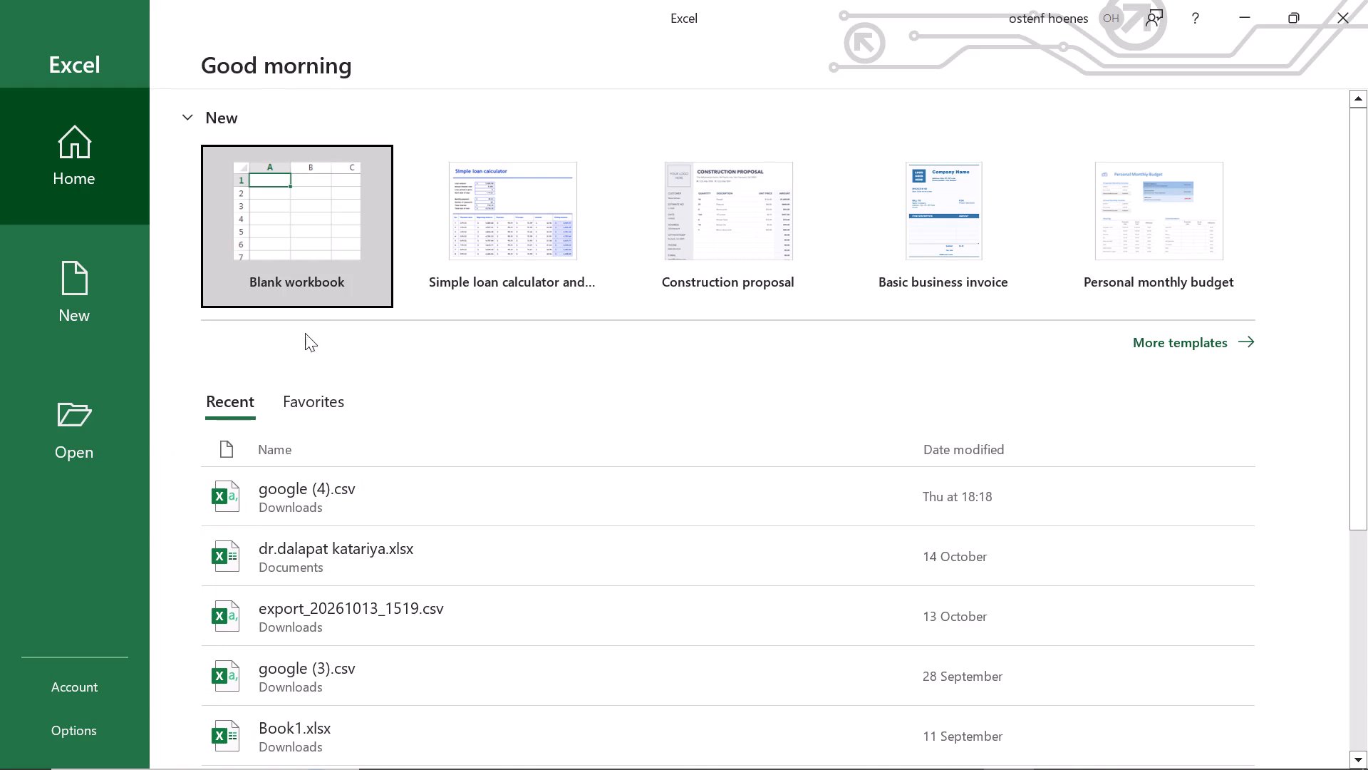
Open the recent client workbook stored in Documents and modified on 14 October.
{"action": "left_click", "coordinate": [1112, 98]}
{"action": "left_click", "coordinate": [390, 550]}
Look over the two services & charges tables and the payment table below them on Sheet1.
{"action": "scroll", "coordinate": [679, 570], "scroll_direction": "down", "scroll_amount": 3}
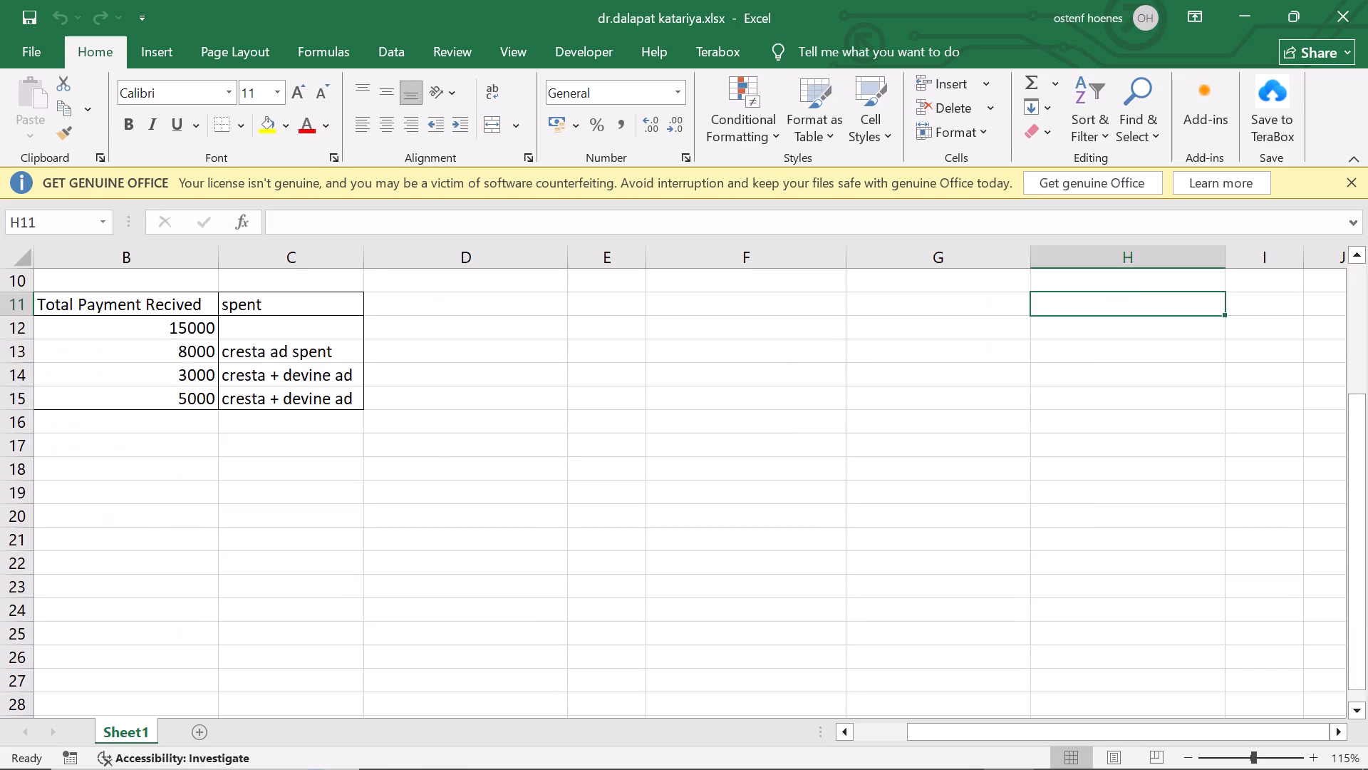
{"action": "scroll", "coordinate": [680, 573], "scroll_direction": "up", "scroll_amount": 7}
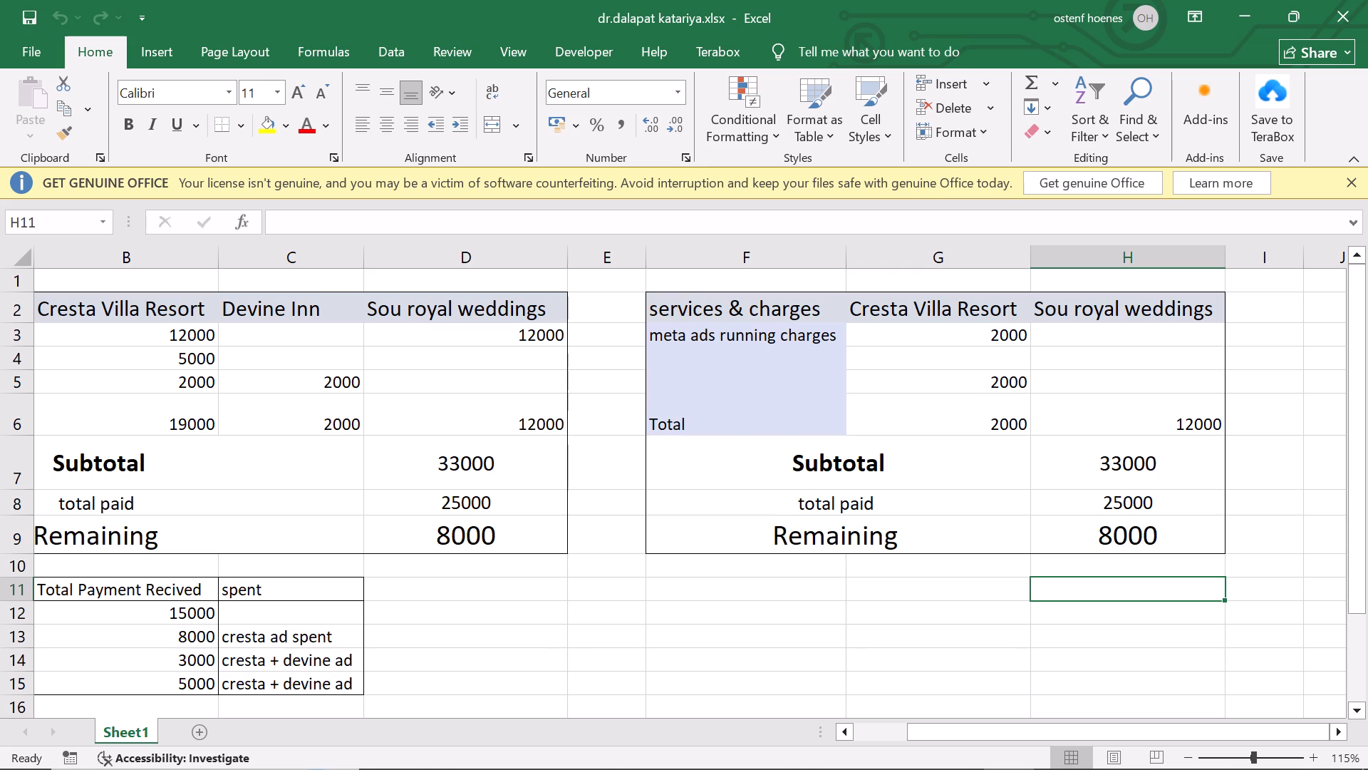
{"action": "left_click_drag", "start_coordinate": [70, 299], "coordinate": [595, 362]}
{"action": "left_click", "coordinate": [595, 362]}
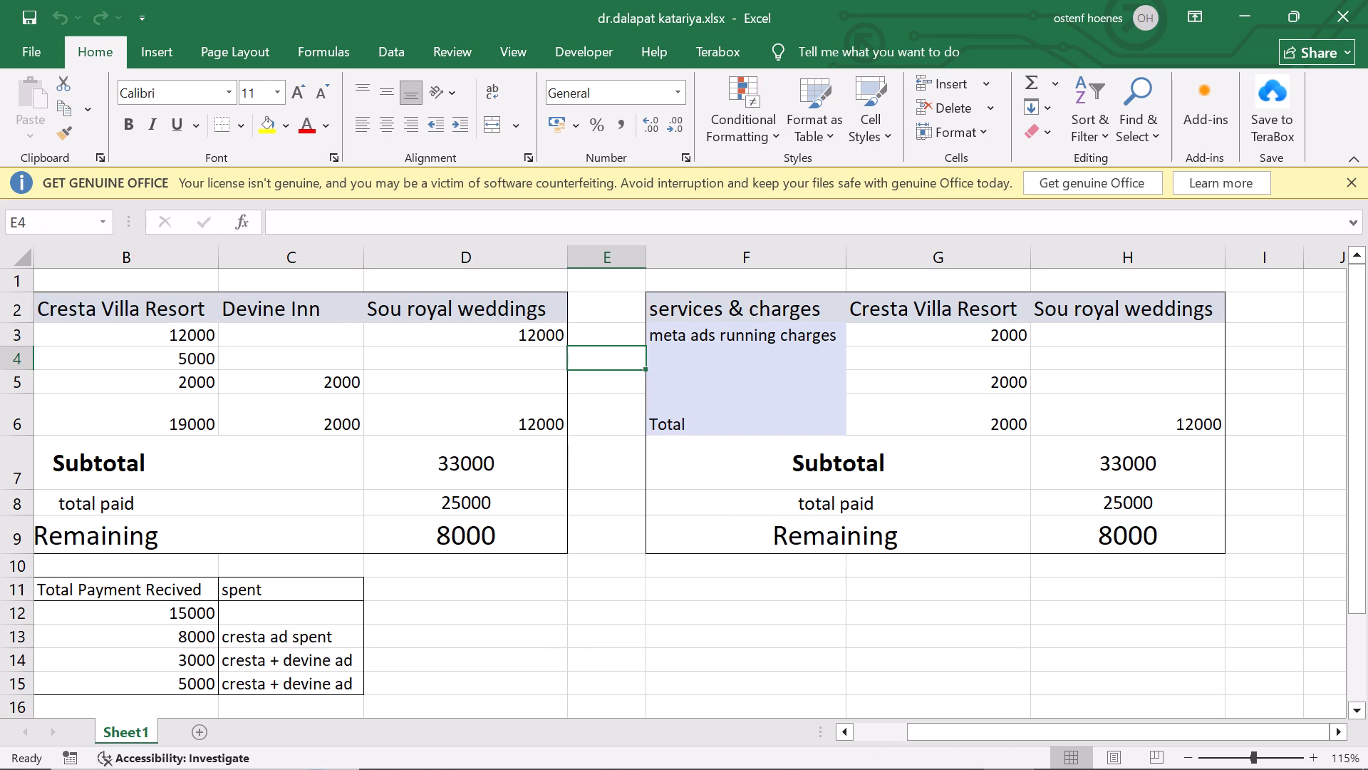
{"action": "left_click", "coordinate": [595, 307]}
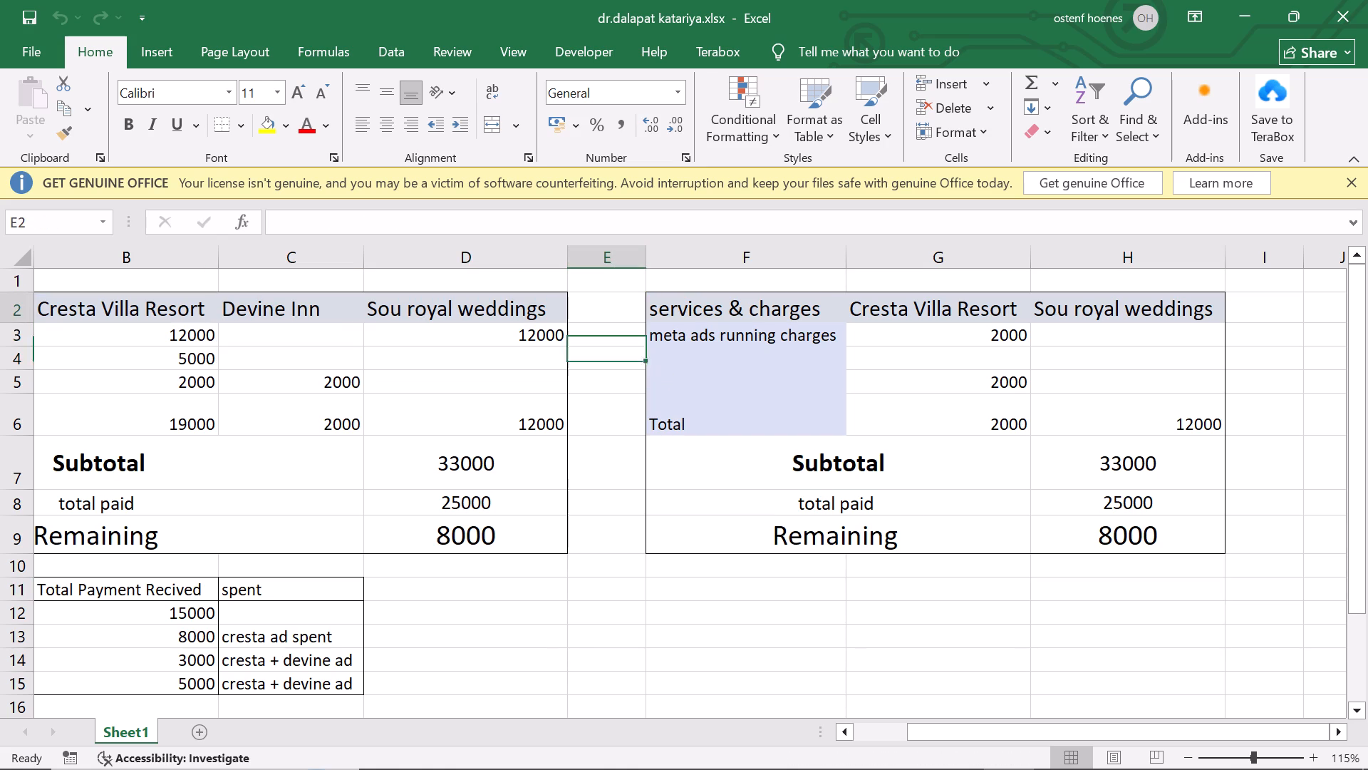
{"action": "left_click_drag", "start_coordinate": [595, 307], "coordinate": [595, 526]}
{"action": "left_click", "coordinate": [599, 535]}
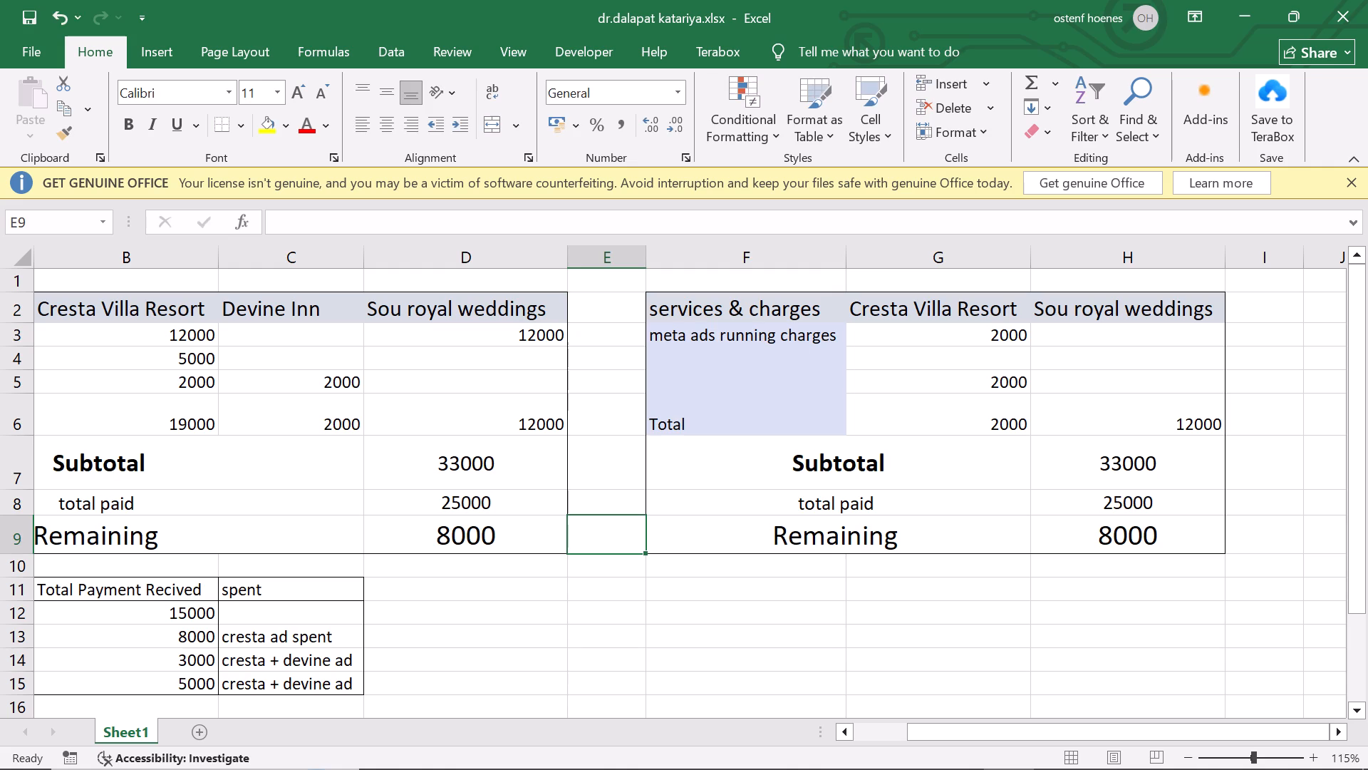
{"action": "scroll", "coordinate": [474, 514], "scroll_direction": "down", "scroll_amount": 1}
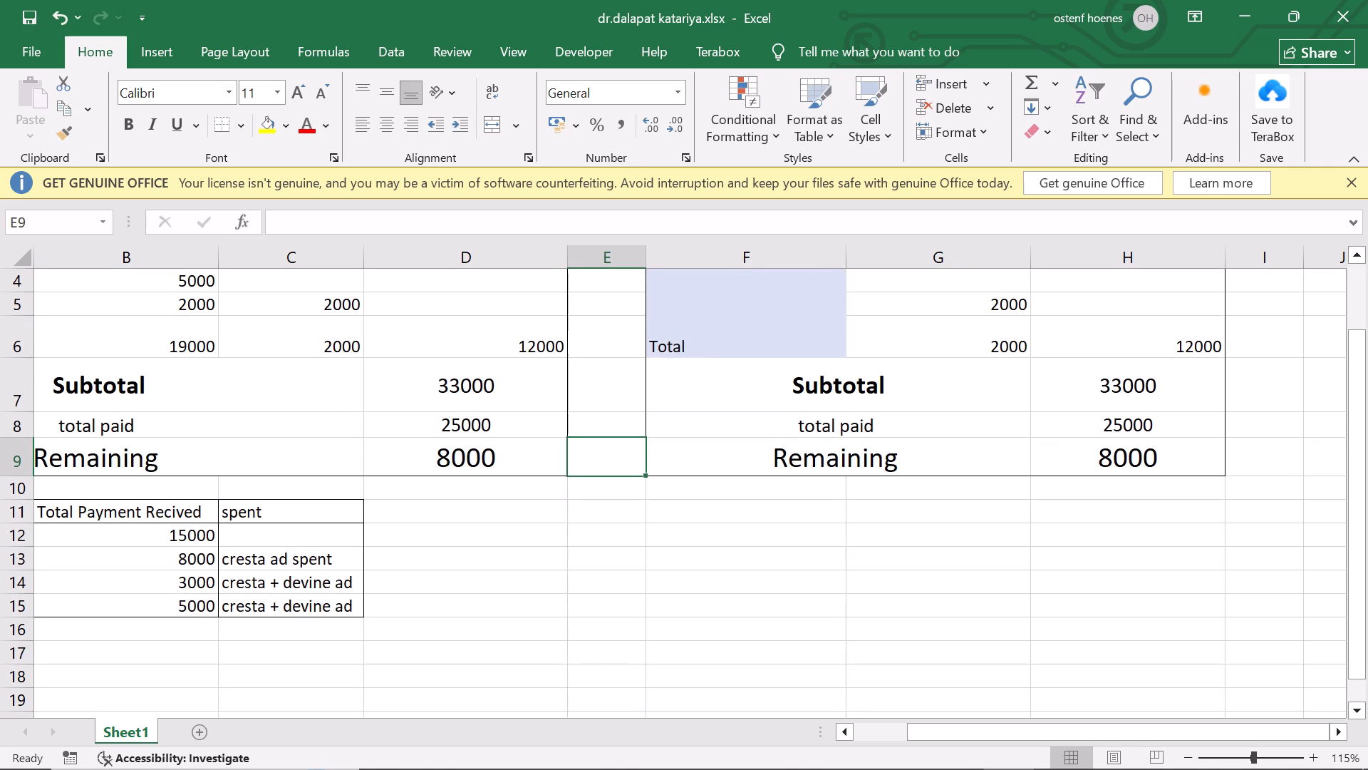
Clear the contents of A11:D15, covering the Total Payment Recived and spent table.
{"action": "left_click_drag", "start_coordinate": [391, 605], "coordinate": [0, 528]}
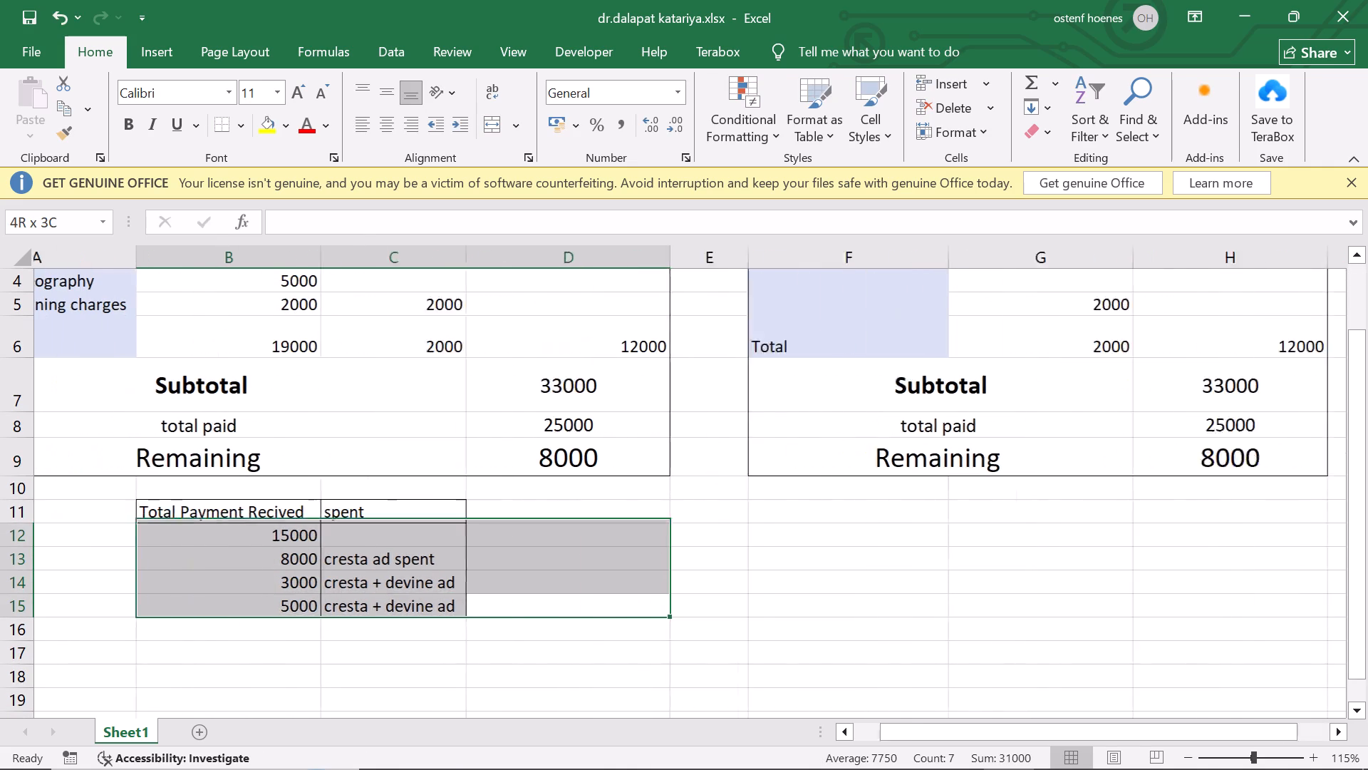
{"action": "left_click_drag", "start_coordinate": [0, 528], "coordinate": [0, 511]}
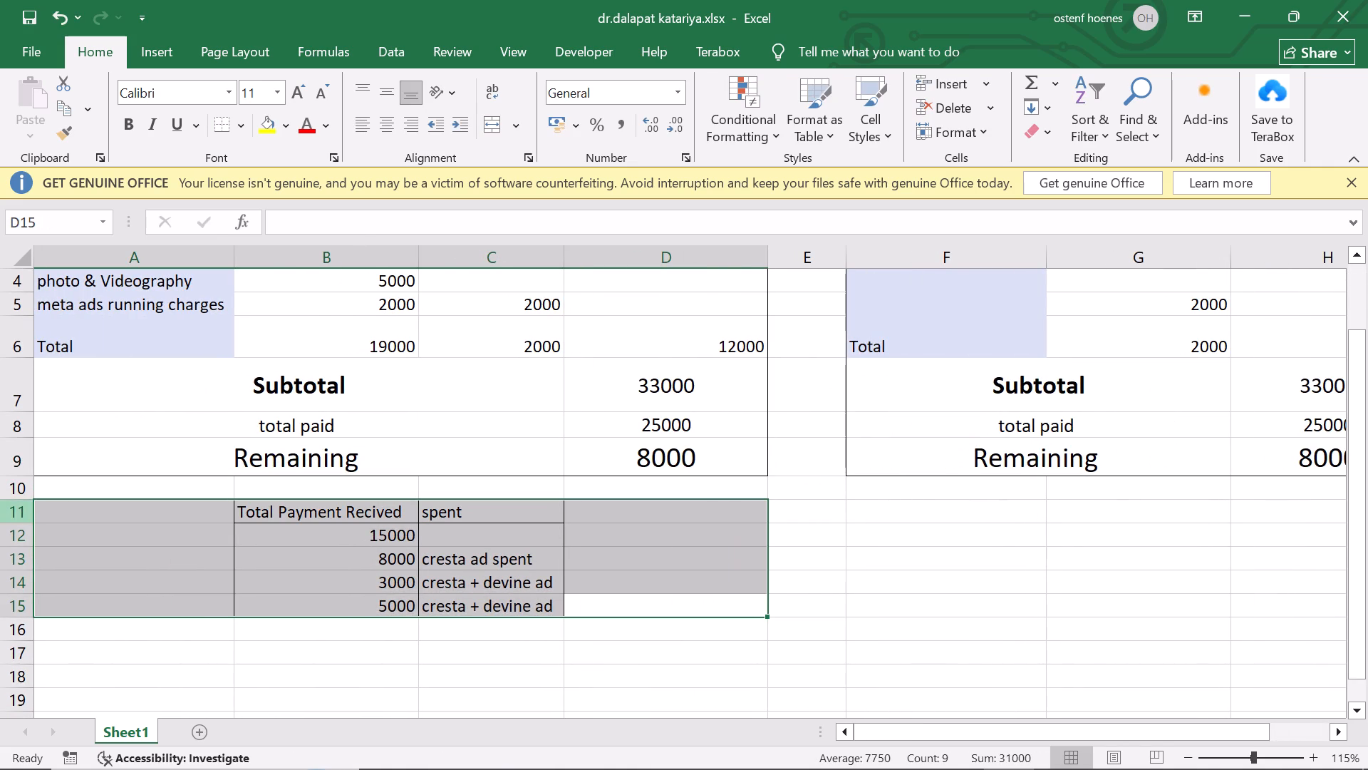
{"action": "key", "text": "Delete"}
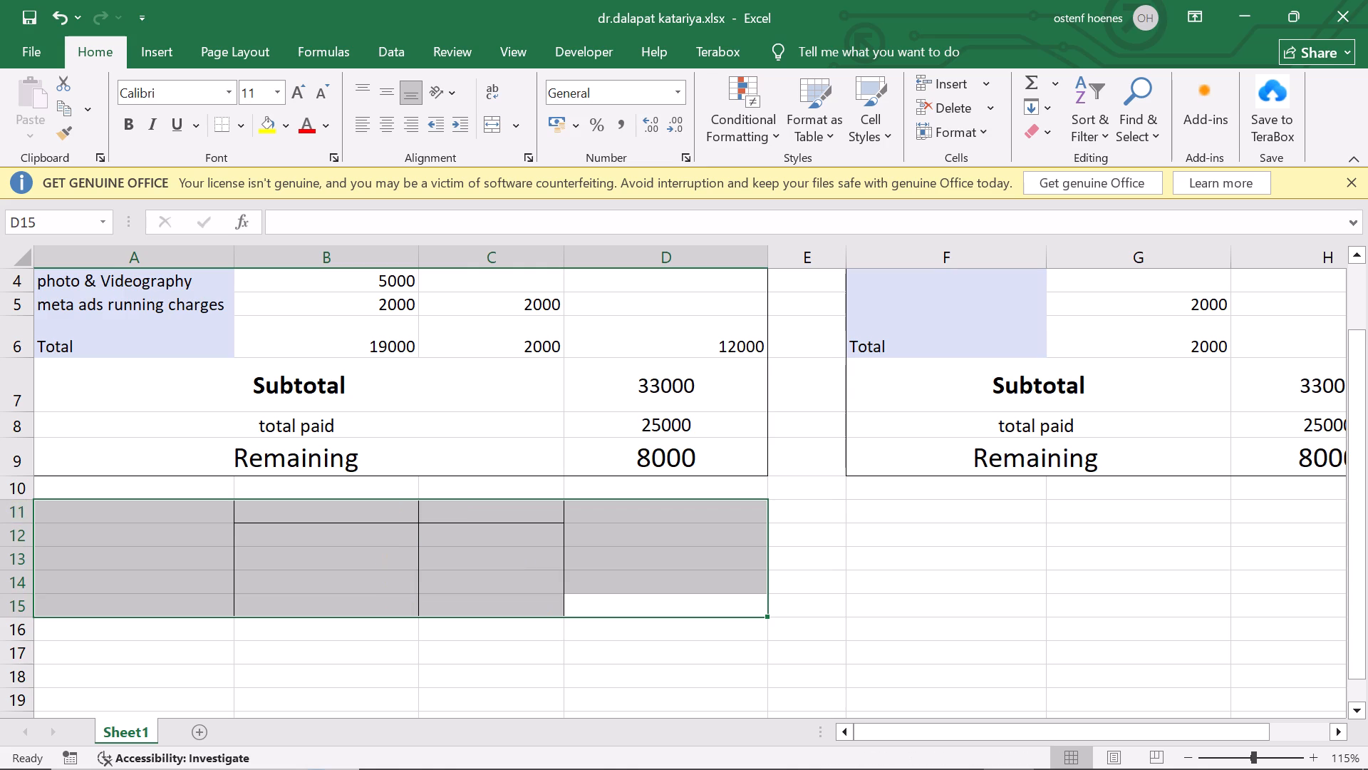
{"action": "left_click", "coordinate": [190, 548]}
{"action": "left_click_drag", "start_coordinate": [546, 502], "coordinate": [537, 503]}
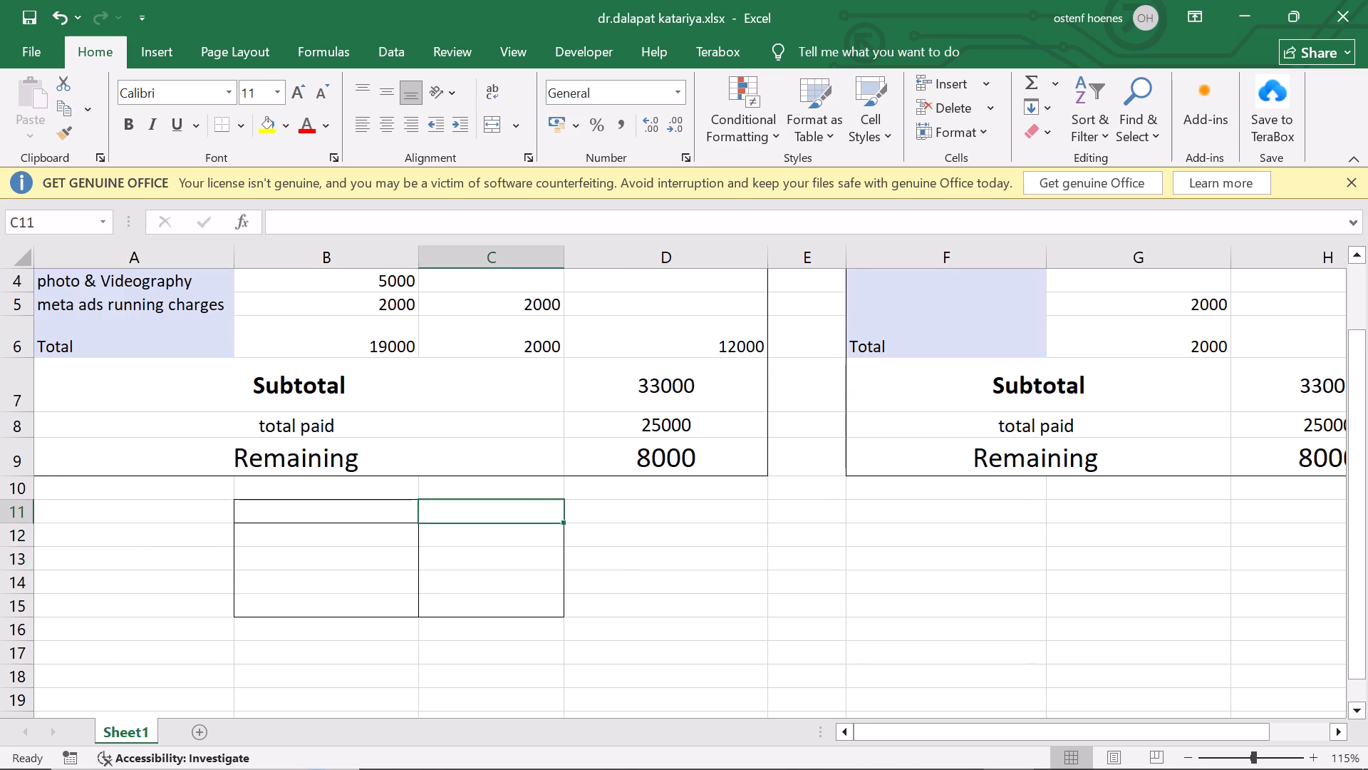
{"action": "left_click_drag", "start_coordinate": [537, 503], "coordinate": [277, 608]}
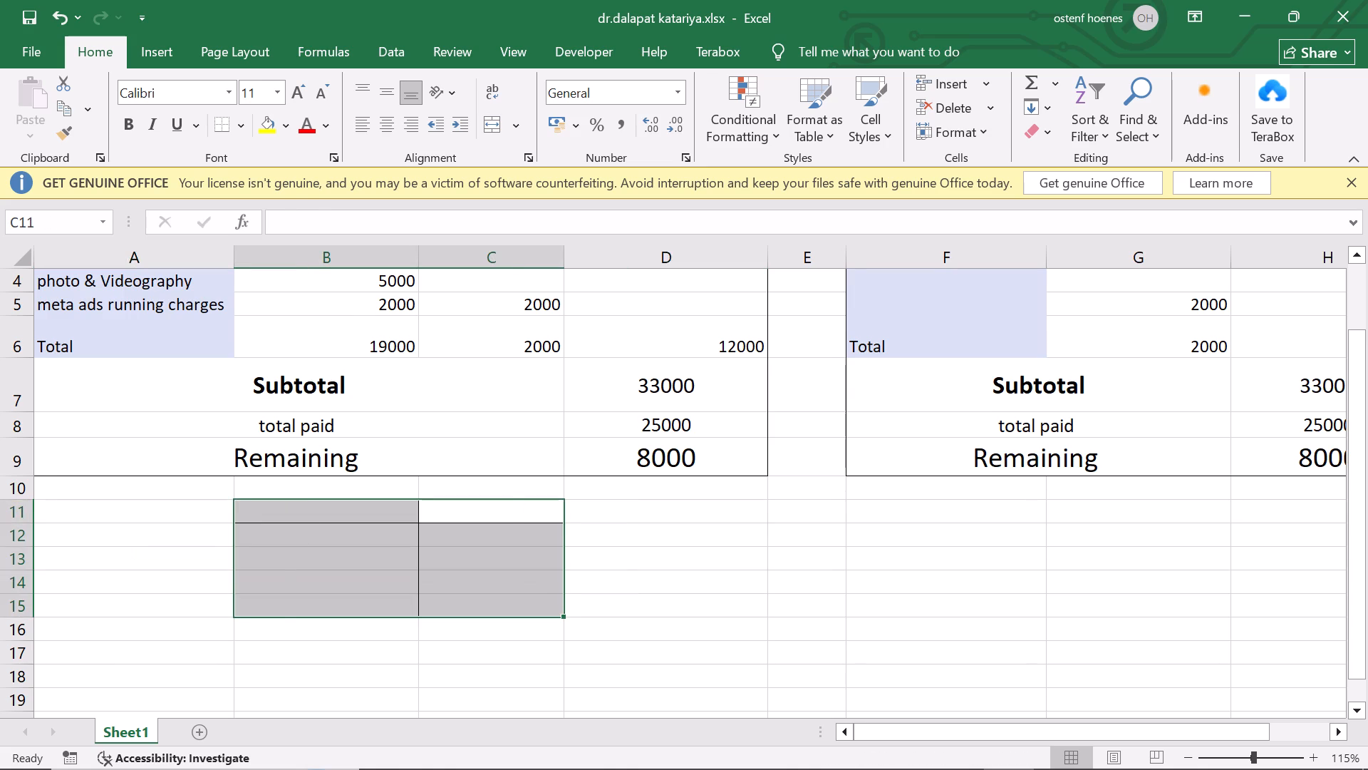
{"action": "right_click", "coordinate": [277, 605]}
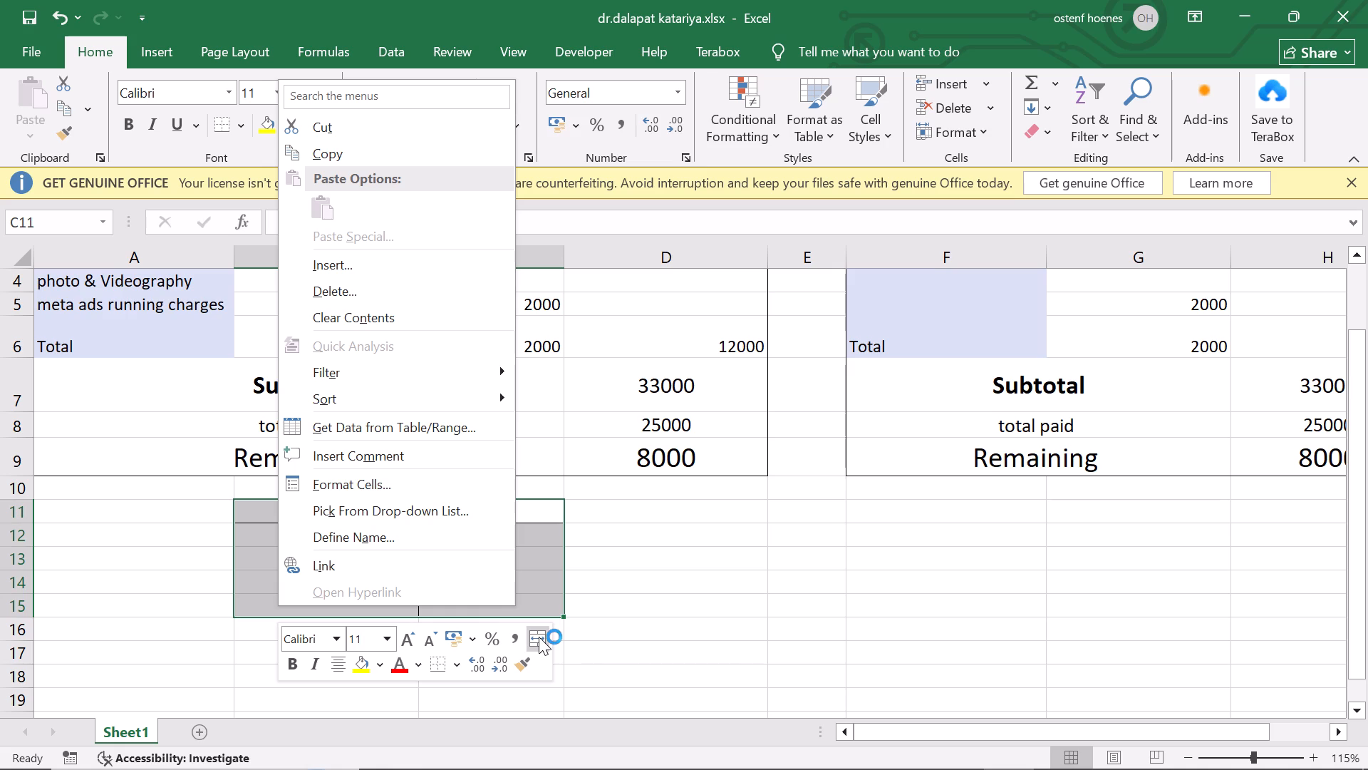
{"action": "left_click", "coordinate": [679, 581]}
Examine both services & charges tables in full, including the Sou royal weddings column.
{"action": "scroll", "coordinate": [712, 558], "scroll_direction": "up", "scroll_amount": 1}
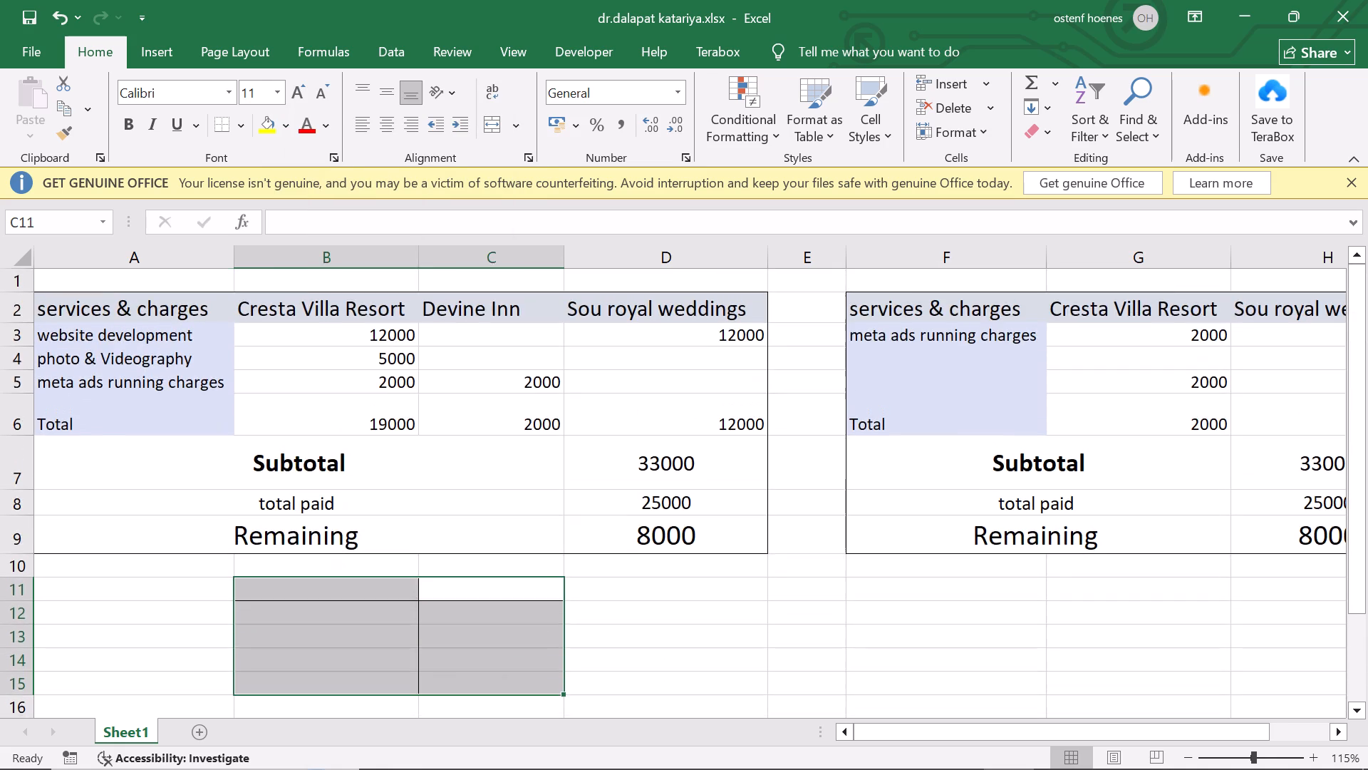
{"action": "scroll", "coordinate": [724, 548], "scroll_direction": "down", "scroll_amount": 2, "text": "ctrl"}
{"action": "scroll", "coordinate": [726, 549], "scroll_direction": "up", "scroll_amount": 1, "text": "ctrl"}
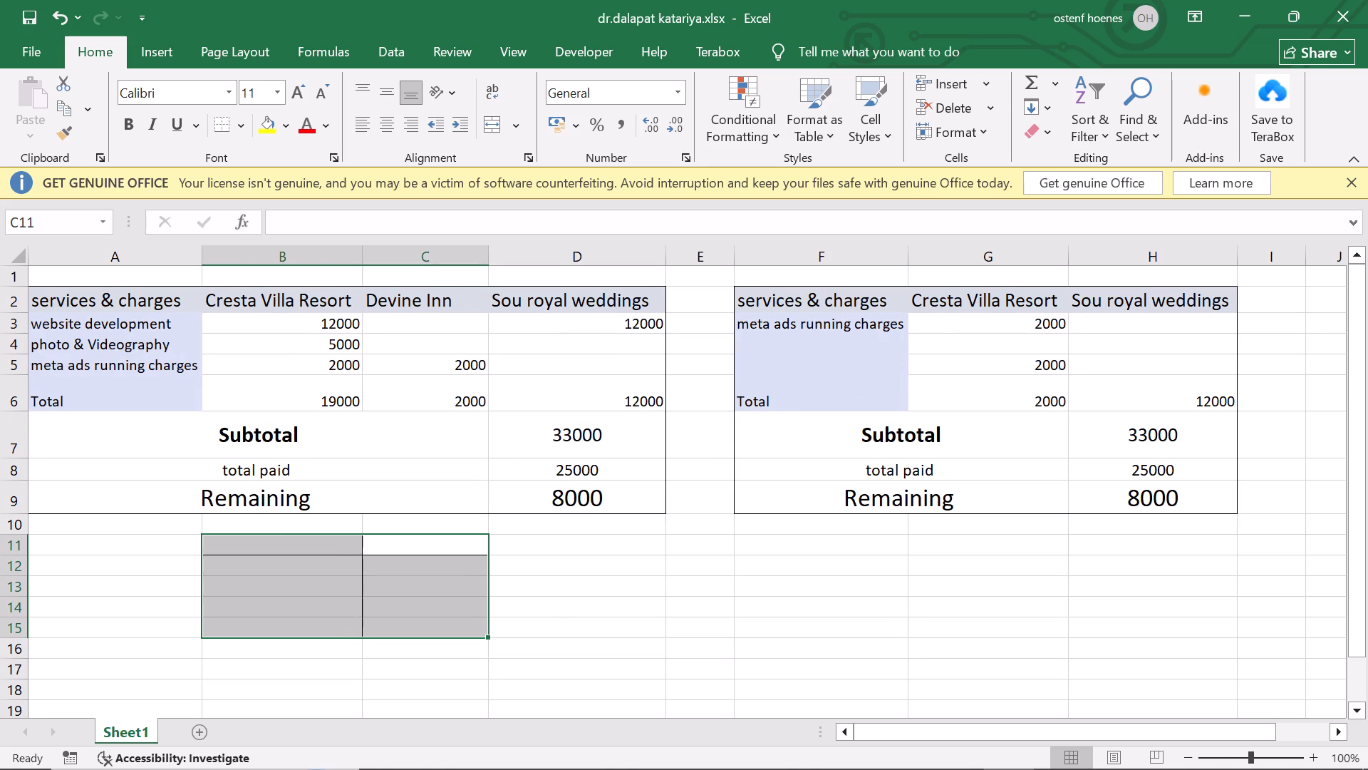
{"action": "scroll", "coordinate": [1238, 454], "scroll_direction": "up", "scroll_amount": 1, "text": "ctrl"}
{"action": "scroll", "coordinate": [1237, 453], "scroll_direction": "down", "scroll_amount": 1, "text": "ctrl"}
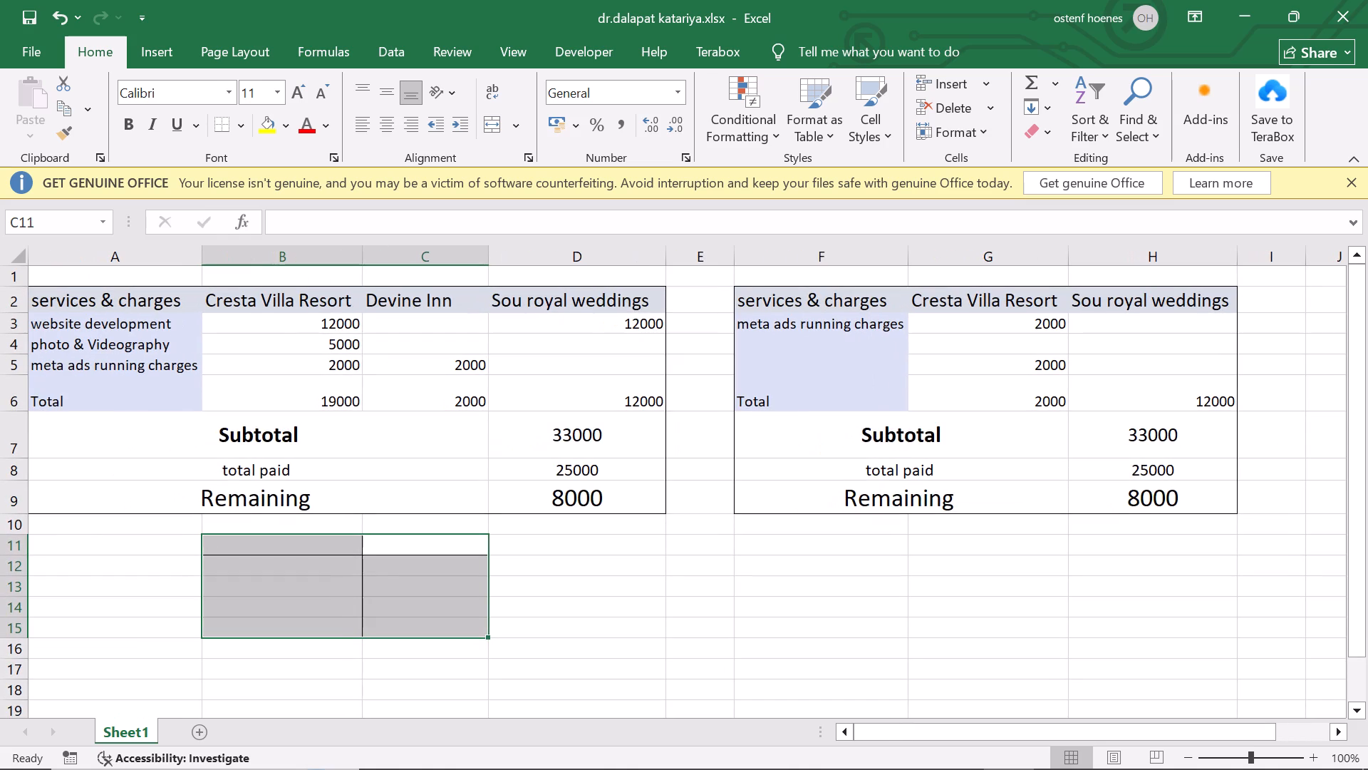
{"action": "scroll", "coordinate": [517, 440], "scroll_direction": "up", "scroll_amount": 1, "text": "ctrl"}
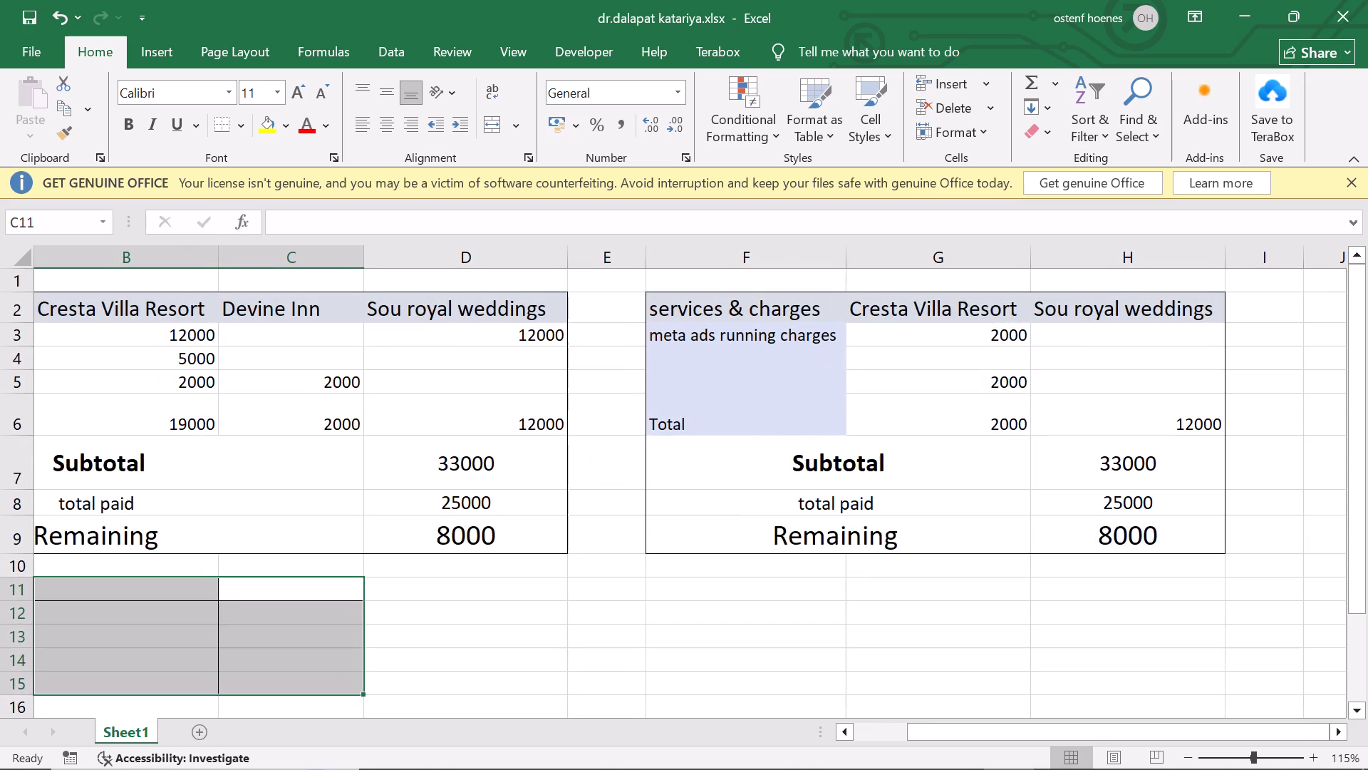
{"action": "scroll", "coordinate": [517, 440], "scroll_direction": "down", "scroll_amount": 1, "text": "ctrl"}
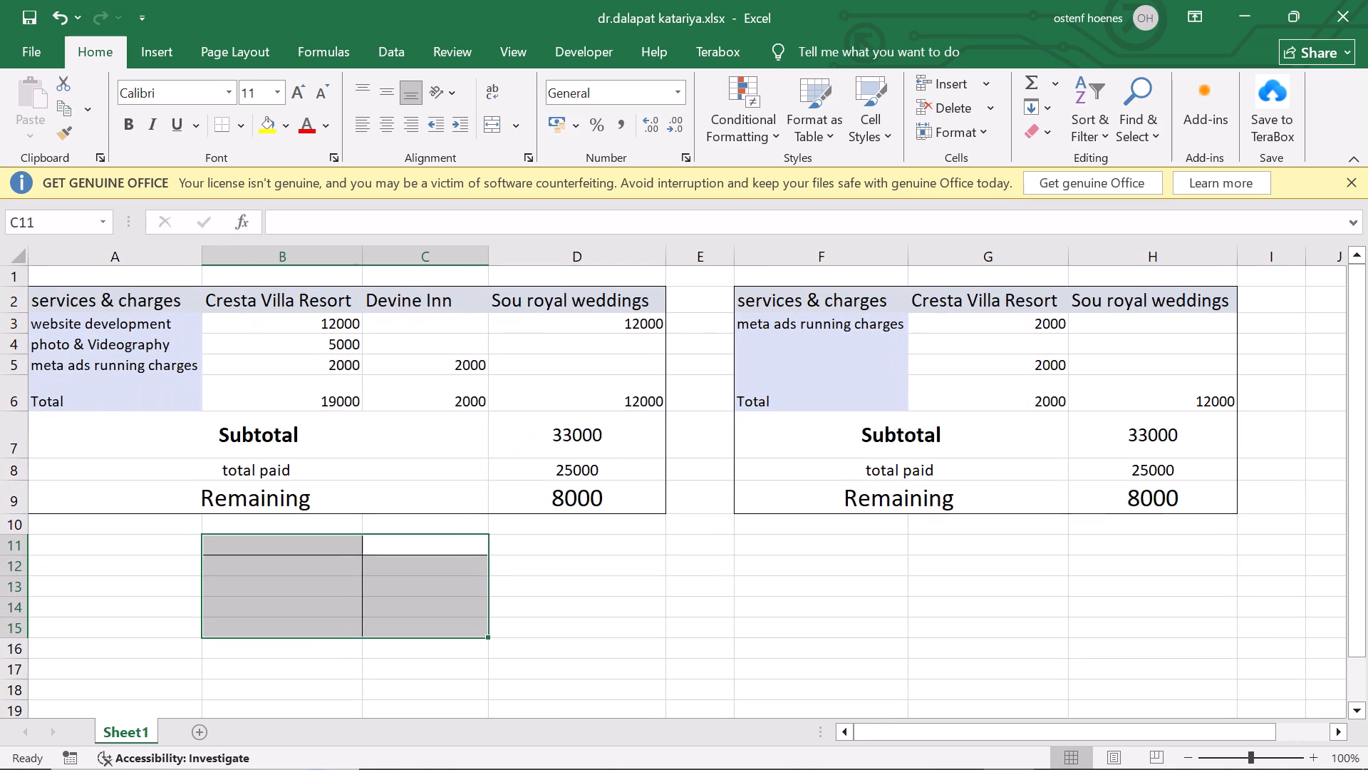
{"action": "left_click", "coordinate": [67, 298]}
{"action": "left_click_drag", "start_coordinate": [67, 298], "coordinate": [603, 377]}
{"action": "left_click", "coordinate": [603, 377]}
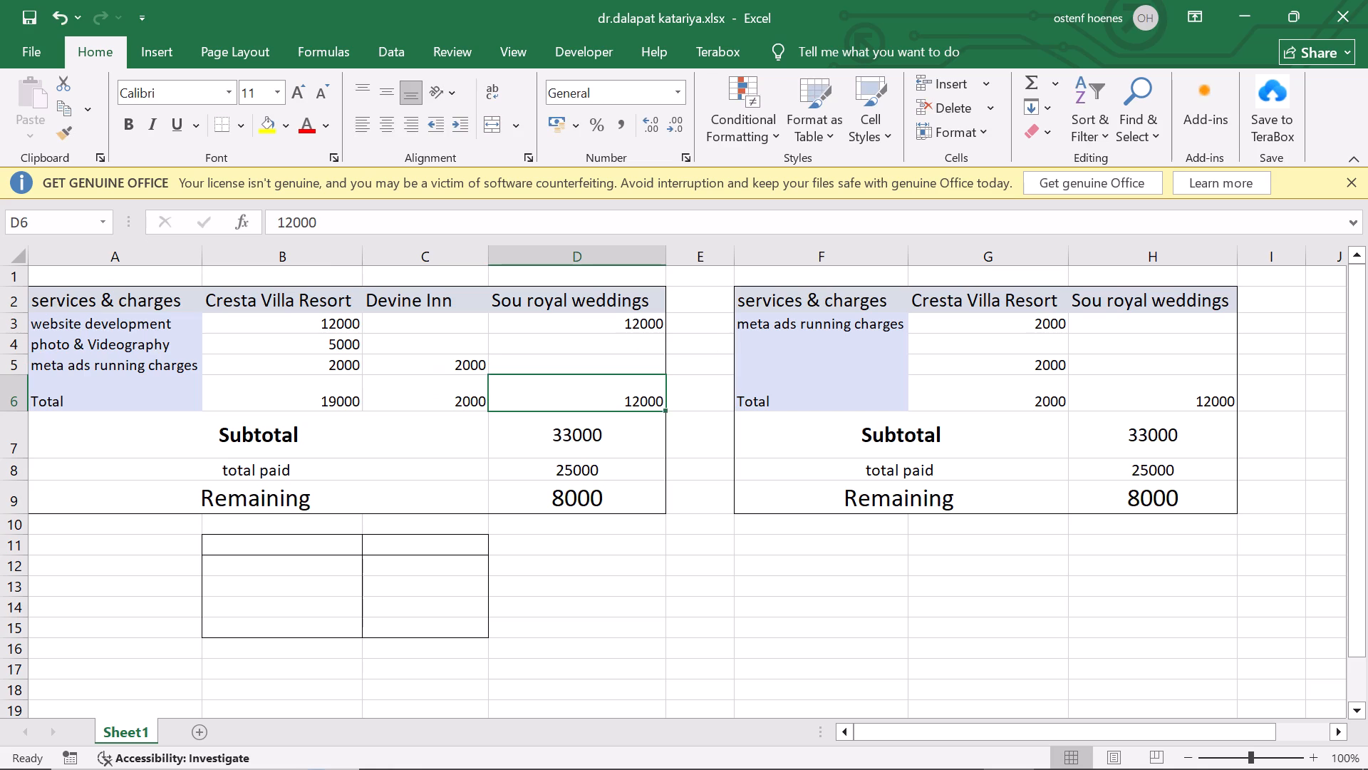
{"action": "left_click", "coordinate": [557, 289]}
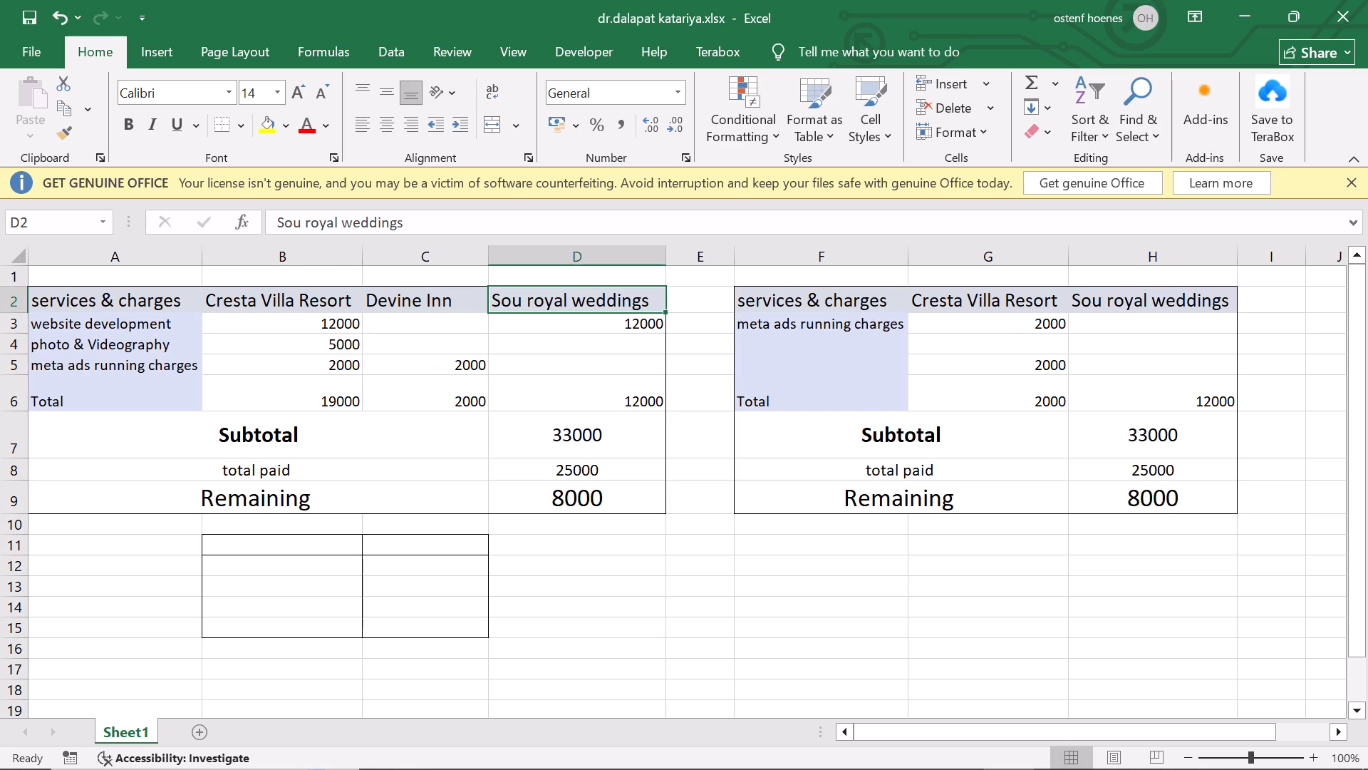
{"action": "left_click", "coordinate": [589, 323]}
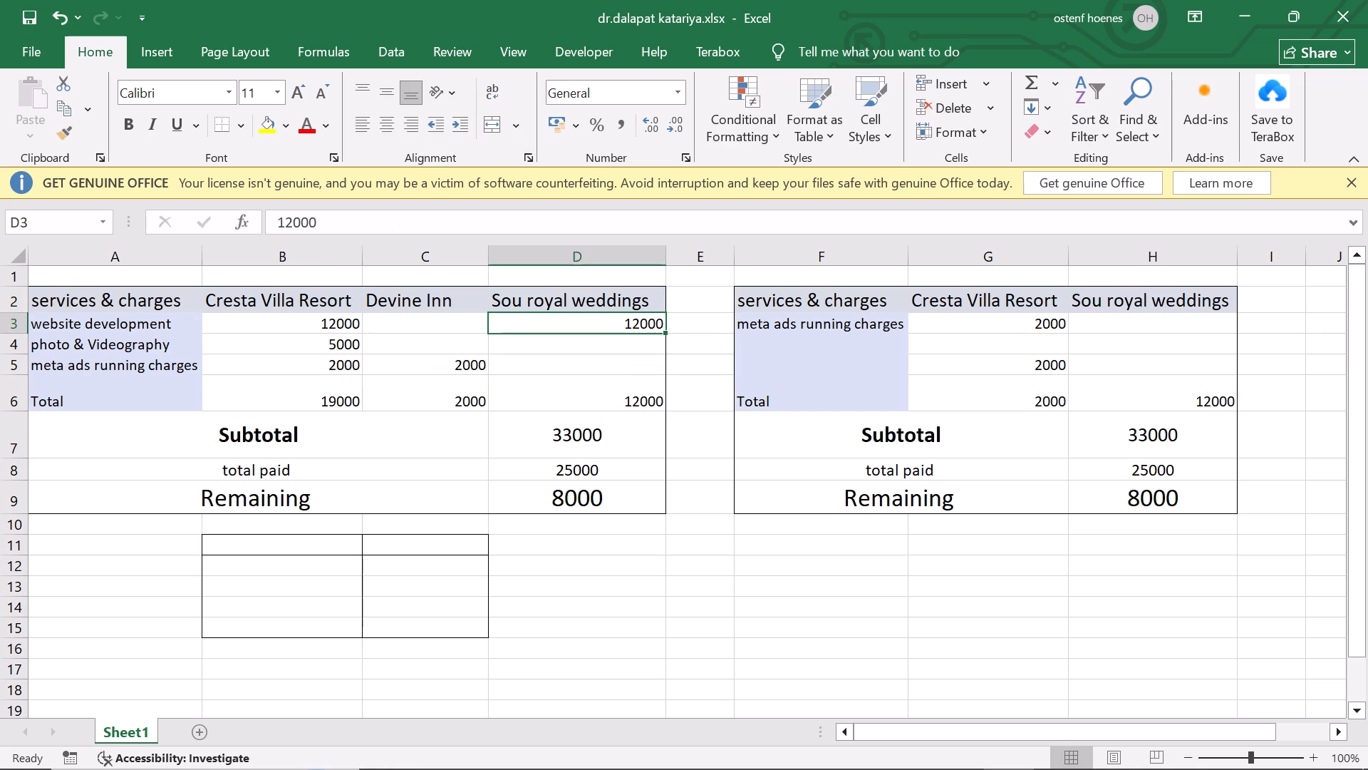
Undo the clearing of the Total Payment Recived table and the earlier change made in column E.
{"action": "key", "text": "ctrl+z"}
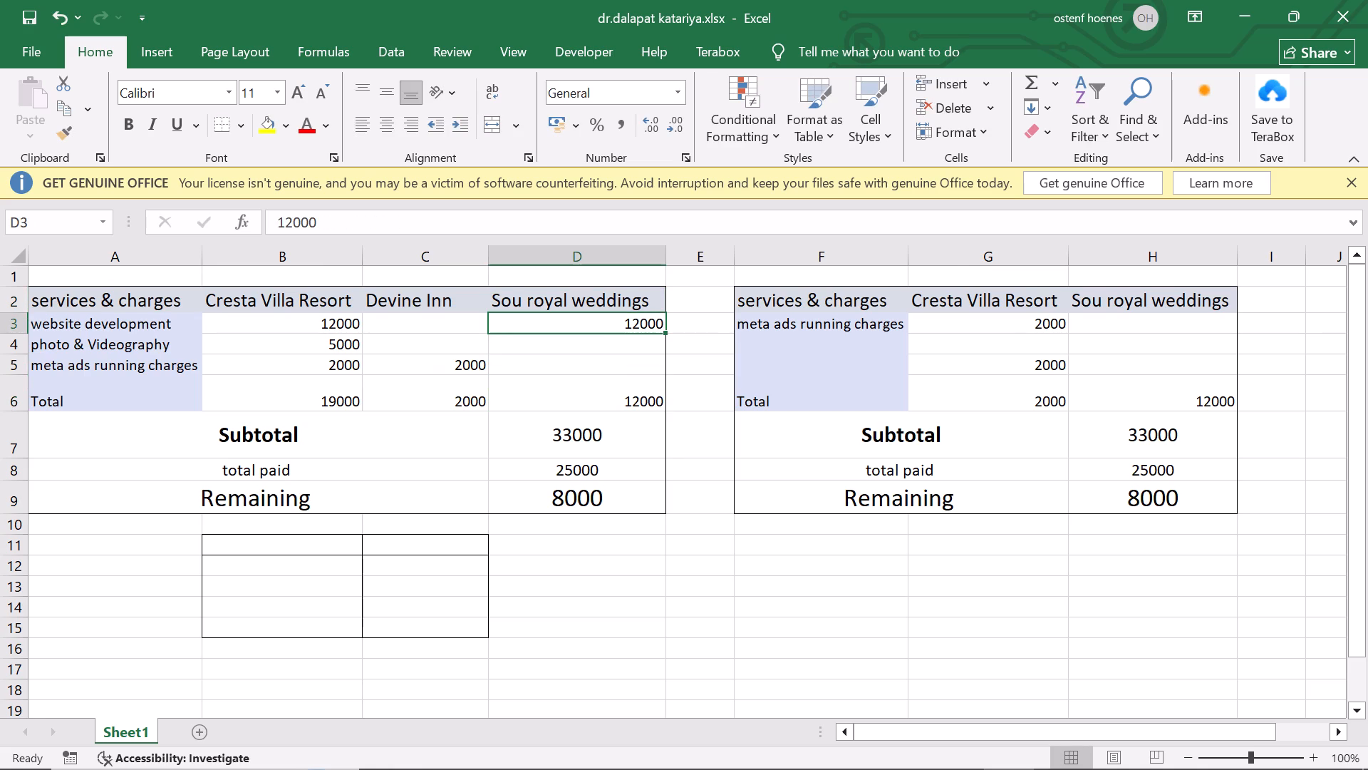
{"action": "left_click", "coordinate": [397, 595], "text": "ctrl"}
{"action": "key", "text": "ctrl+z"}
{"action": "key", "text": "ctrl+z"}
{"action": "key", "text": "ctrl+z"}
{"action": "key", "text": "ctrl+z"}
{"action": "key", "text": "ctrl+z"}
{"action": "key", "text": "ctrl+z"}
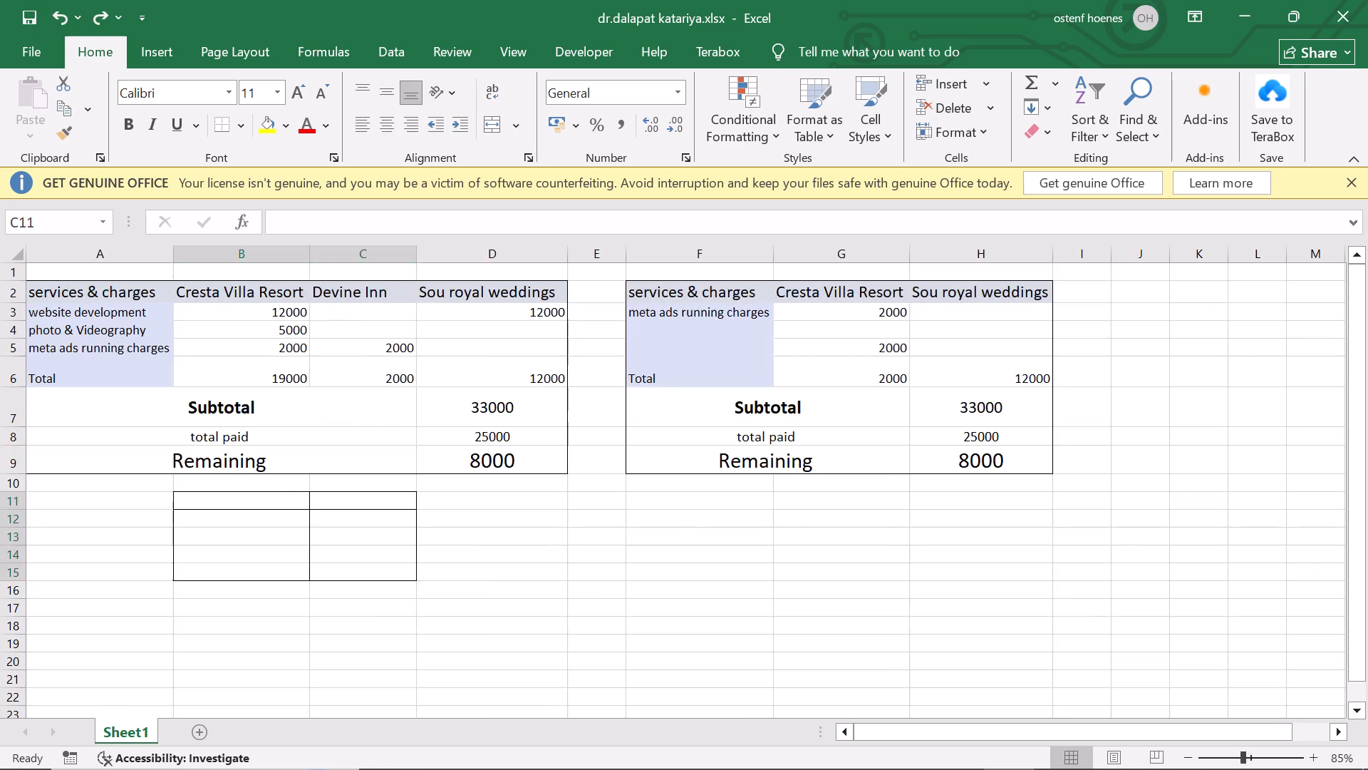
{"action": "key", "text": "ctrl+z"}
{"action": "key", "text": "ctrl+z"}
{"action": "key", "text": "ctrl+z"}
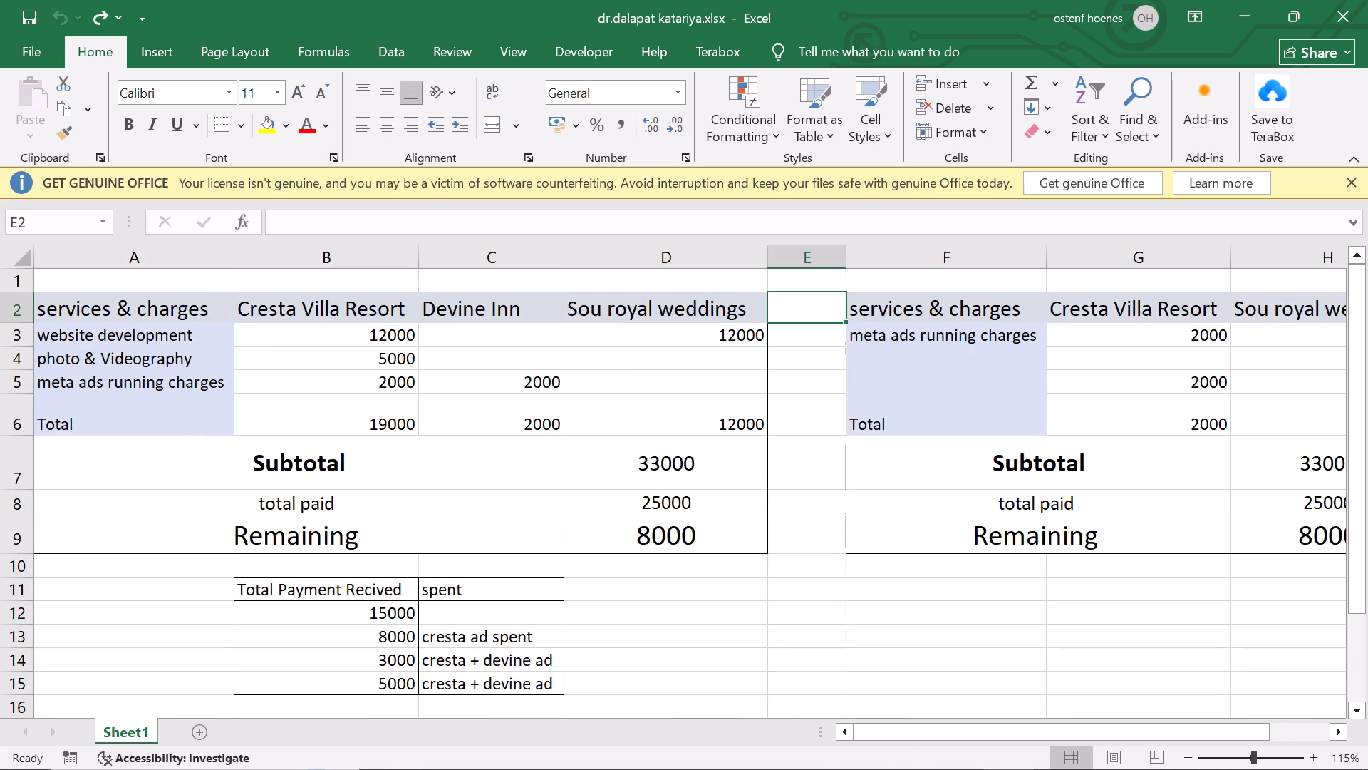
Review the Total Payment Recived amounts and their spent notes in rows 12 to 15.
{"action": "scroll", "coordinate": [601, 498], "scroll_direction": "down", "scroll_amount": 2}
{"action": "scroll", "coordinate": [494, 534], "scroll_direction": "up", "scroll_amount": 2}
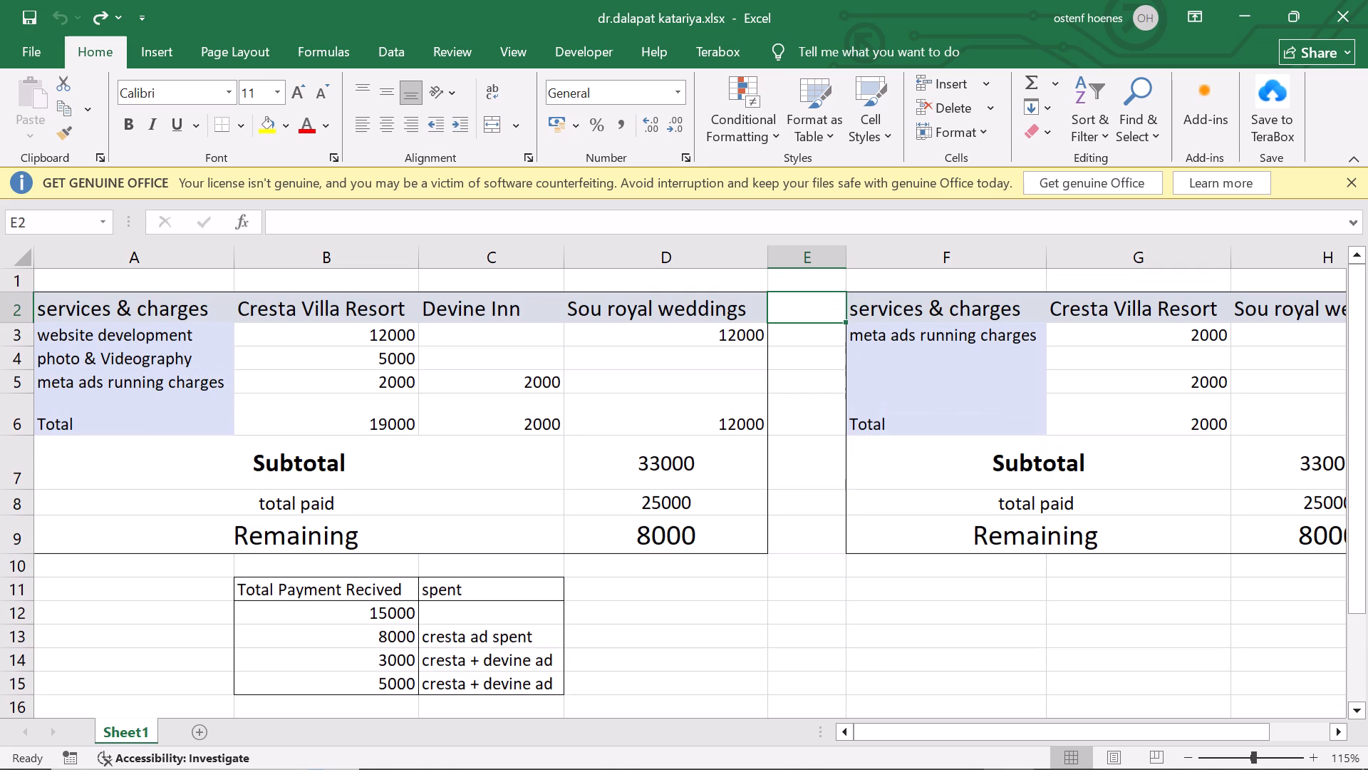
{"action": "scroll", "coordinate": [500, 508], "scroll_direction": "down", "scroll_amount": 1}
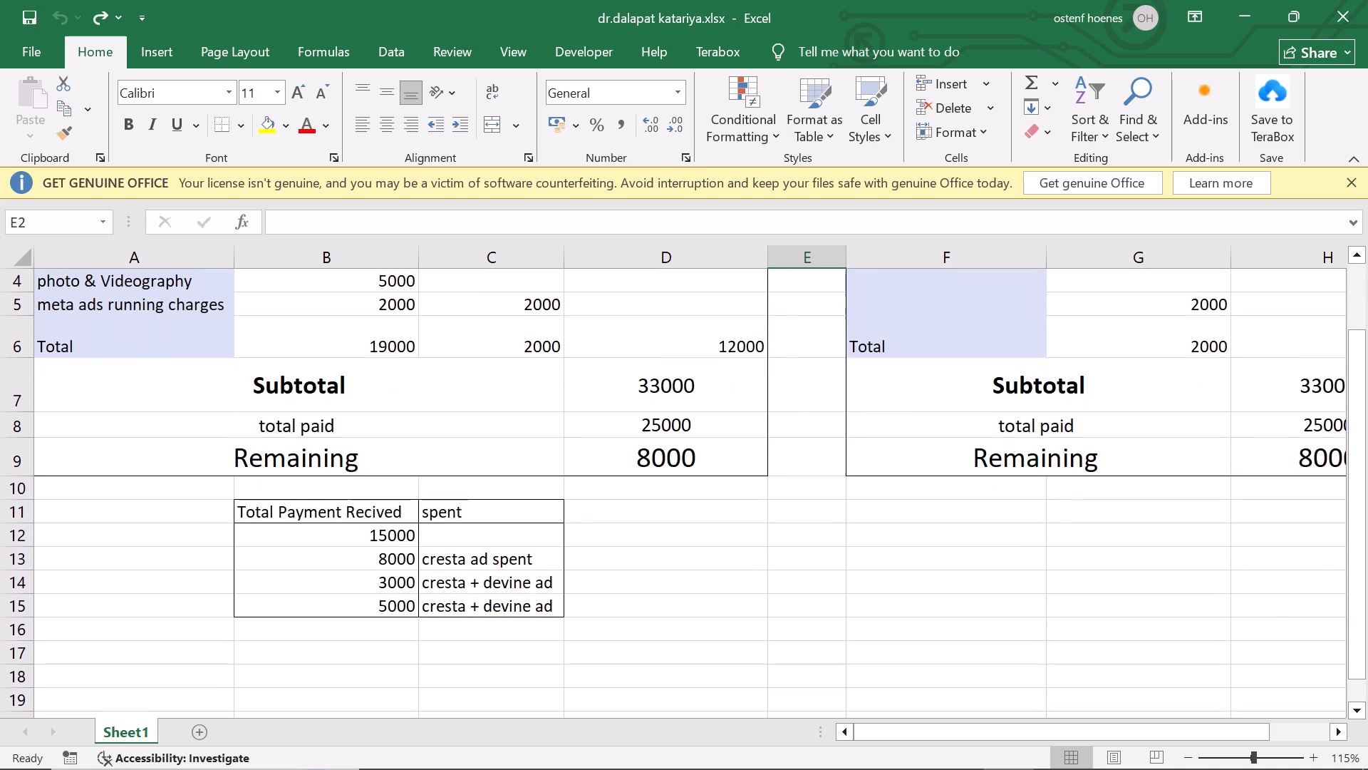
{"action": "left_click", "coordinate": [460, 548]}
{"action": "left_click", "coordinate": [460, 548]}
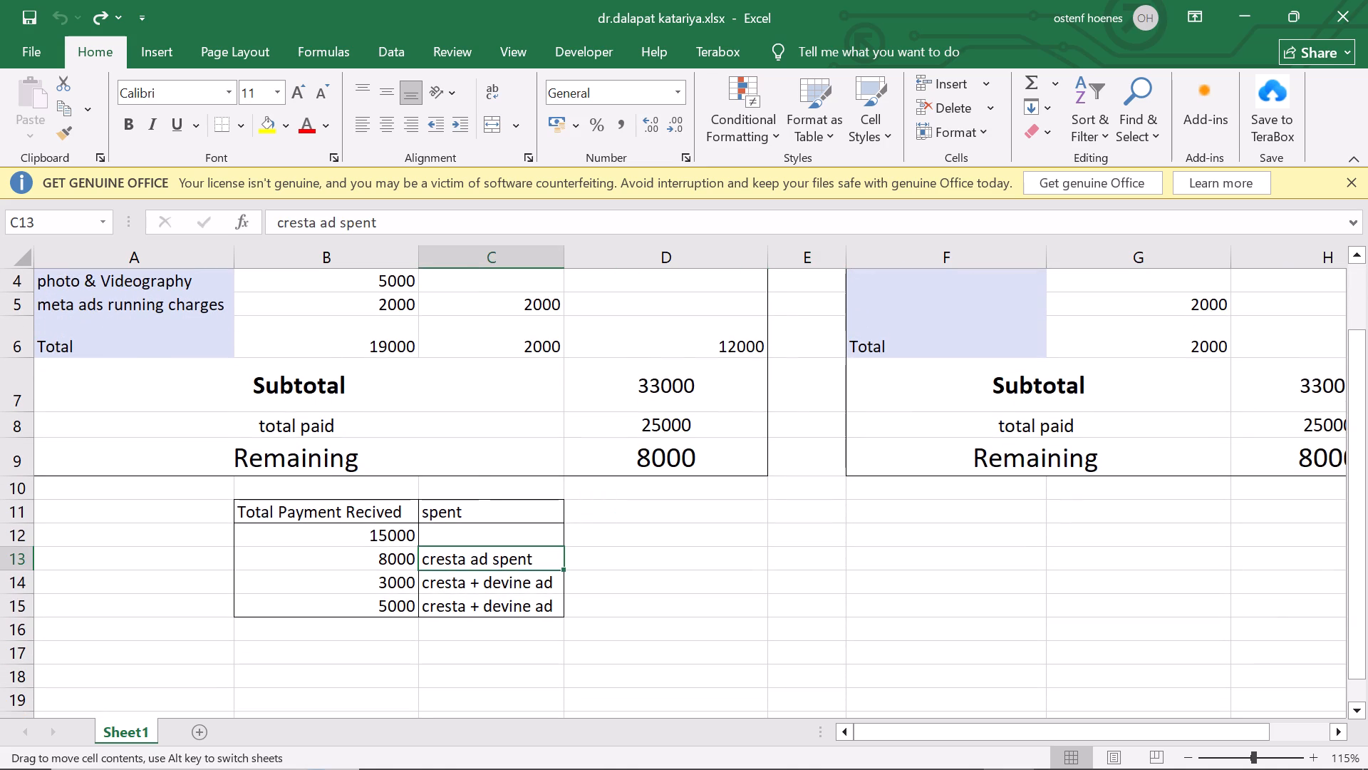
{"action": "left_click", "coordinate": [617, 542]}
{"action": "left_click", "coordinate": [603, 561]}
{"action": "left_click", "coordinate": [608, 594]}
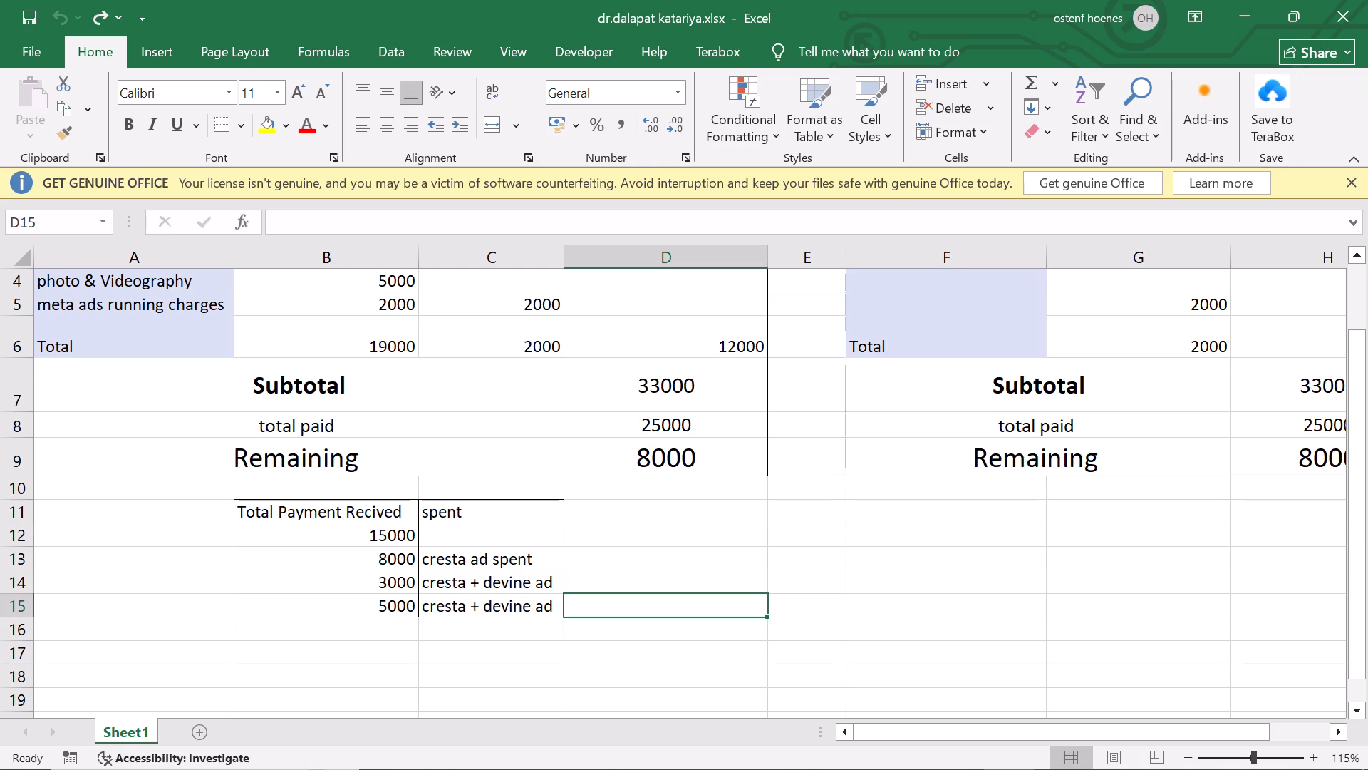
Compare the subtotal, total paid and Remaining figures of the two services & charges tables.
{"action": "scroll", "coordinate": [715, 480], "scroll_direction": "up", "scroll_amount": 1}
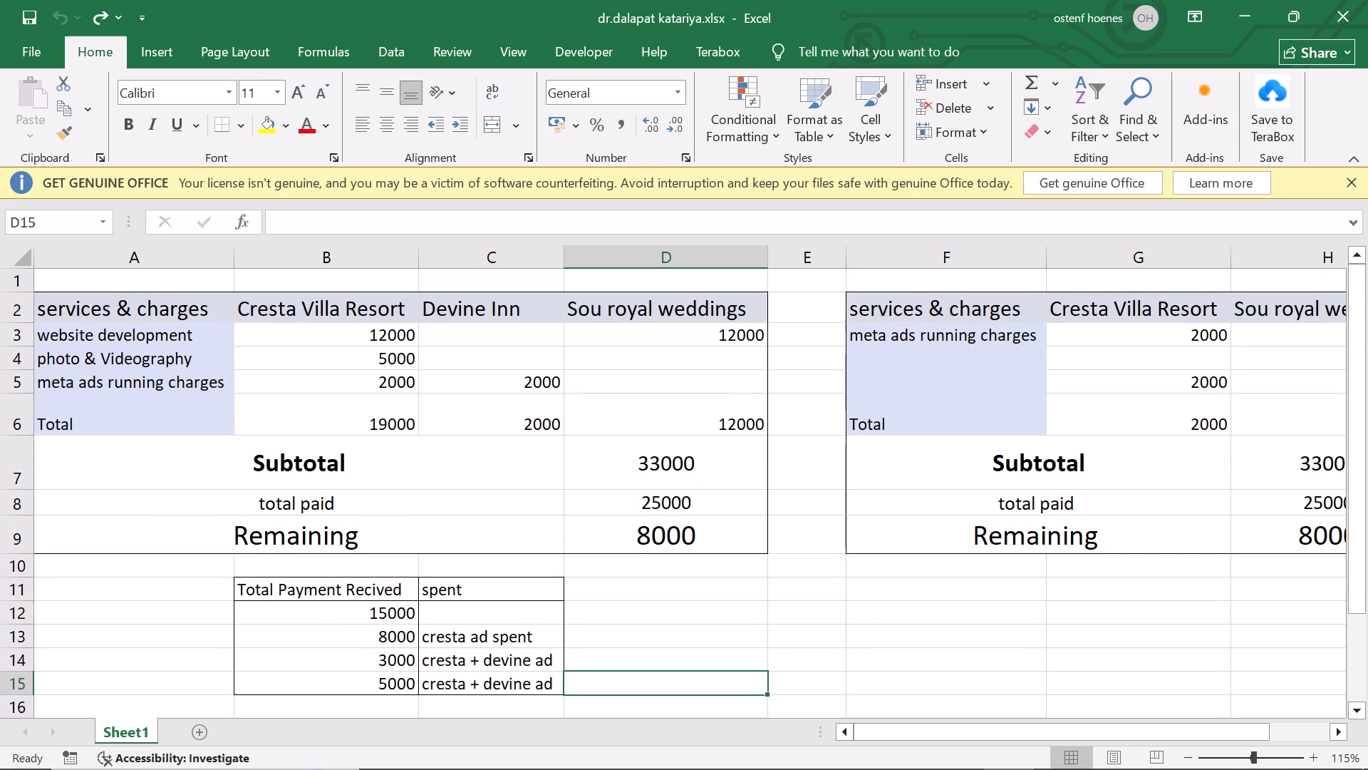
{"action": "left_click_drag", "start_coordinate": [888, 729], "coordinate": [975, 723]}
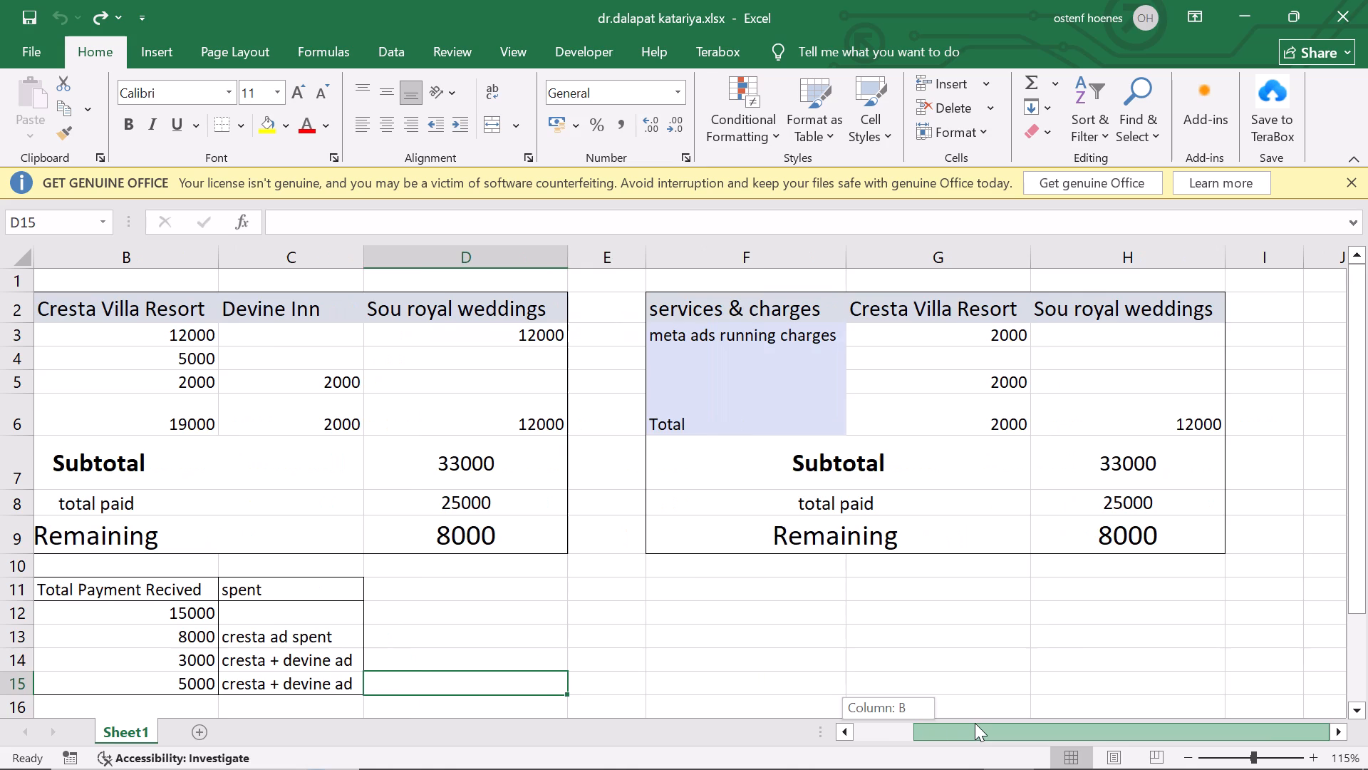
{"action": "left_click_drag", "start_coordinate": [975, 723], "coordinate": [785, 746]}
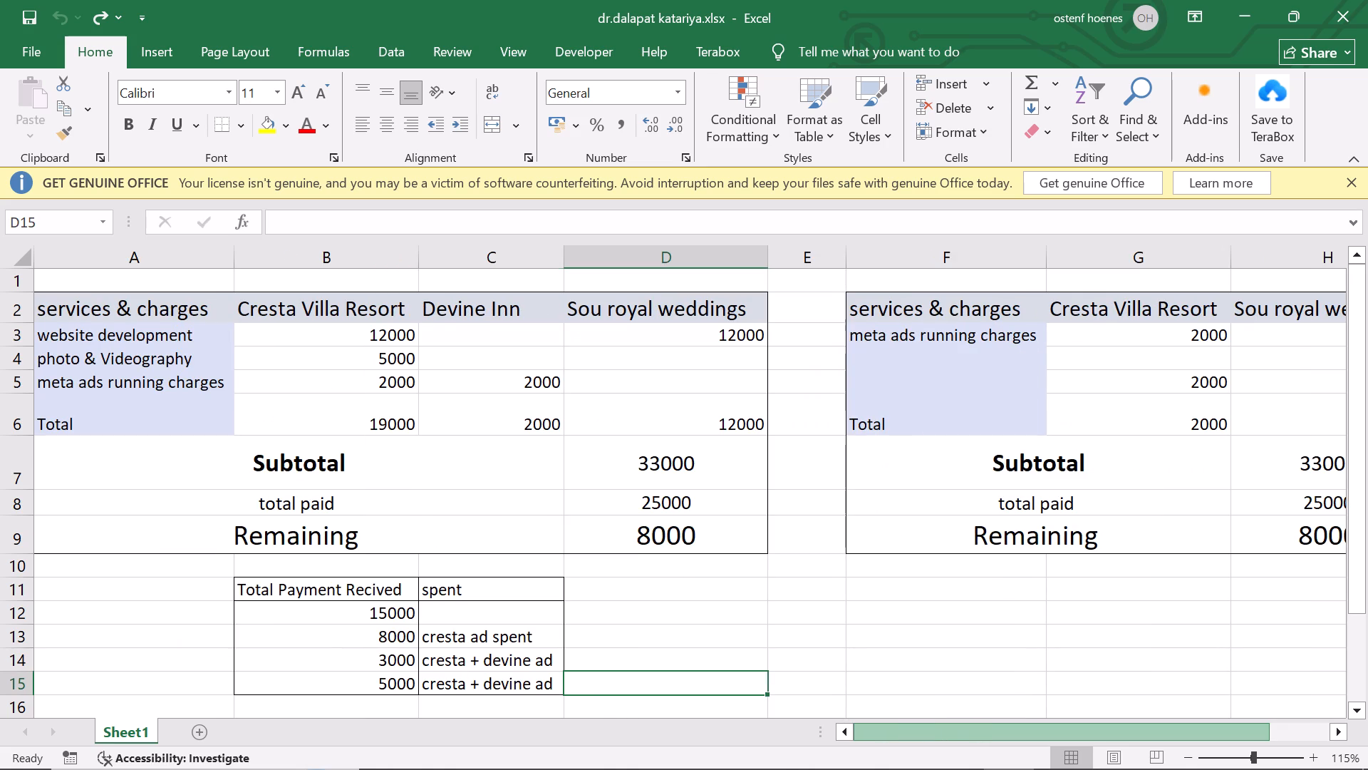
{"action": "left_click", "coordinate": [681, 537]}
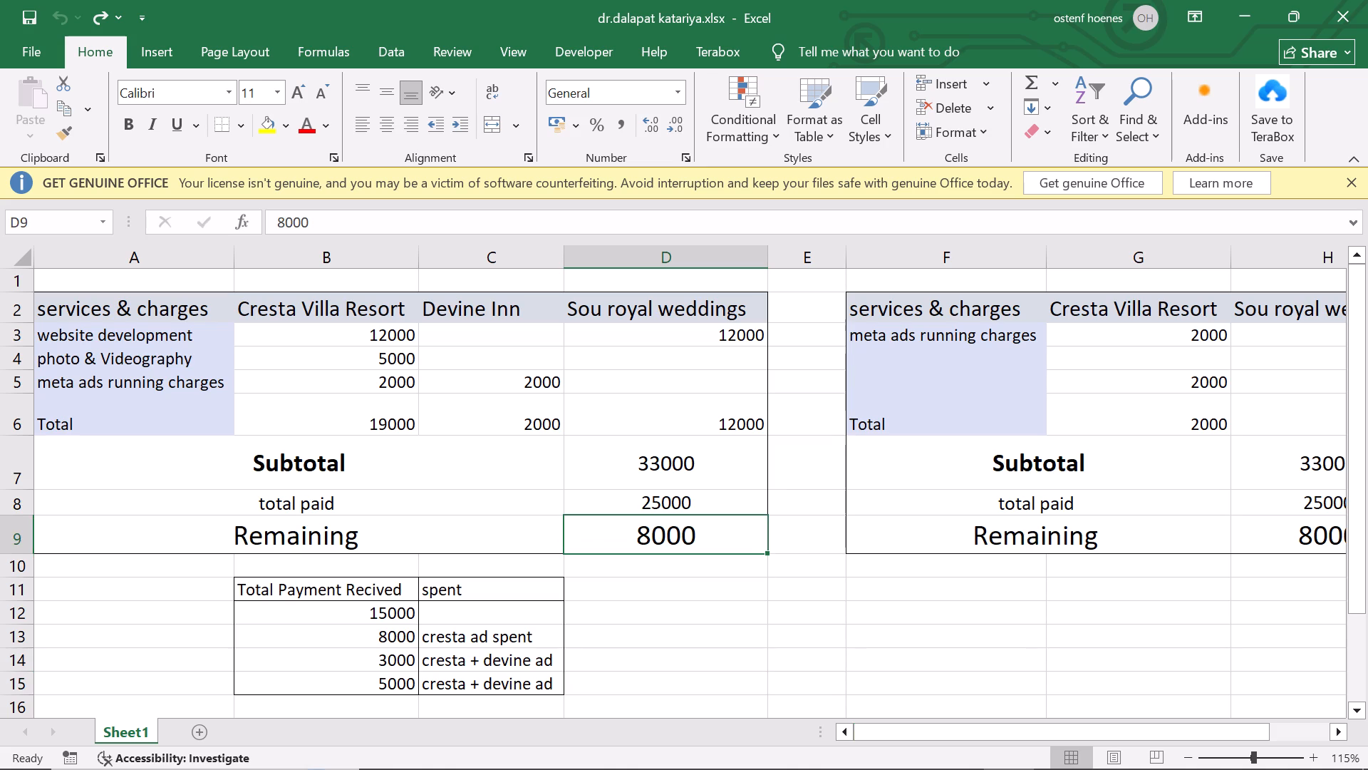
{"action": "left_click_drag", "start_coordinate": [919, 737], "coordinate": [1139, 727]}
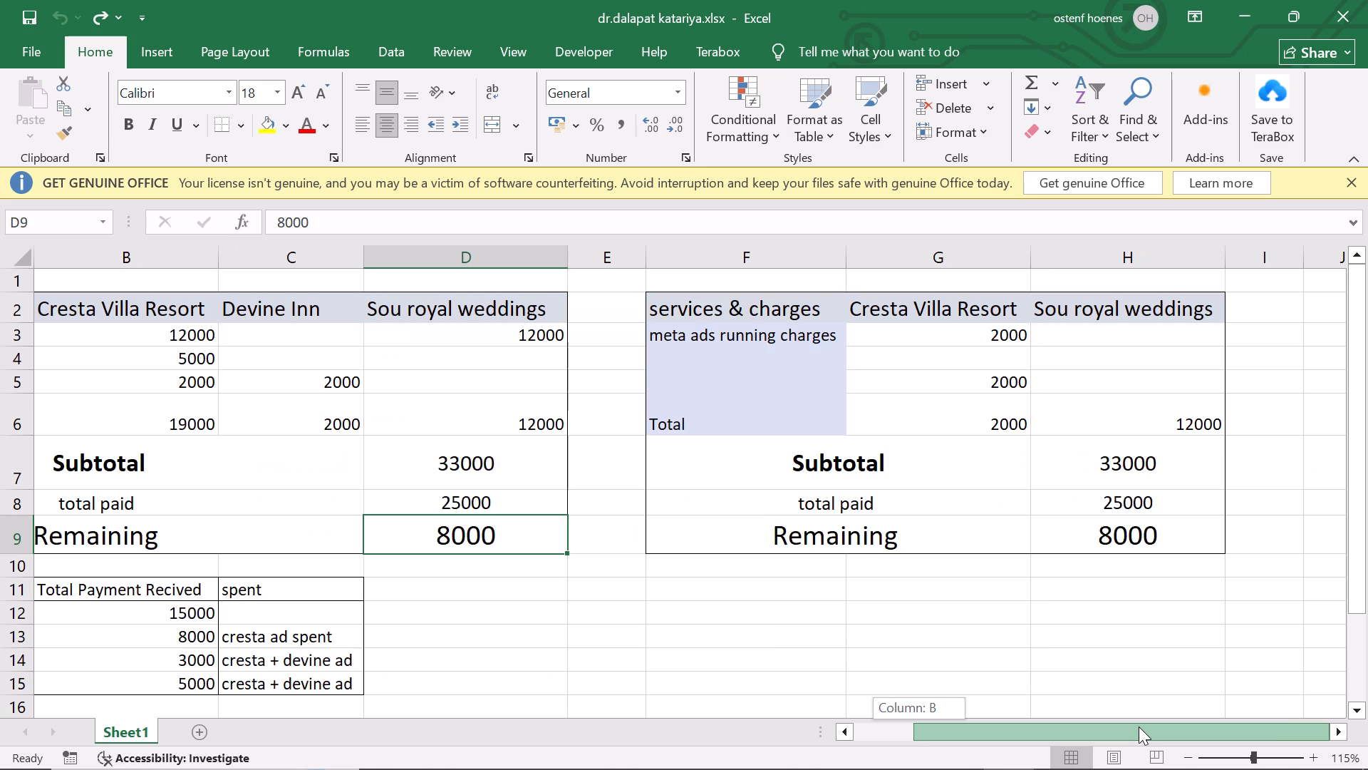
{"action": "left_click_drag", "start_coordinate": [1139, 727], "coordinate": [1082, 730]}
{"action": "left_click_drag", "start_coordinate": [1082, 730], "coordinate": [975, 763]}
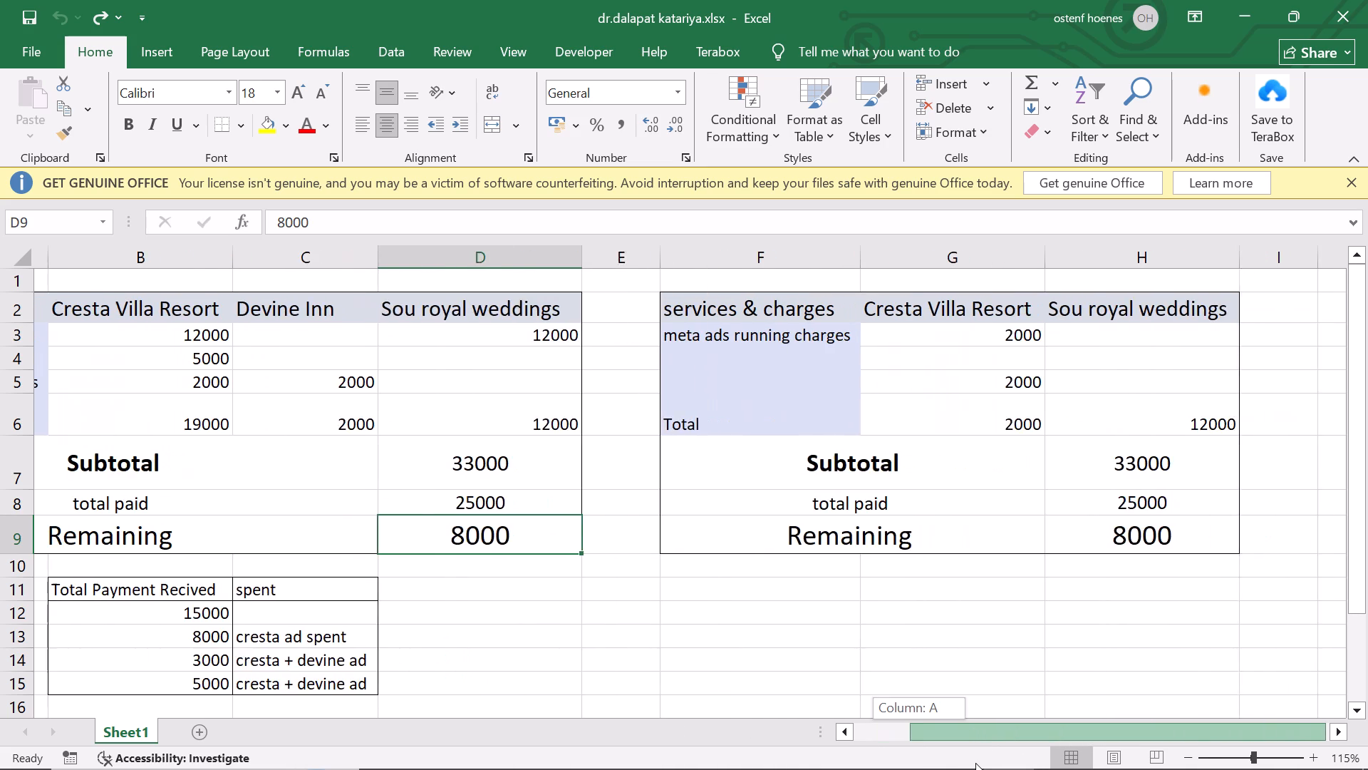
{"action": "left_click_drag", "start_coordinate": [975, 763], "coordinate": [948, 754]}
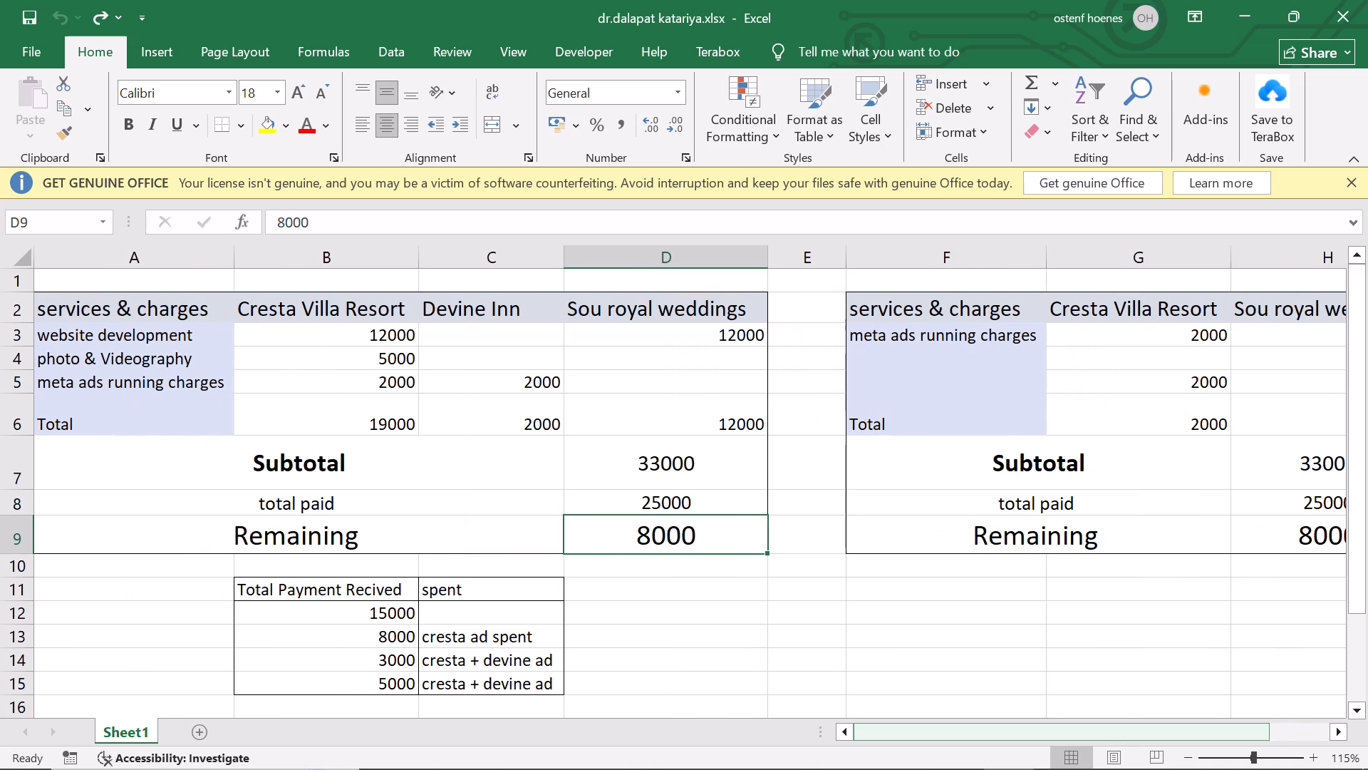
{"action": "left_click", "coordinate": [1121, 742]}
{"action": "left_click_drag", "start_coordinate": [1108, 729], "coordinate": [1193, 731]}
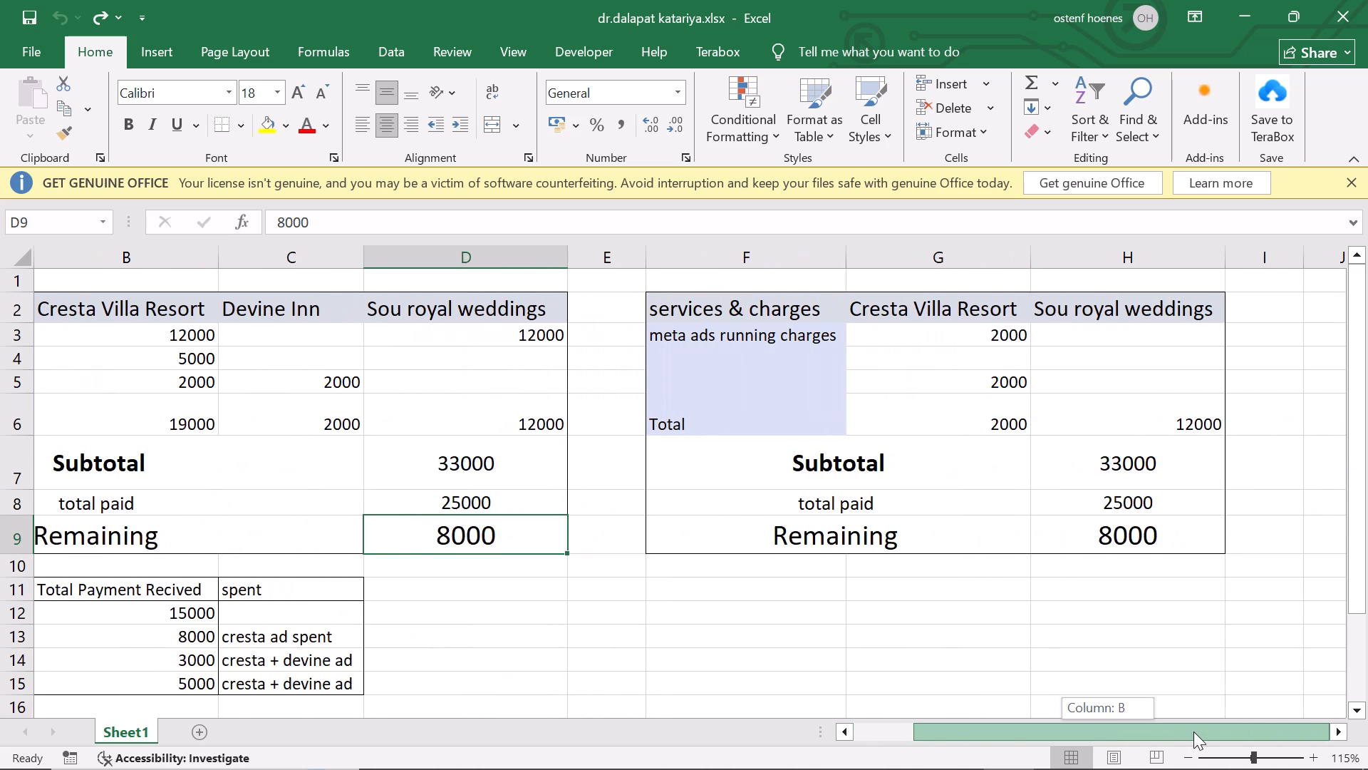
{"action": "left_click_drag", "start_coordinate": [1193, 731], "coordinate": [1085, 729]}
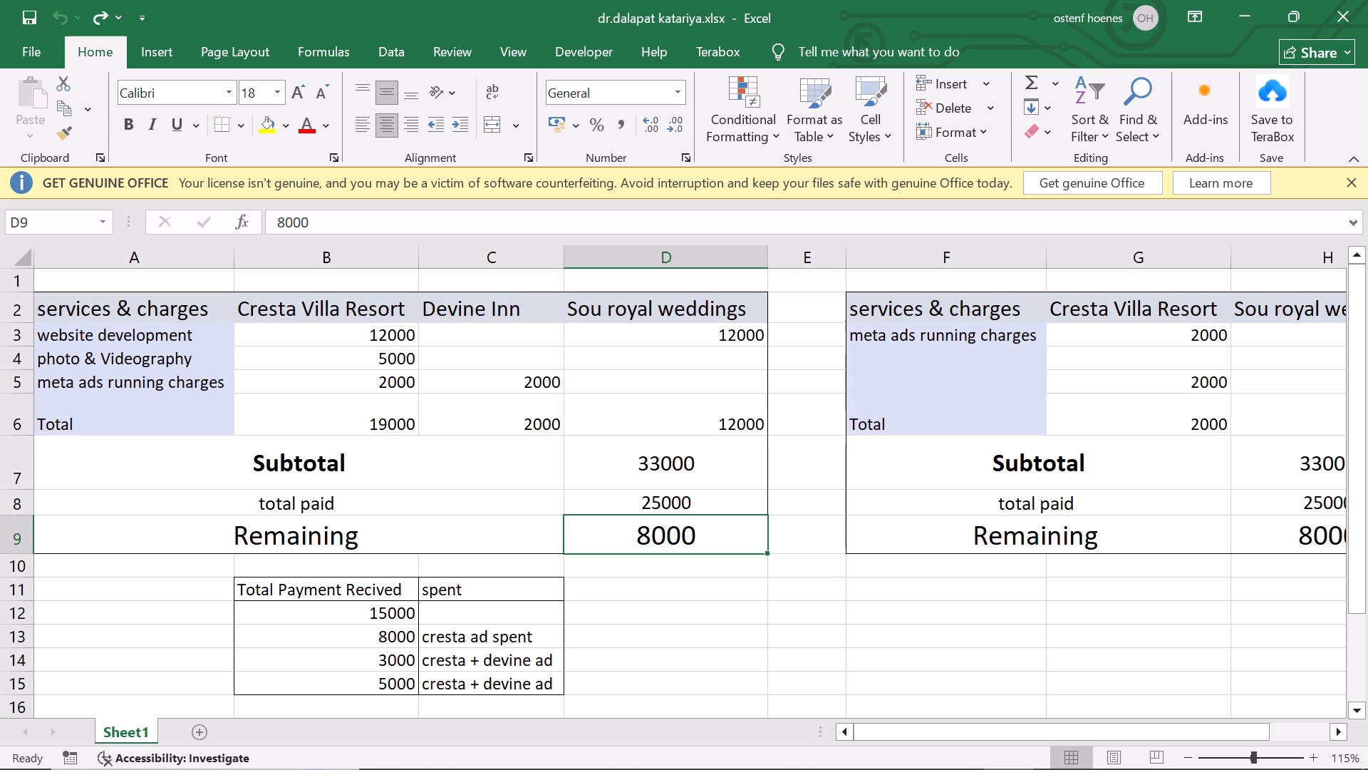
Check the combined sum of the Cresta Villa Resort, Devine Inn and Sou royal weddings totals in row 6.
{"action": "left_click_drag", "start_coordinate": [346, 323], "coordinate": [743, 435]}
{"action": "left_click", "coordinate": [743, 435]}
{"action": "left_click", "coordinate": [740, 426]}
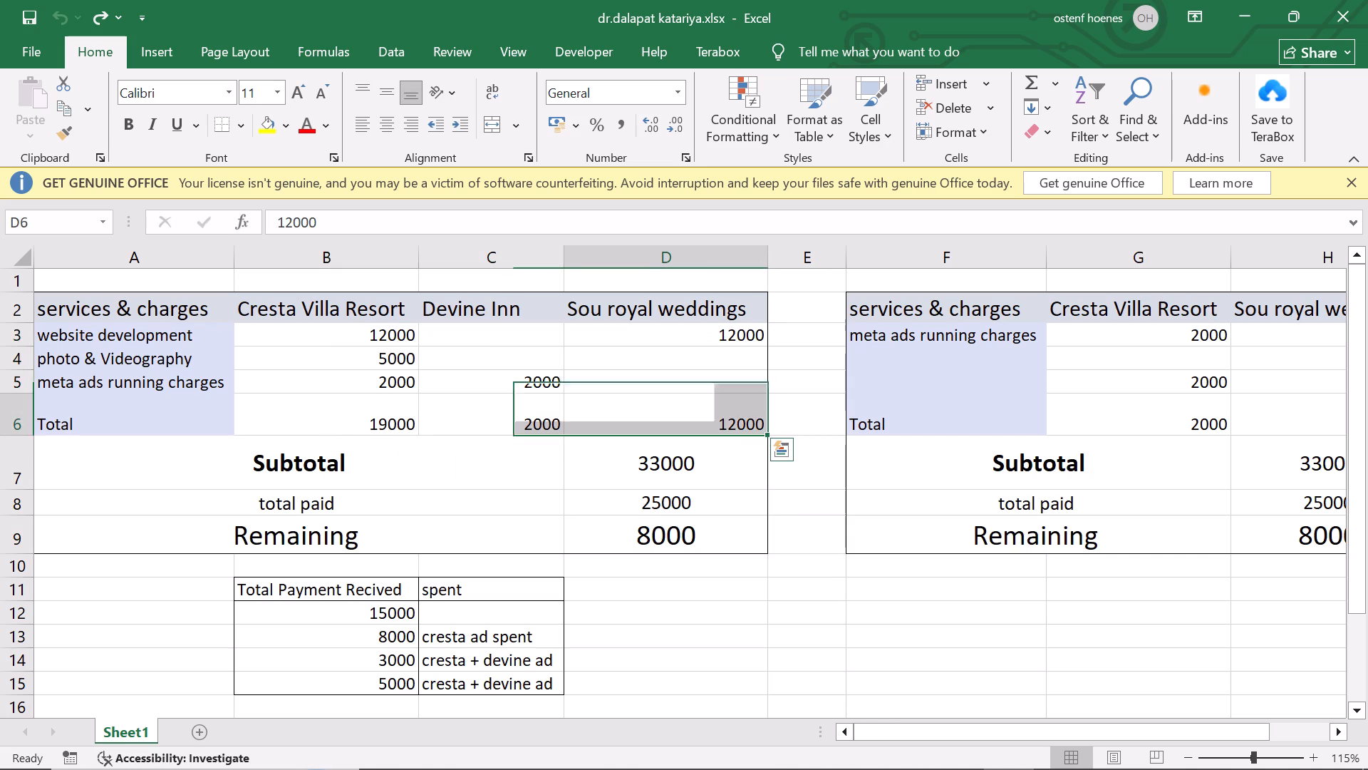
{"action": "left_click", "coordinate": [723, 347]}
{"action": "left_click", "coordinate": [708, 434]}
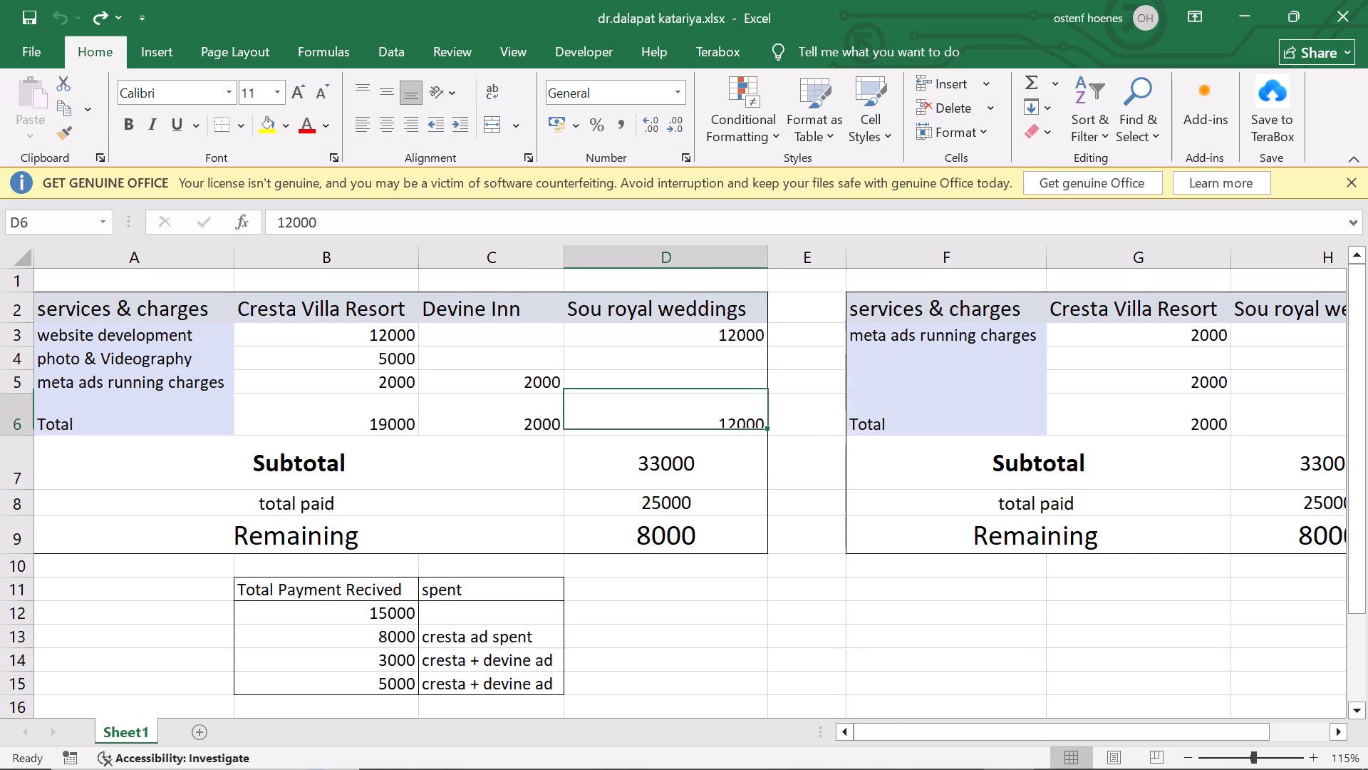
{"action": "left_click_drag", "start_coordinate": [351, 411], "coordinate": [757, 417]}
{"action": "left_click", "coordinate": [334, 431]}
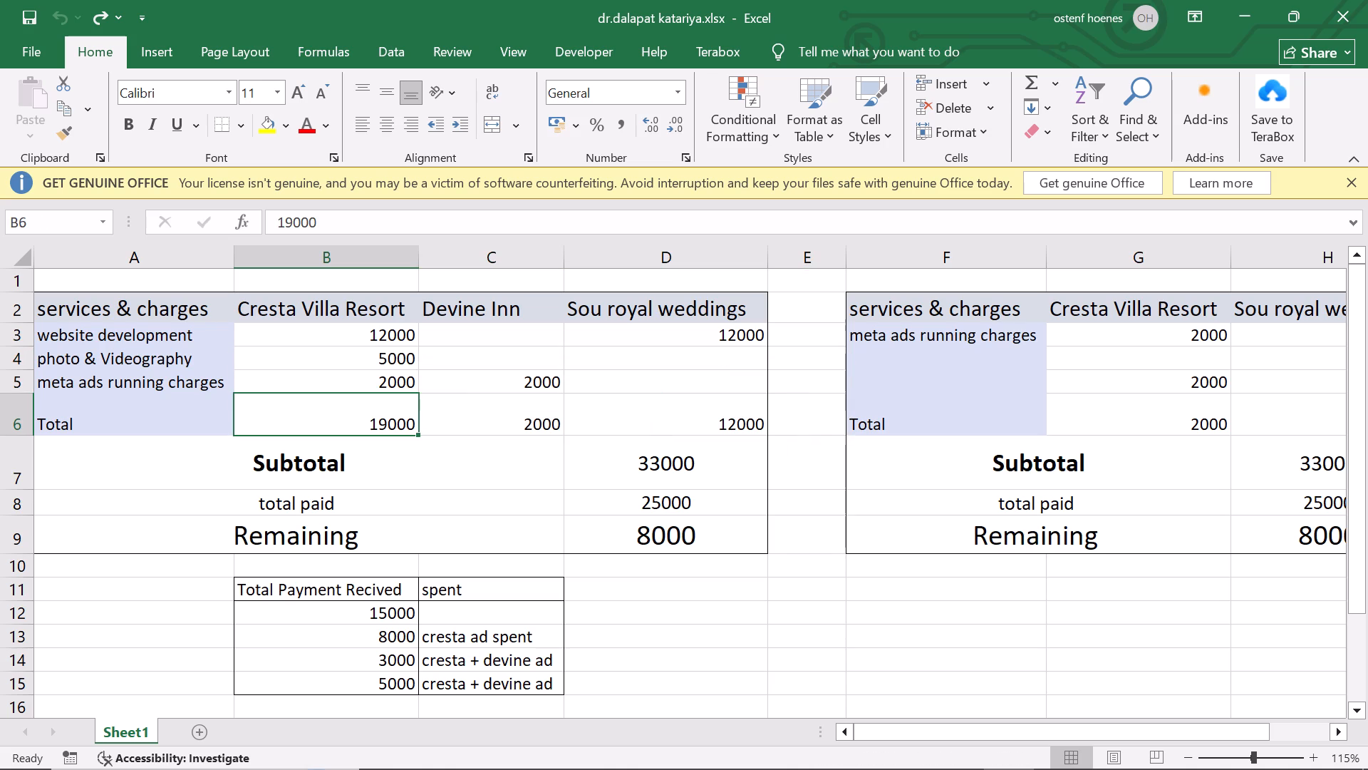
{"action": "left_click", "coordinate": [484, 403]}
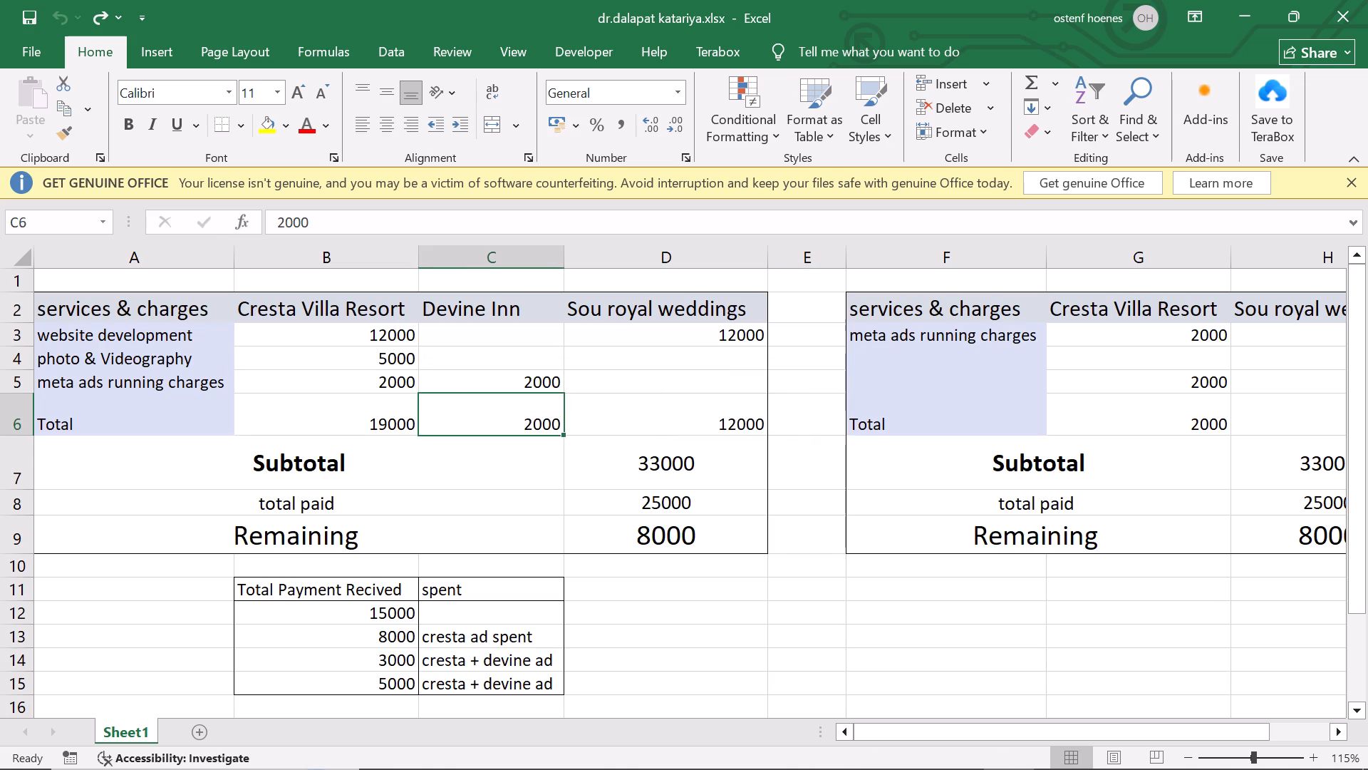
{"action": "left_click", "coordinate": [603, 404]}
{"action": "left_click", "coordinate": [426, 416]}
{"action": "left_click", "coordinate": [368, 414]}
{"action": "left_click_drag", "start_coordinate": [331, 412], "coordinate": [365, 412]}
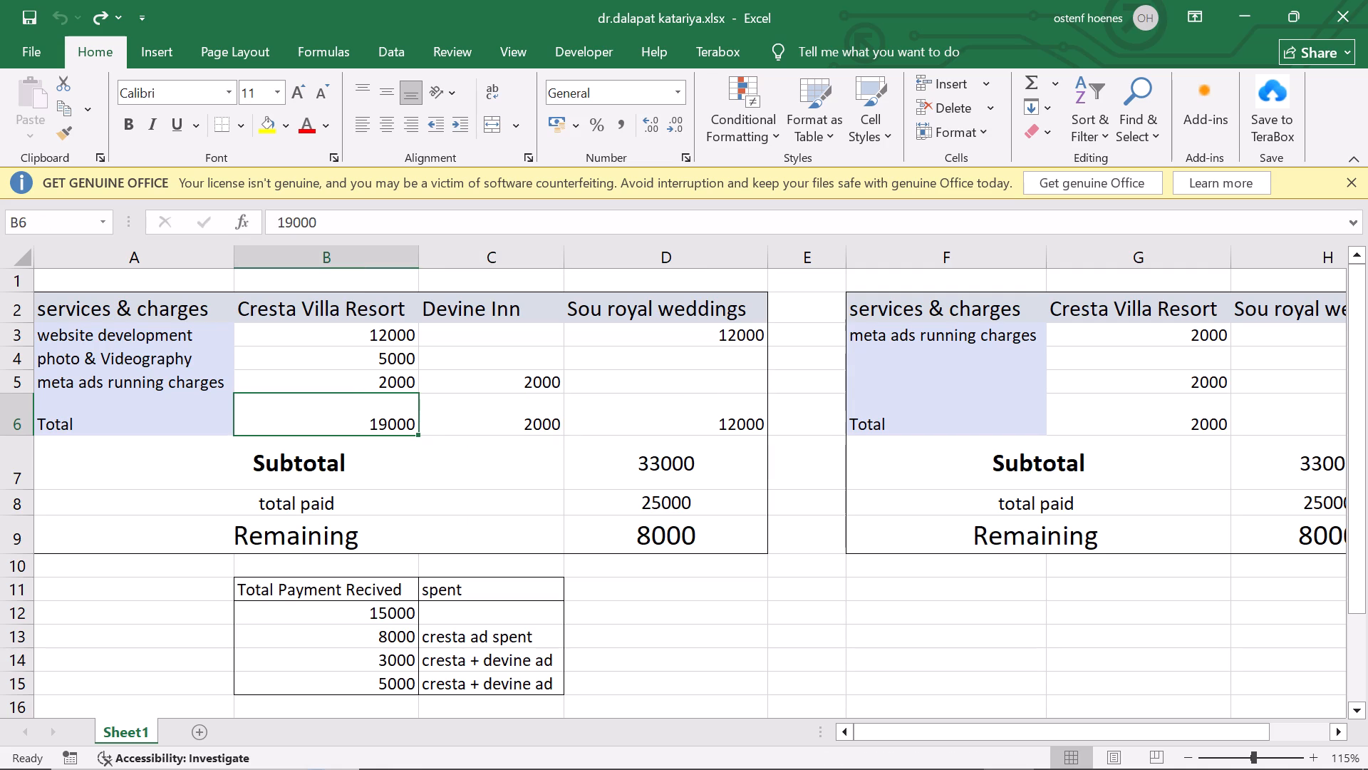
{"action": "left_click_drag", "start_coordinate": [365, 412], "coordinate": [747, 404]}
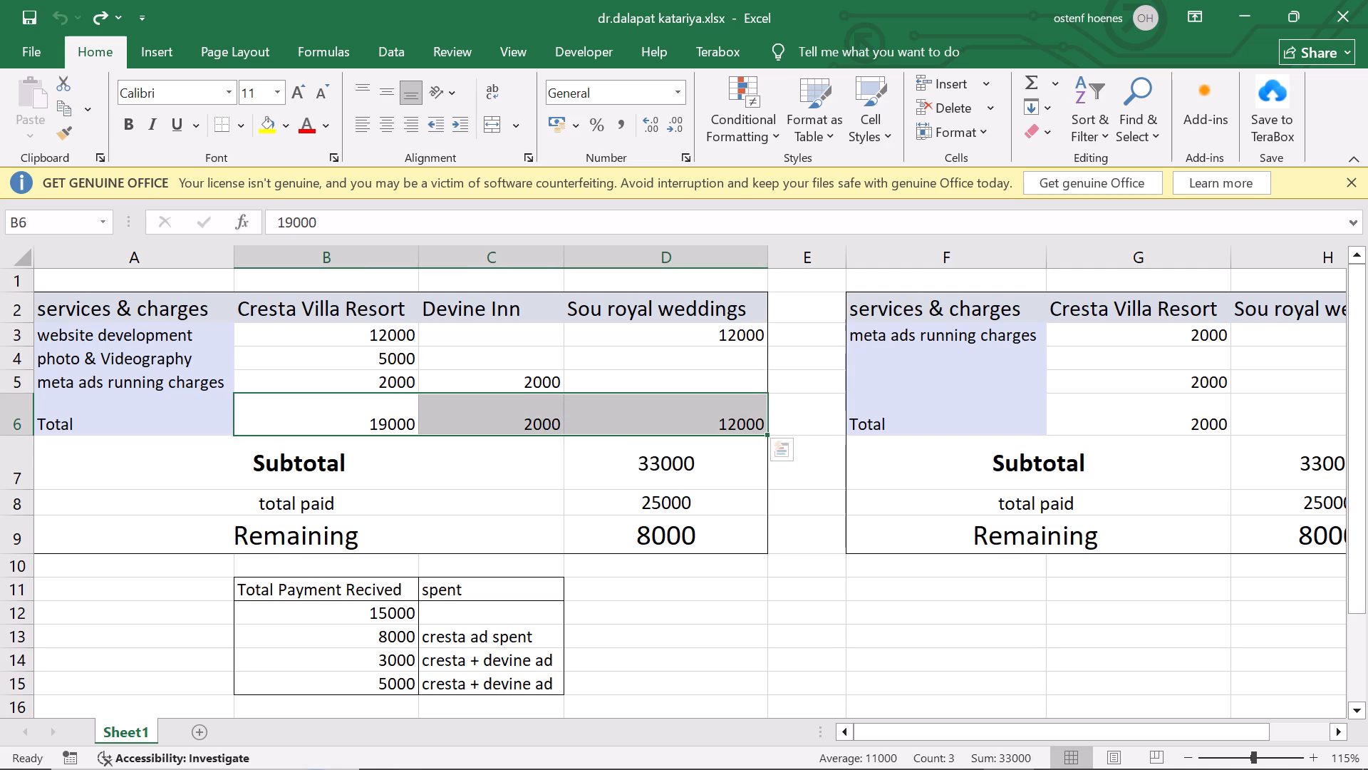
{"action": "left_click", "coordinate": [651, 341]}
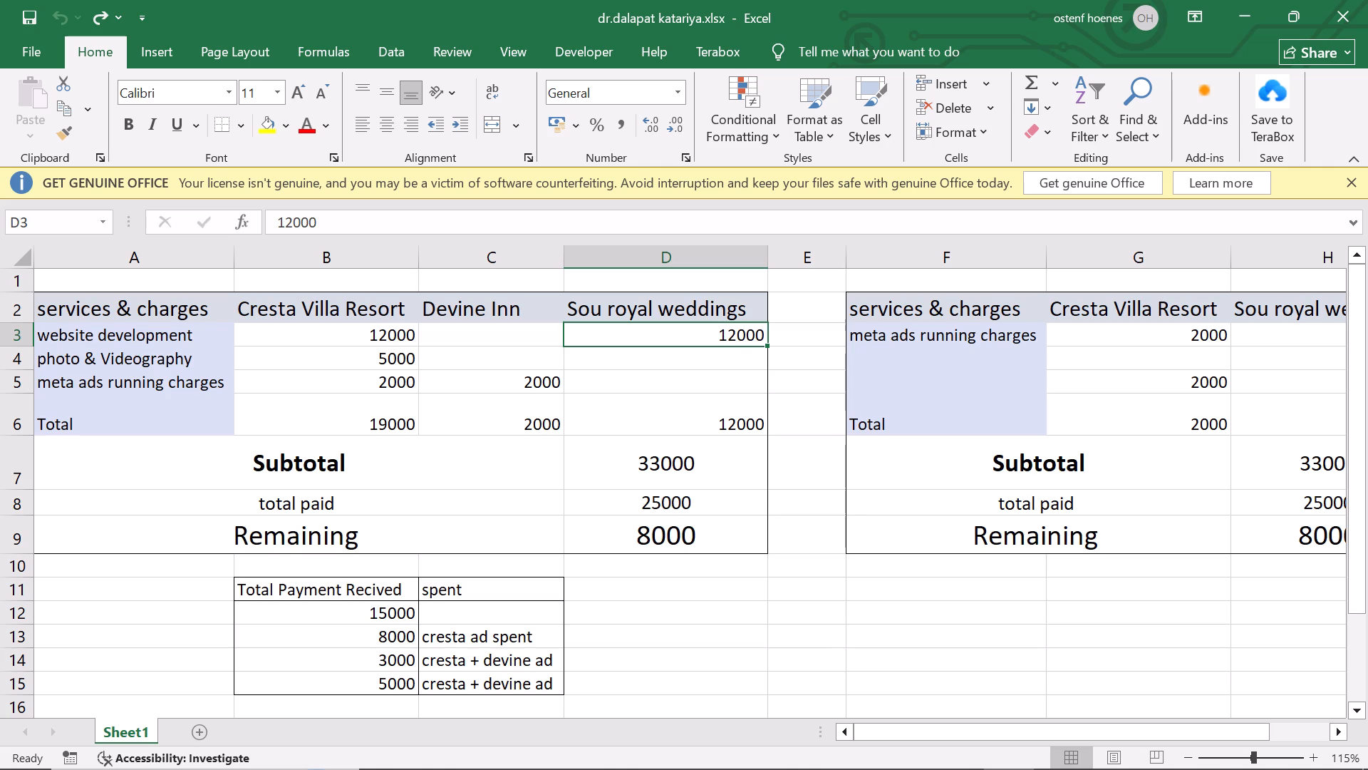
{"action": "left_click_drag", "start_coordinate": [327, 425], "coordinate": [734, 401]}
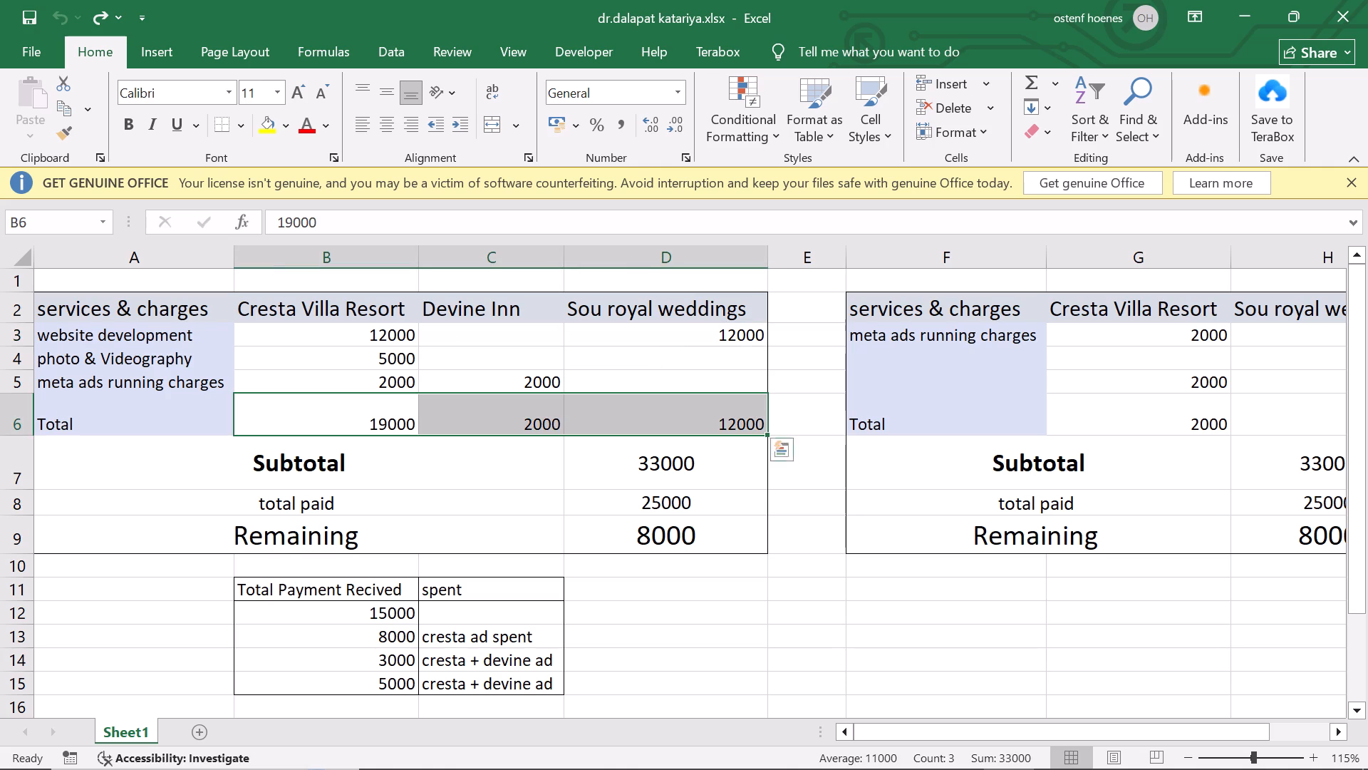
Compare the individual column totals in row 6 with the Subtotal in D7.
{"action": "left_click", "coordinate": [331, 409]}
{"action": "left_click", "coordinate": [566, 402]}
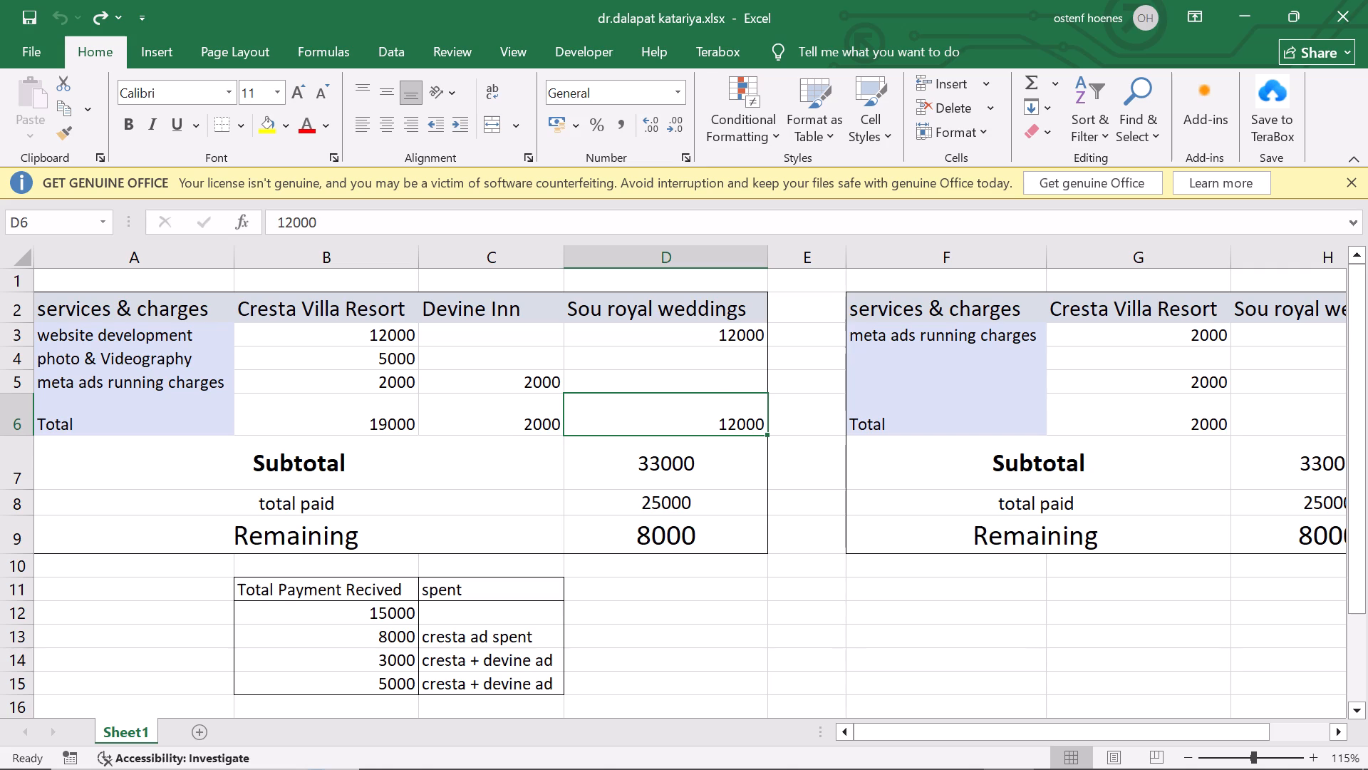
{"action": "left_click", "coordinate": [393, 409]}
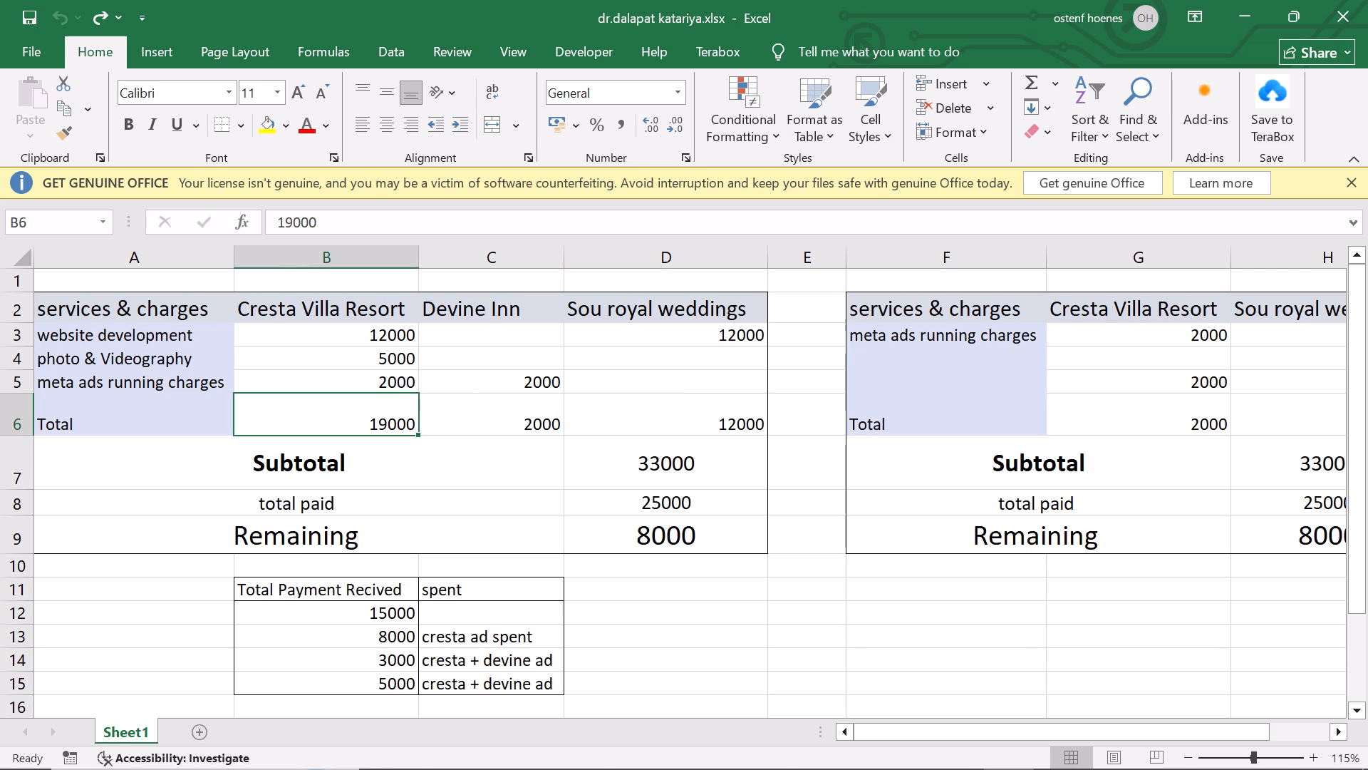
{"action": "left_click", "coordinate": [719, 419]}
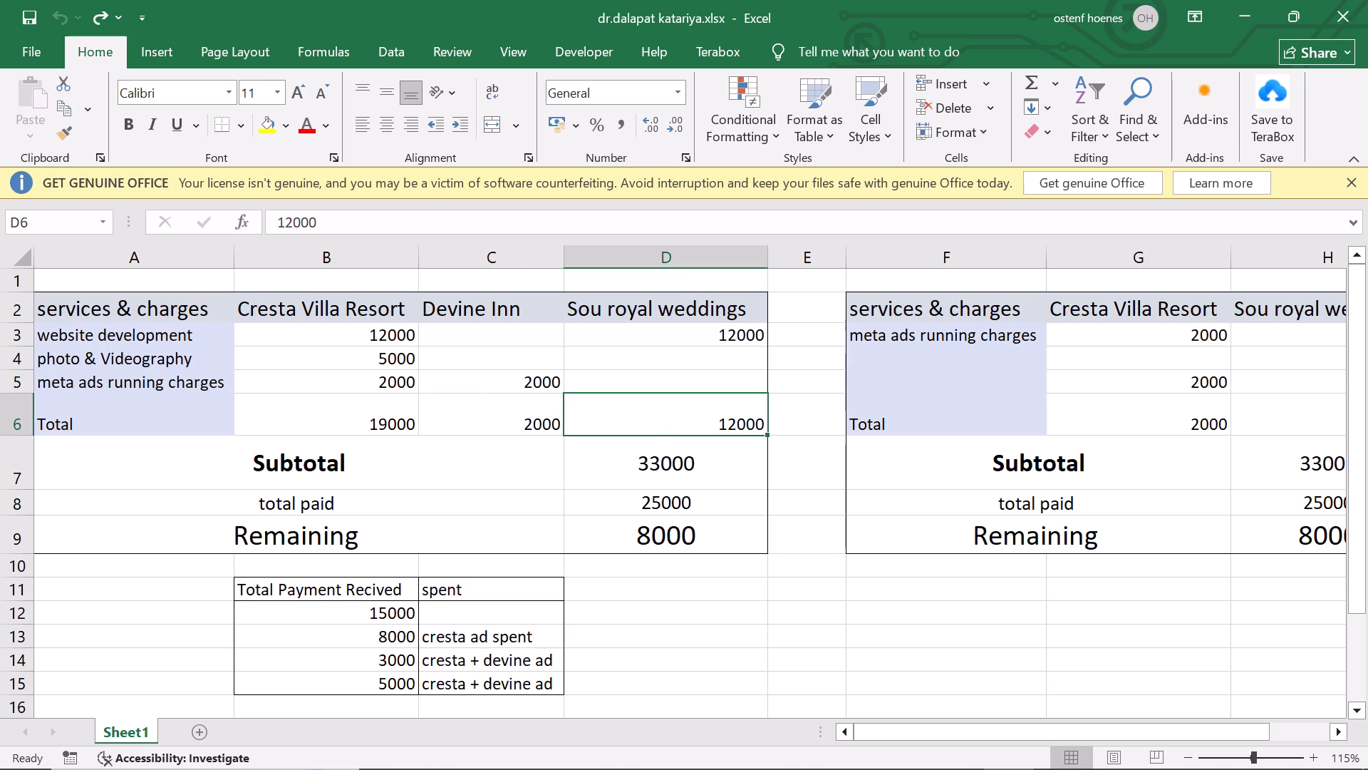
{"action": "left_click", "coordinate": [372, 431]}
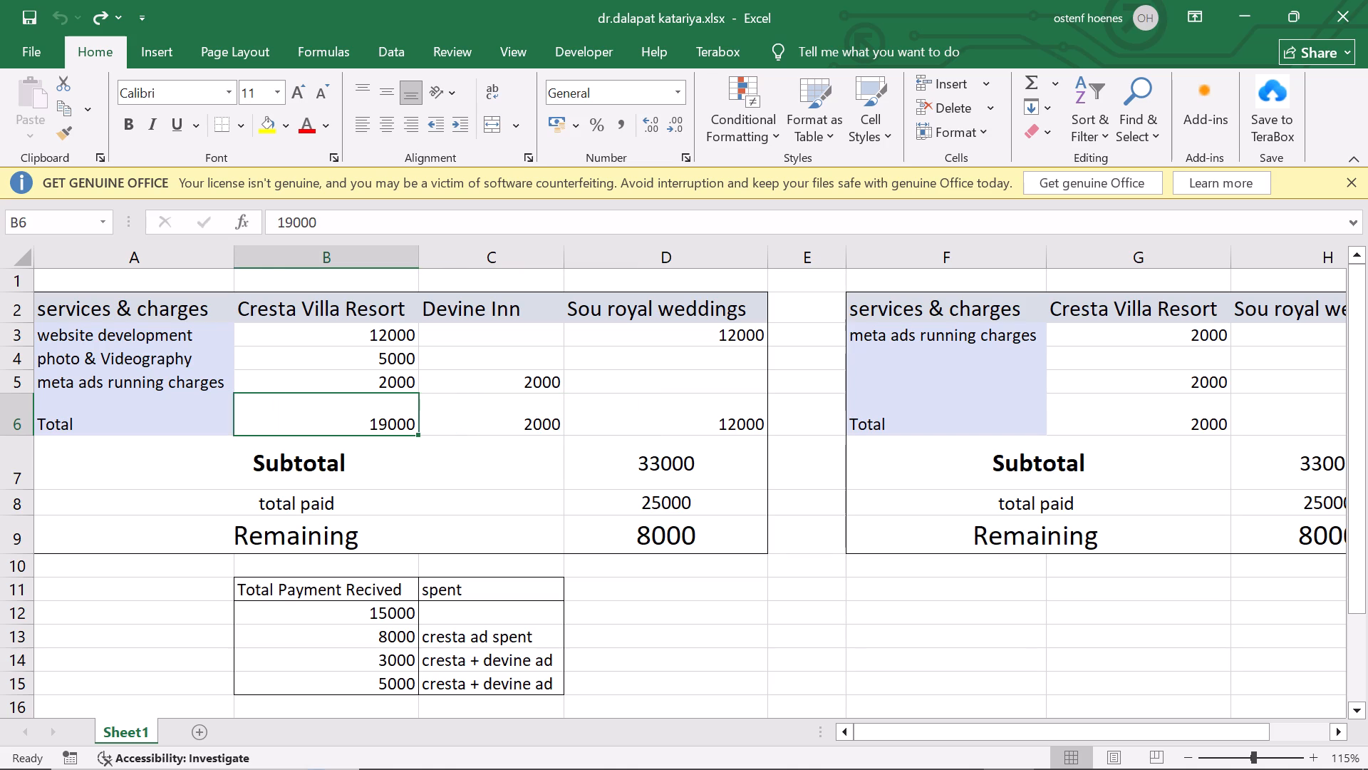
{"action": "left_click", "coordinate": [601, 472]}
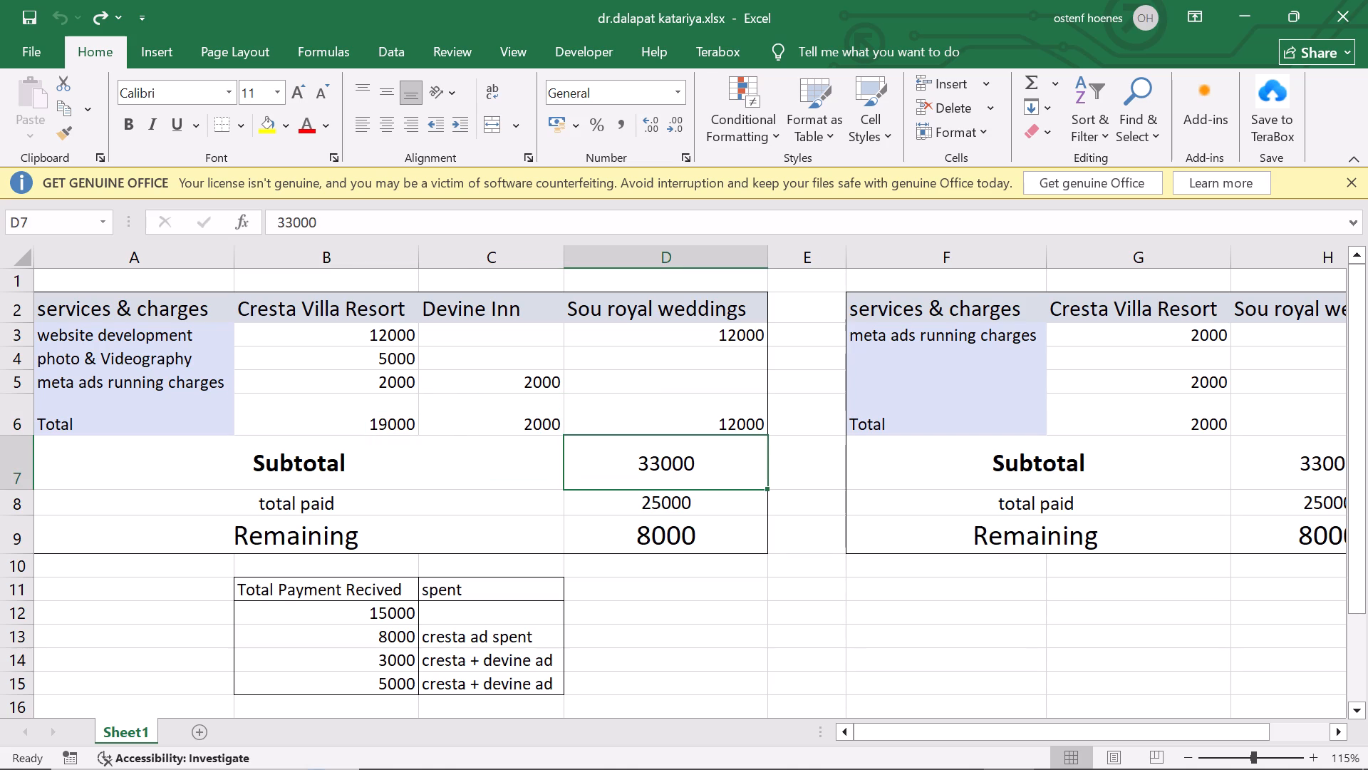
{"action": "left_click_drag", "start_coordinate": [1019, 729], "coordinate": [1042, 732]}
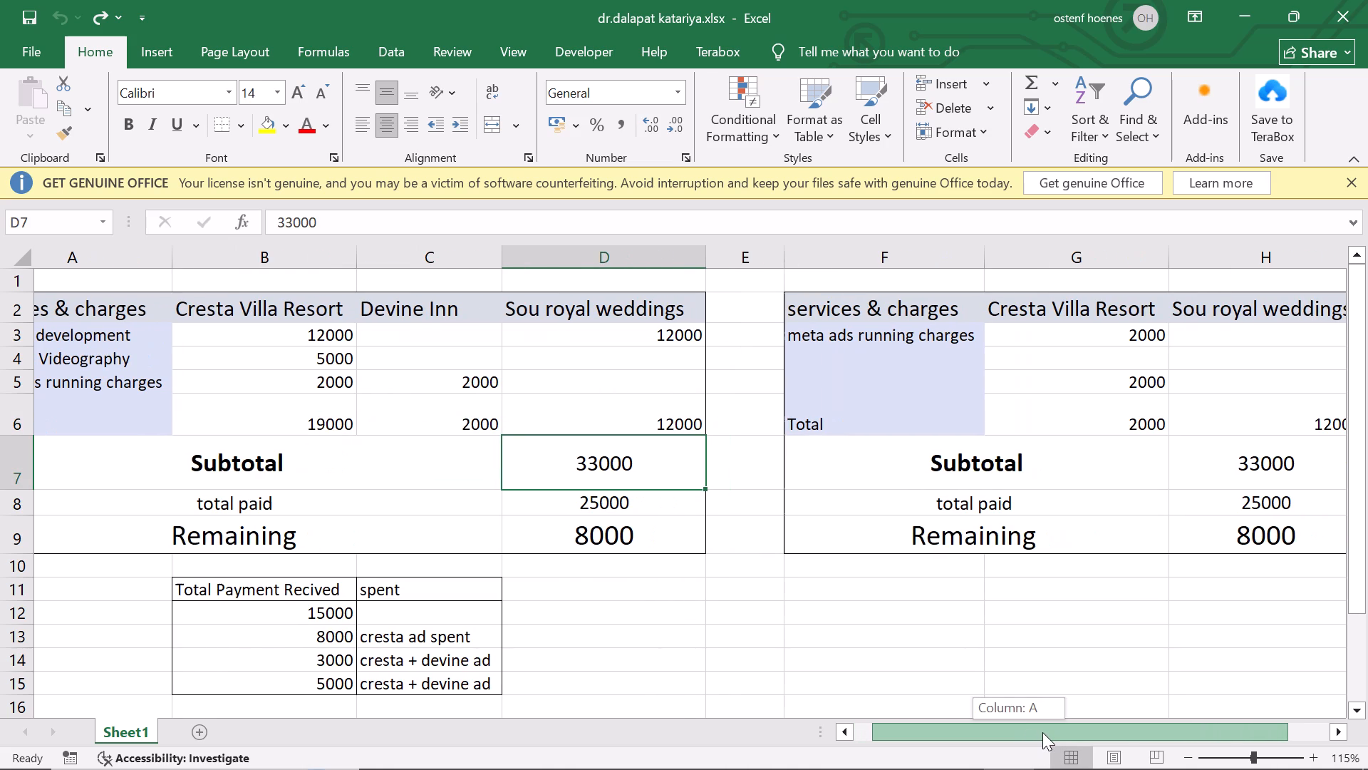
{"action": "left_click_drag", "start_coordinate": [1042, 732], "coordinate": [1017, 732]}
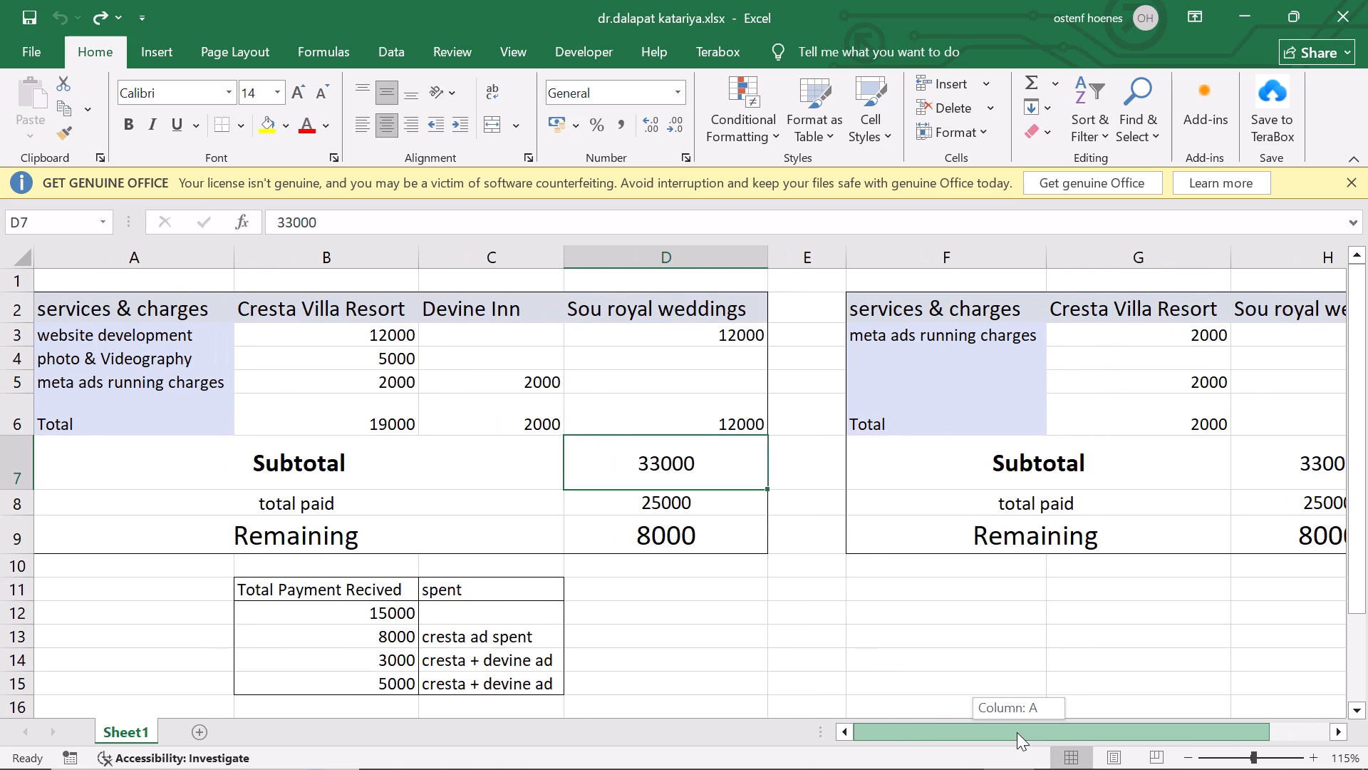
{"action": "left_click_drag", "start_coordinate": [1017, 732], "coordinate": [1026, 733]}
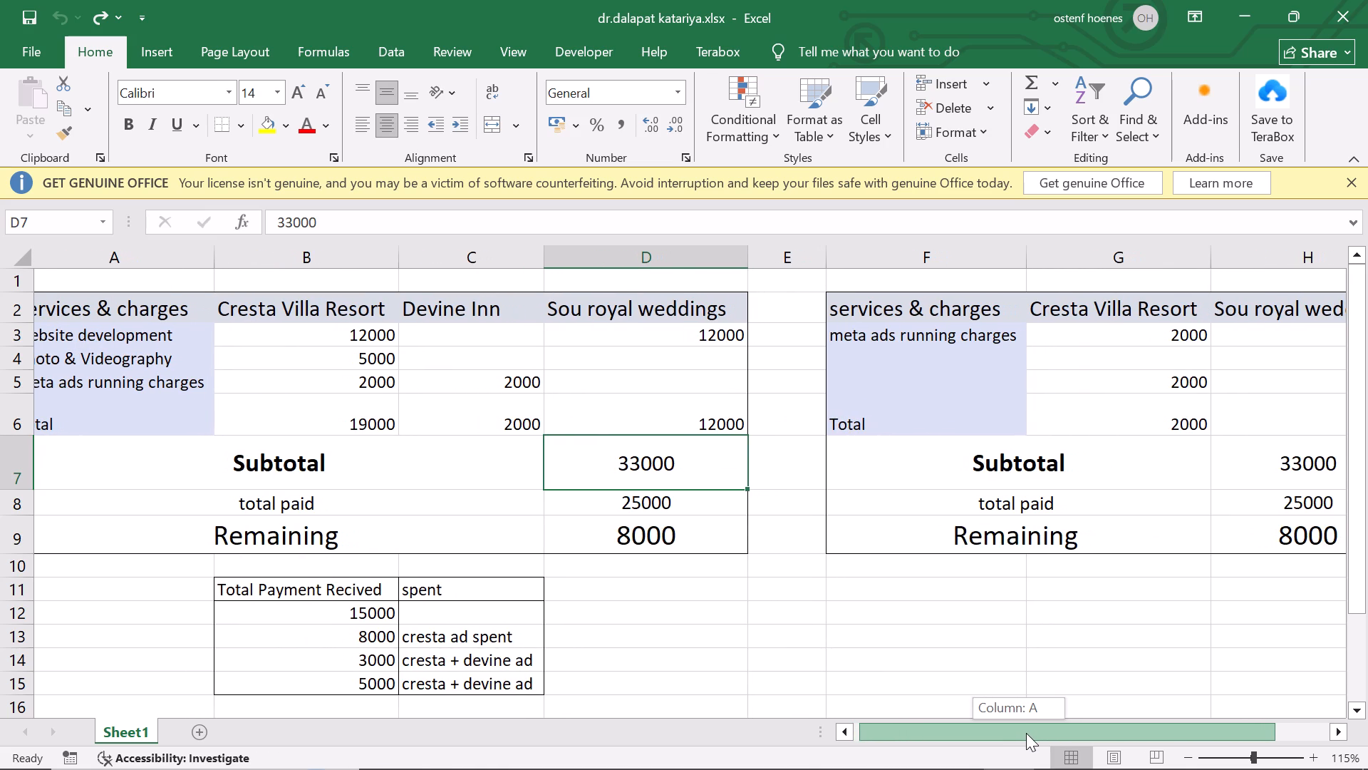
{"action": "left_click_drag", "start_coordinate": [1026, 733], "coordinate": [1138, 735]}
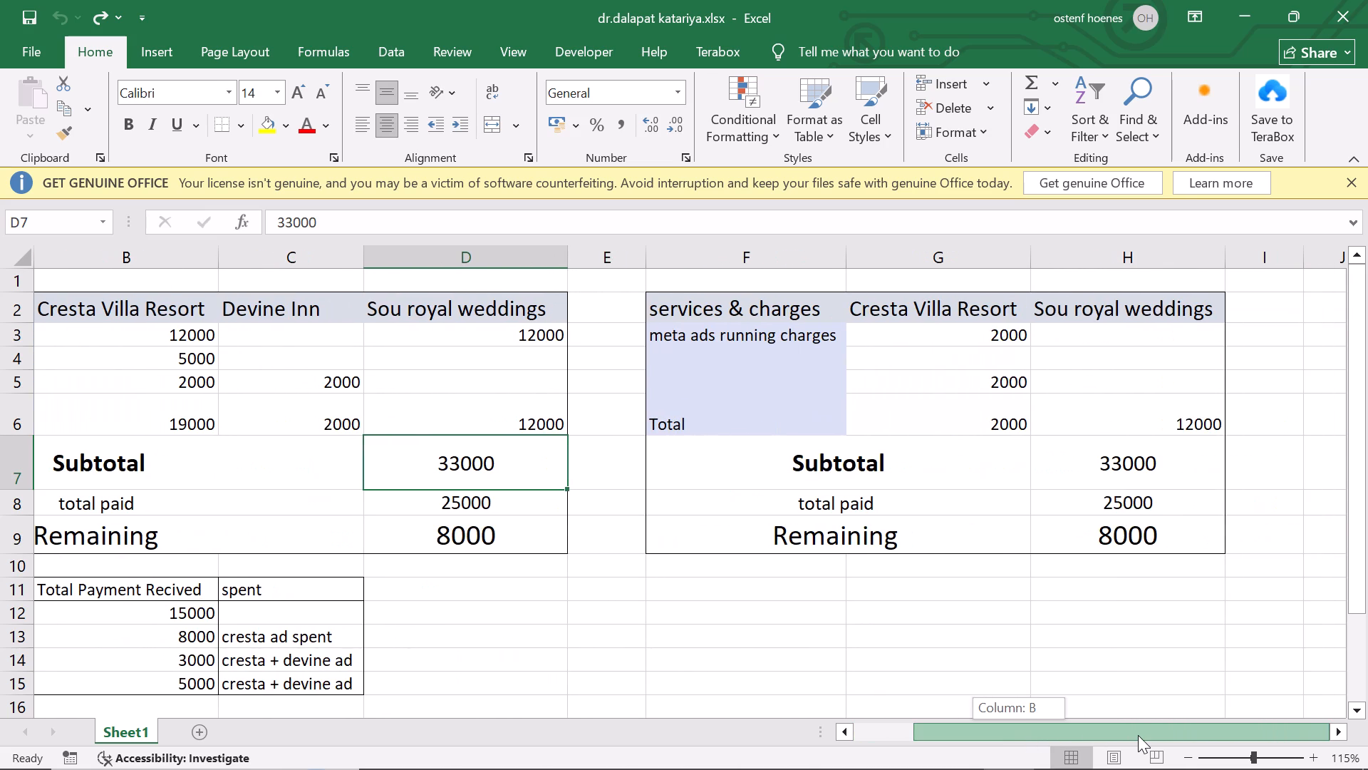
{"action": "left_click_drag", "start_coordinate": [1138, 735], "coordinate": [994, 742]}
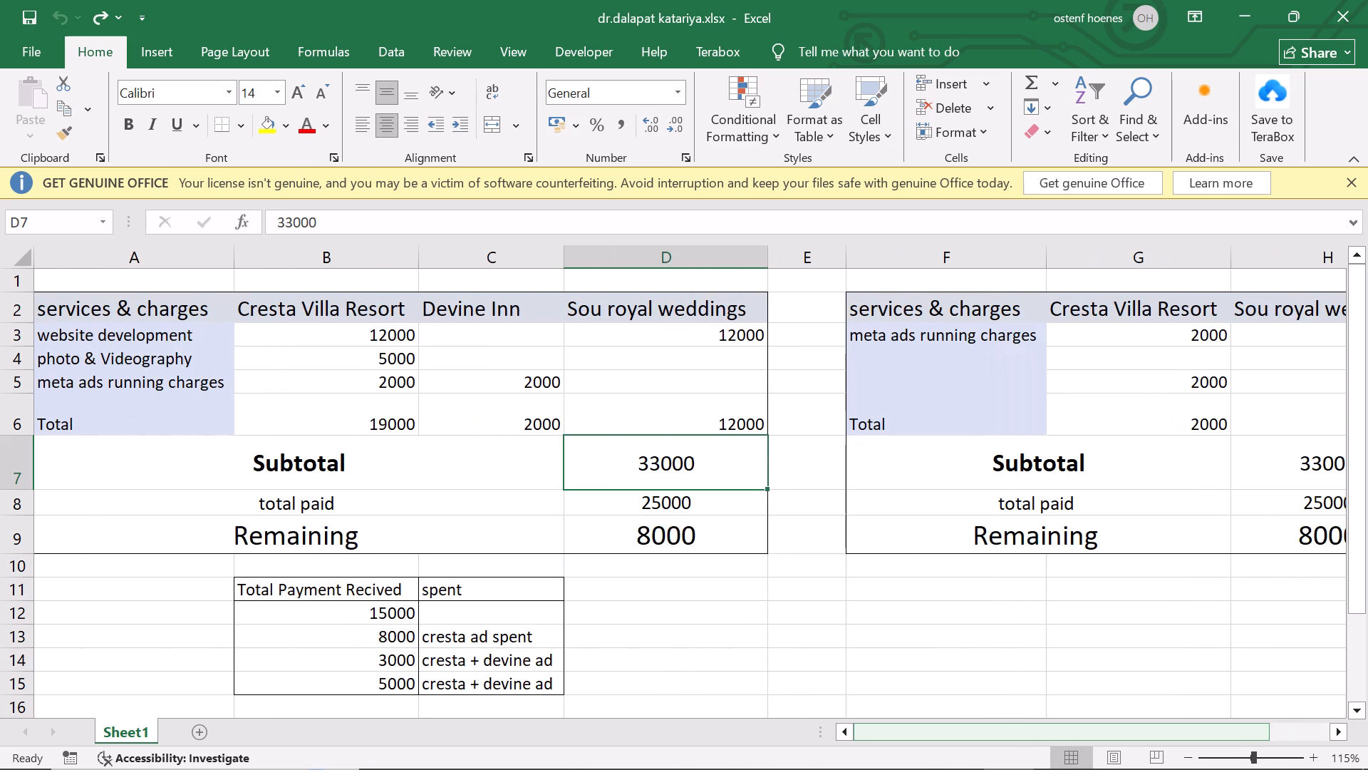
Compare the meta ads running charges in B5 and C5 with the charge entries in the second services & charges table.
{"action": "left_click", "coordinate": [368, 378]}
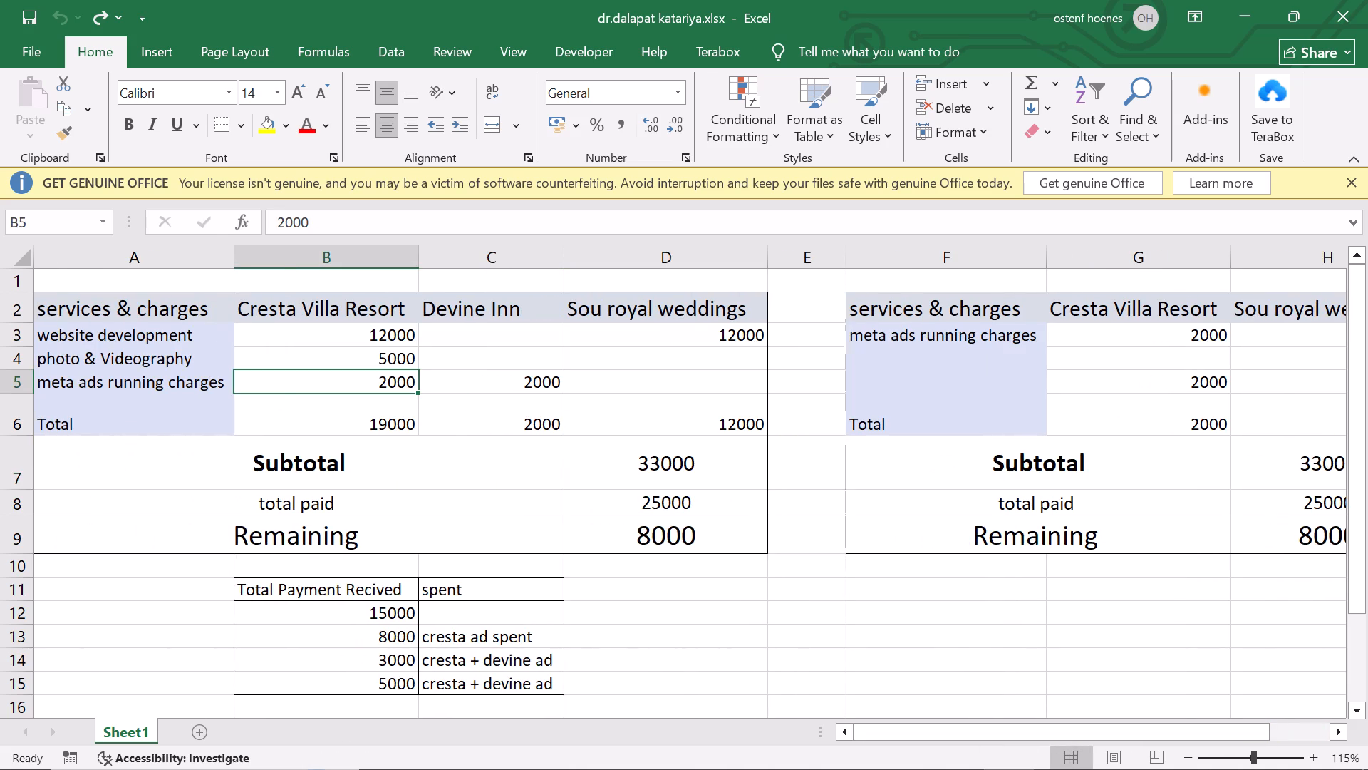
{"action": "left_click", "coordinate": [541, 385]}
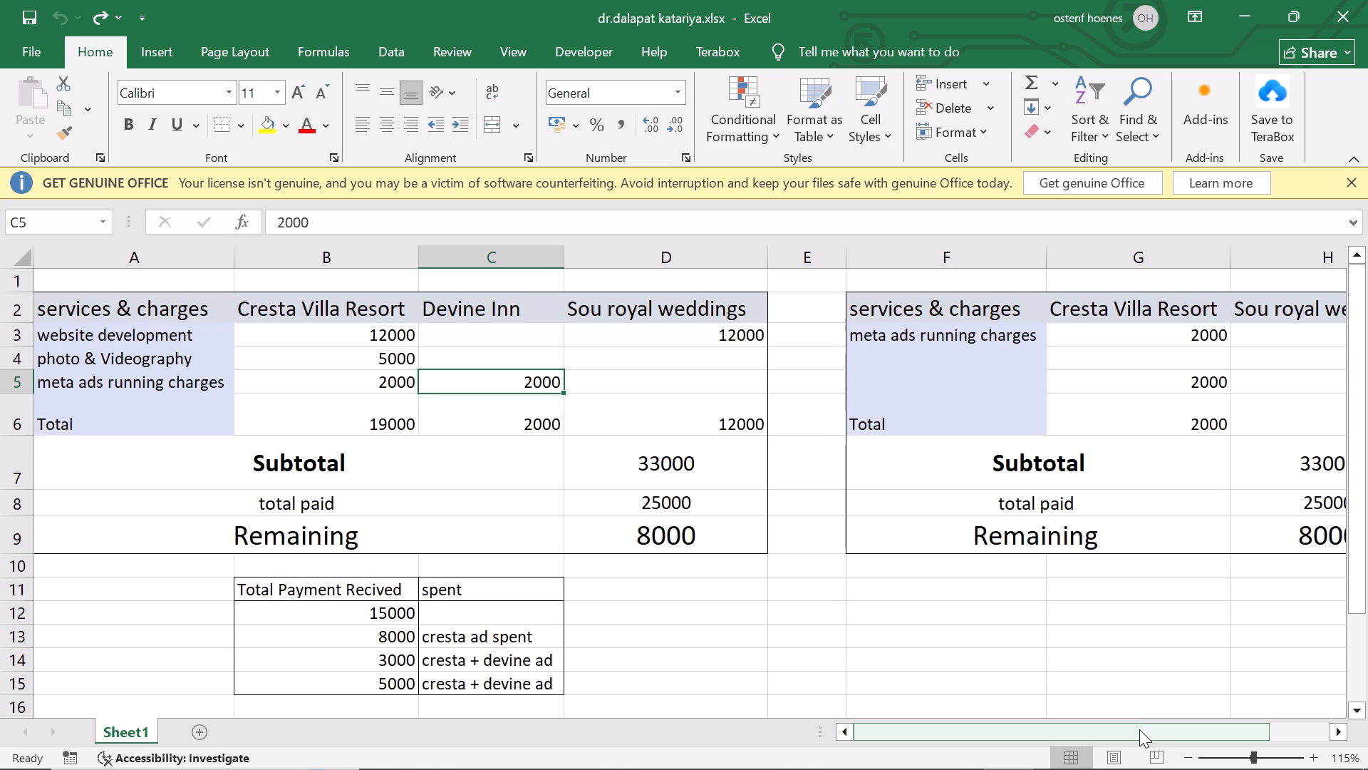
{"action": "left_click_drag", "start_coordinate": [1107, 729], "coordinate": [1169, 731]}
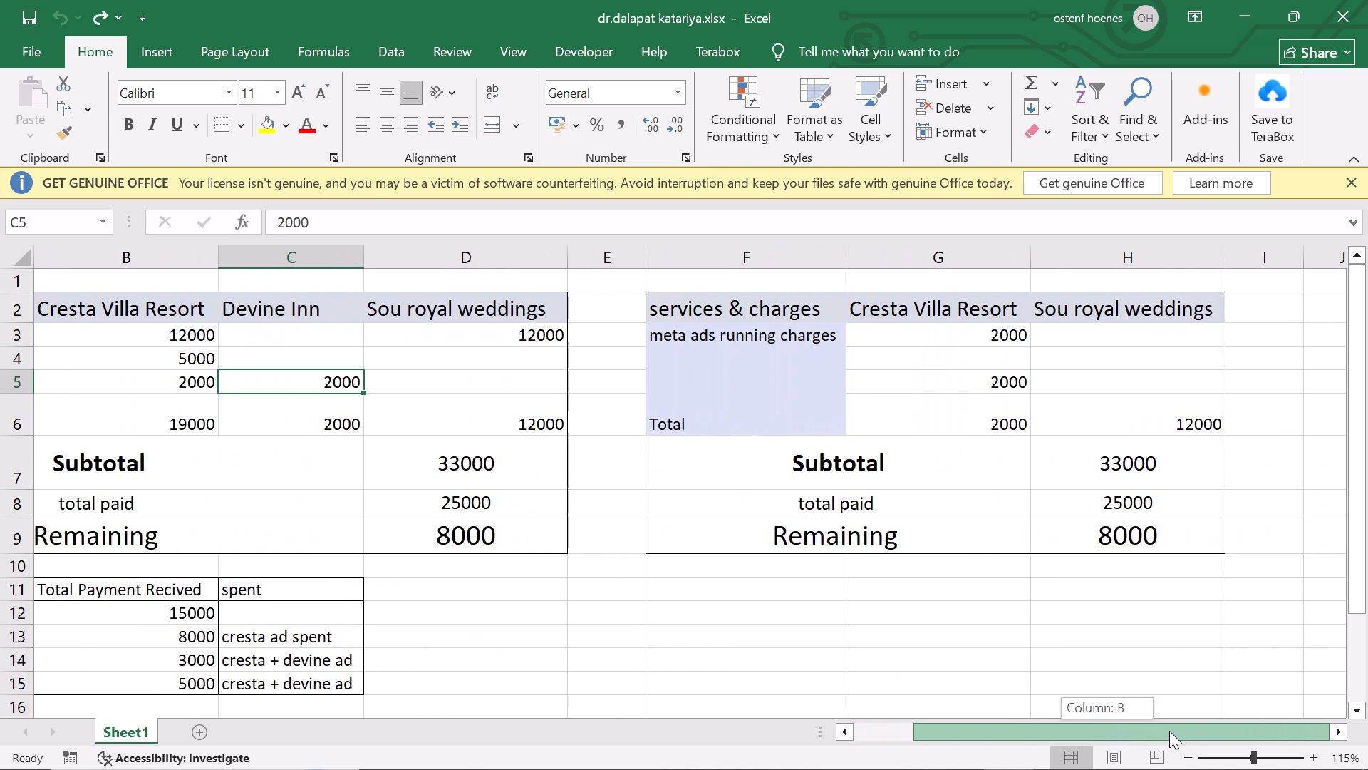
{"action": "left_click_drag", "start_coordinate": [1169, 731], "coordinate": [1160, 732]}
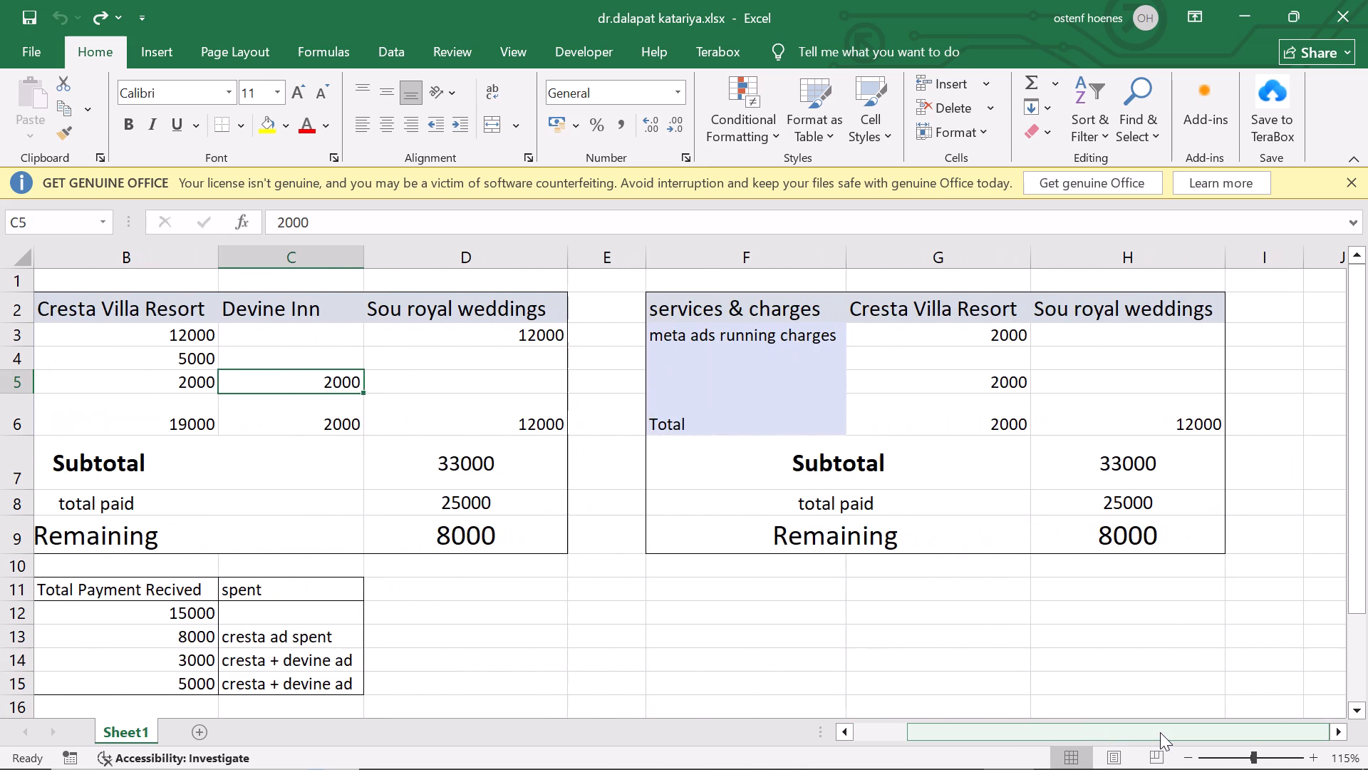
{"action": "left_click_drag", "start_coordinate": [1128, 733], "coordinate": [1104, 743]}
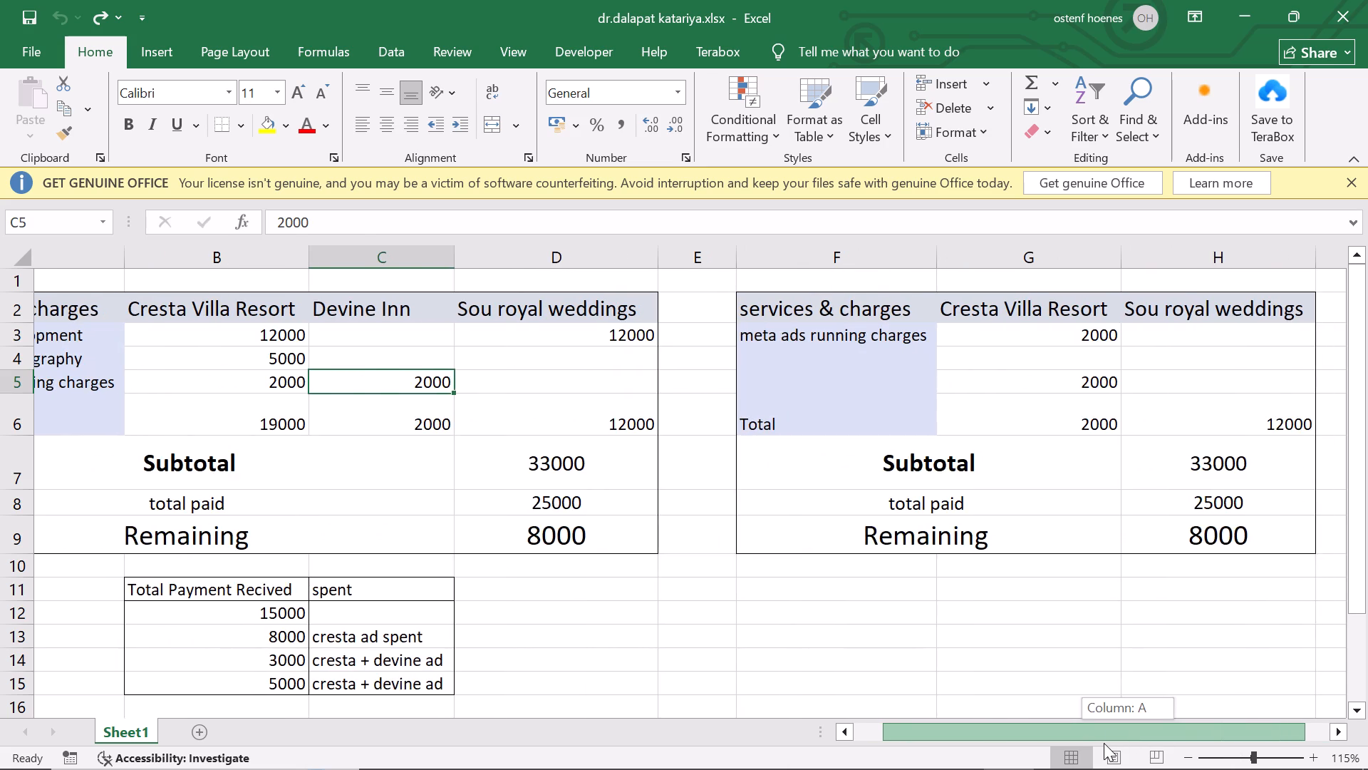
{"action": "left_click_drag", "start_coordinate": [1104, 743], "coordinate": [1102, 743]}
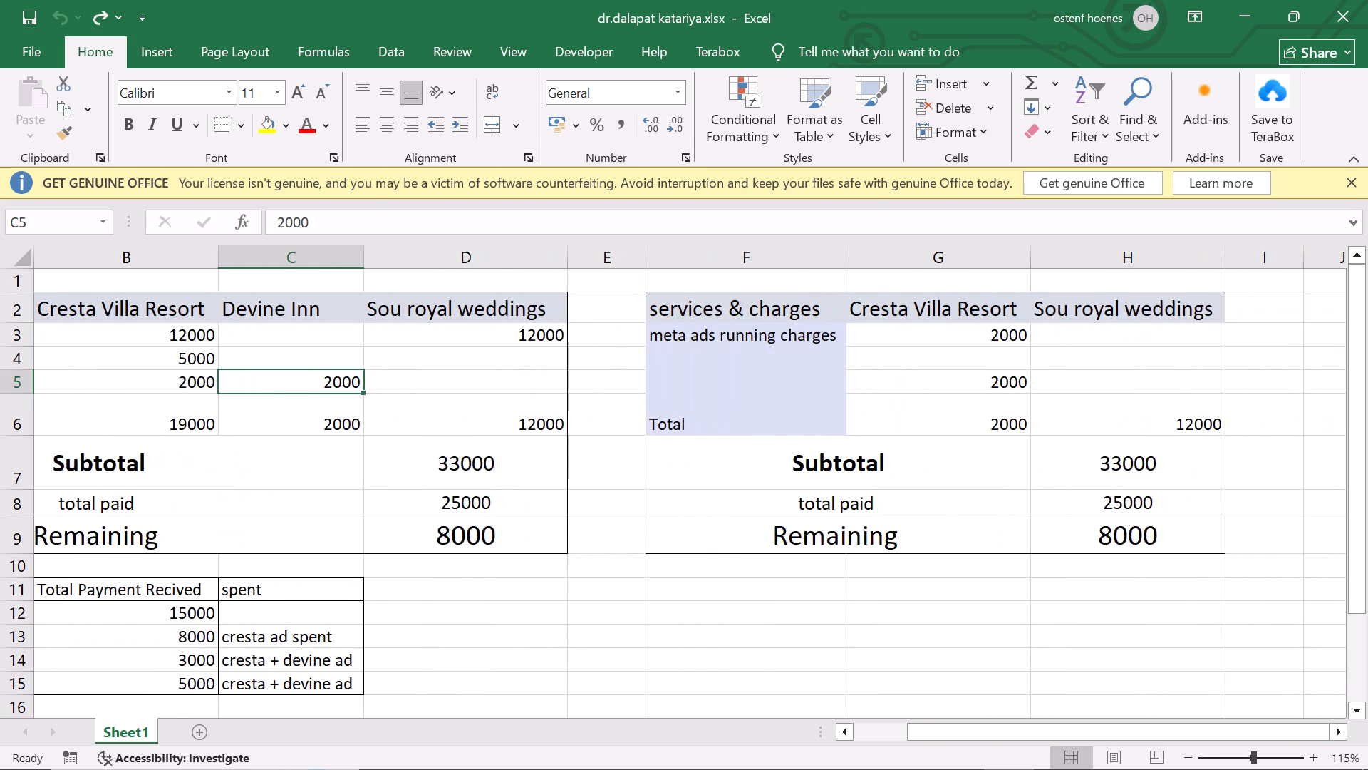
{"action": "left_click", "coordinate": [853, 364]}
{"action": "left_click", "coordinate": [760, 379]}
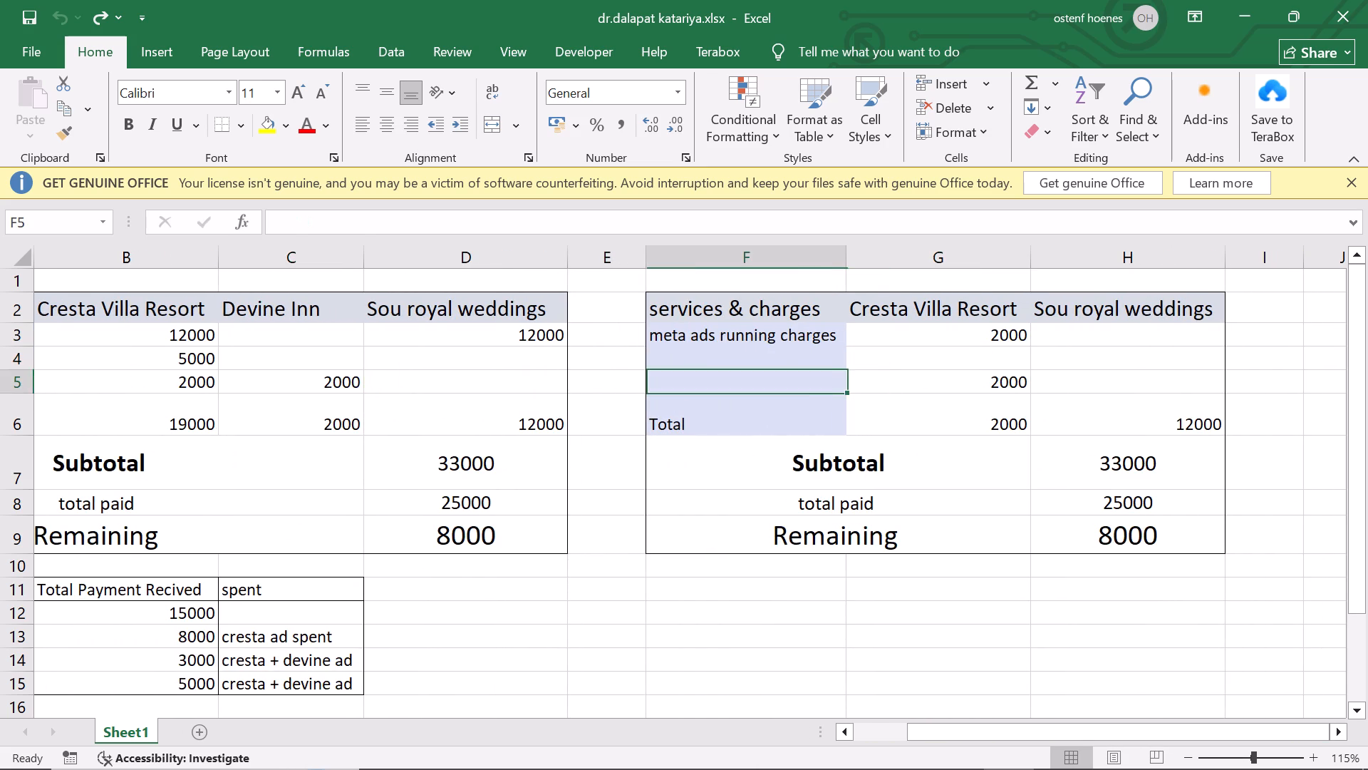
{"action": "left_click", "coordinate": [757, 351]}
{"action": "left_click", "coordinate": [757, 337]}
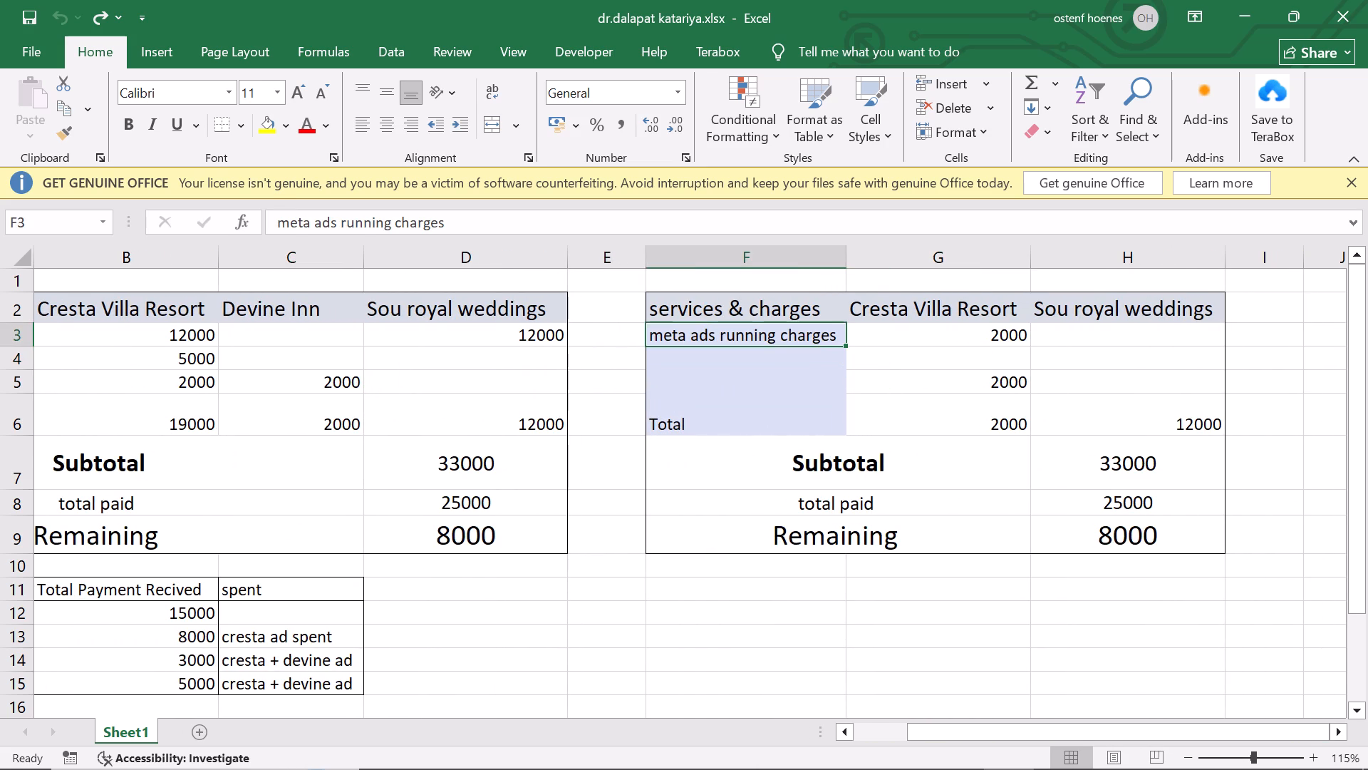
{"action": "left_click", "coordinate": [979, 329]}
{"action": "left_click_drag", "start_coordinate": [1018, 727], "coordinate": [1010, 727]}
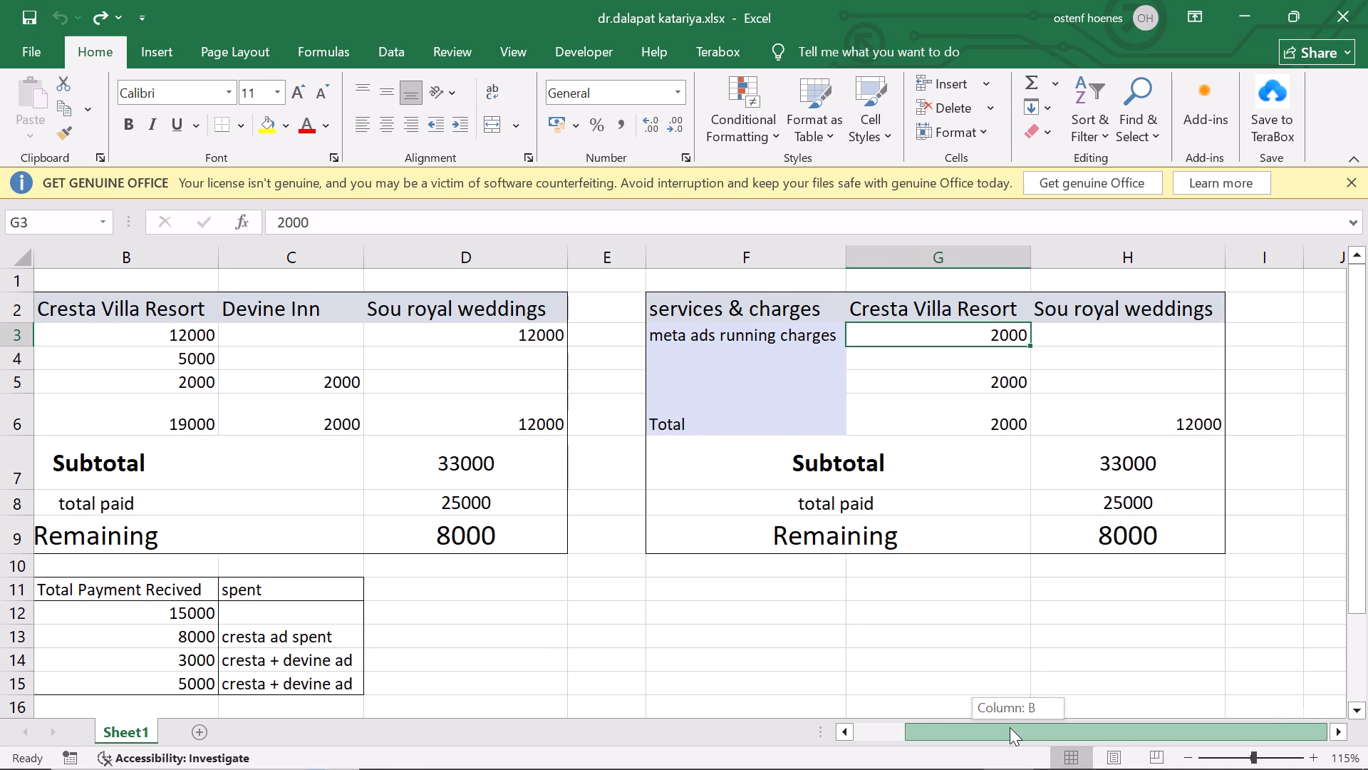
{"action": "left_click_drag", "start_coordinate": [1010, 727], "coordinate": [967, 731]}
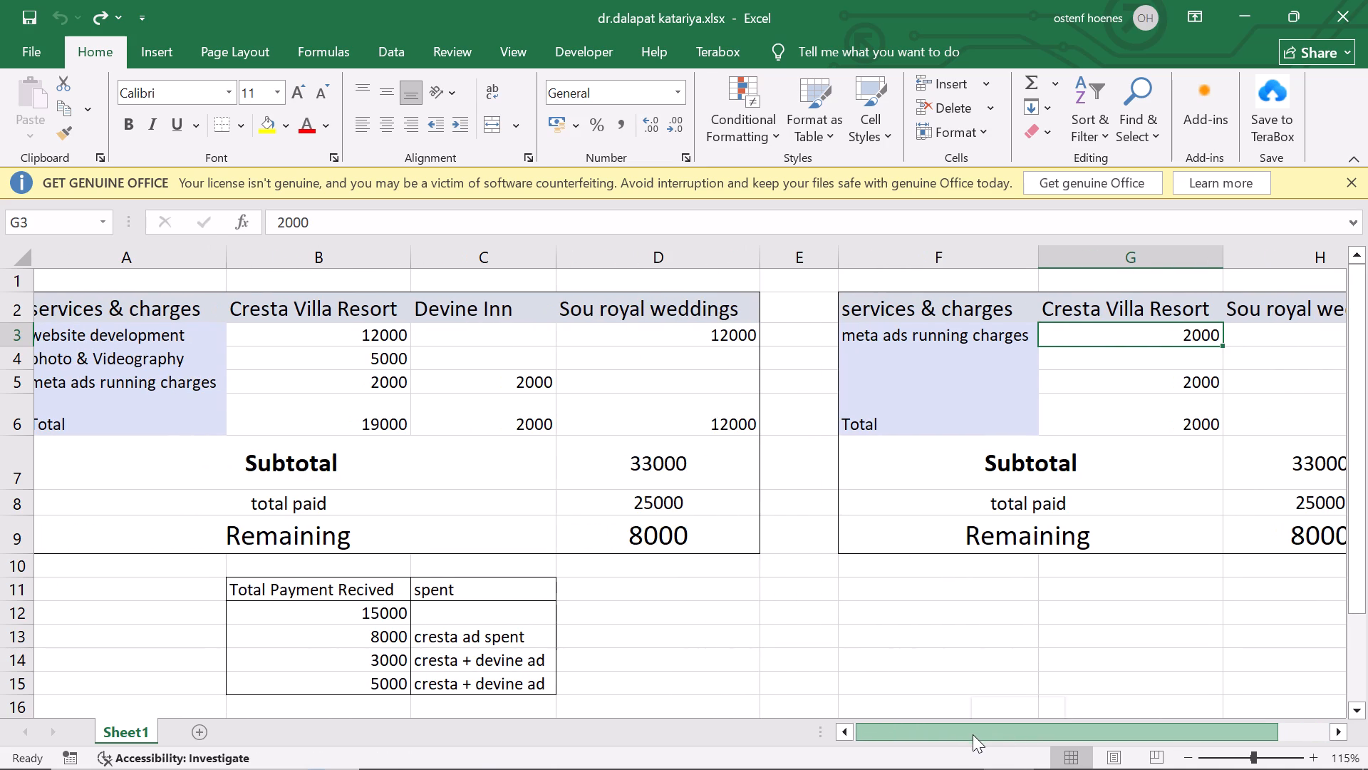
{"action": "left_click_drag", "start_coordinate": [973, 734], "coordinate": [953, 729]}
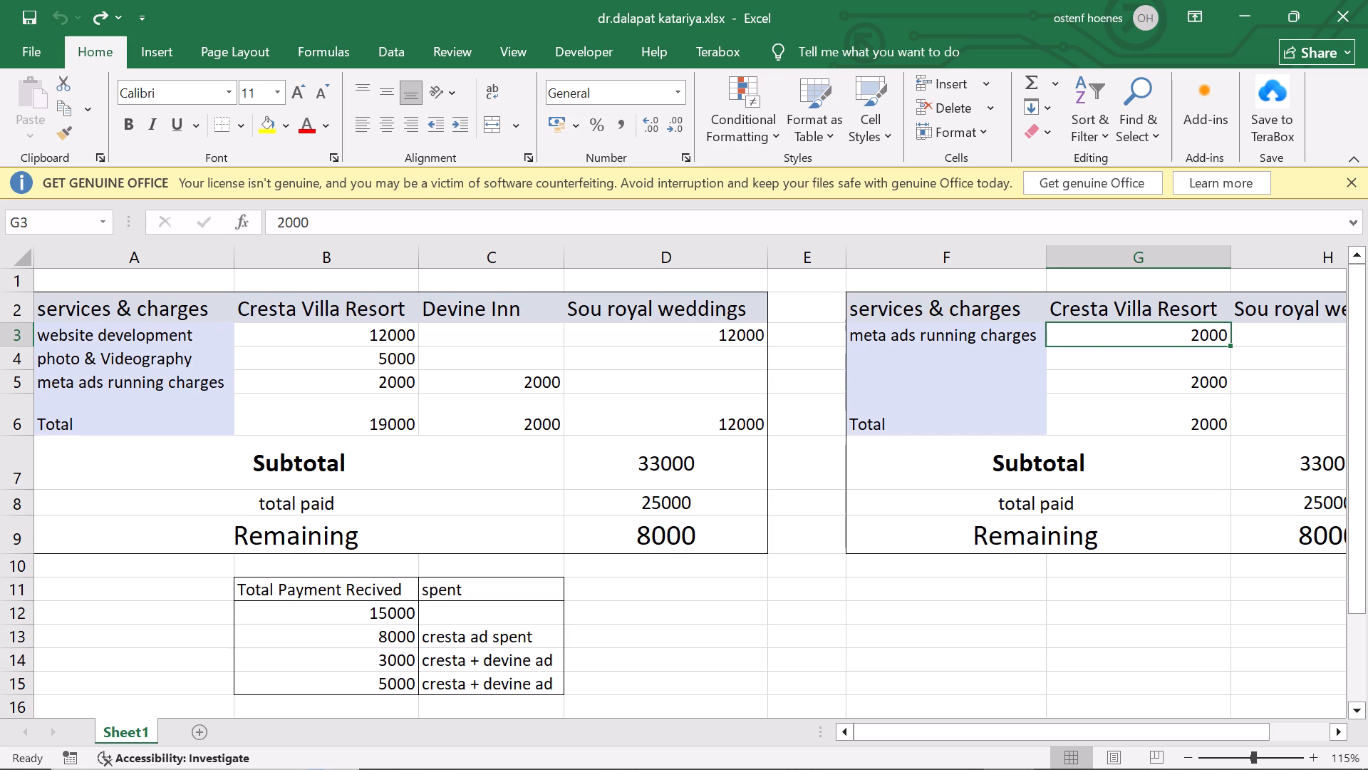
{"action": "left_click", "coordinate": [388, 371]}
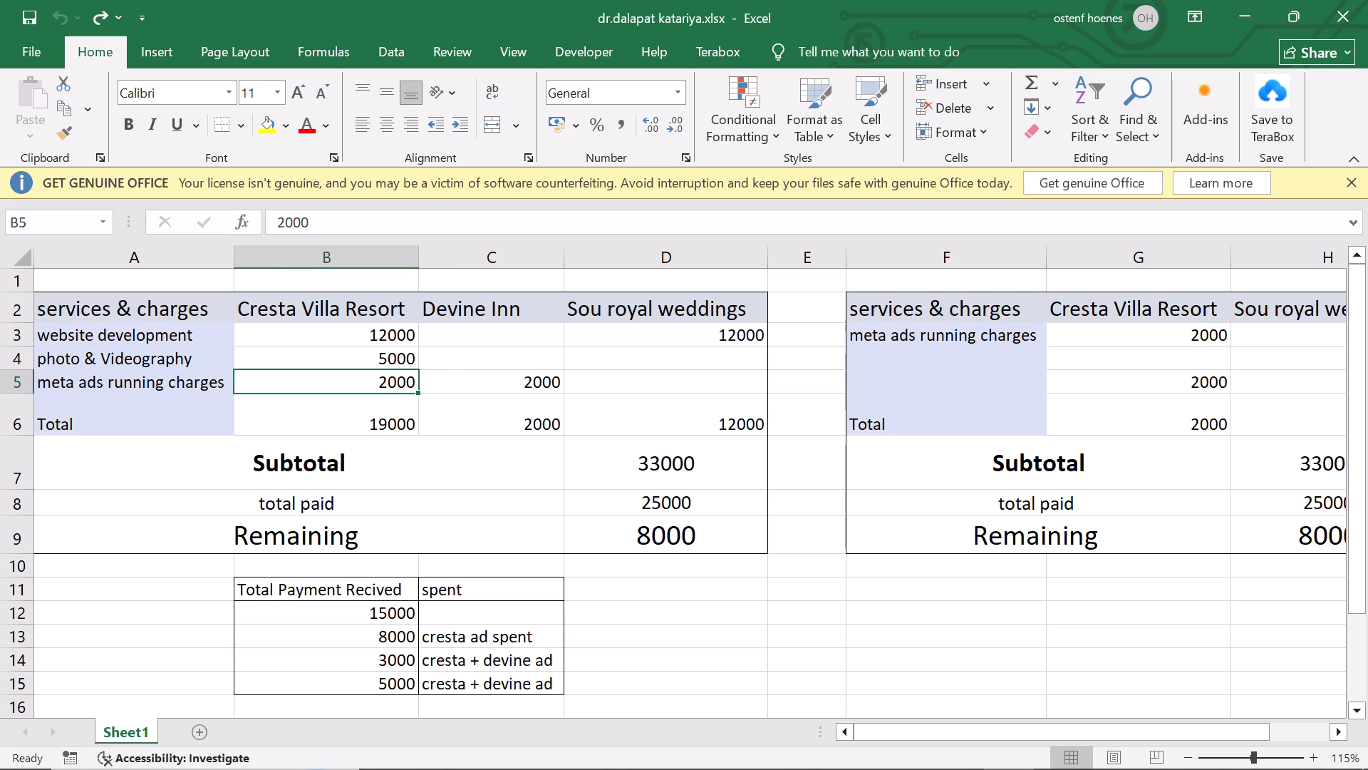
{"action": "left_click", "coordinate": [544, 374]}
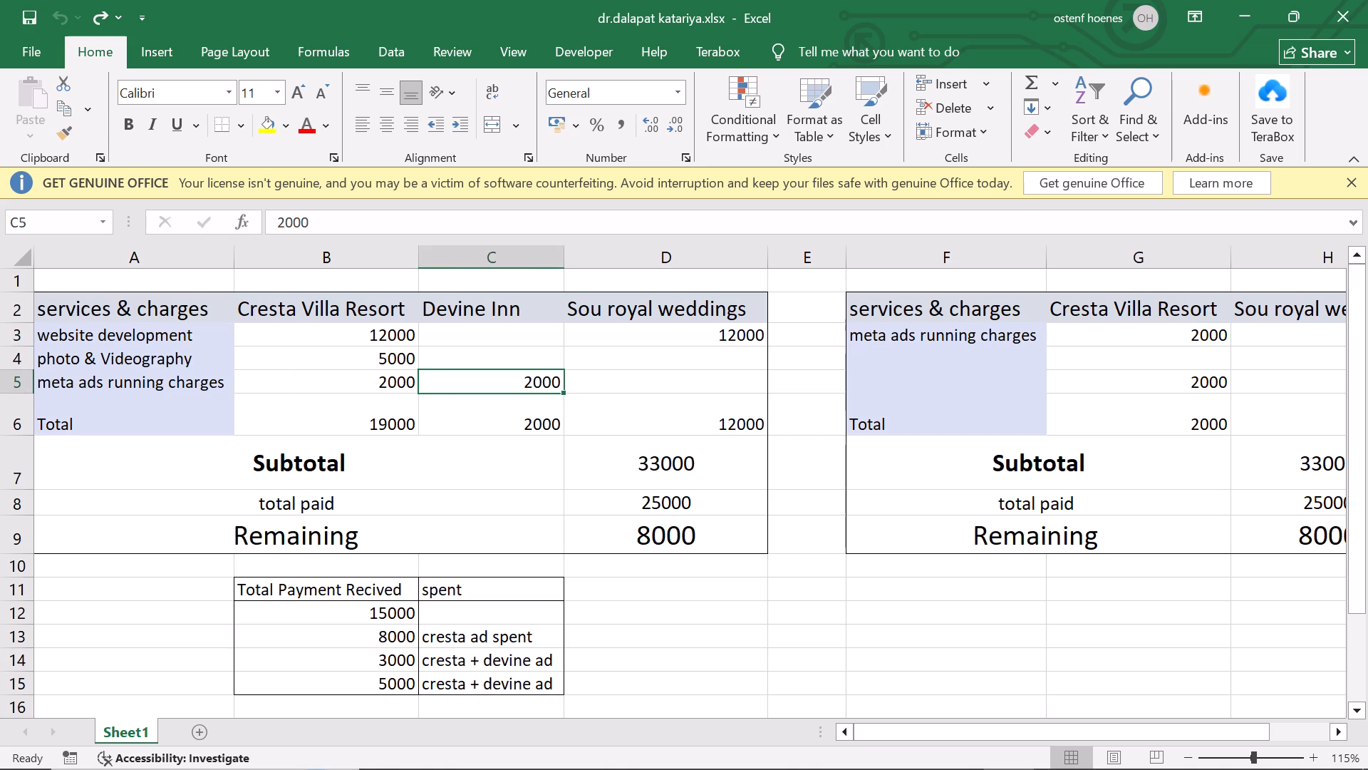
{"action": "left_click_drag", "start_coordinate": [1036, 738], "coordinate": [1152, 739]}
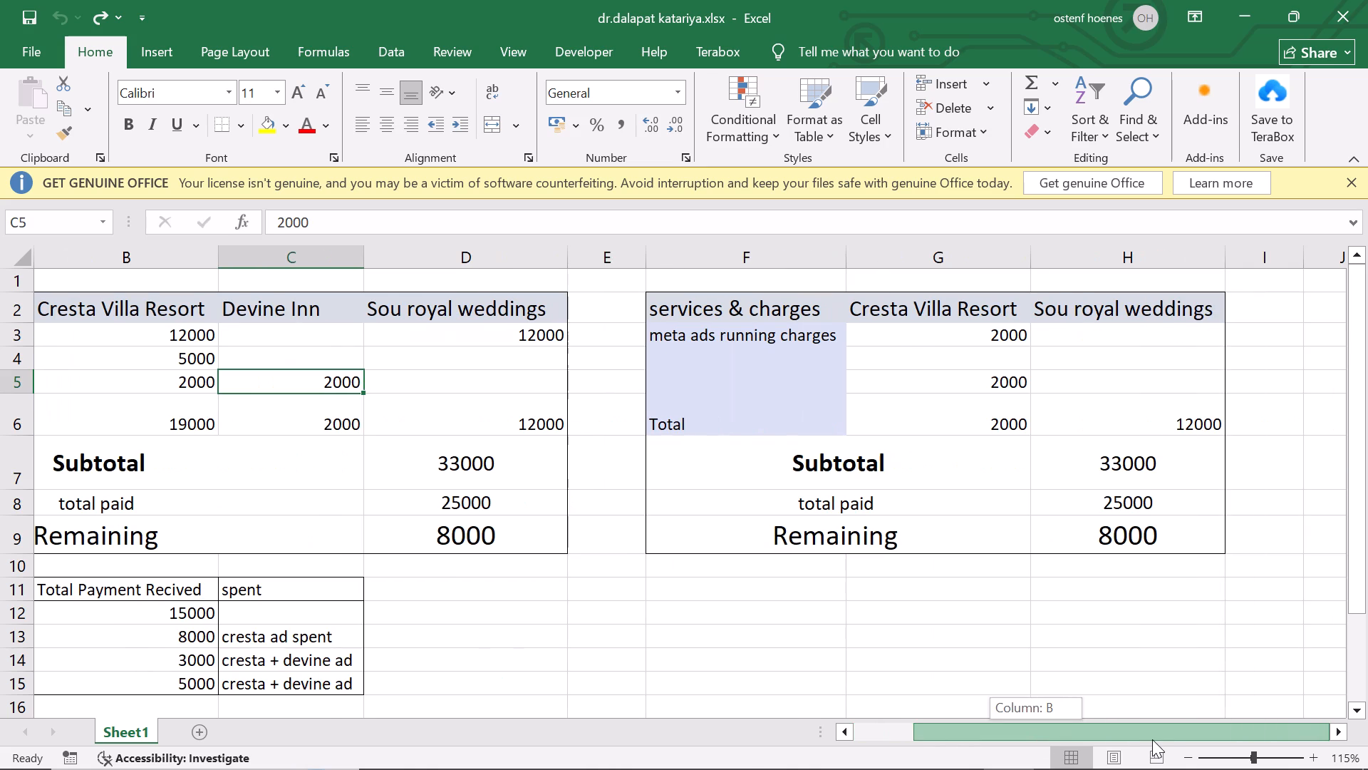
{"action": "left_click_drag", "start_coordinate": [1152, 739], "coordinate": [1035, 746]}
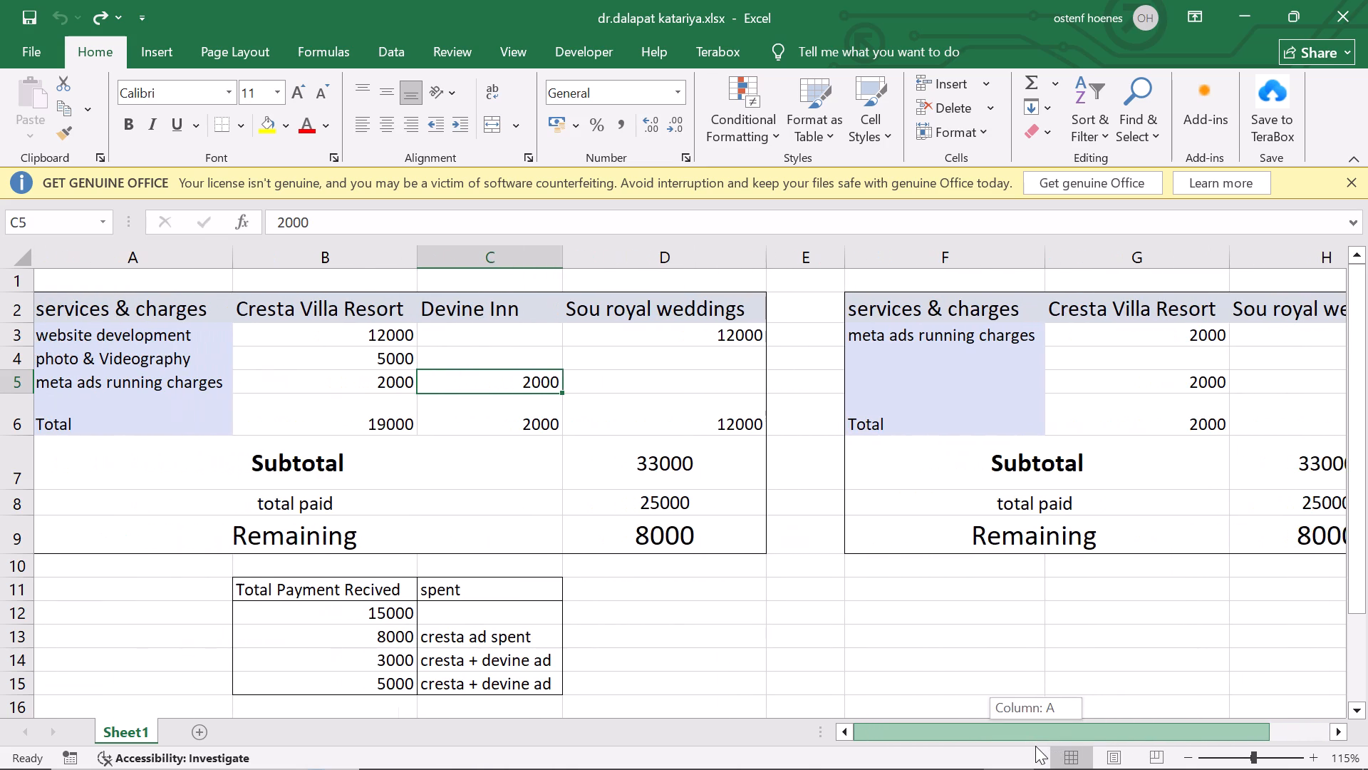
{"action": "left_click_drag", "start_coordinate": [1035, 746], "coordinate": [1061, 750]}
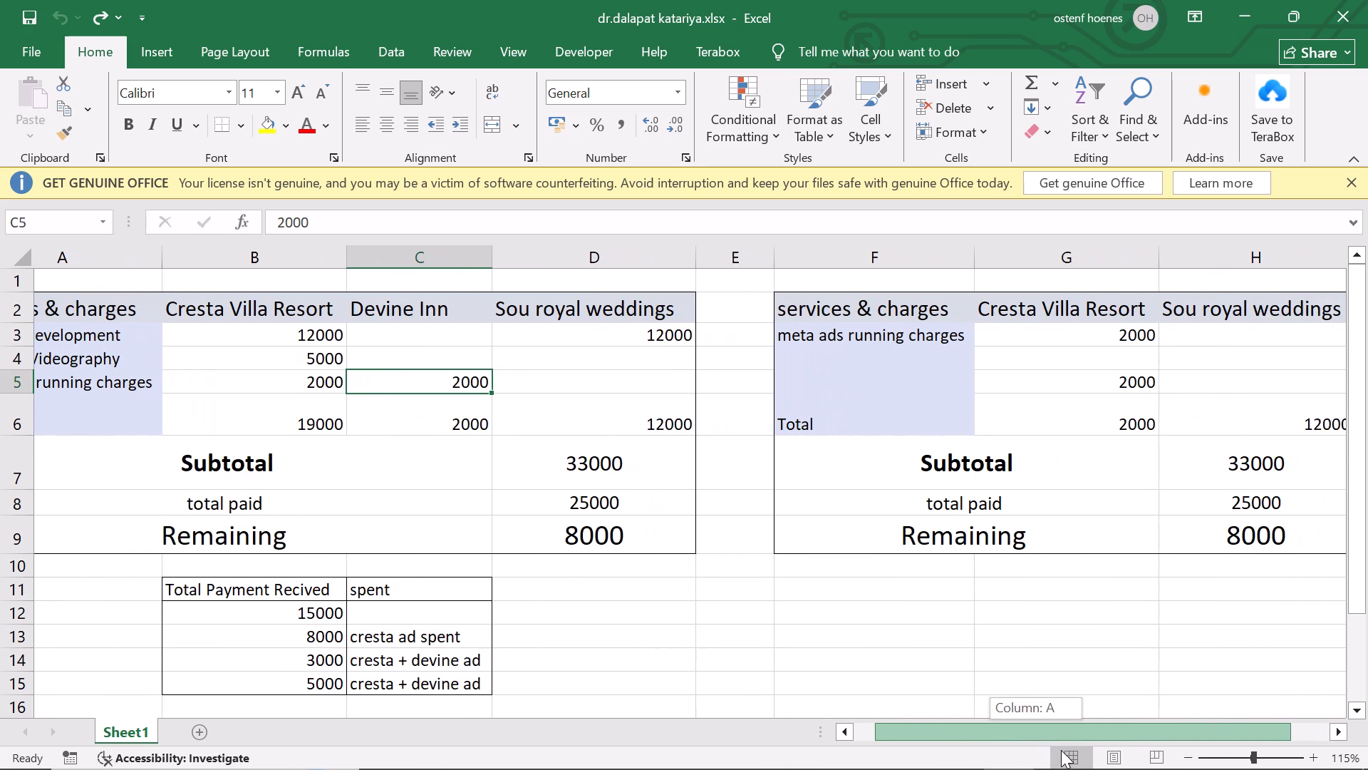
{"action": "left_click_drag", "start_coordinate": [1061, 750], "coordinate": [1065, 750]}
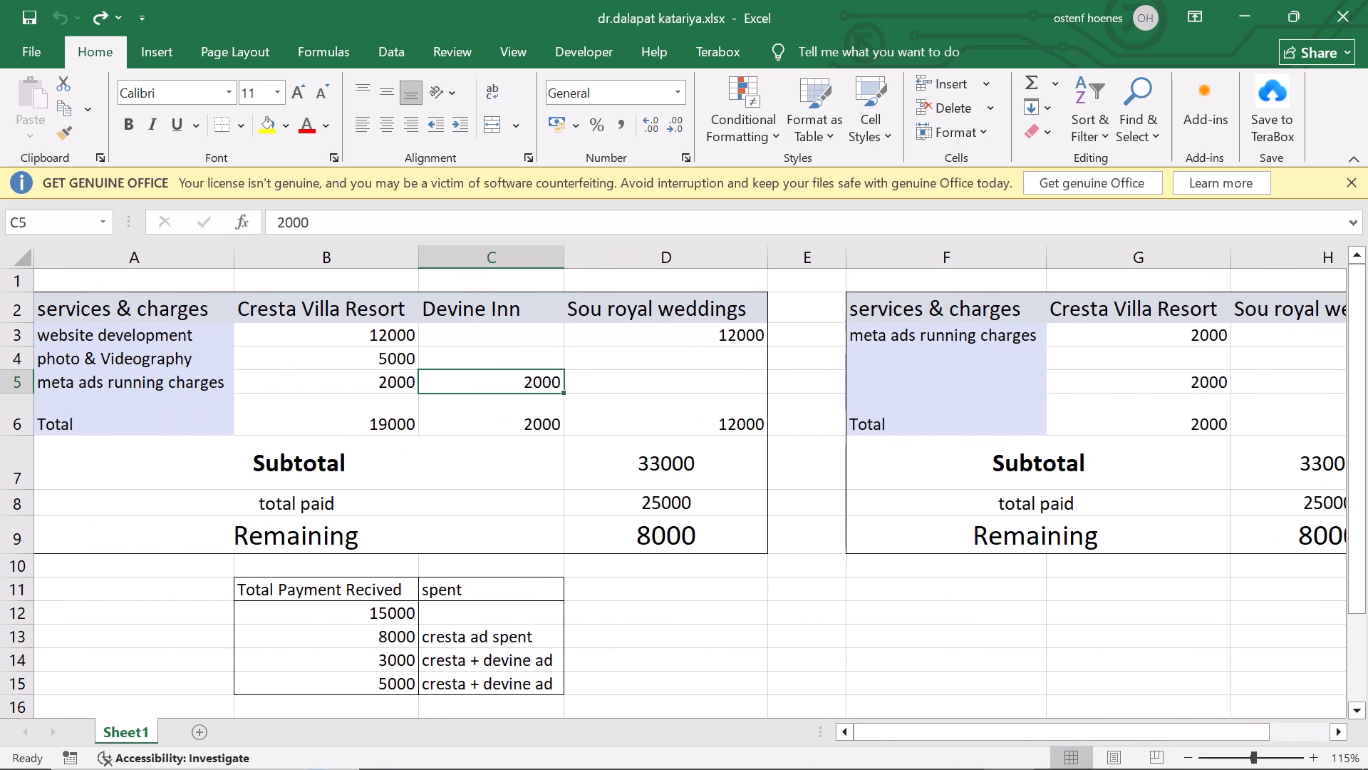
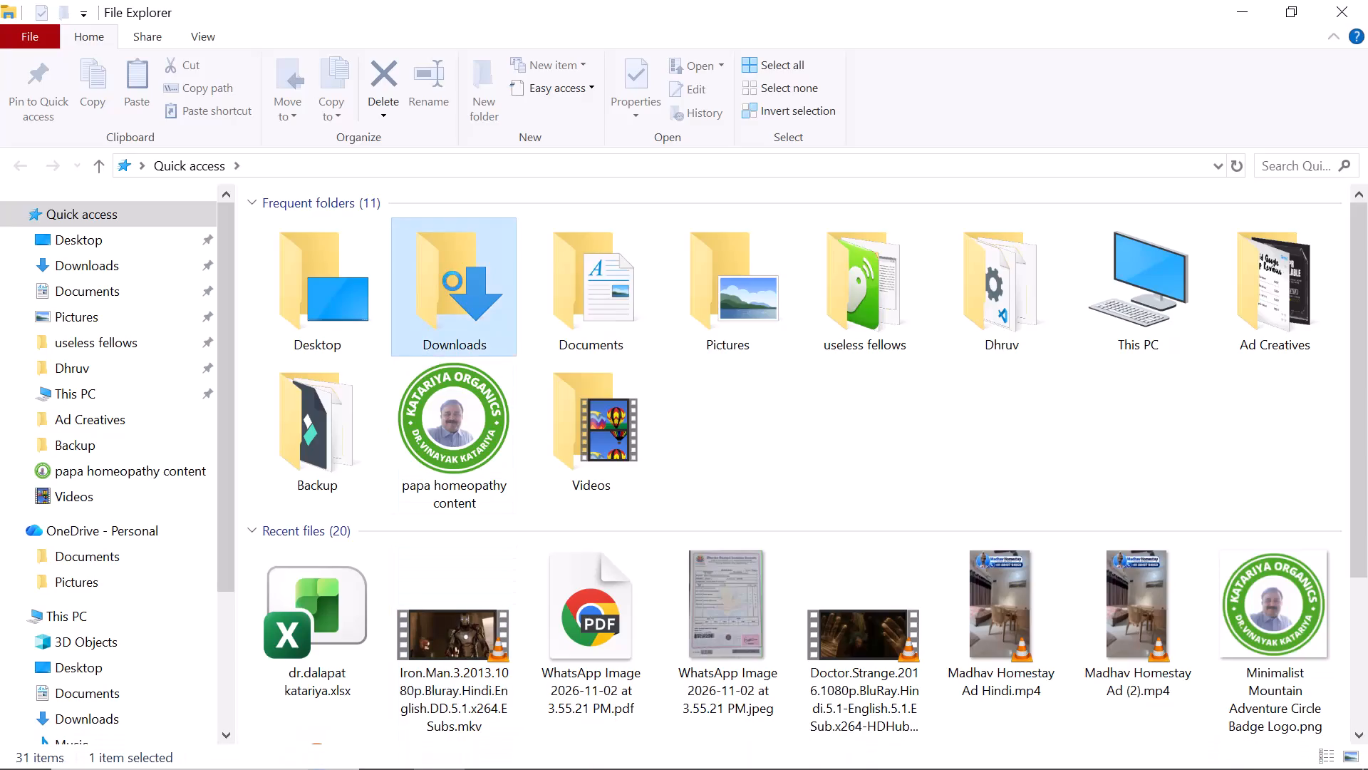
Look through the Downloads folder from the newest files back to the April 2026 files.
{"action": "scroll", "coordinate": [659, 351], "scroll_direction": "down", "scroll_amount": 15}
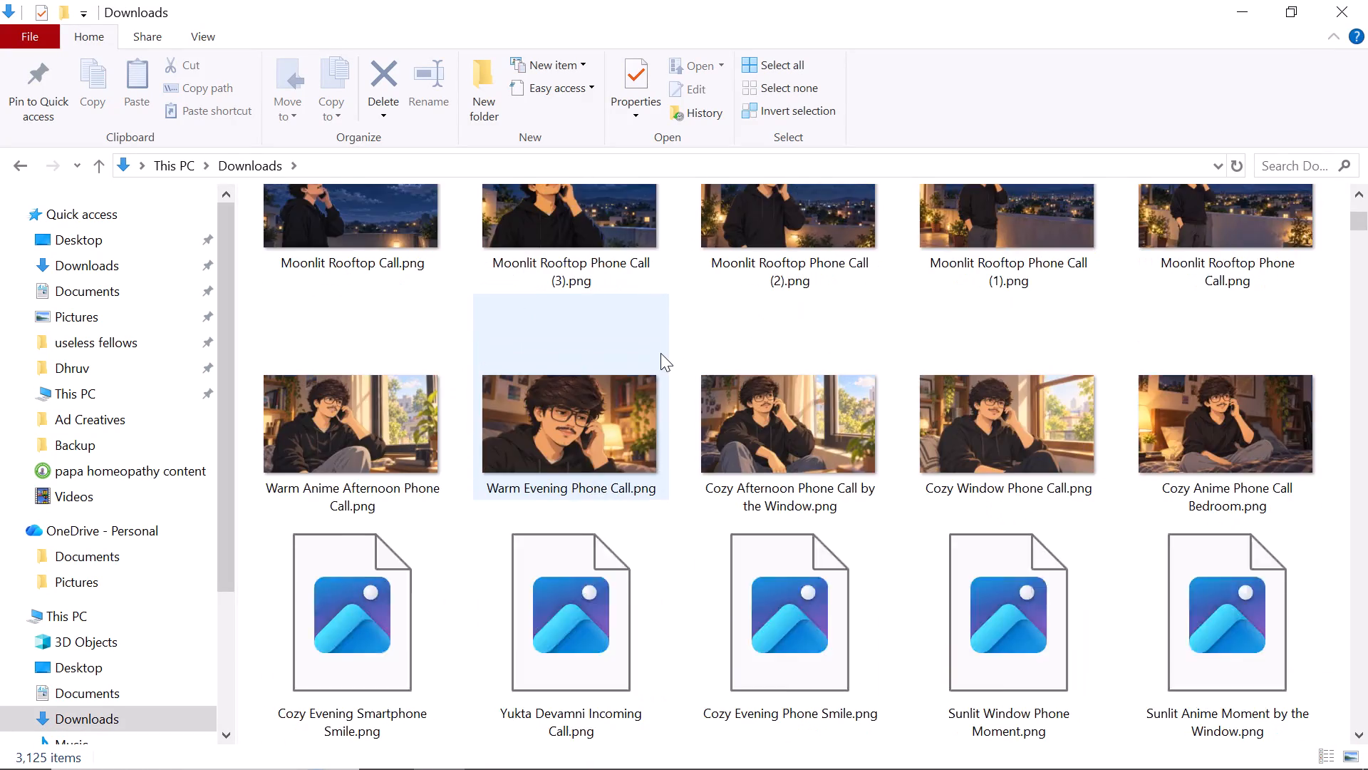
{"action": "scroll", "coordinate": [660, 353], "scroll_direction": "down", "scroll_amount": 10}
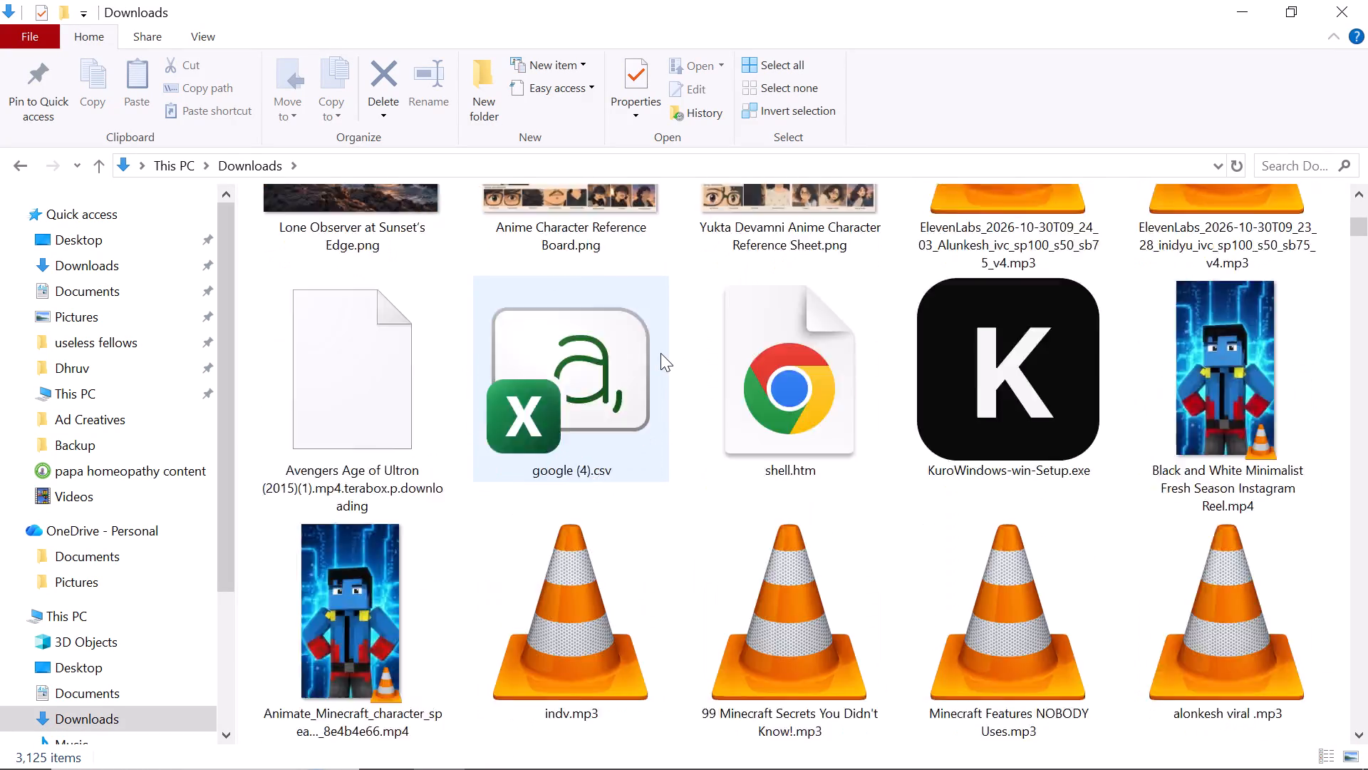
{"action": "scroll", "coordinate": [660, 353], "scroll_direction": "down", "scroll_amount": 3}
{"action": "scroll", "coordinate": [660, 353], "scroll_direction": "down", "scroll_amount": 19}
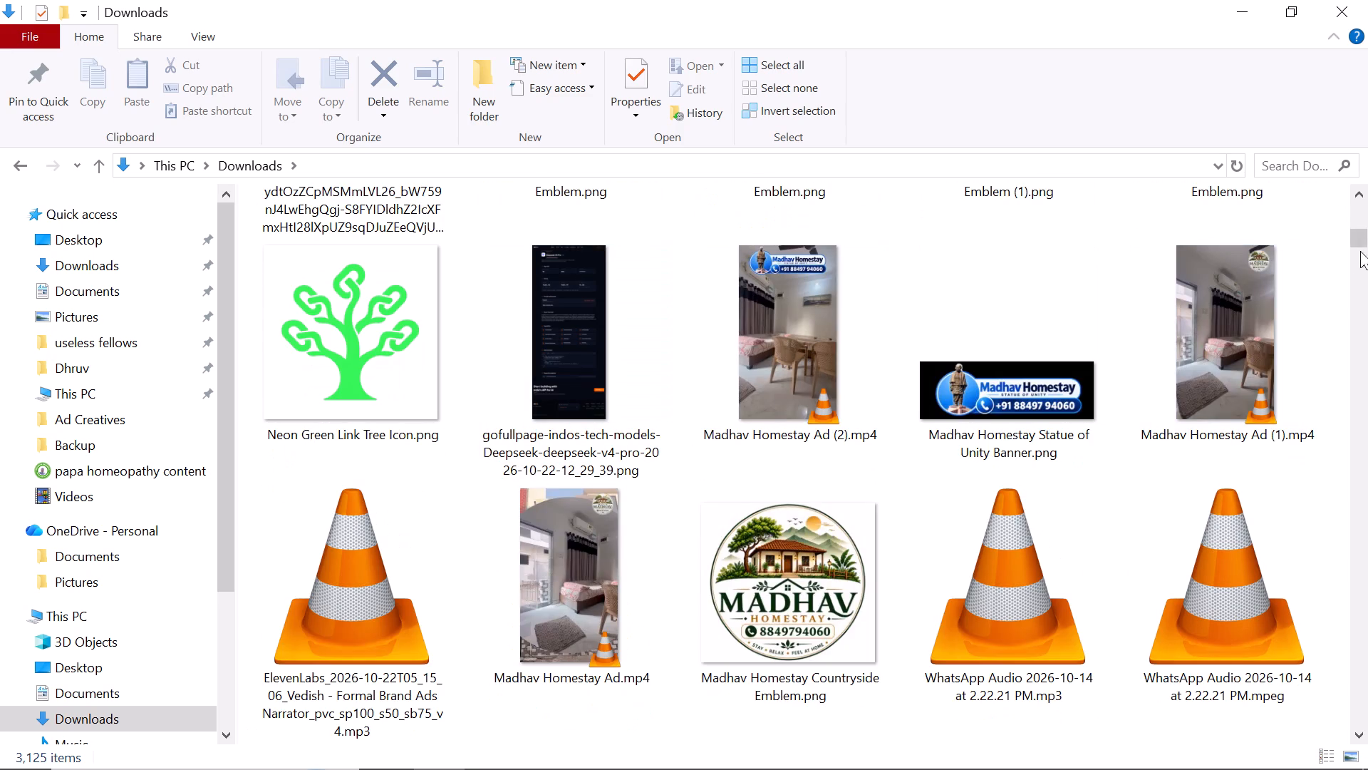
{"action": "left_click_drag", "start_coordinate": [1367, 237], "coordinate": [1367, 520]}
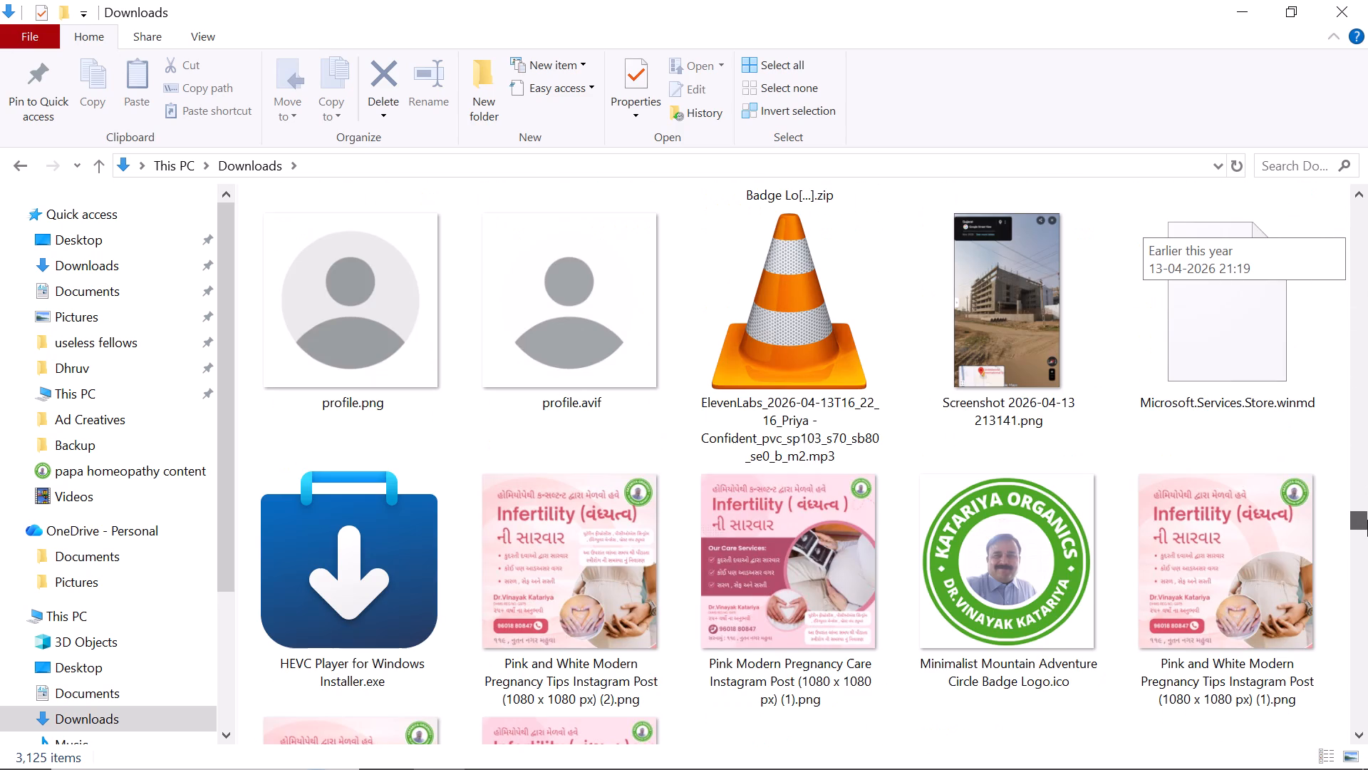
{"action": "left_click_drag", "start_coordinate": [1367, 520], "coordinate": [1367, 520]}
{"action": "scroll", "coordinate": [1124, 486], "scroll_direction": "down", "scroll_amount": 3}
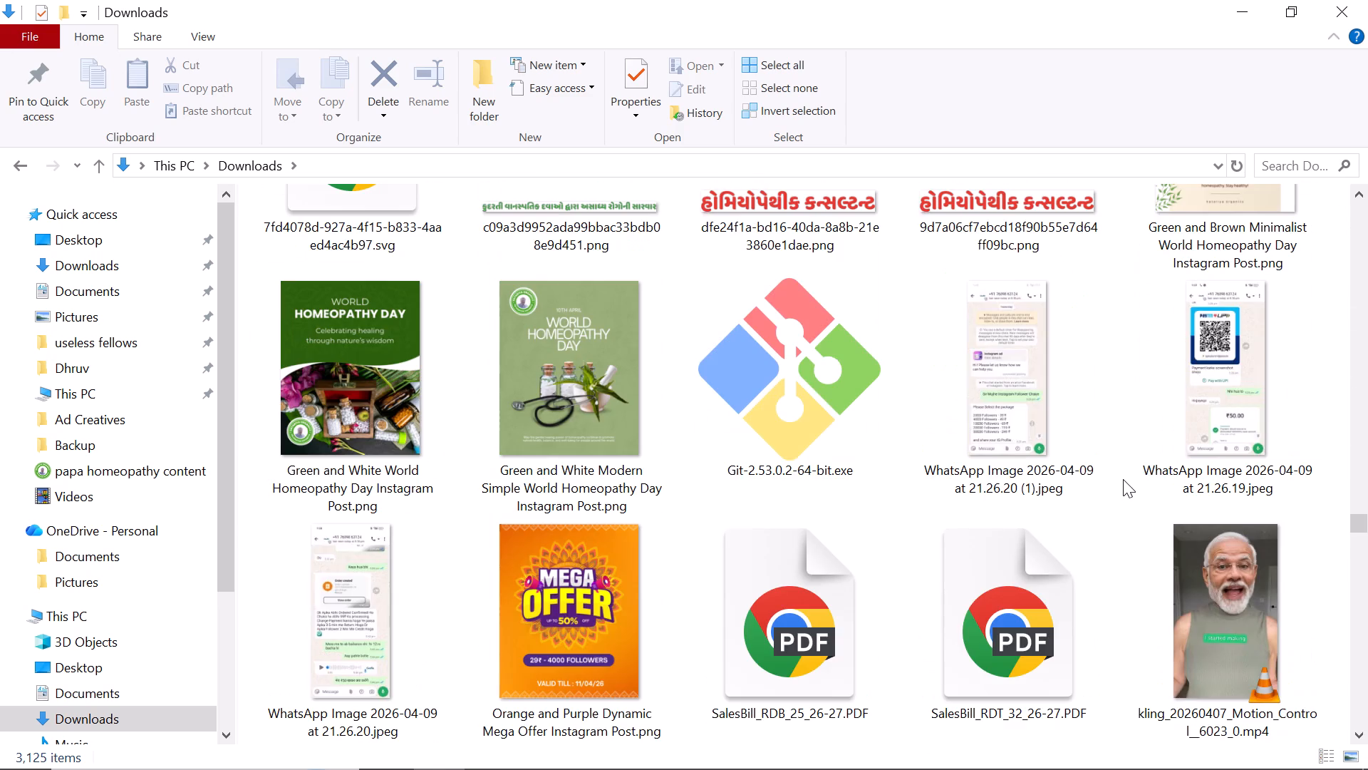
Look through the Downloads folder forward in time, from the April 2026 files to the July 2026 quotation and booking confirmation PDFs.
{"action": "scroll", "coordinate": [1123, 479], "scroll_direction": "up", "scroll_amount": 15}
{"action": "scroll", "coordinate": [1123, 479], "scroll_direction": "up", "scroll_amount": 8}
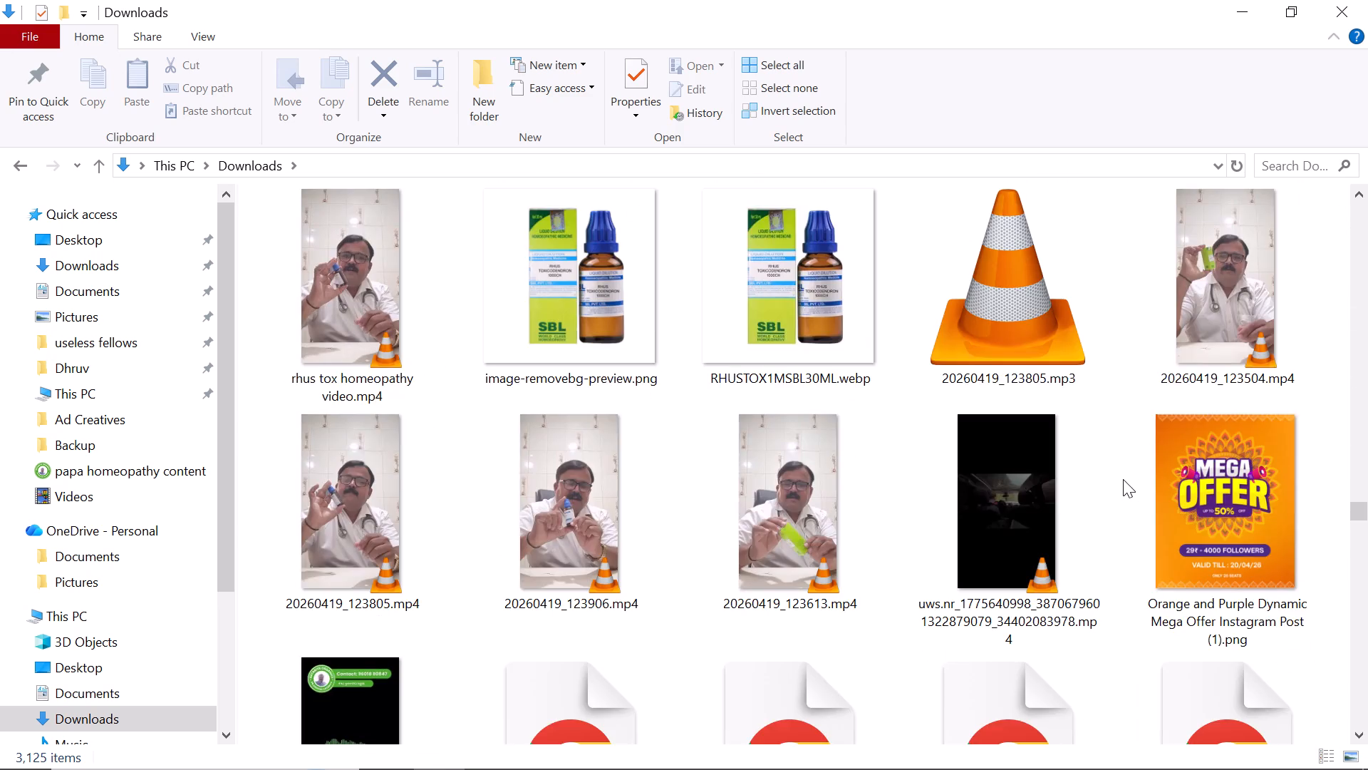
{"action": "scroll", "coordinate": [1123, 479], "scroll_direction": "up", "scroll_amount": 20}
{"action": "scroll", "coordinate": [1123, 479], "scroll_direction": "up", "scroll_amount": 6}
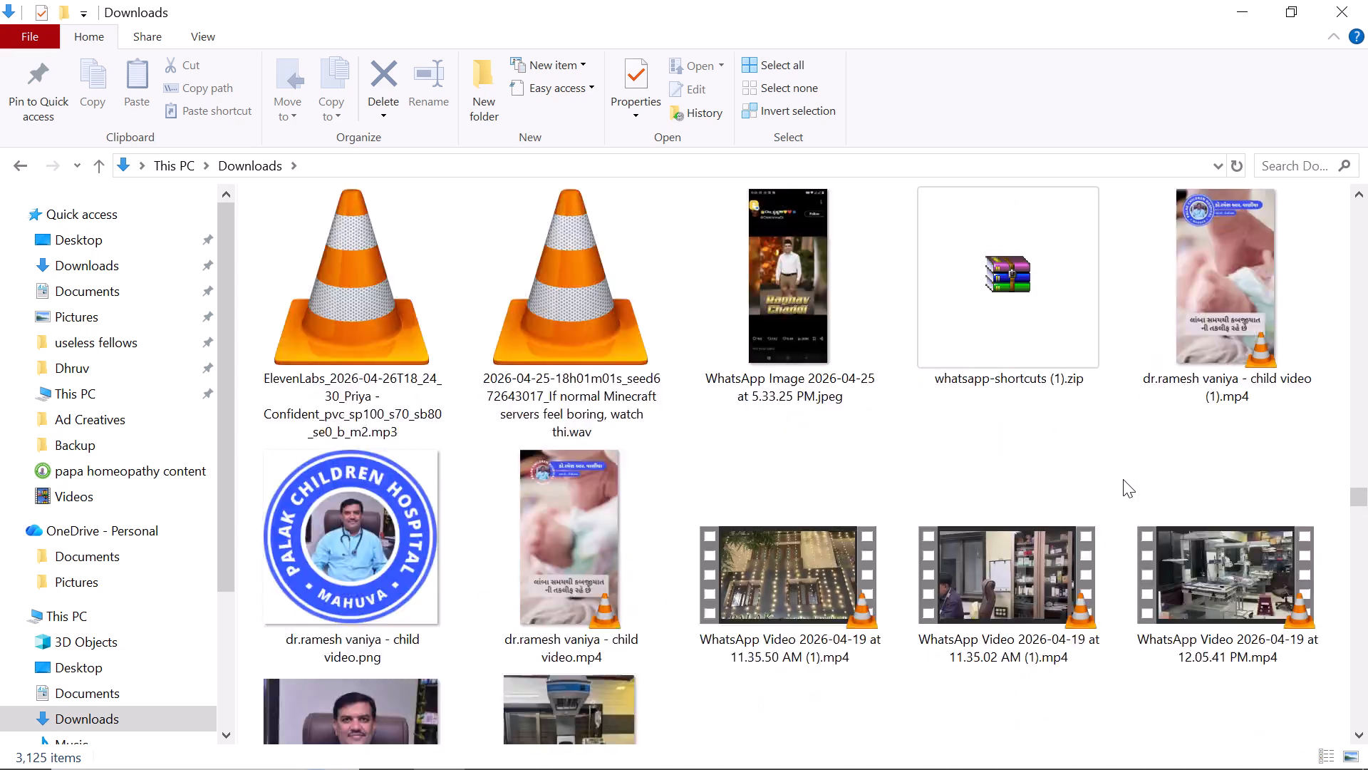
{"action": "scroll", "coordinate": [1123, 479], "scroll_direction": "up", "scroll_amount": 11}
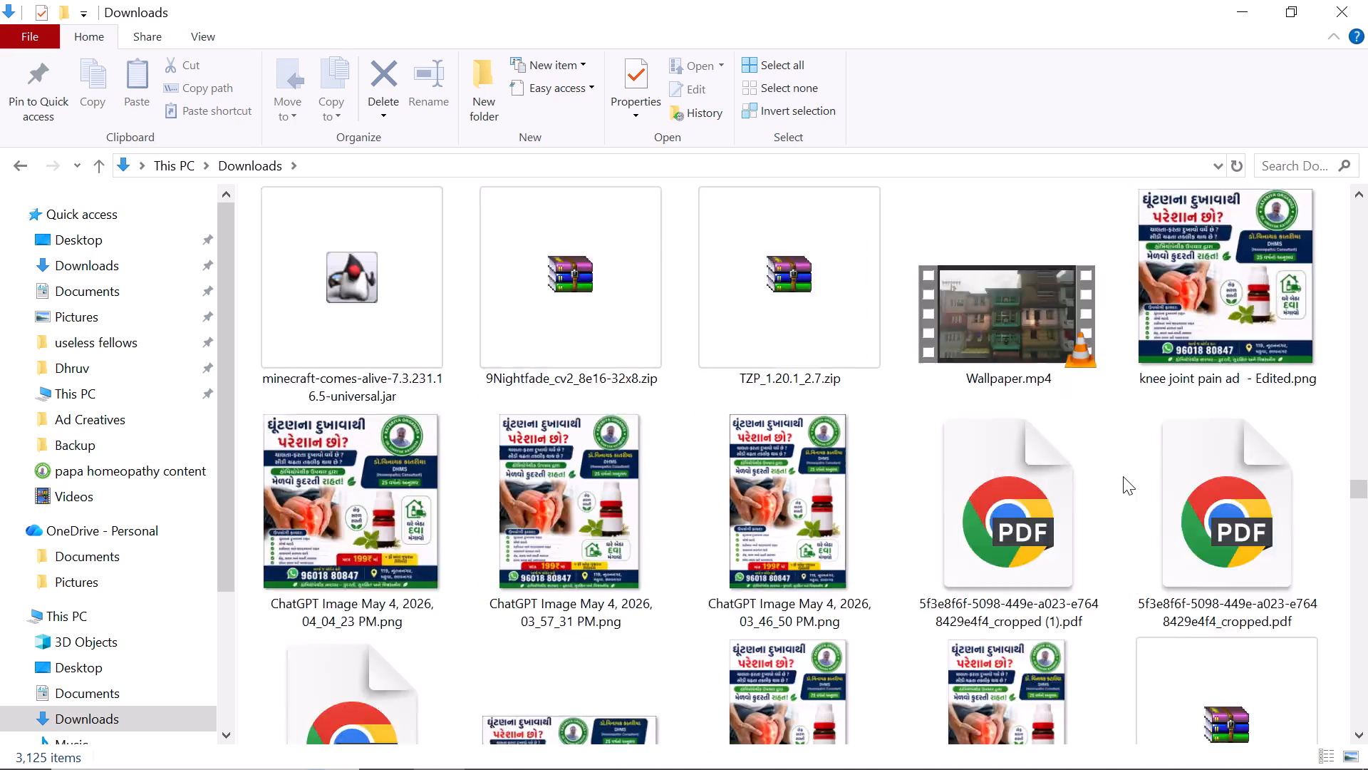
{"action": "scroll", "coordinate": [1123, 476], "scroll_direction": "up", "scroll_amount": 14}
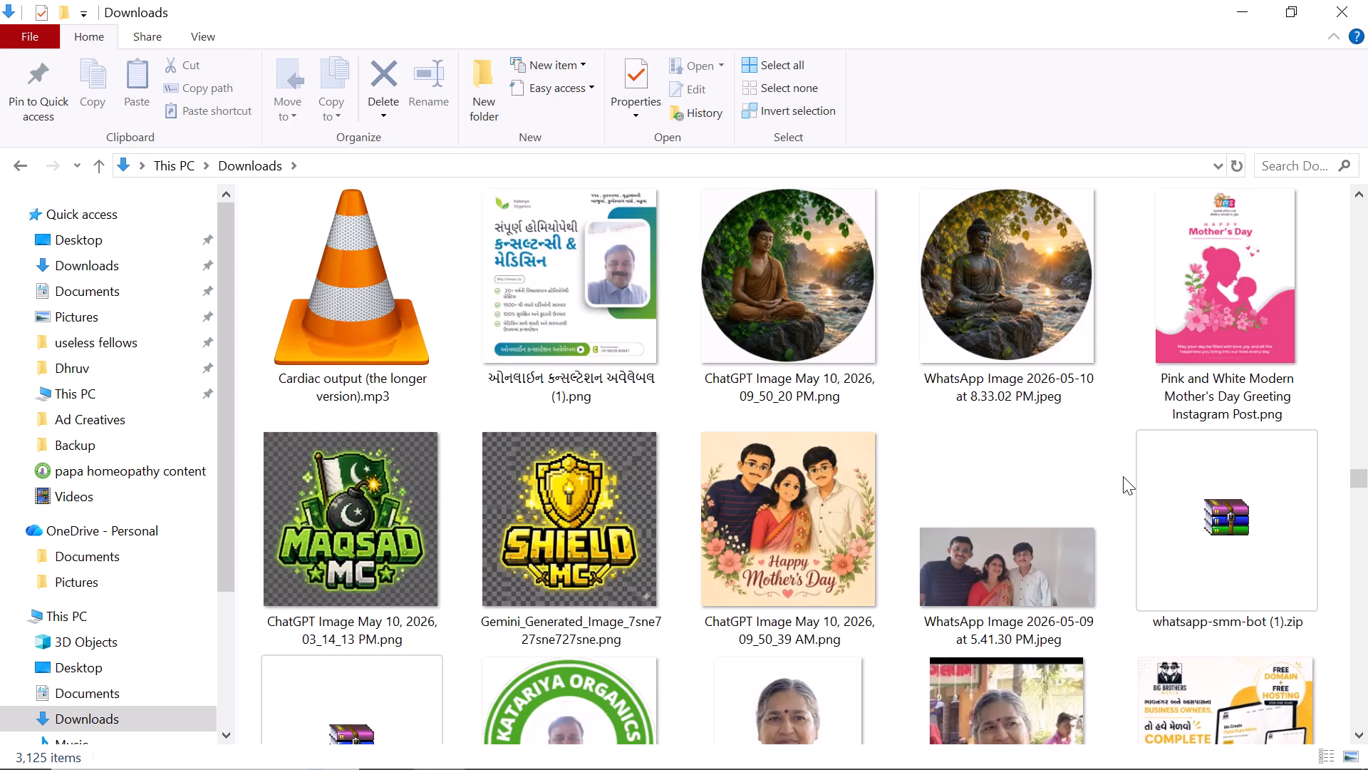
{"action": "scroll", "coordinate": [1123, 476], "scroll_direction": "up", "scroll_amount": 16}
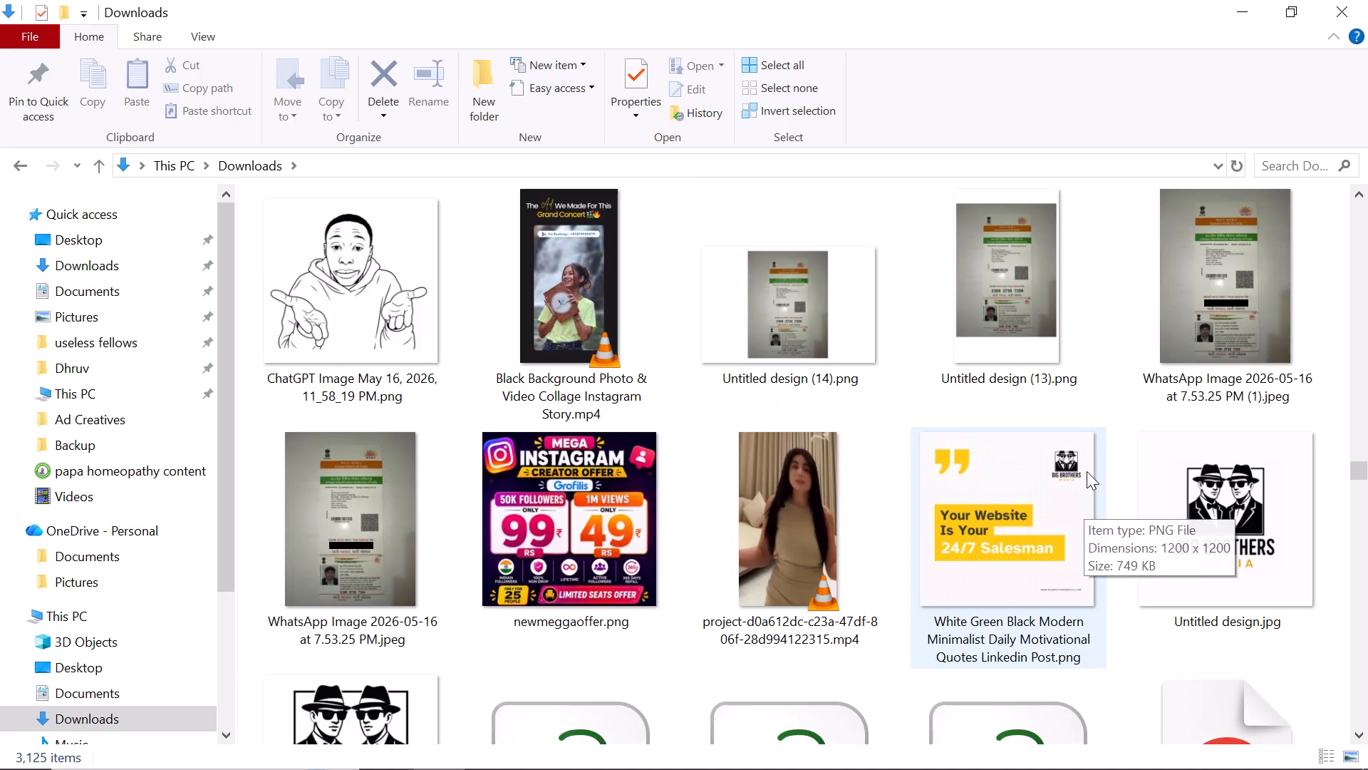
{"action": "scroll", "coordinate": [1087, 471], "scroll_direction": "up", "scroll_amount": 18}
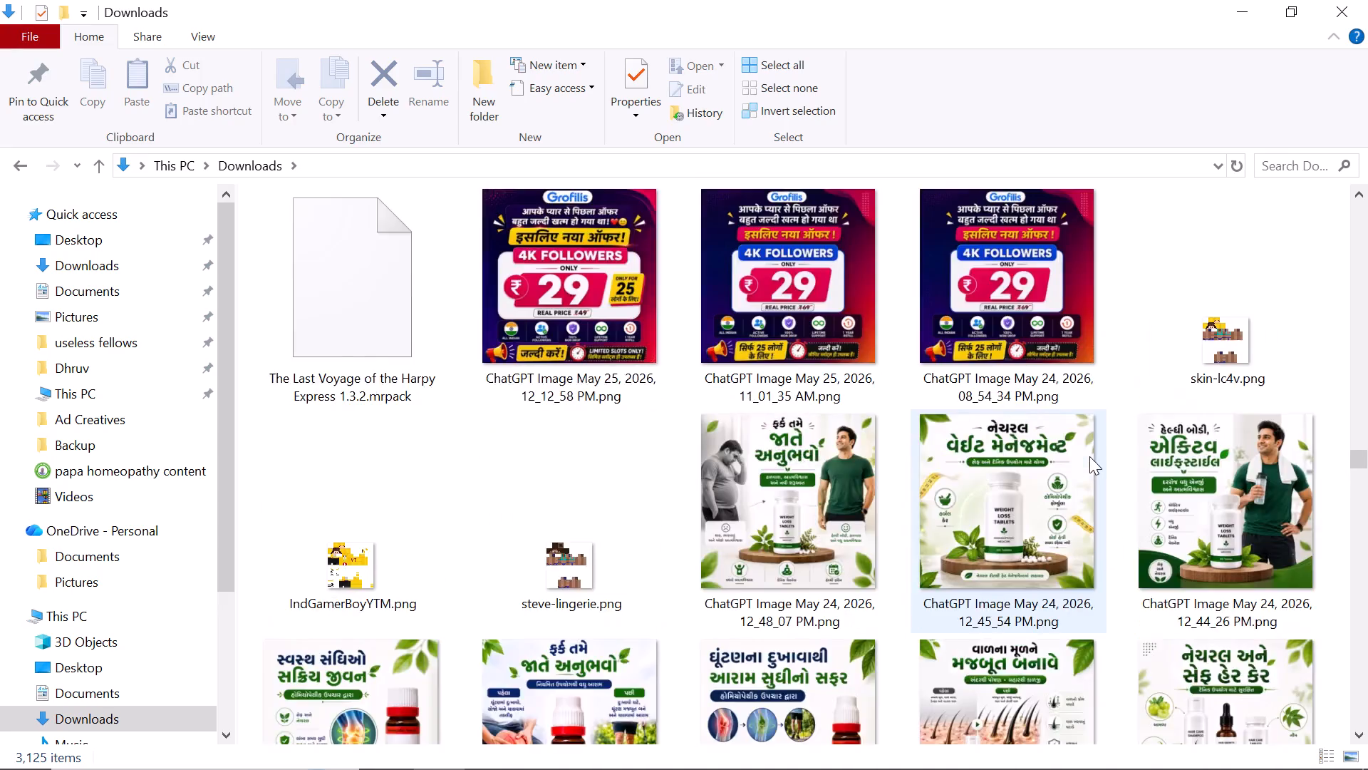
{"action": "scroll", "coordinate": [1089, 456], "scroll_direction": "up", "scroll_amount": 19}
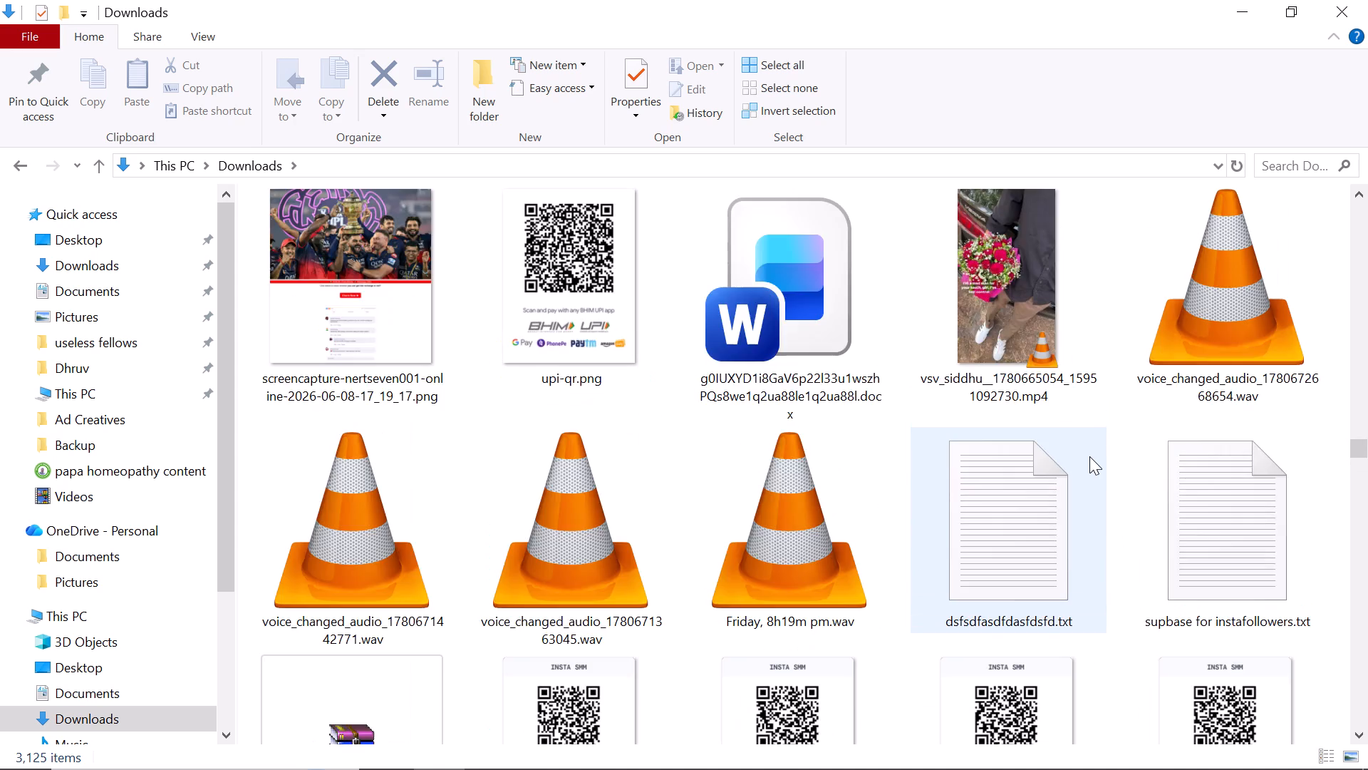
{"action": "scroll", "coordinate": [1089, 456], "scroll_direction": "up", "scroll_amount": 4}
{"action": "scroll", "coordinate": [1089, 456], "scroll_direction": "up", "scroll_amount": 20}
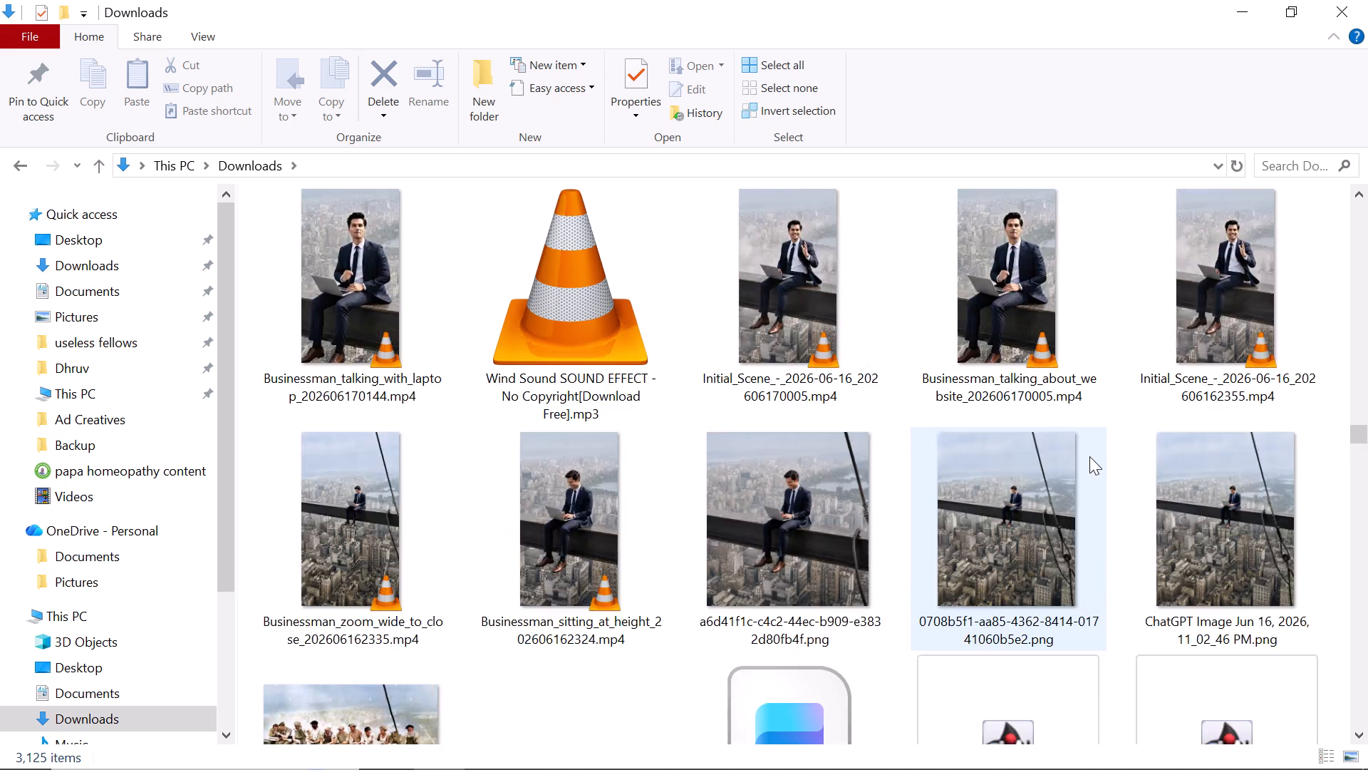
{"action": "scroll", "coordinate": [1089, 456], "scroll_direction": "up", "scroll_amount": 20}
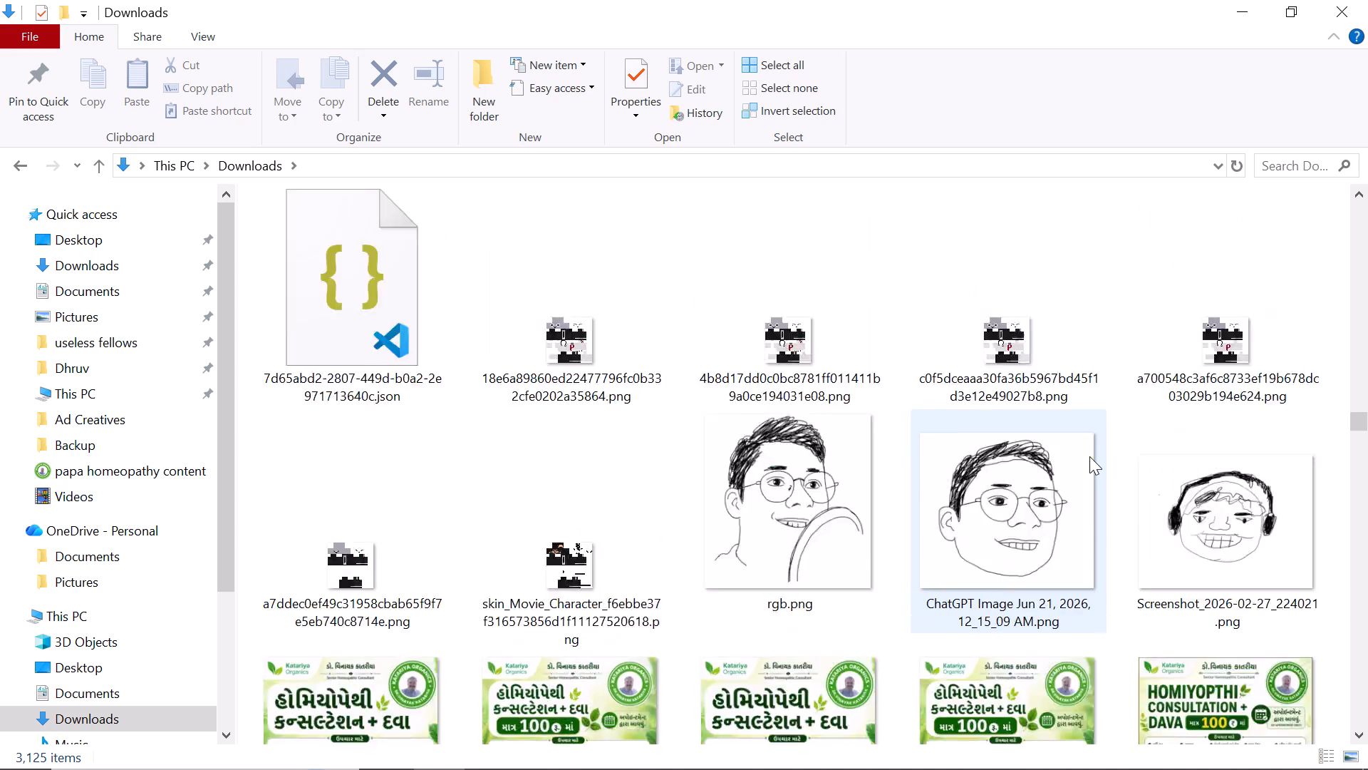
{"action": "scroll", "coordinate": [1089, 456], "scroll_direction": "up", "scroll_amount": 11}
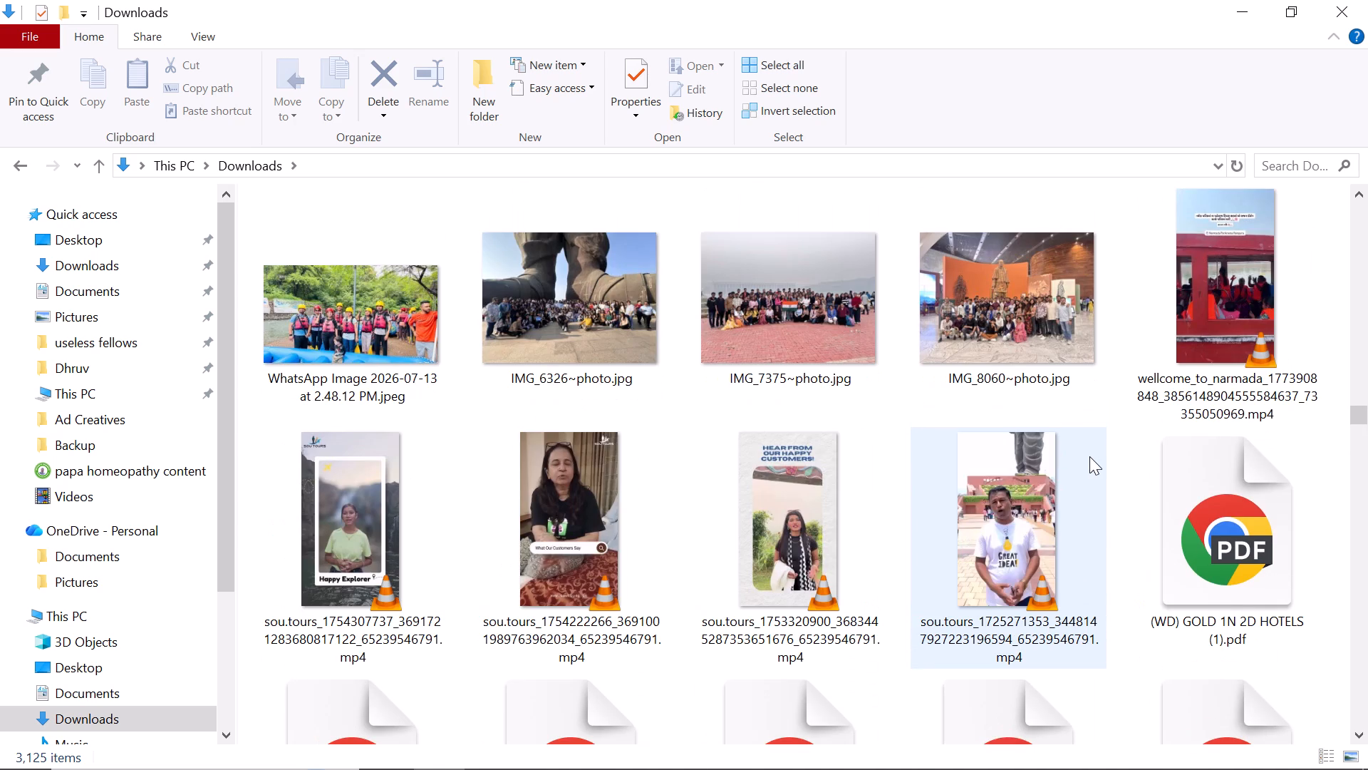
{"action": "scroll", "coordinate": [1089, 456], "scroll_direction": "up", "scroll_amount": 19}
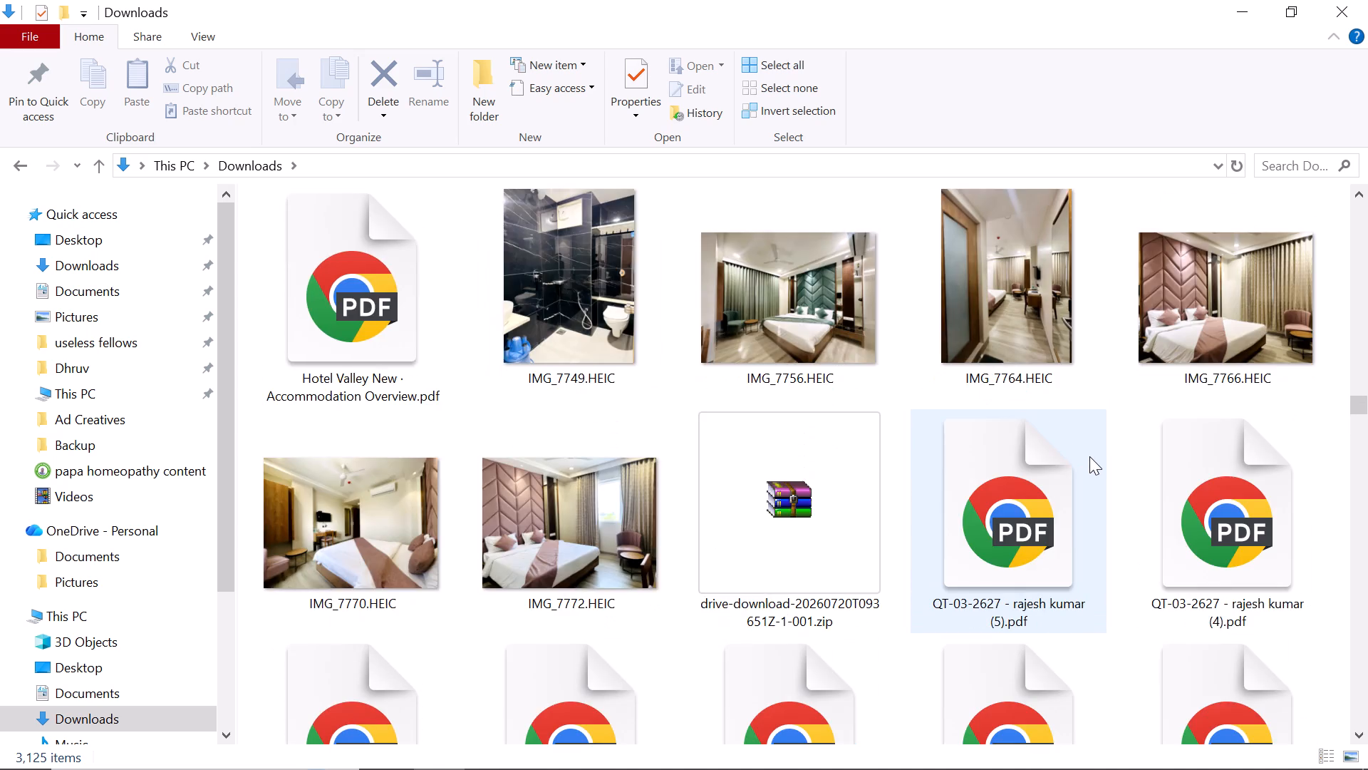
{"action": "scroll", "coordinate": [1089, 456], "scroll_direction": "up", "scroll_amount": 19}
Examine the July 2026 hotel photos, invoices and website design images in the Downloads folder.
{"action": "scroll", "coordinate": [1089, 456], "scroll_direction": "down", "scroll_amount": 4}
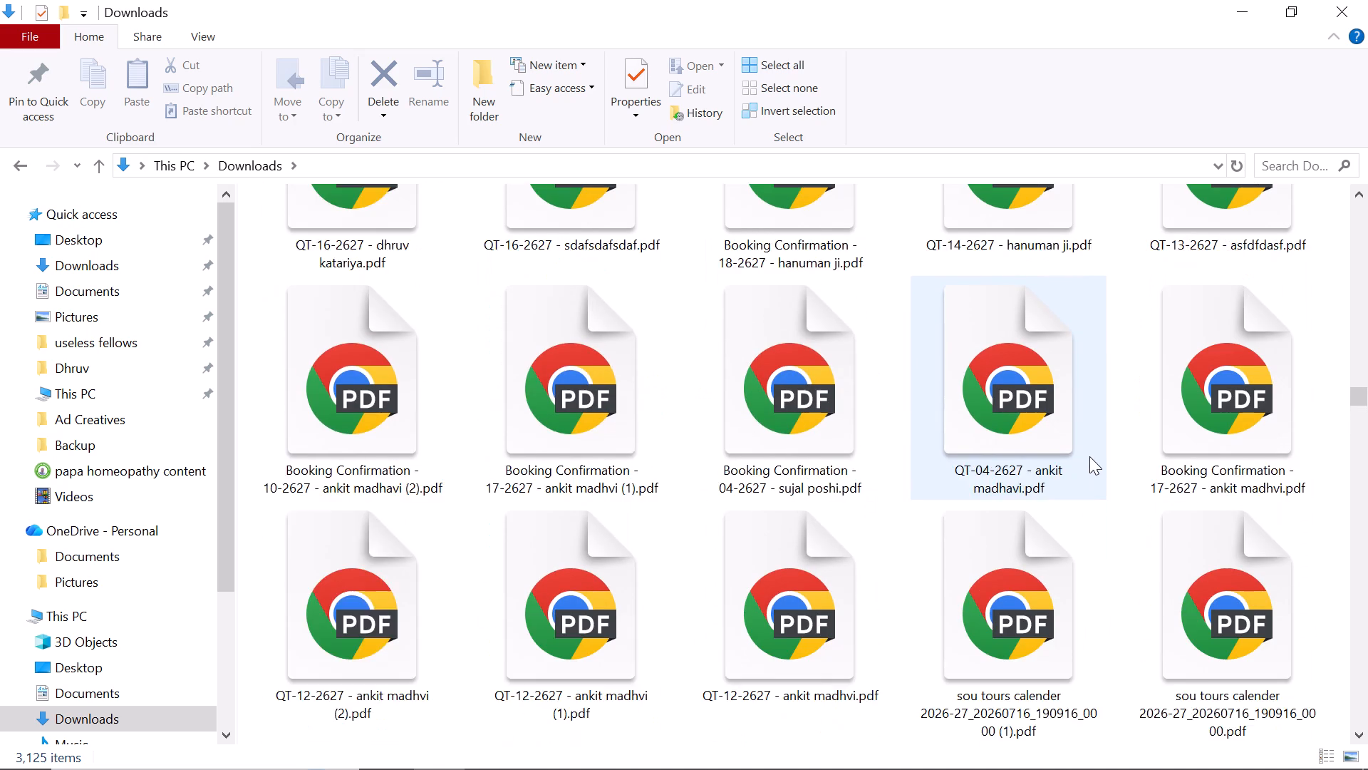
{"action": "scroll", "coordinate": [1089, 456], "scroll_direction": "down", "scroll_amount": 16}
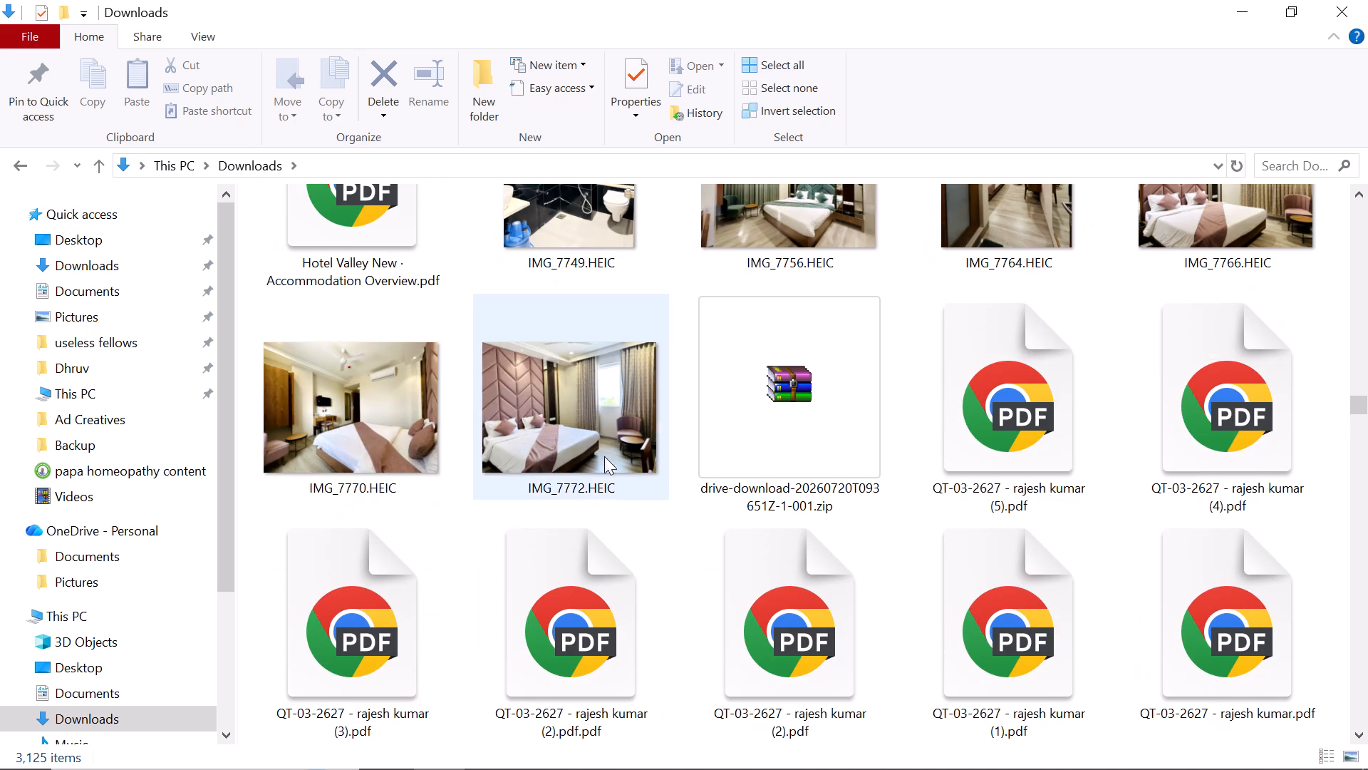
{"action": "left_click", "coordinate": [507, 400]}
{"action": "scroll", "coordinate": [659, 399], "scroll_direction": "up", "scroll_amount": 6}
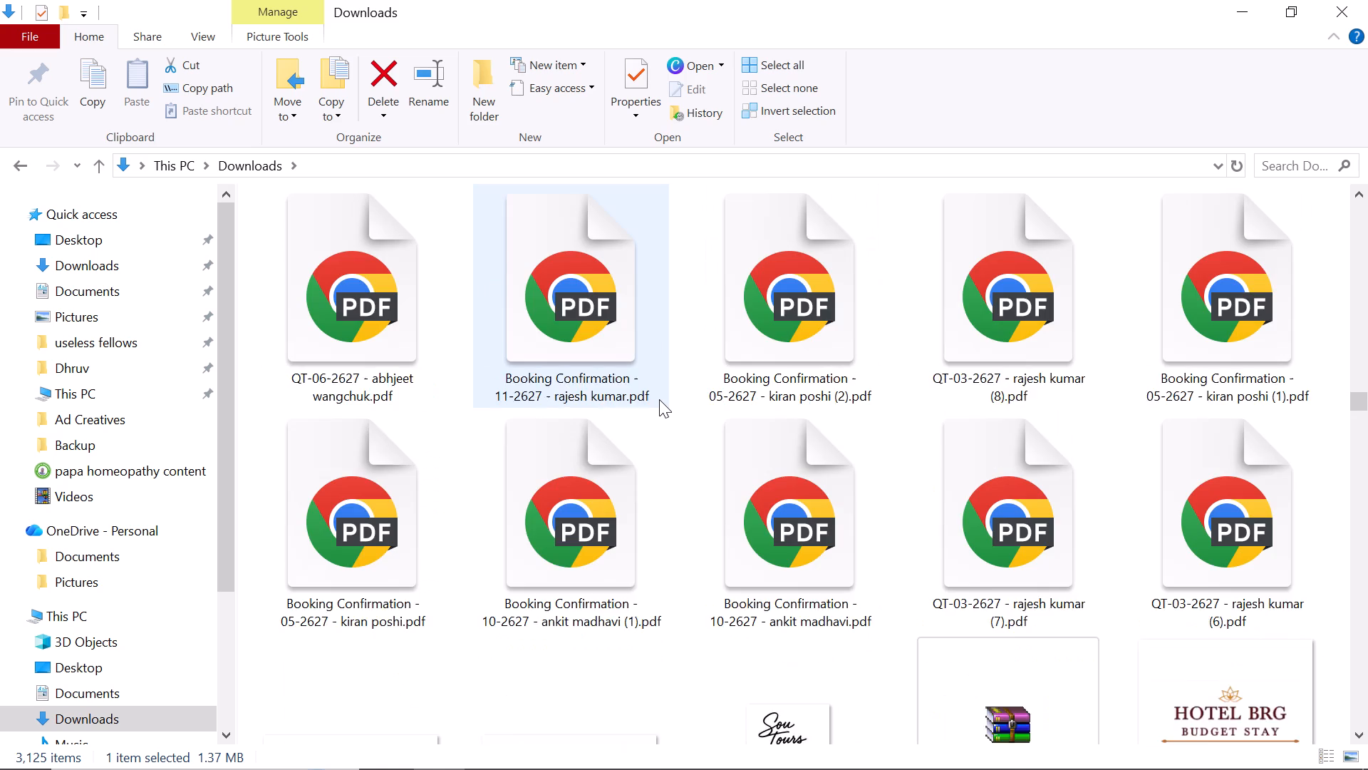
{"action": "scroll", "coordinate": [659, 399], "scroll_direction": "up", "scroll_amount": 16}
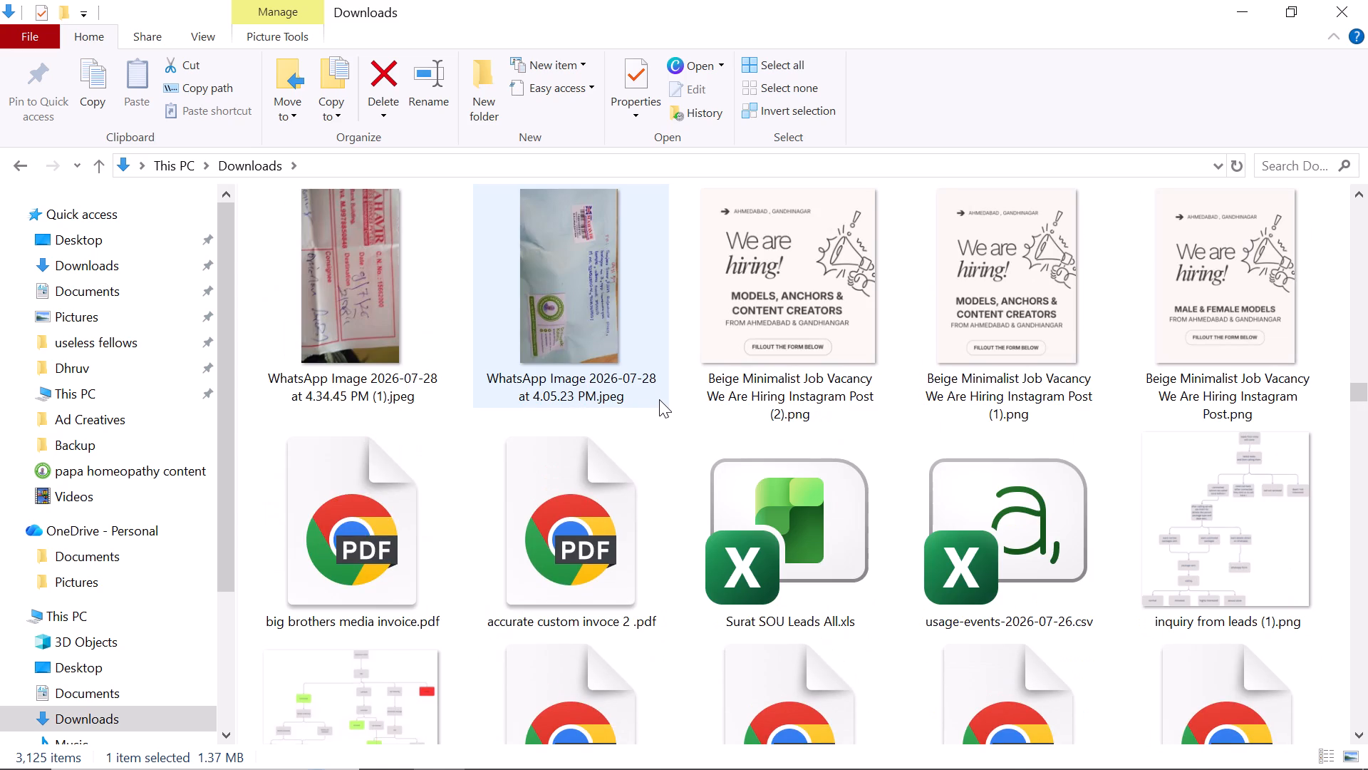
{"action": "scroll", "coordinate": [659, 399], "scroll_direction": "up", "scroll_amount": 6}
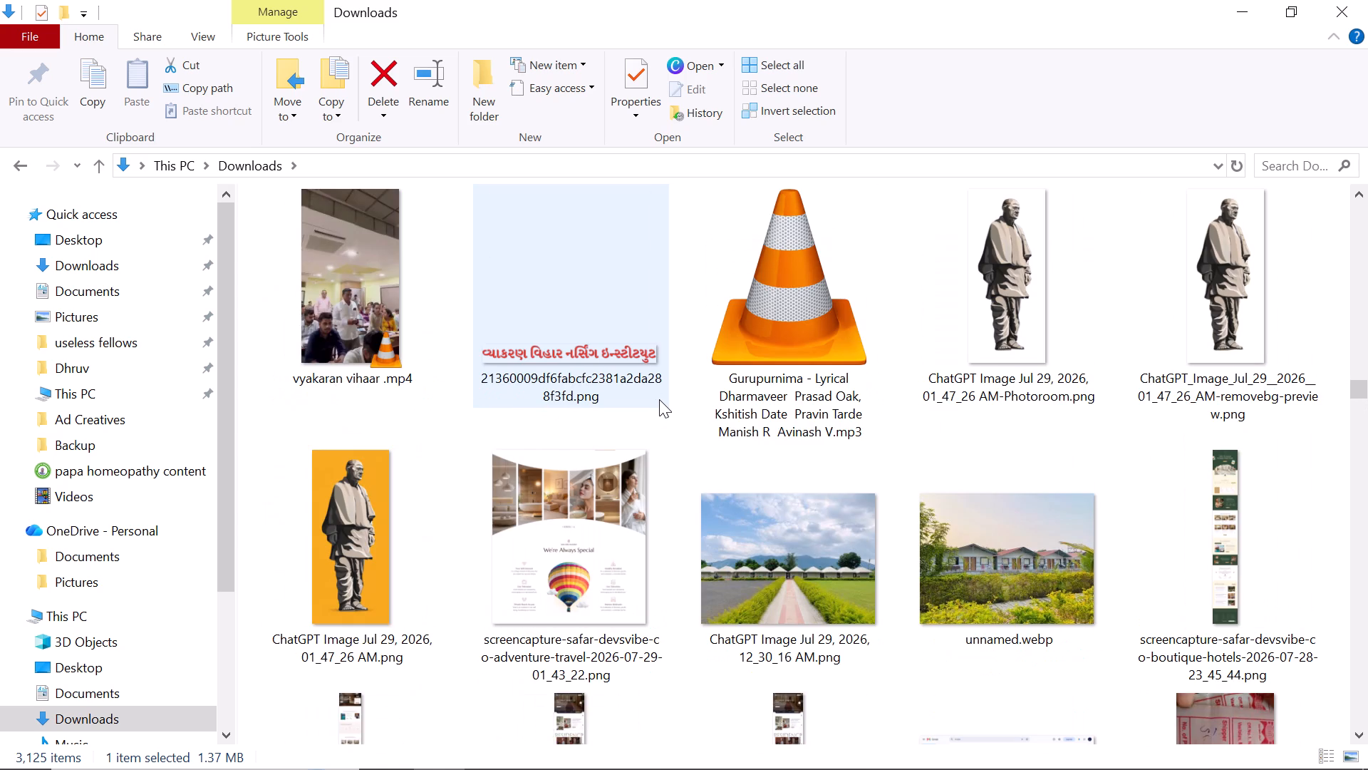
Open the properties of ChatGPT Image Jul 29, 2026, 12_30_16 AM.png to check its file details and dates.
{"action": "scroll", "coordinate": [817, 441], "scroll_direction": "down", "scroll_amount": 1}
{"action": "right_click", "coordinate": [785, 397]}
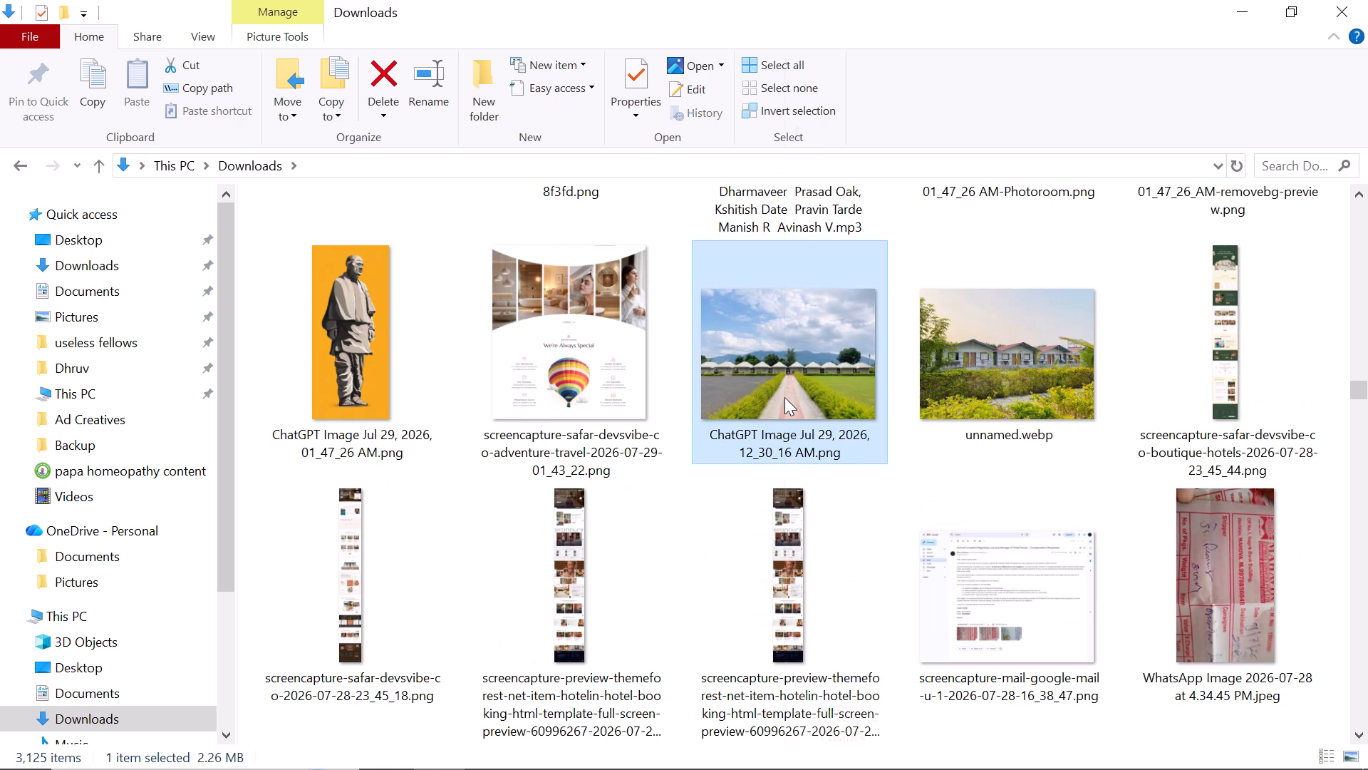
{"action": "scroll", "coordinate": [851, 707], "scroll_direction": "down", "scroll_amount": 11}
{"action": "scroll", "coordinate": [1183, 553], "scroll_direction": "down", "scroll_amount": 6}
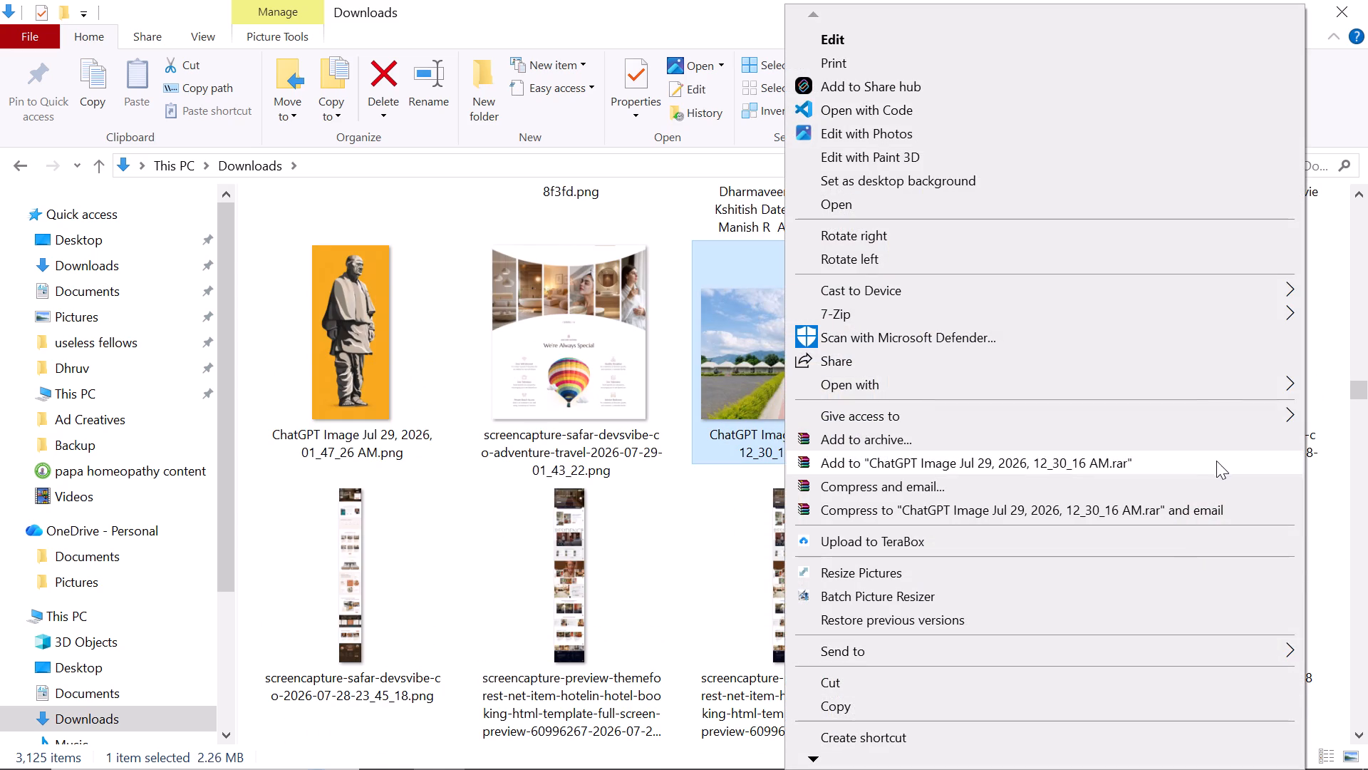
{"action": "scroll", "coordinate": [1216, 461], "scroll_direction": "down", "scroll_amount": 6}
{"action": "triple_click", "coordinate": [808, 757]}
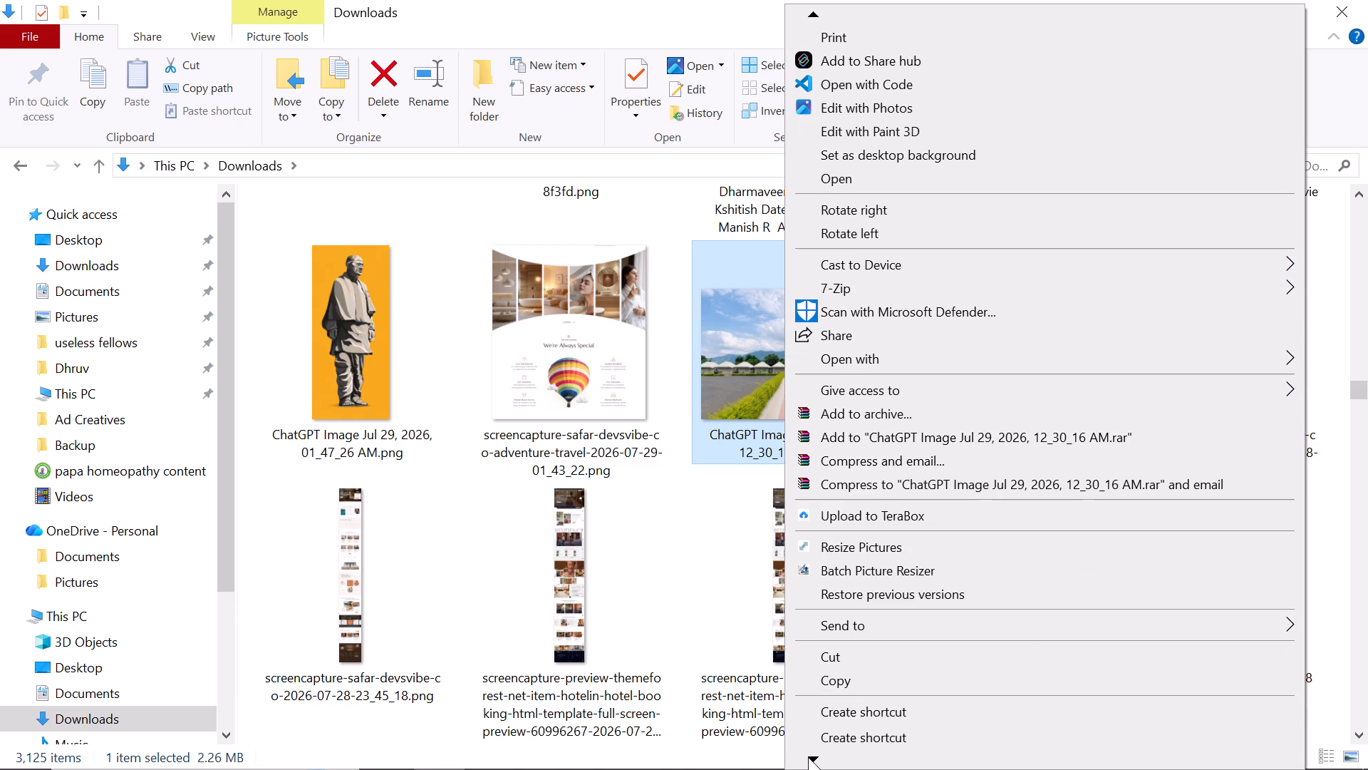
{"action": "left_click", "coordinate": [808, 757]}
{"action": "left_click", "coordinate": [834, 728]}
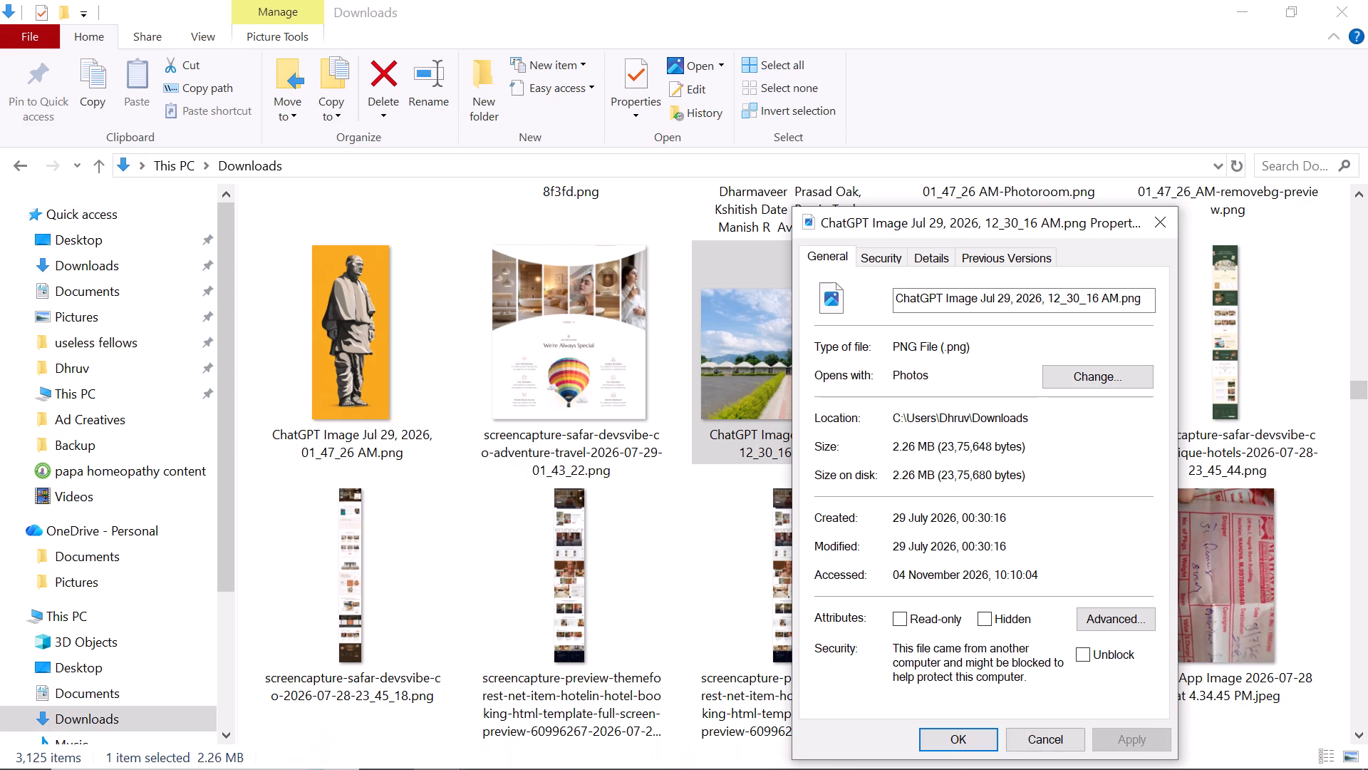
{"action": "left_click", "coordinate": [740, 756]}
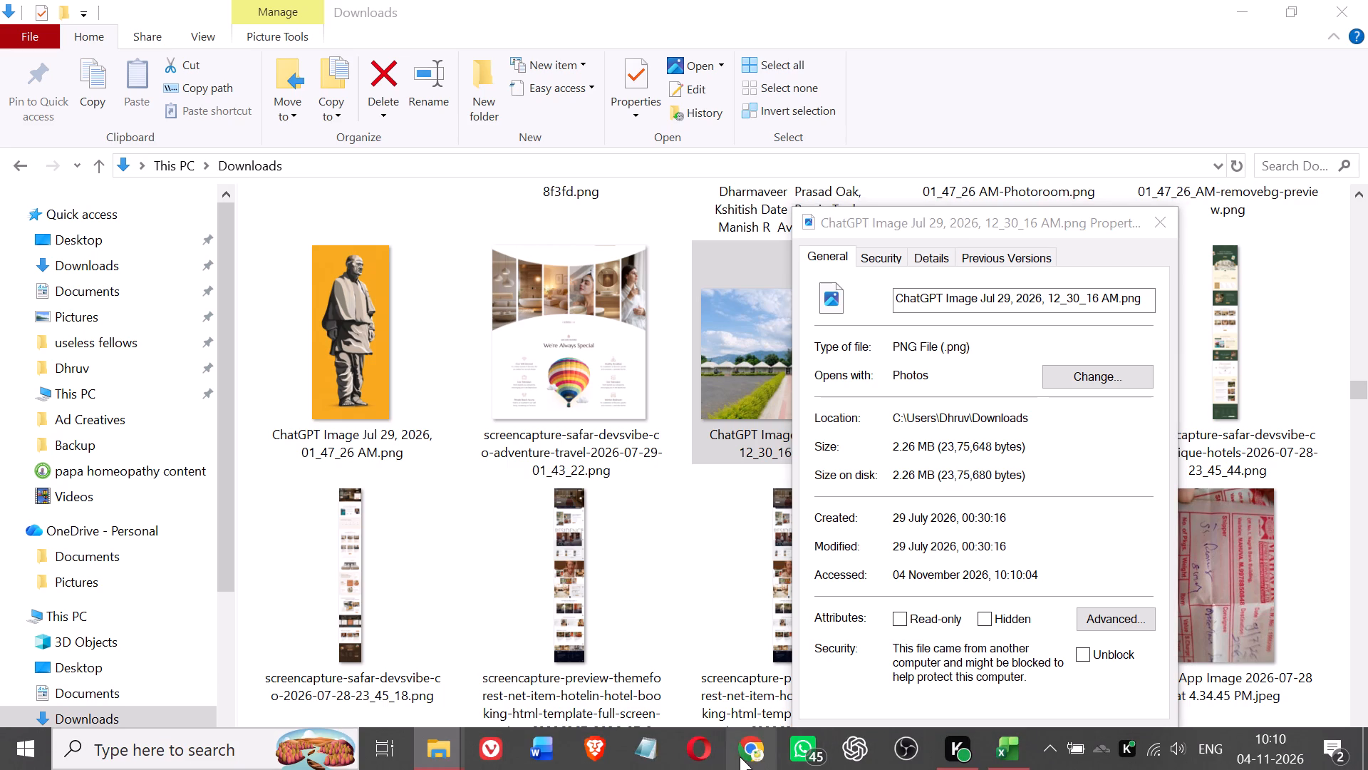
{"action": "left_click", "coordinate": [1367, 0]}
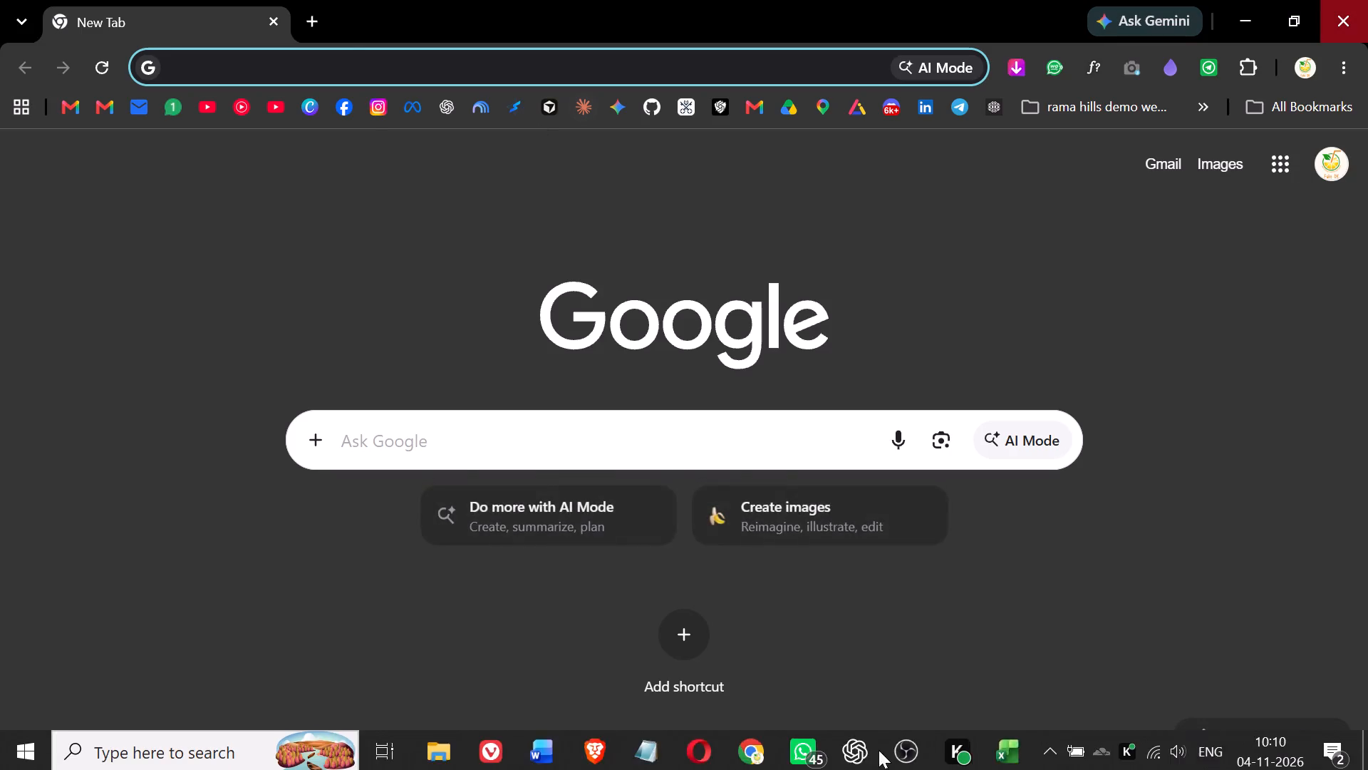
Minimize the Downloads folder window and close the image file's properties to return to the services and charges workbook in Excel.
{"action": "left_click", "coordinate": [1265, 0]}
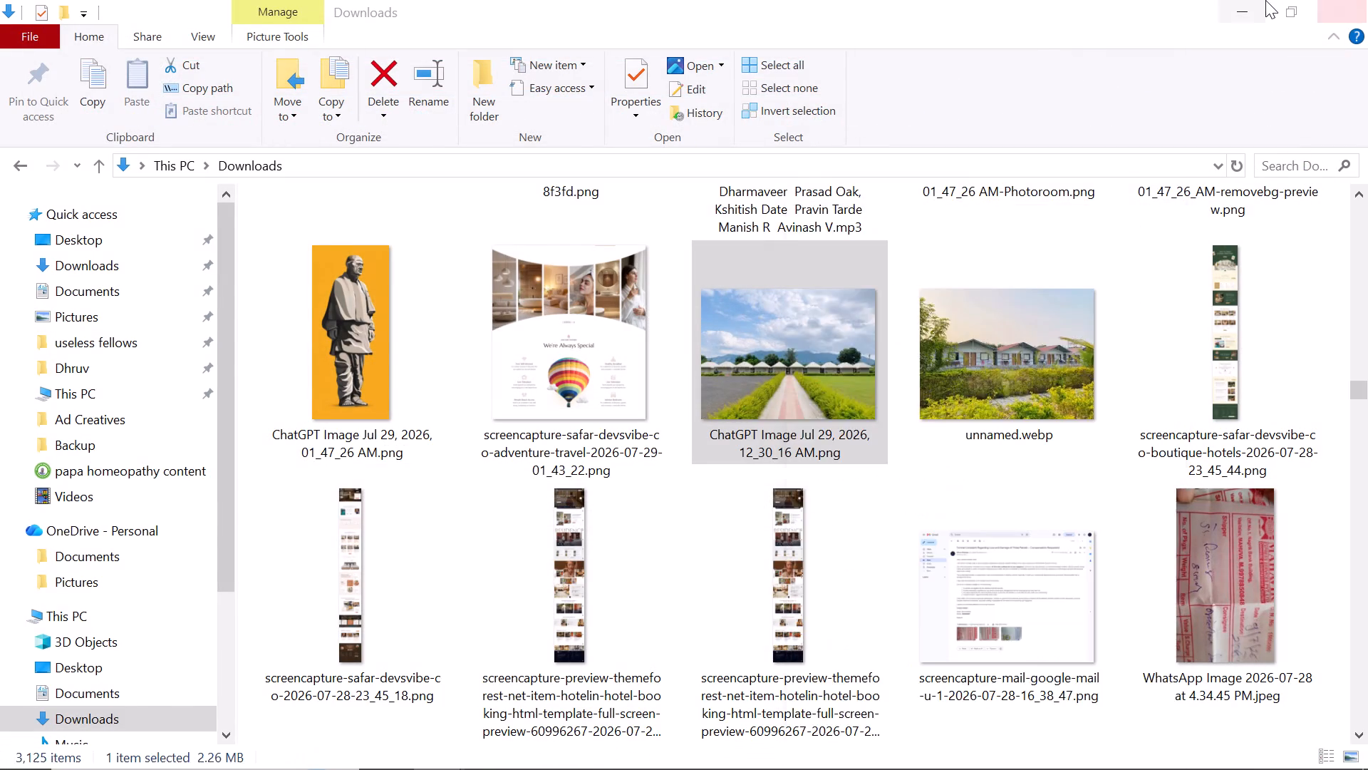
{"action": "left_click", "coordinate": [1155, 225]}
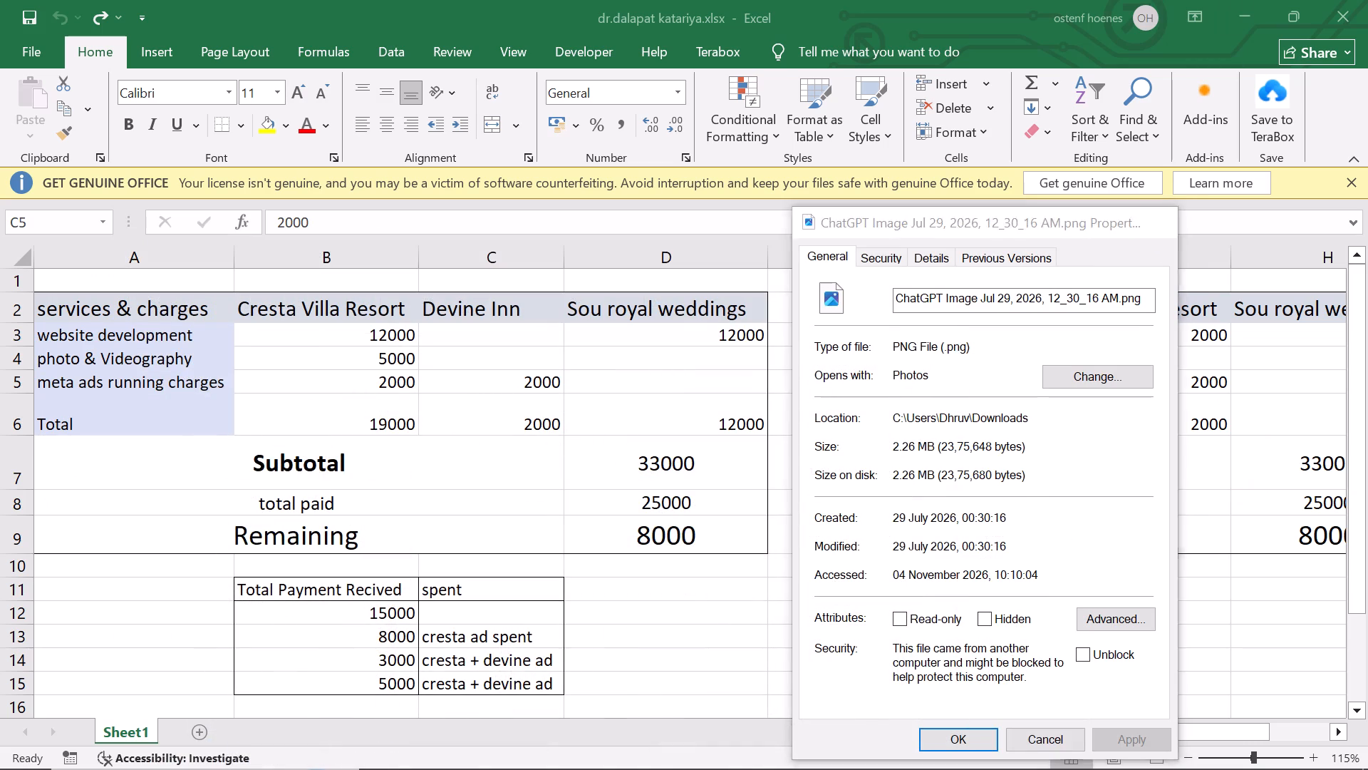
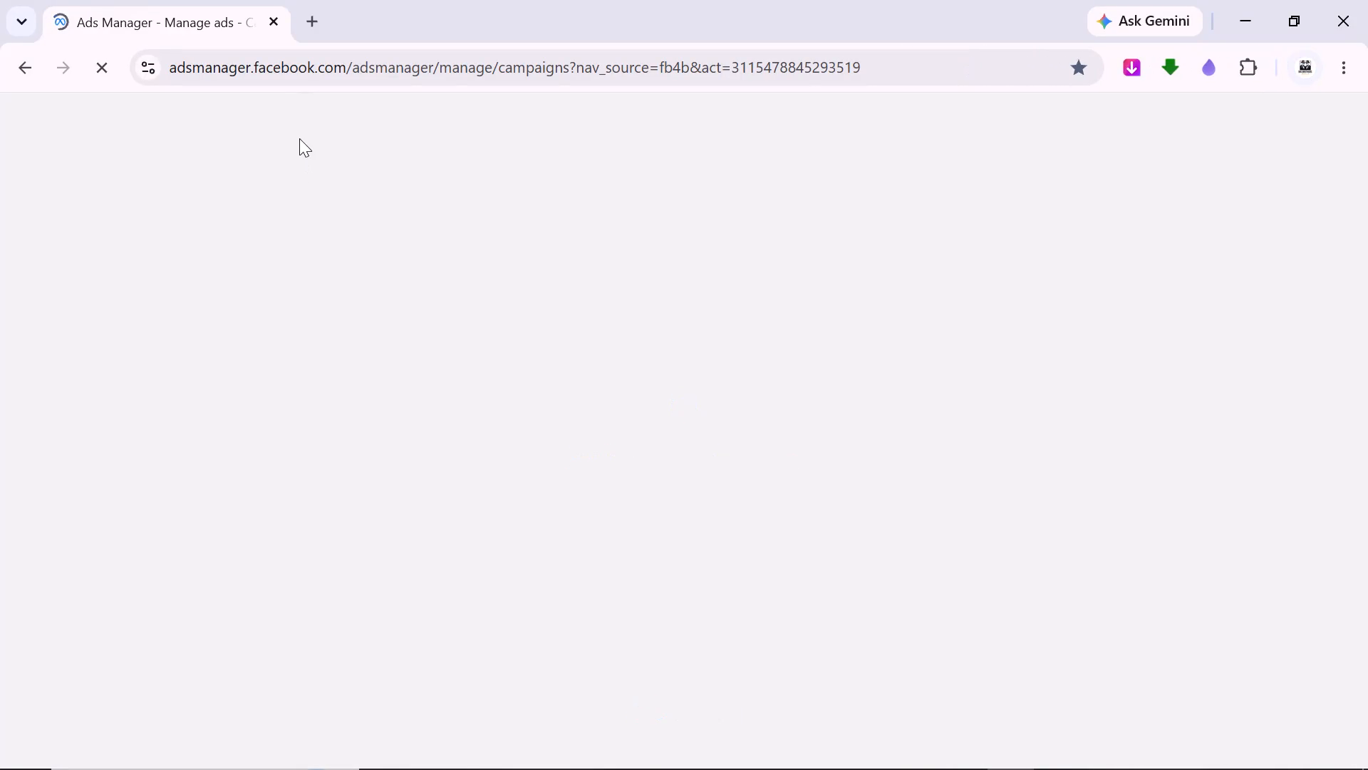
Switch Ads Manager to the Cresta Villa Resort - Ad account in the crestavillaresort business portfolio.
{"action": "left_click", "coordinate": [284, 119]}
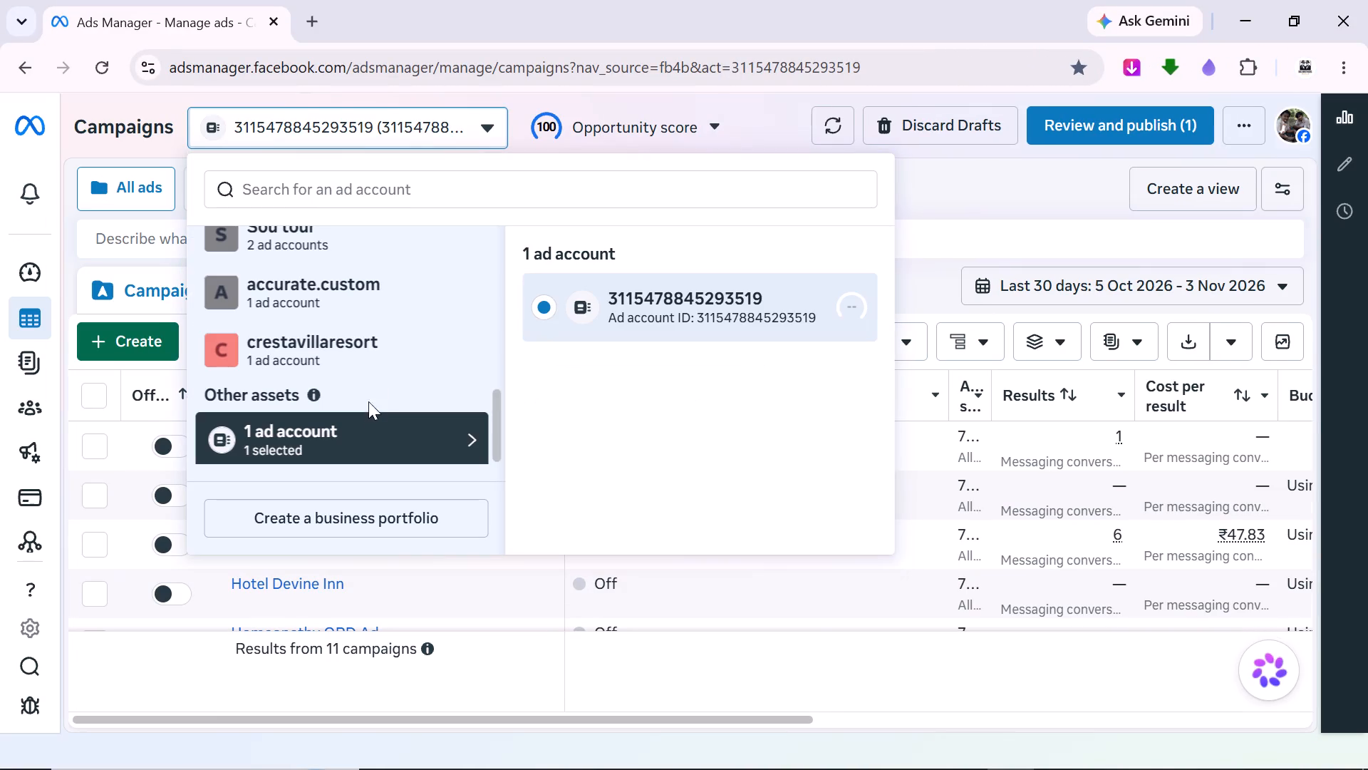
{"action": "left_click", "coordinate": [397, 342]}
{"action": "left_click", "coordinate": [598, 382]}
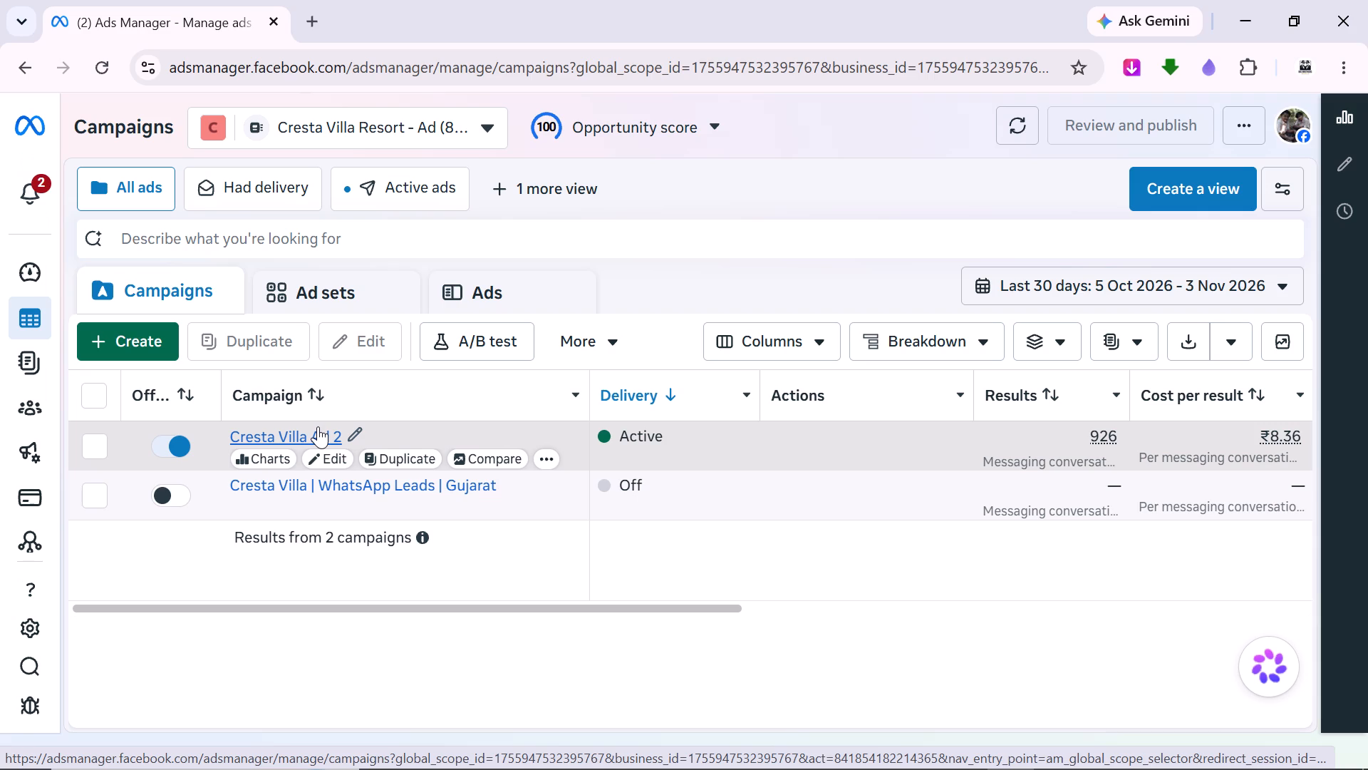
Open the performance charts of the Cresta Villa Ad 2 campaign to examine its daily messaging conversations.
{"action": "left_click", "coordinate": [266, 460]}
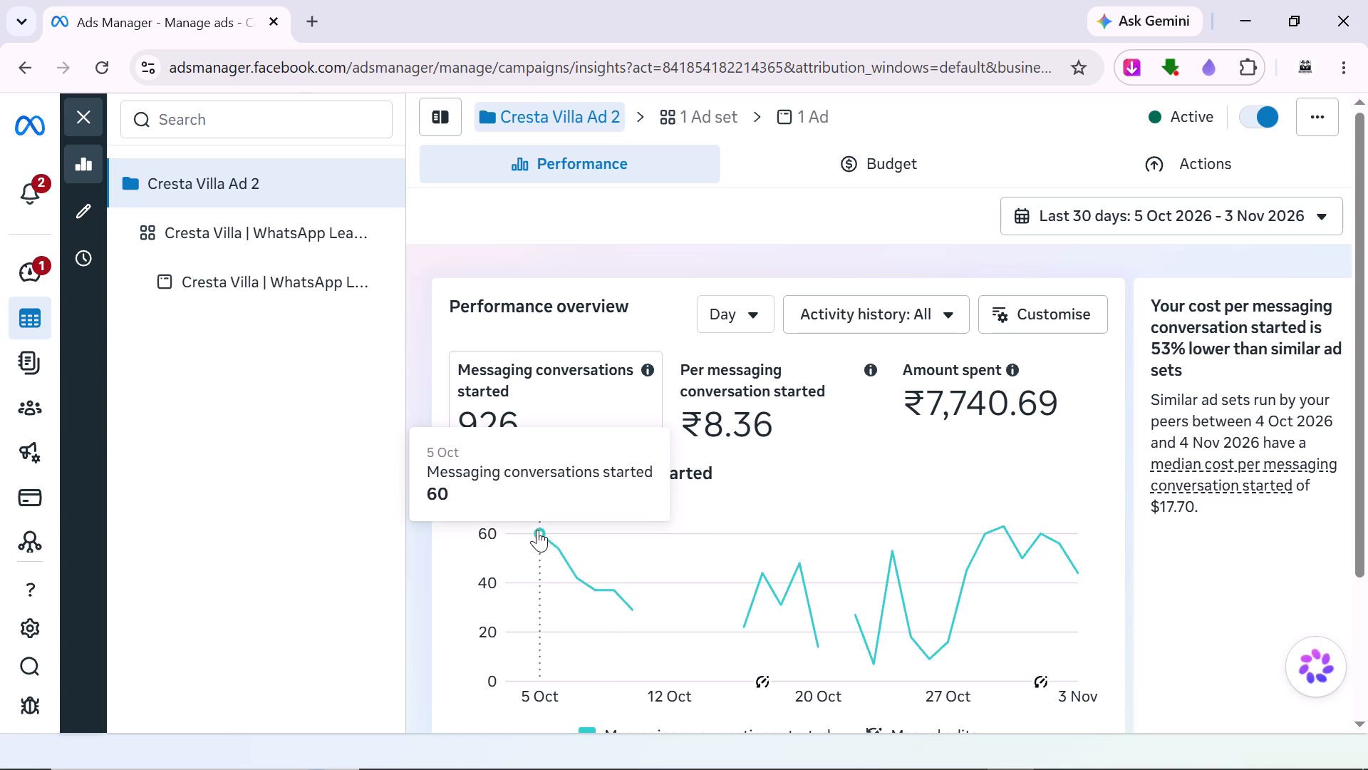
Show the Cresta Villa Ad 2 campaign's performance for the Maximum date range and examine its messaging conversations chart.
{"action": "scroll", "coordinate": [721, 504], "scroll_direction": "down", "scroll_amount": 1}
{"action": "scroll", "coordinate": [928, 359], "scroll_direction": "up", "scroll_amount": 1}
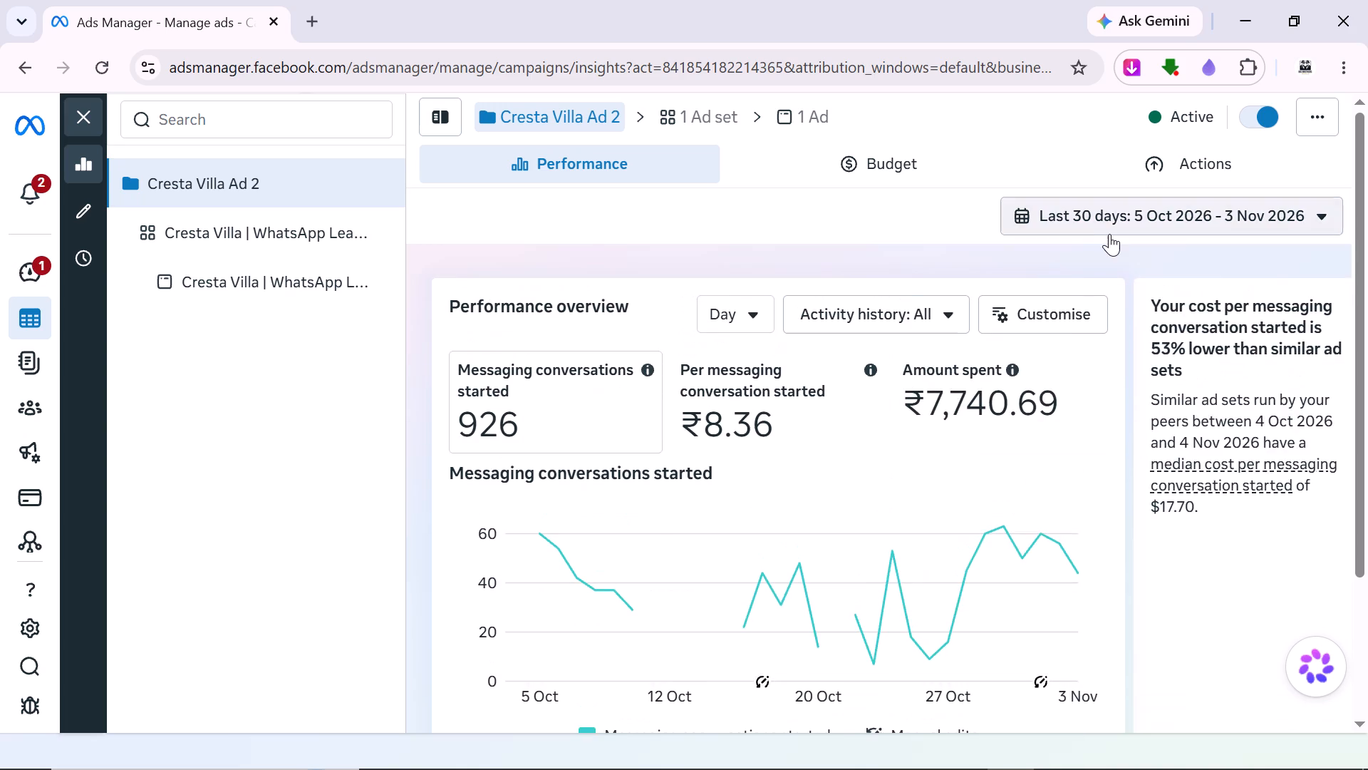
{"action": "left_click", "coordinate": [1109, 234]}
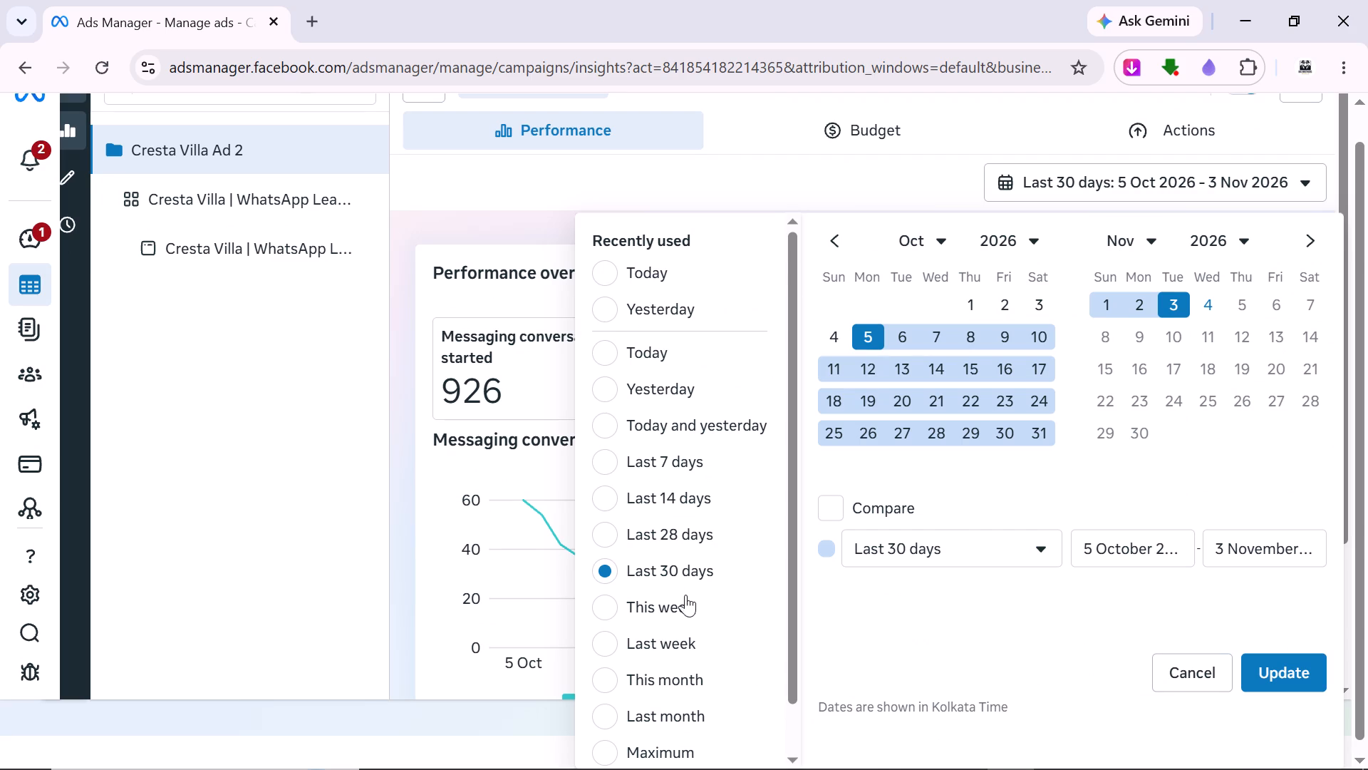
{"action": "scroll", "coordinate": [692, 612], "scroll_direction": "down", "scroll_amount": 2}
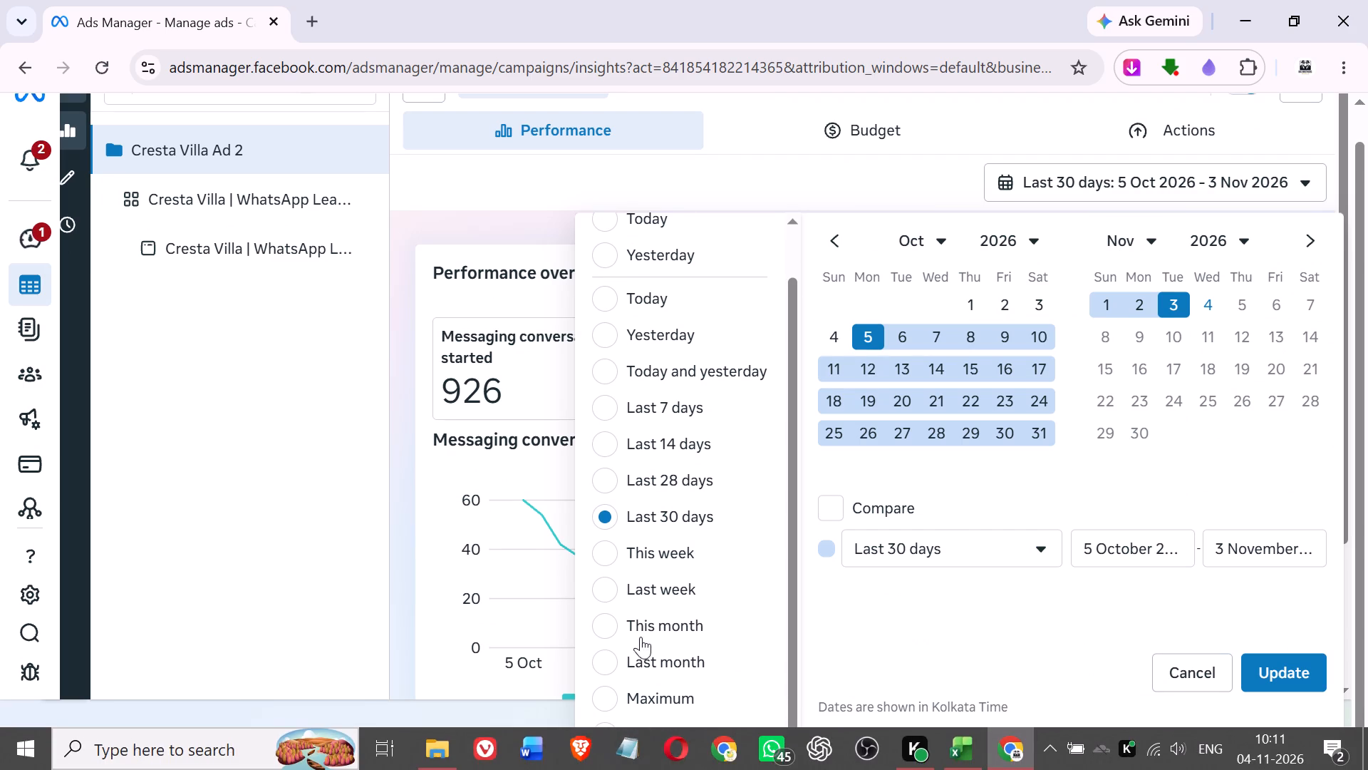
{"action": "left_click", "coordinate": [596, 694]}
{"action": "scroll", "coordinate": [411, 466], "scroll_direction": "down", "scroll_amount": 2}
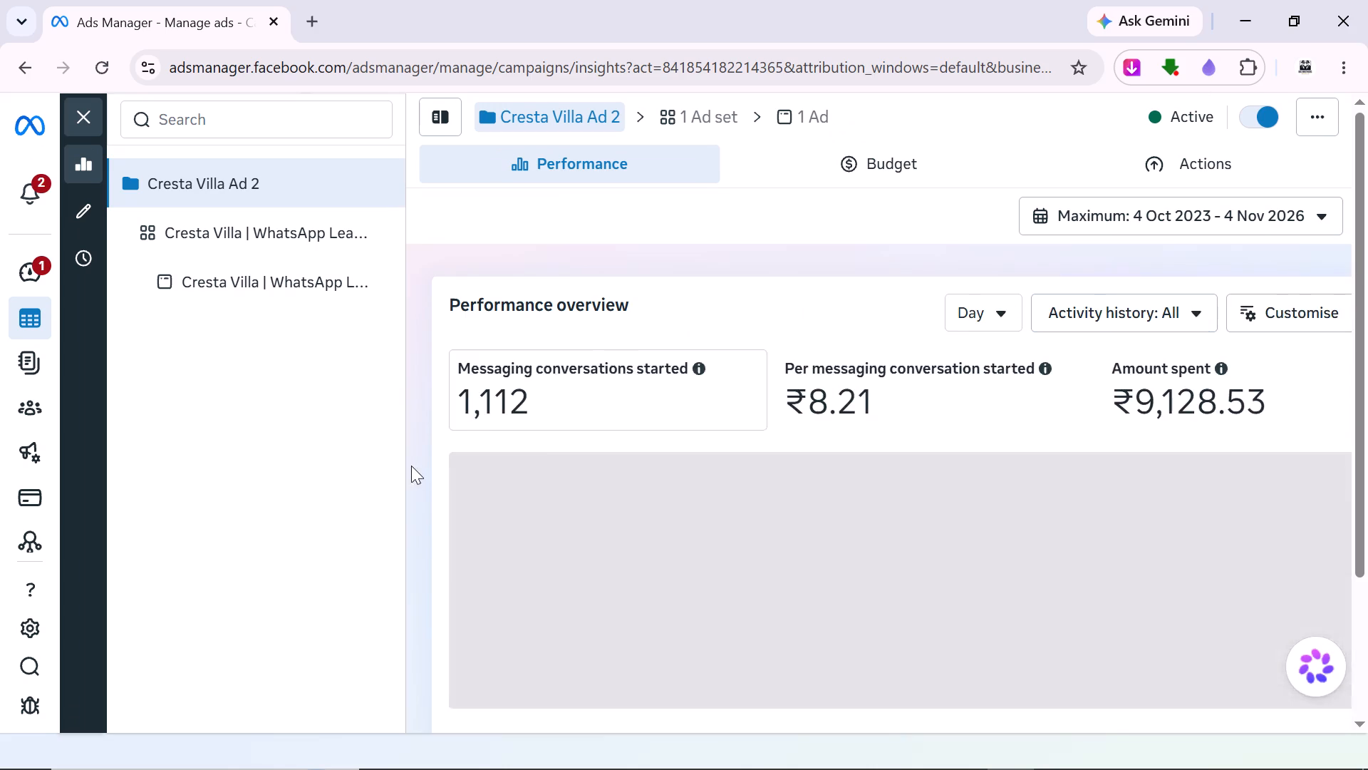
{"action": "scroll", "coordinate": [422, 448], "scroll_direction": "up", "scroll_amount": 3}
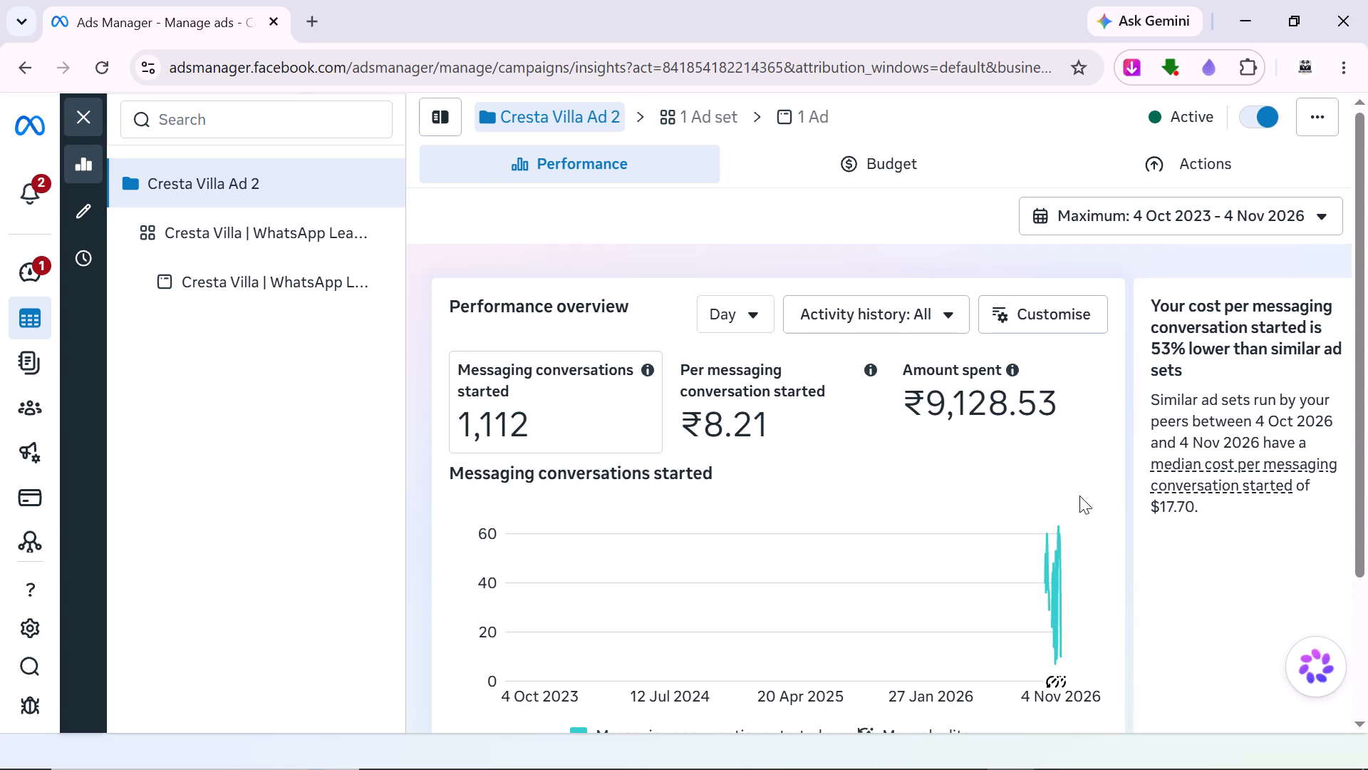
{"action": "left_click_drag", "start_coordinate": [1039, 601], "coordinate": [993, 605]}
{"action": "left_click_drag", "start_coordinate": [993, 605], "coordinate": [983, 605]}
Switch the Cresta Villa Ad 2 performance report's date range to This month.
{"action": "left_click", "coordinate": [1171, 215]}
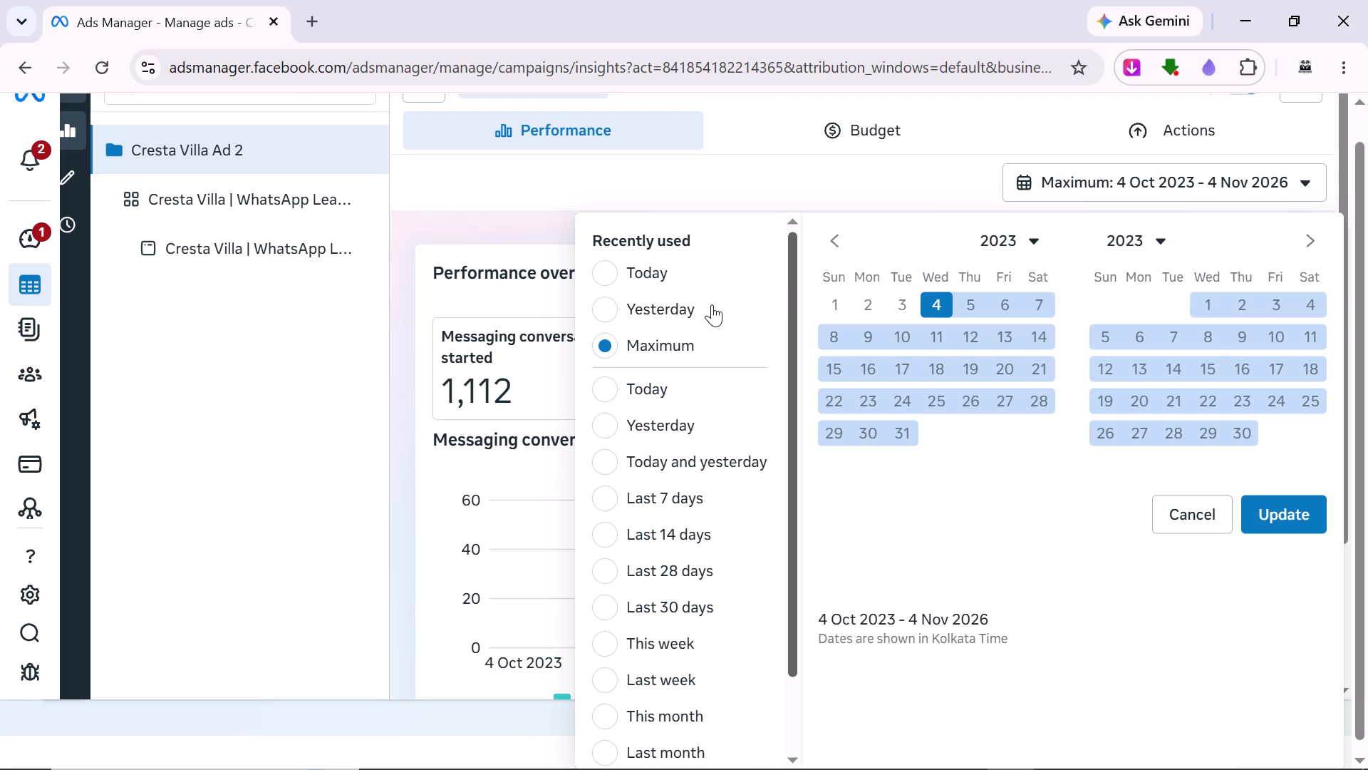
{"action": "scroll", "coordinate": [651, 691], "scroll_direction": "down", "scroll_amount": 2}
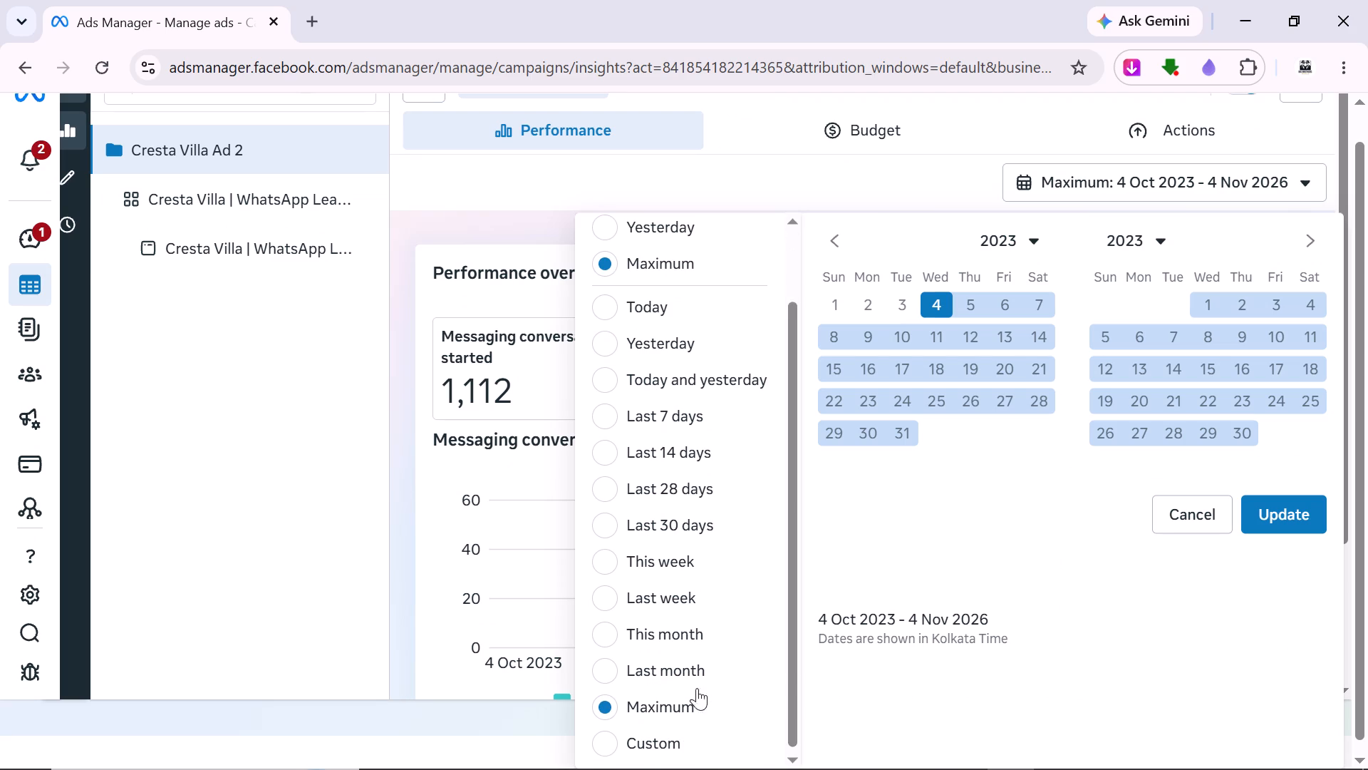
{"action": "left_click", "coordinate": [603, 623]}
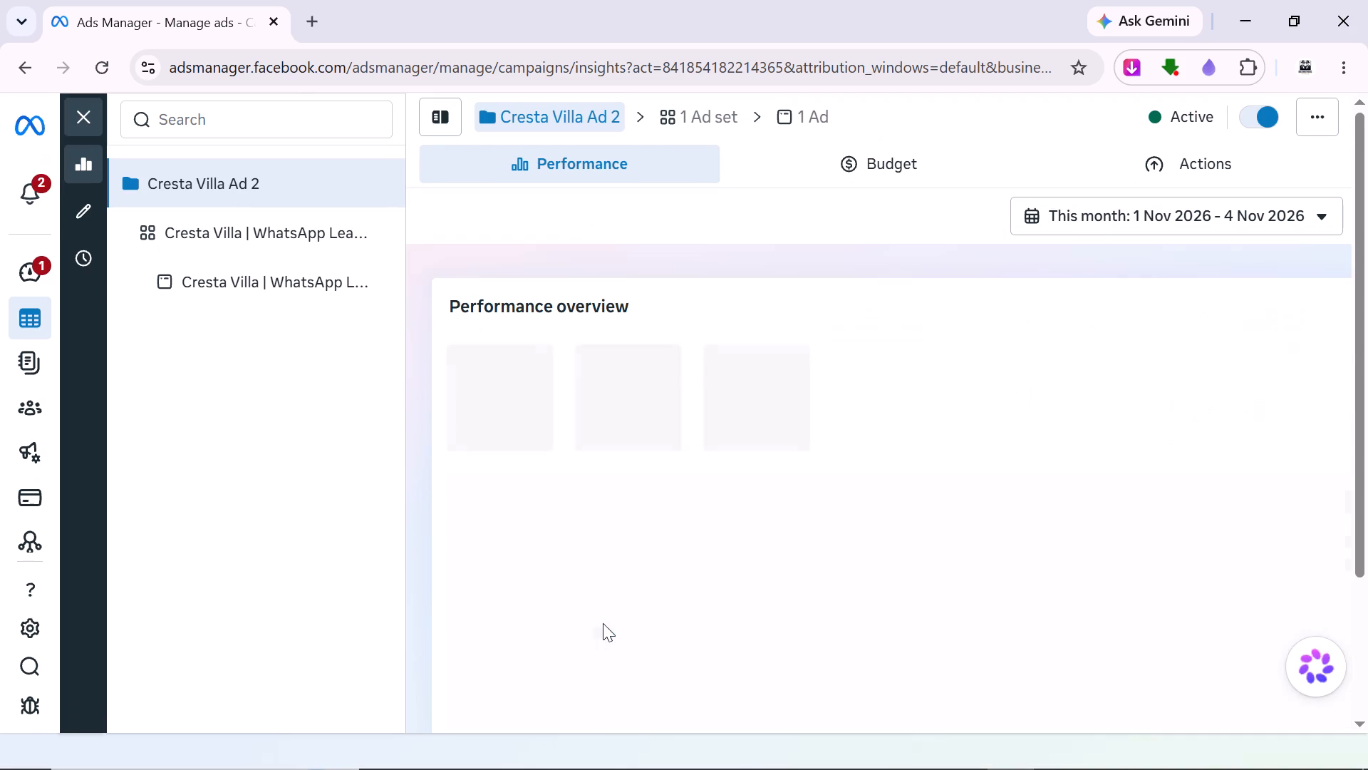
Set the campaign performance report to a custom date range from 1 July 2026 to 4 November 2026 and view its chart.
{"action": "left_click", "coordinate": [1203, 225]}
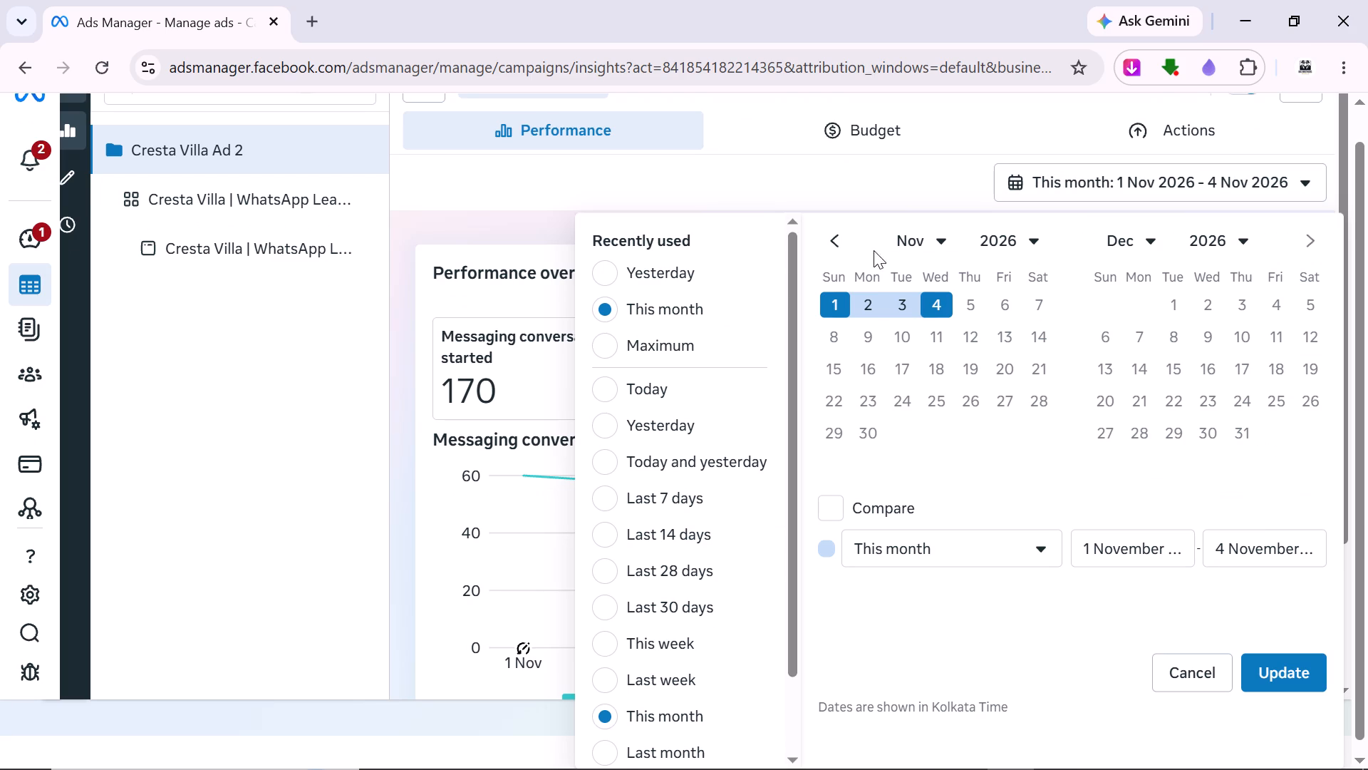
{"action": "left_click", "coordinate": [907, 232]}
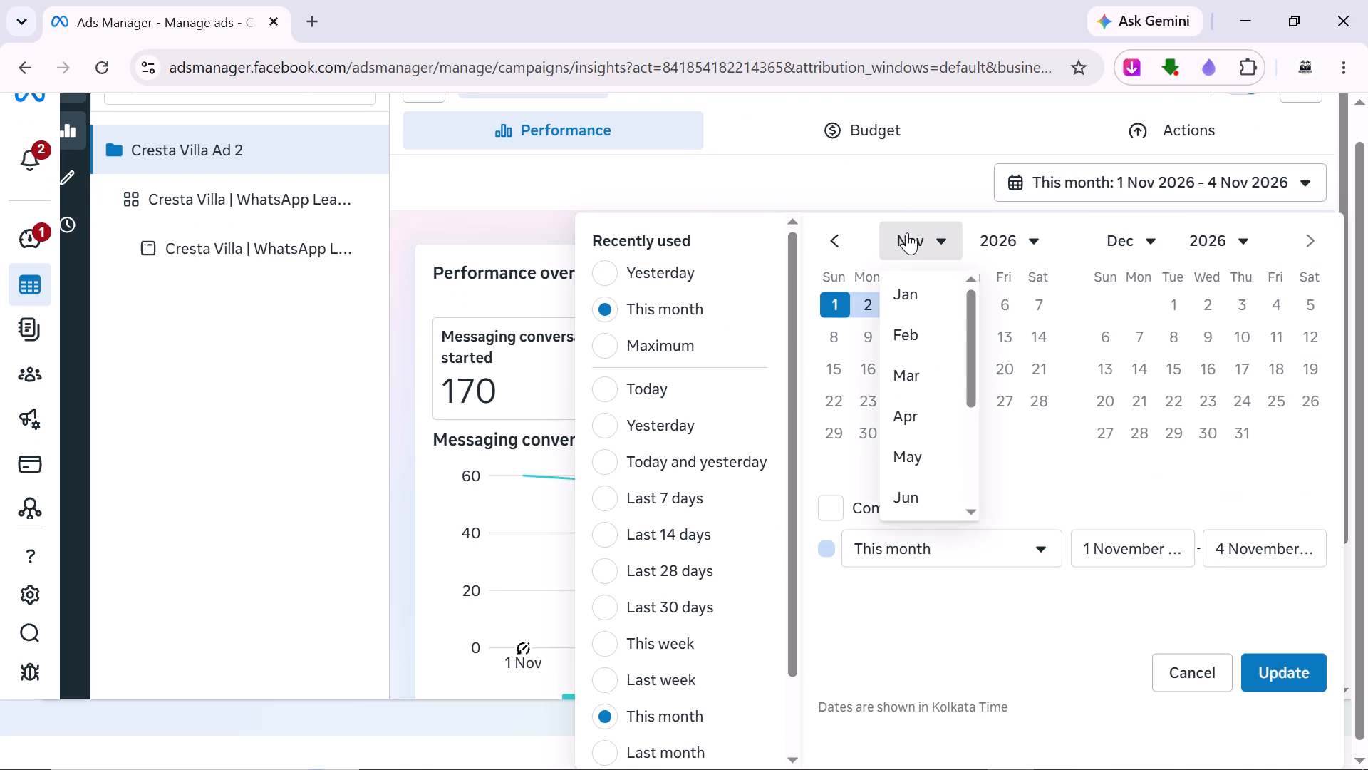
{"action": "scroll", "coordinate": [939, 443], "scroll_direction": "down", "scroll_amount": 1}
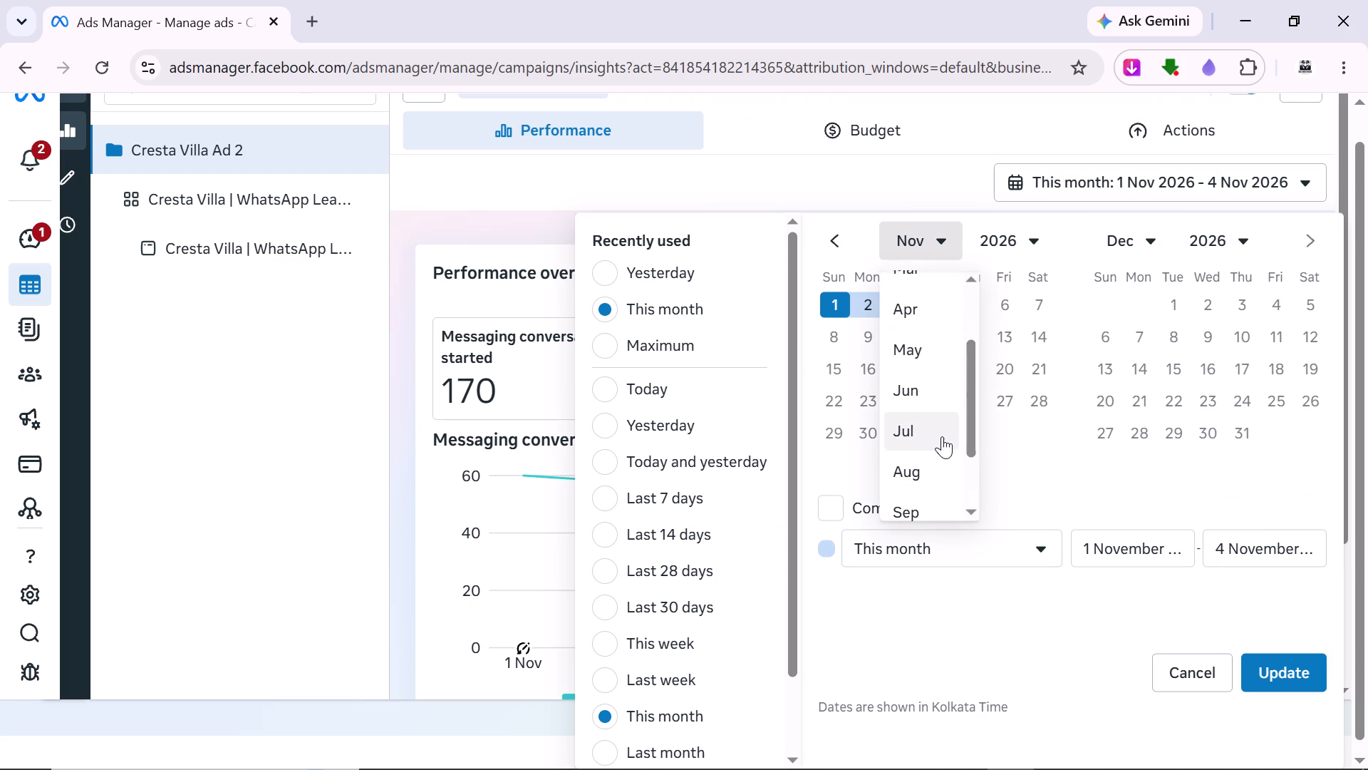
{"action": "left_click", "coordinate": [923, 427]}
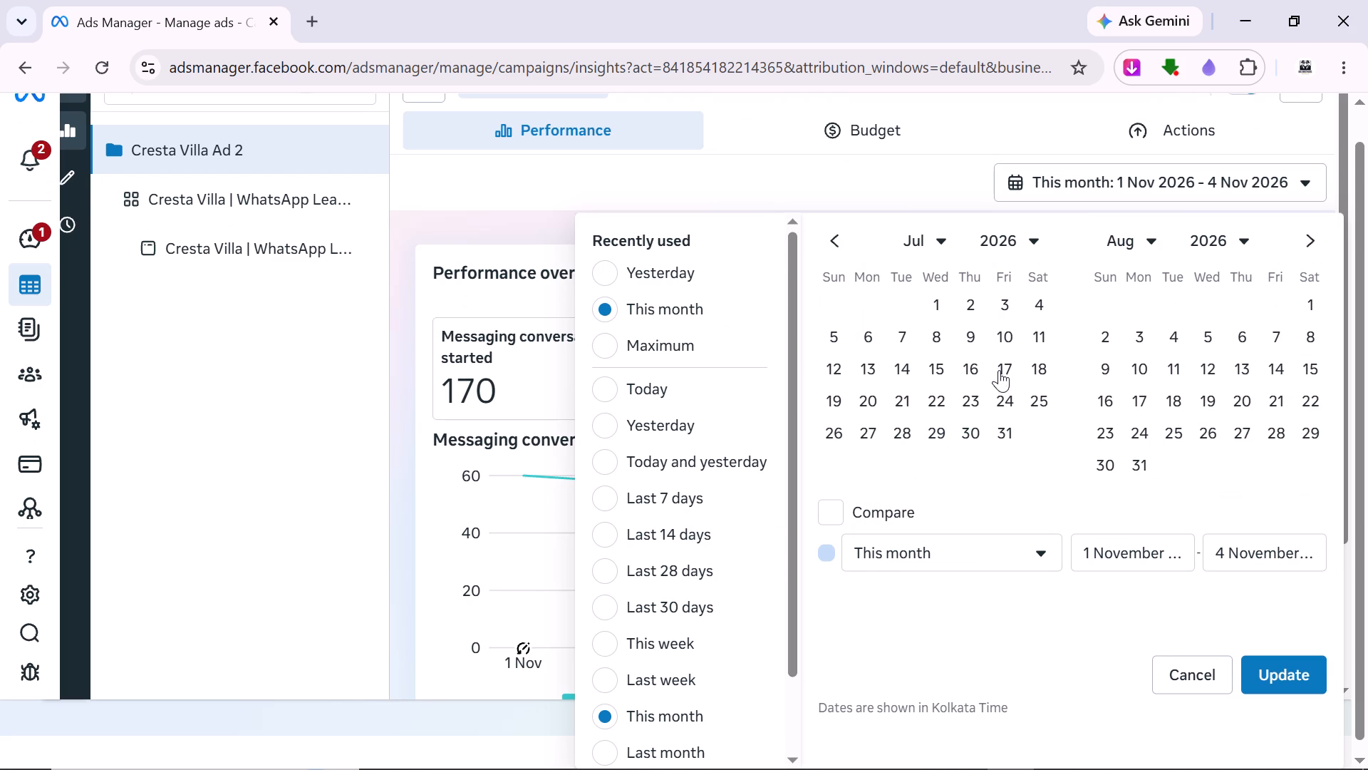
{"action": "left_click", "coordinate": [936, 310]}
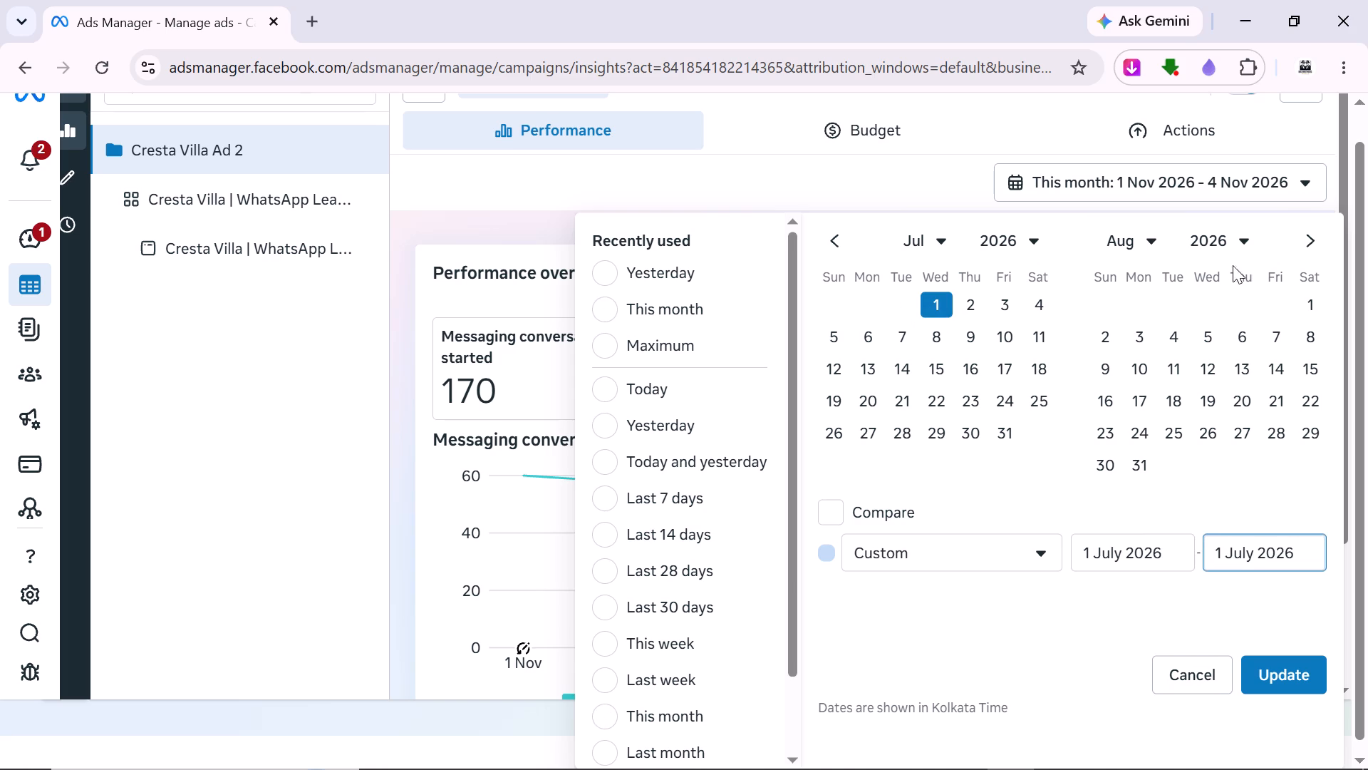
{"action": "left_click", "coordinate": [1312, 245]}
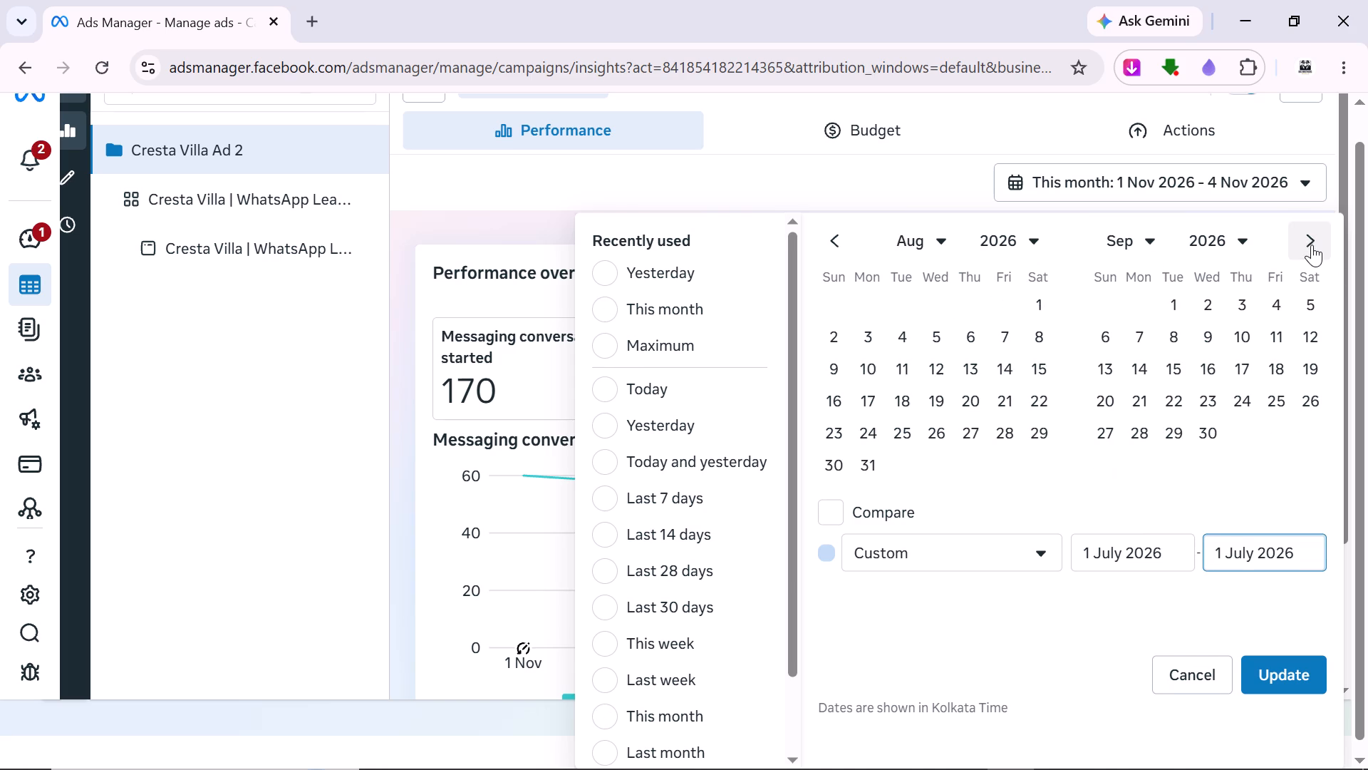
{"action": "left_click", "coordinate": [1312, 245]}
{"action": "left_click", "coordinate": [1312, 245]}
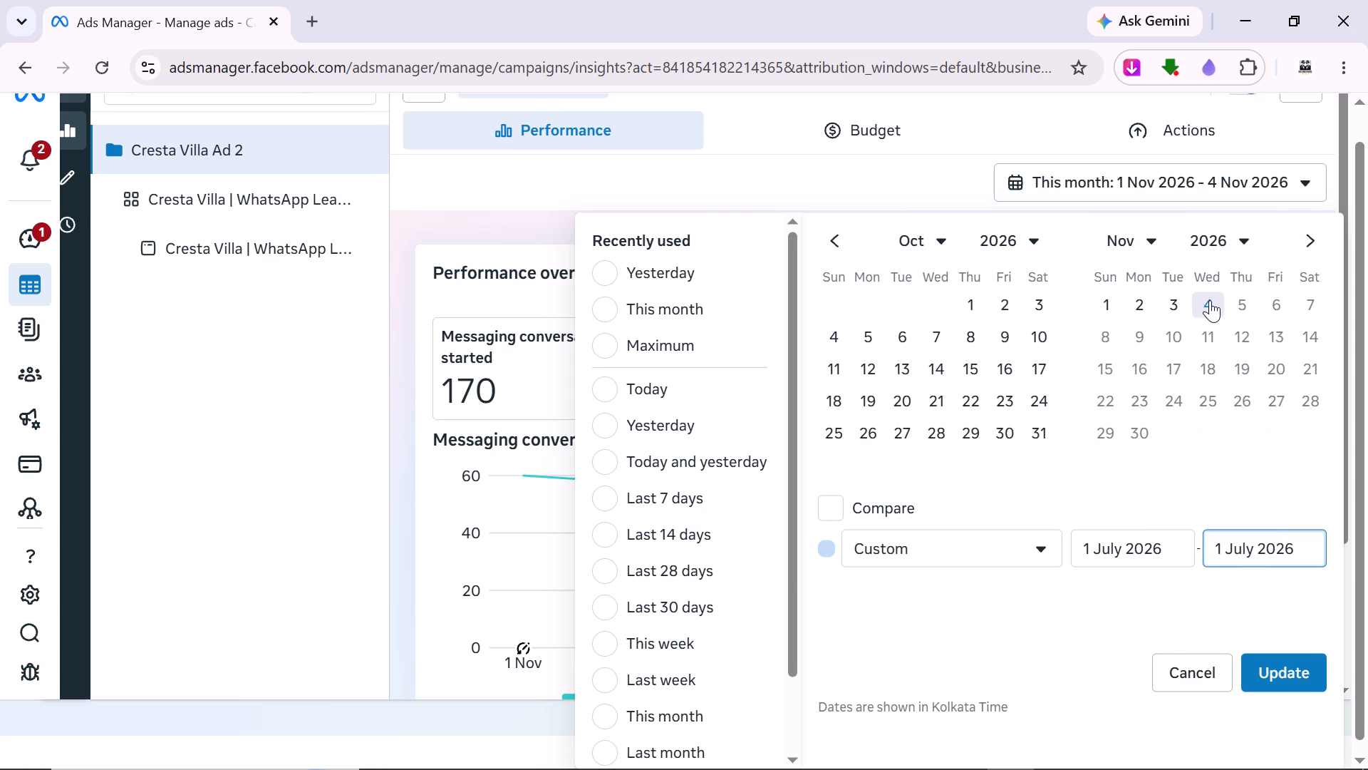
{"action": "left_click", "coordinate": [1210, 300]}
{"action": "left_click", "coordinate": [1302, 668]}
{"action": "scroll", "coordinate": [872, 301], "scroll_direction": "down", "scroll_amount": 2}
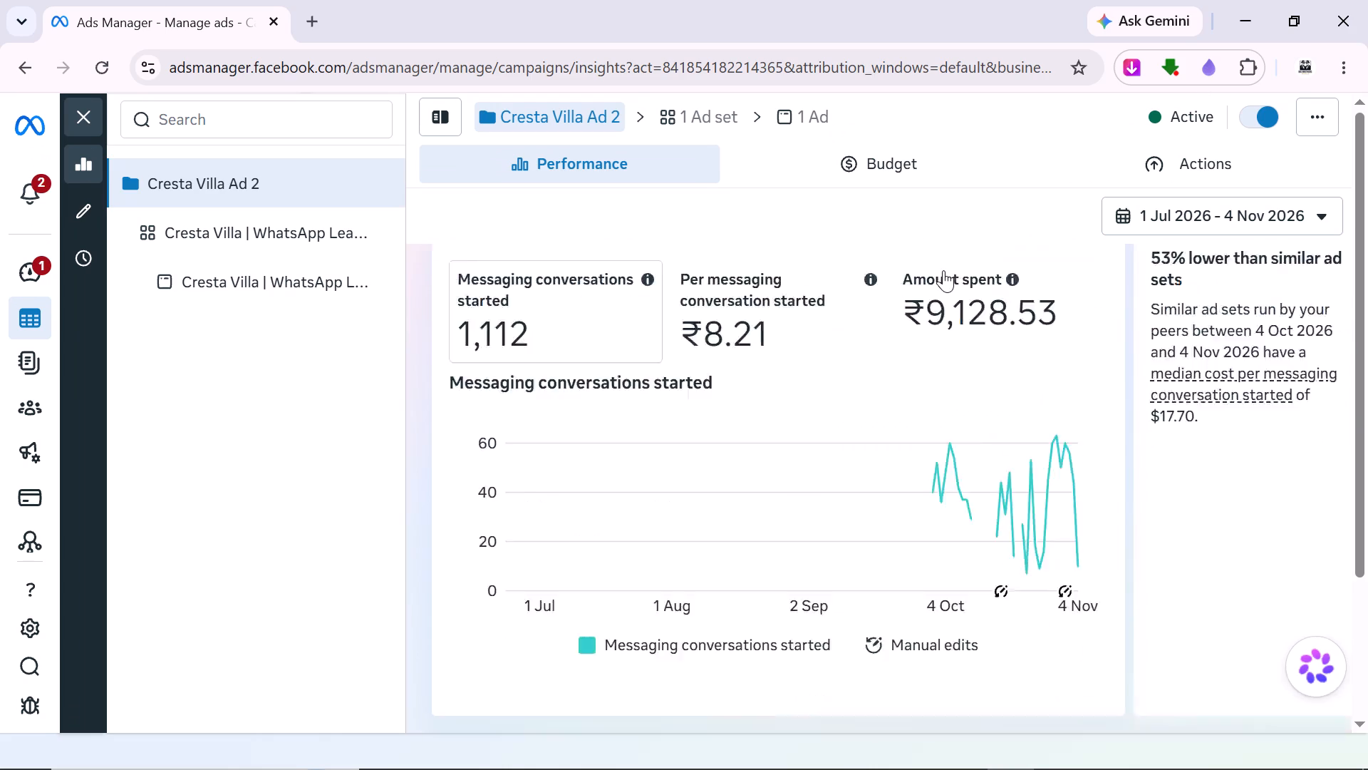
Examine when messaging conversations started on the Cresta Villa Ad 2 chart, and close the report.
{"action": "scroll", "coordinate": [943, 270], "scroll_direction": "up", "scroll_amount": 1}
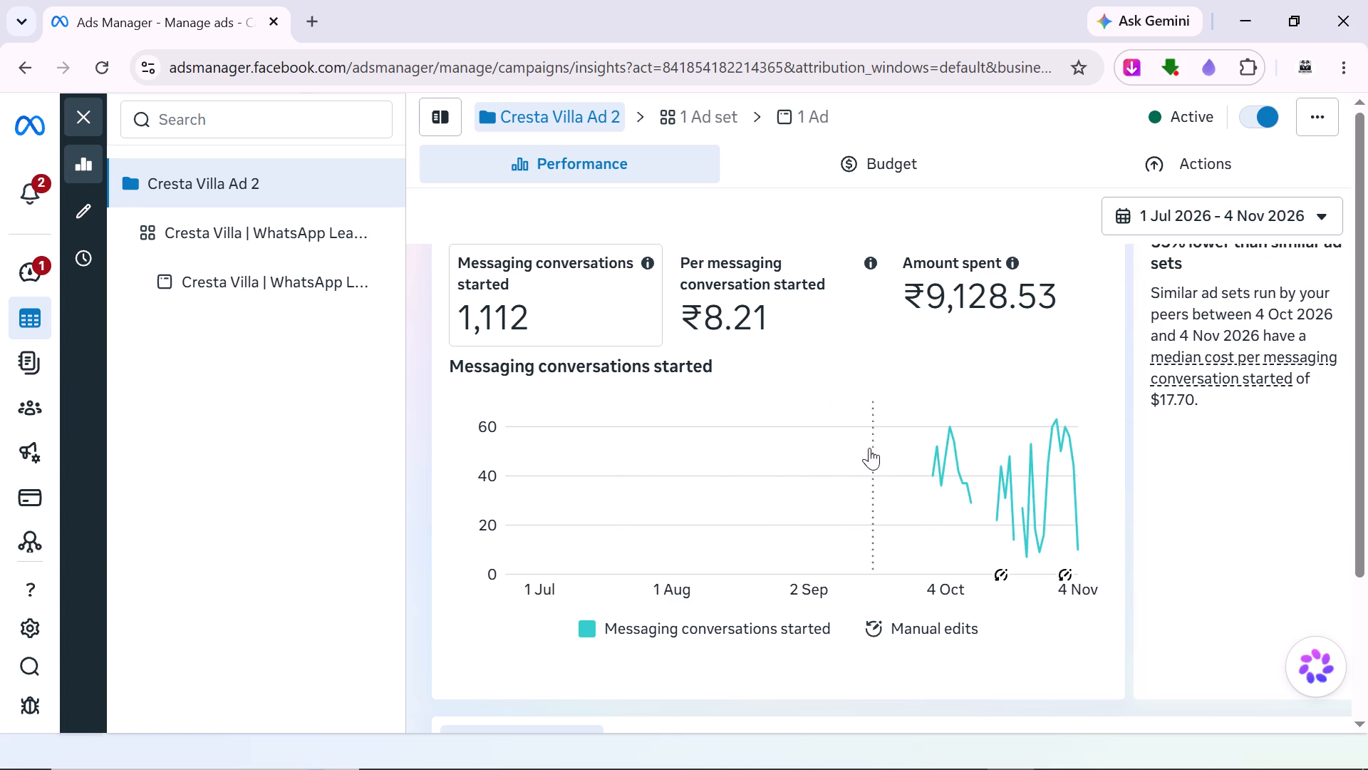
{"action": "left_click_drag", "start_coordinate": [888, 459], "coordinate": [627, 483]}
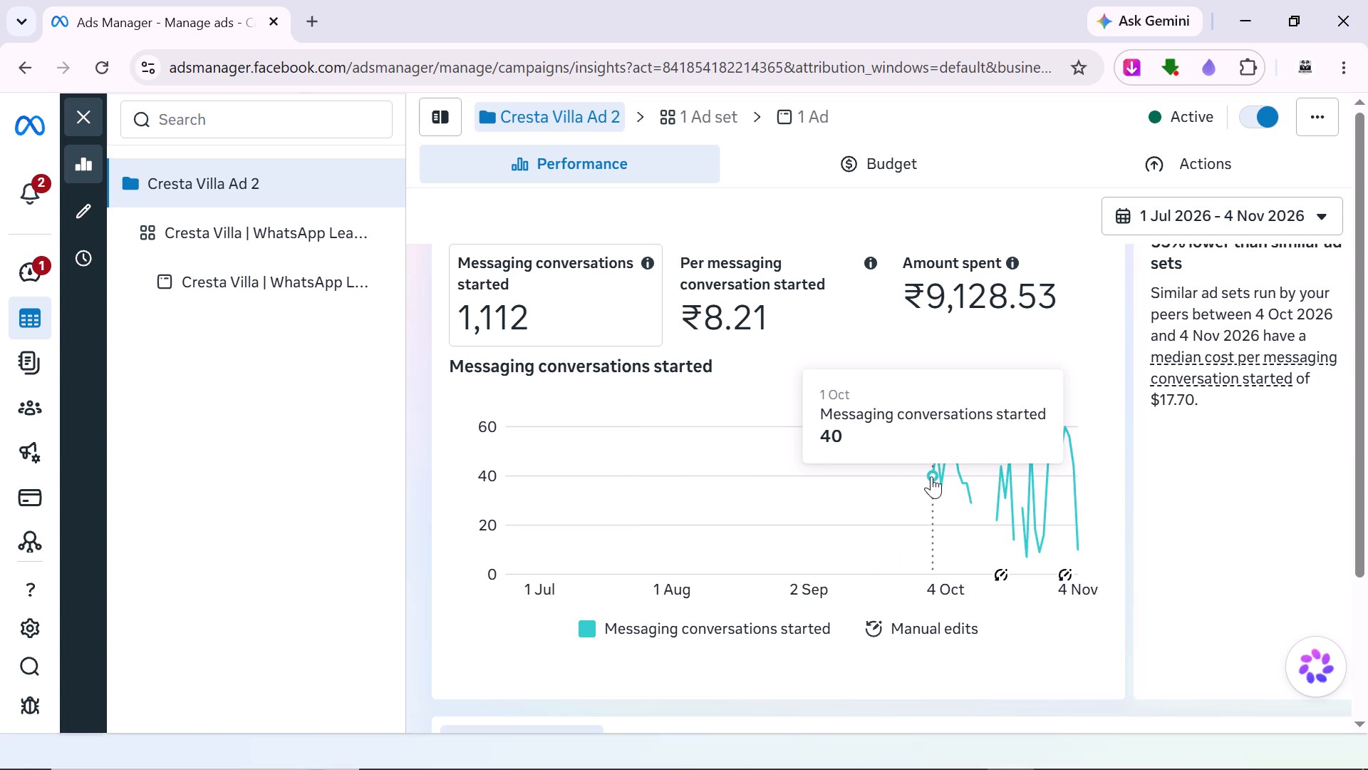
{"action": "left_click", "coordinate": [82, 111]}
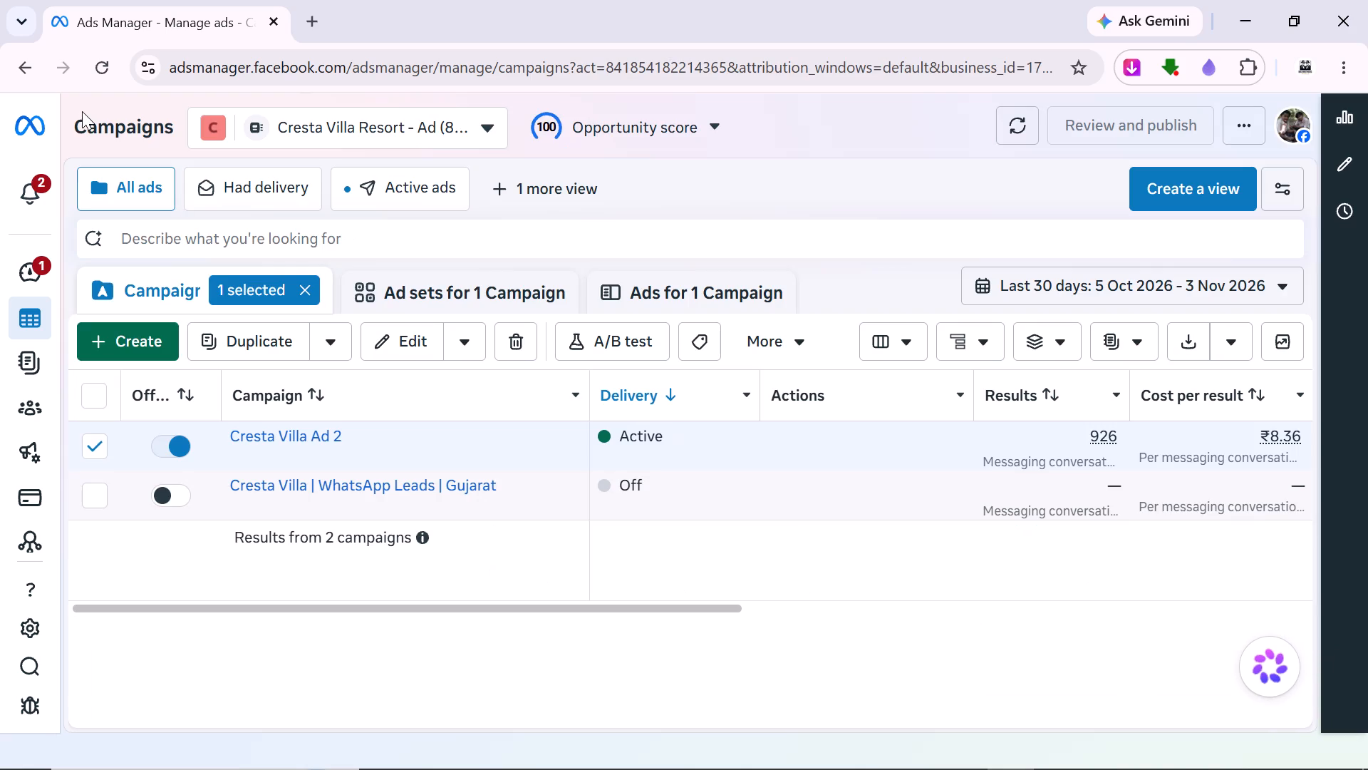
View the performance report of the Cresta Villa | WhatsApp Leads | Gujarat campaign and check its date range and messaging conversations chart.
{"action": "left_click", "coordinate": [270, 510]}
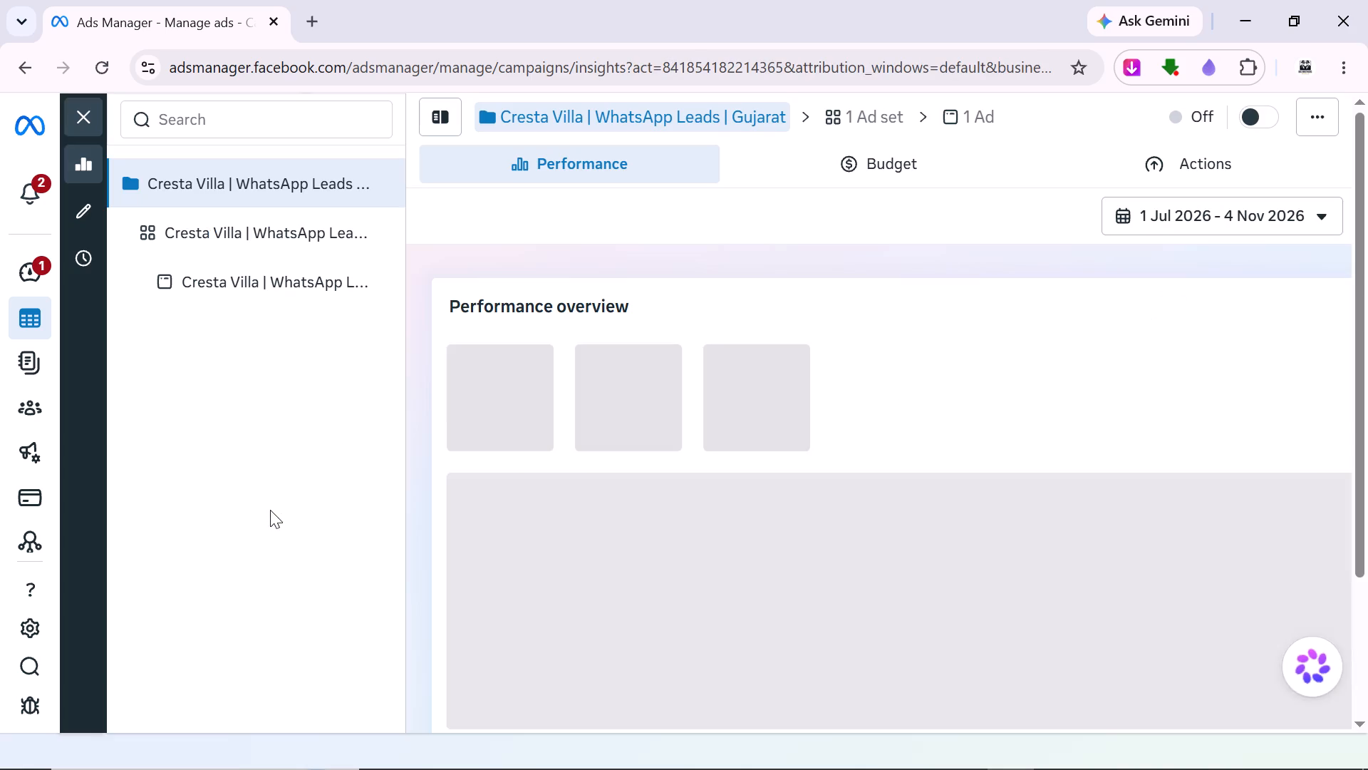
{"action": "left_click", "coordinate": [1173, 212]}
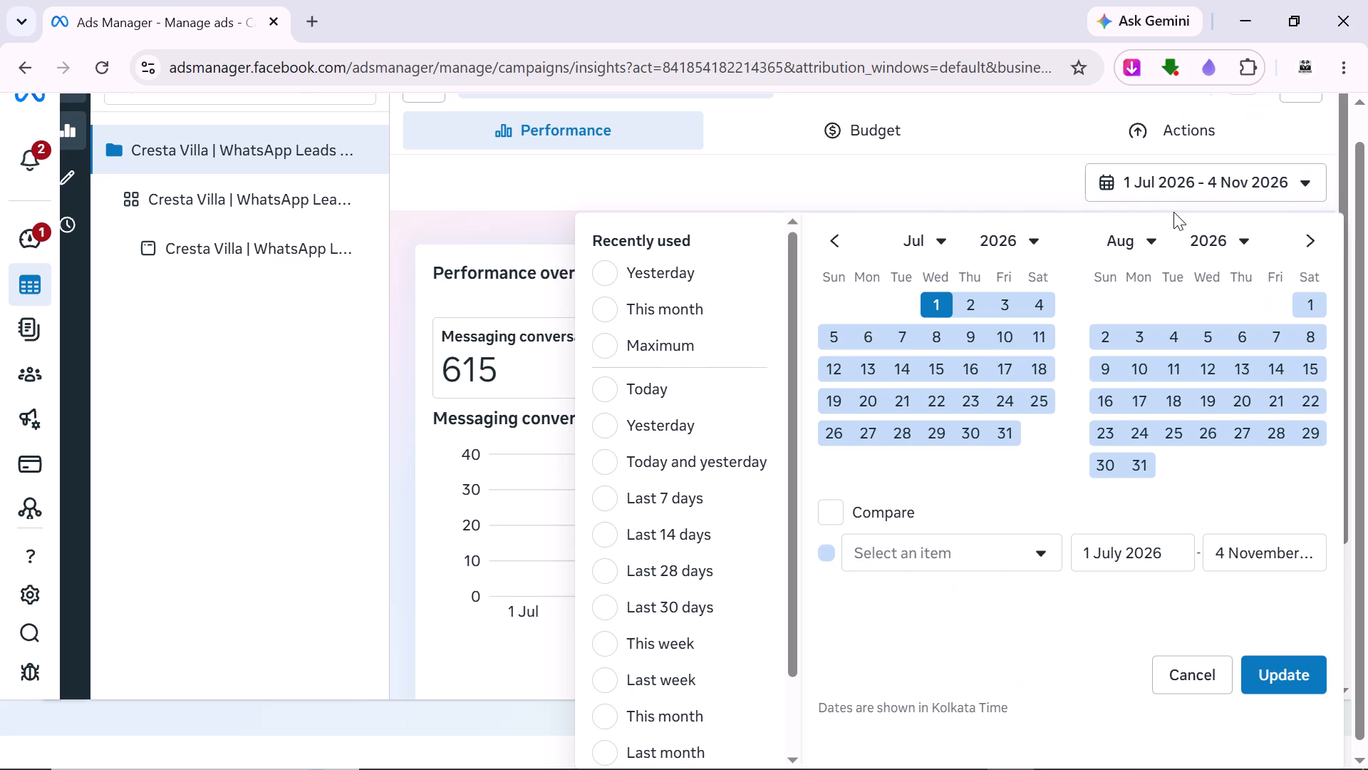
{"action": "left_click", "coordinate": [430, 218]}
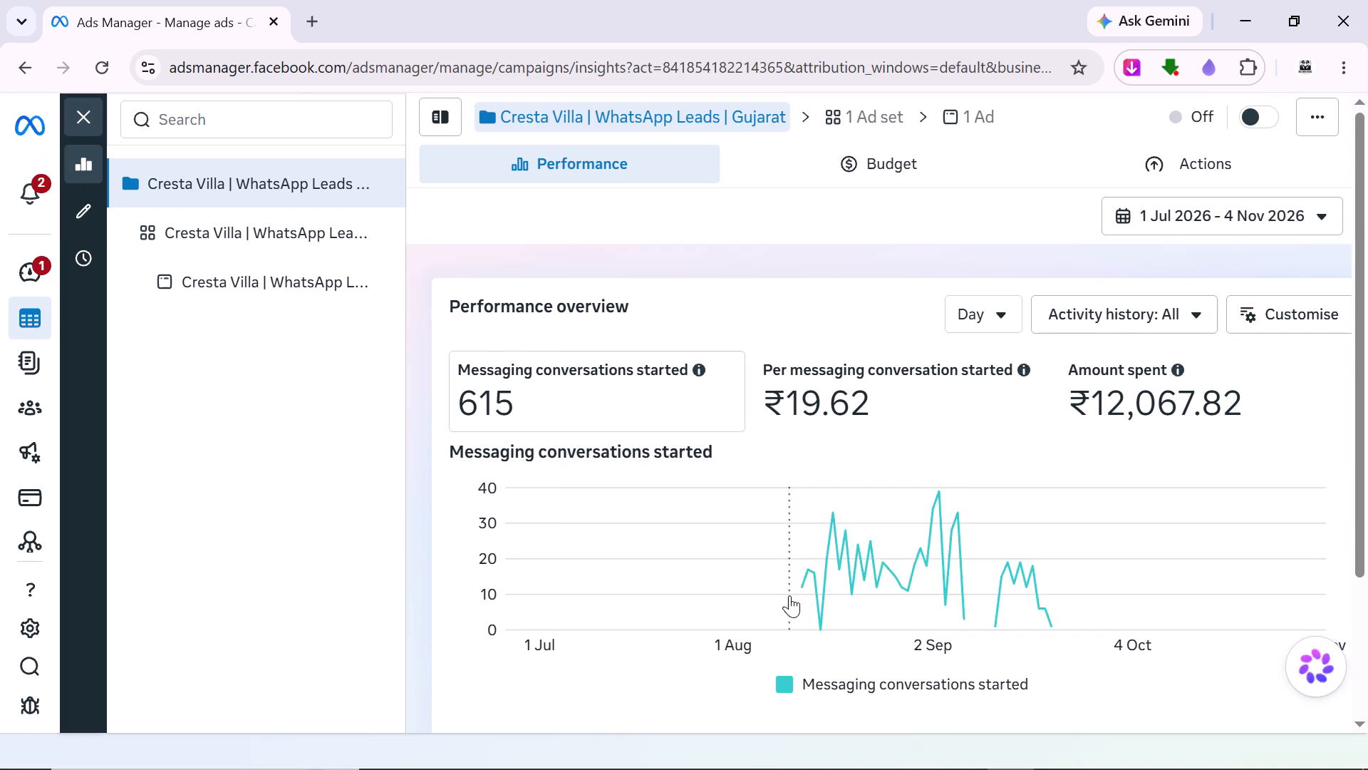
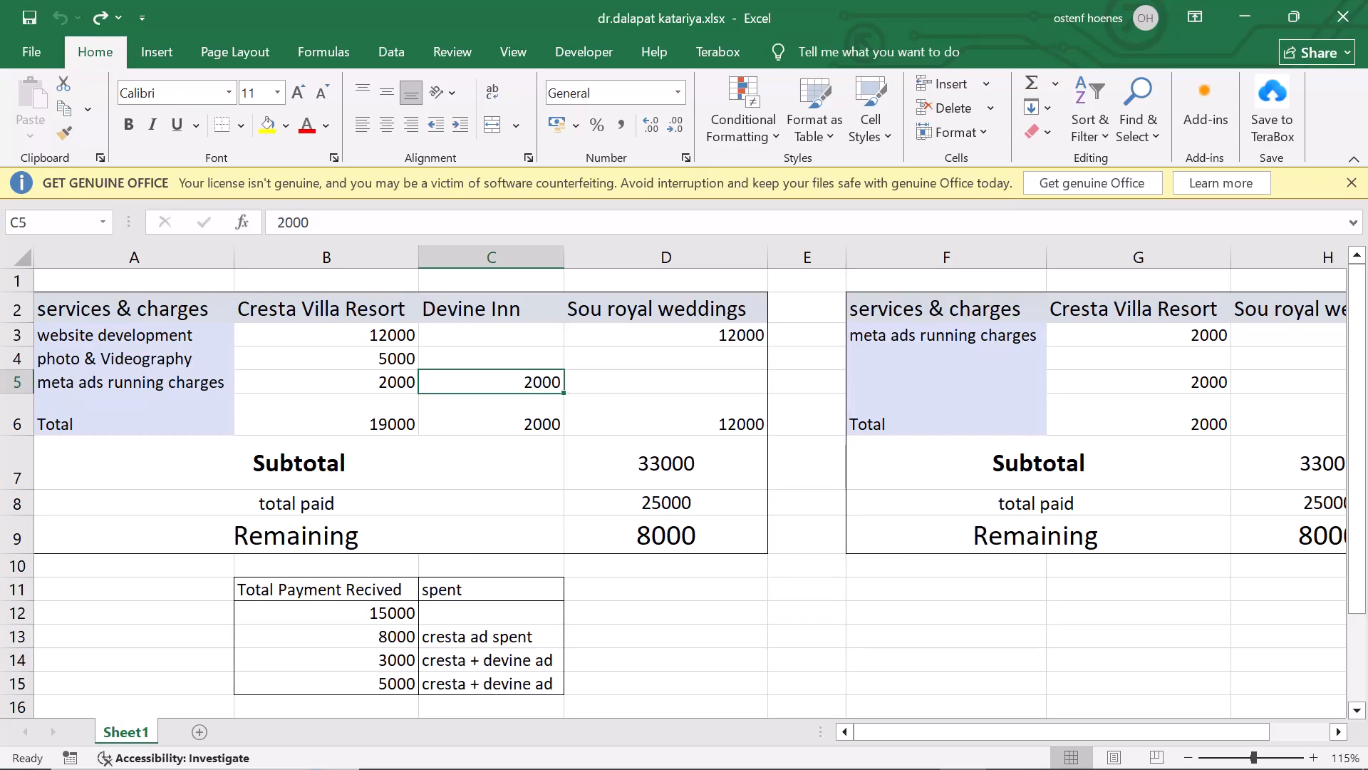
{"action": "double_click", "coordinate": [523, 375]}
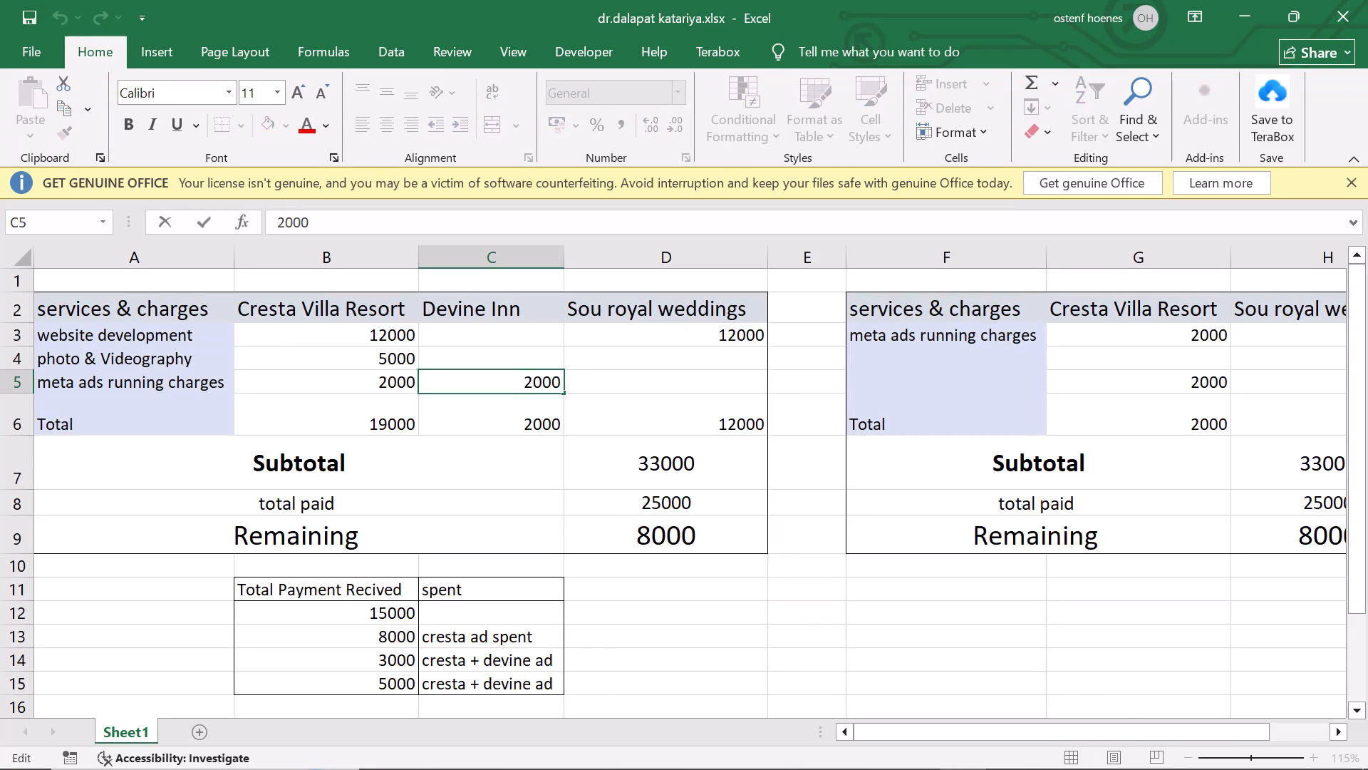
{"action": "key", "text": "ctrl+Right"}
Select the whole empty row 1 above the services and charges tables and bring up its row options.
{"action": "left_click", "coordinate": [233, 280]}
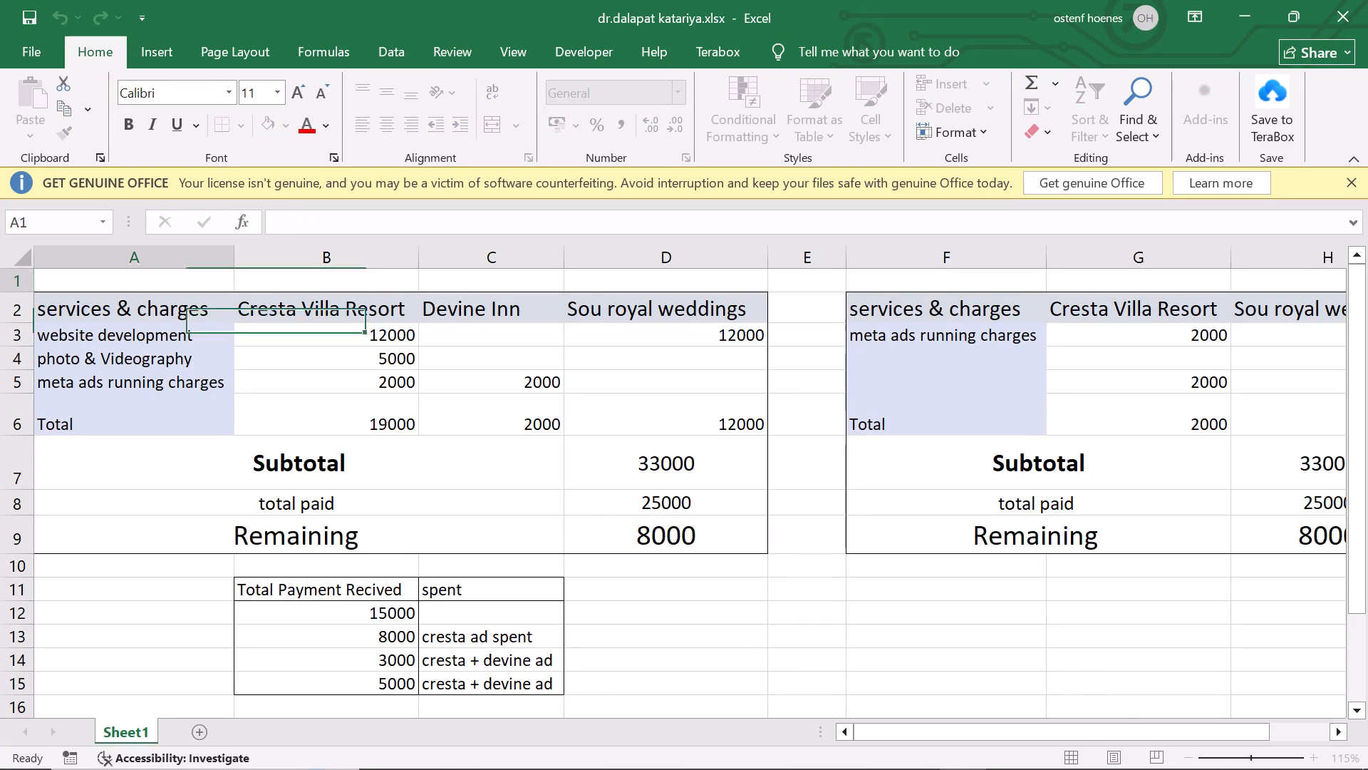
{"action": "left_click", "coordinate": [33, 275]}
{"action": "left_click", "coordinate": [26, 276]}
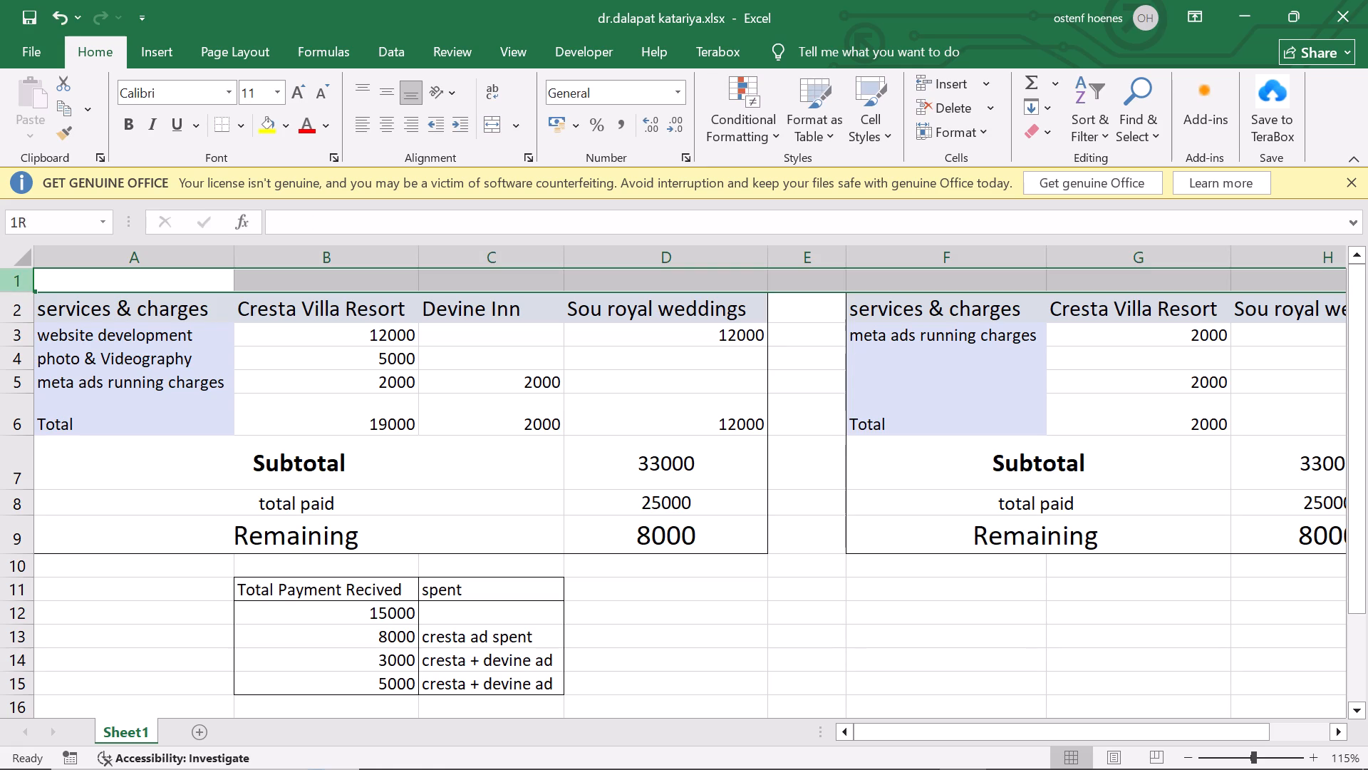
{"action": "left_click", "coordinate": [177, 284]}
{"action": "left_click", "coordinate": [29, 274]}
{"action": "right_click", "coordinate": [6, 284]}
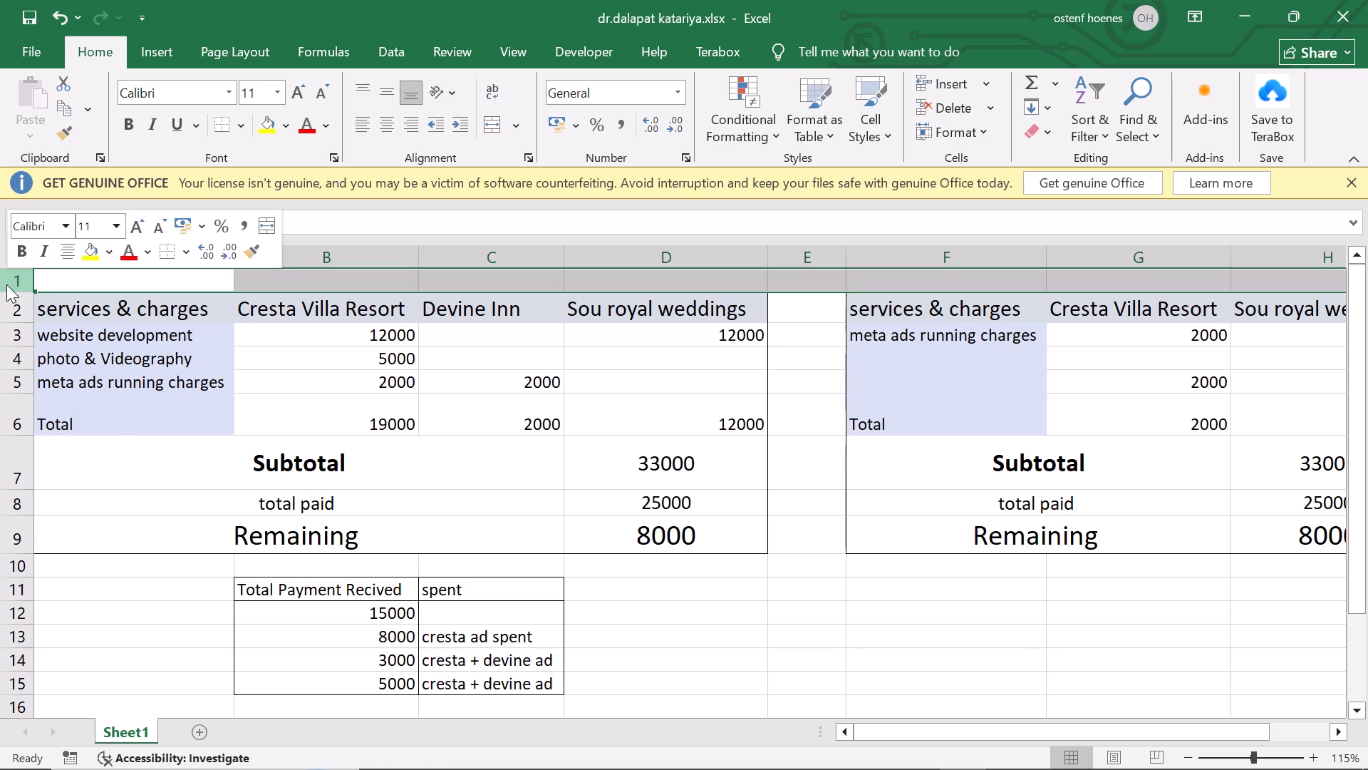
Insert a blank row above the services and charges tables.
{"action": "left_click_drag", "start_coordinate": [38, 277], "coordinate": [30, 271]}
{"action": "left_click", "coordinate": [13, 289]}
{"action": "right_click", "coordinate": [15, 281]}
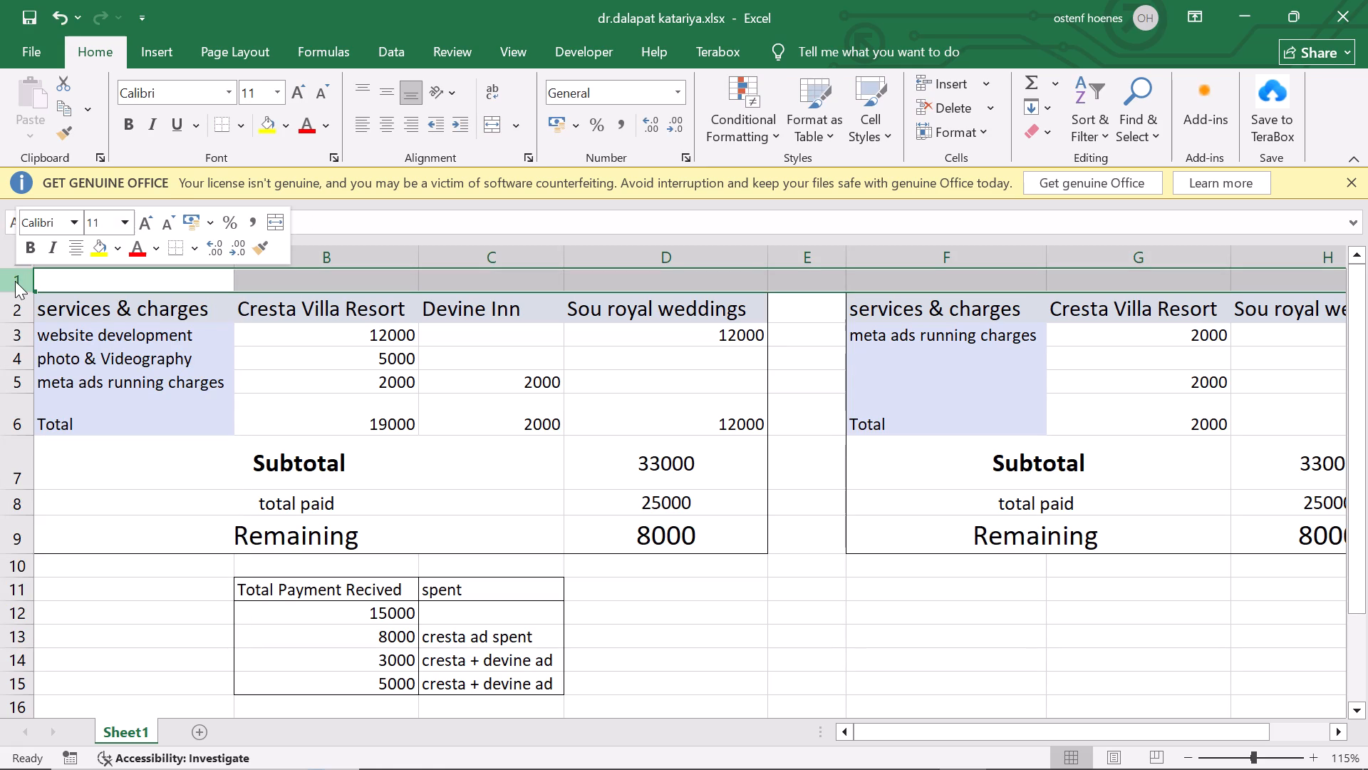
{"action": "left_click", "coordinate": [128, 453]}
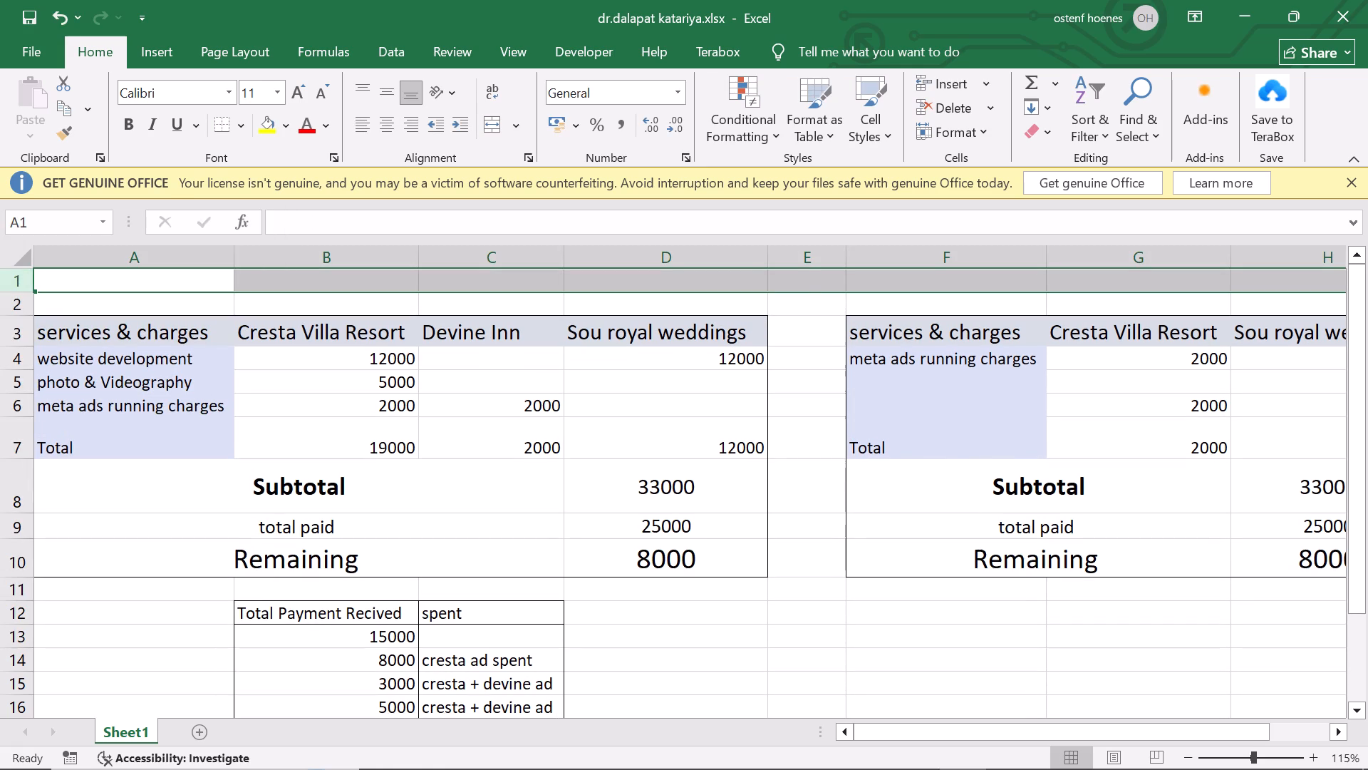
Merge B1:C2 above the first table and enter the heading "Auguest 2026".
{"action": "left_click", "coordinate": [237, 300]}
{"action": "left_click_drag", "start_coordinate": [271, 278], "coordinate": [473, 304]}
{"action": "right_click", "coordinate": [473, 304]}
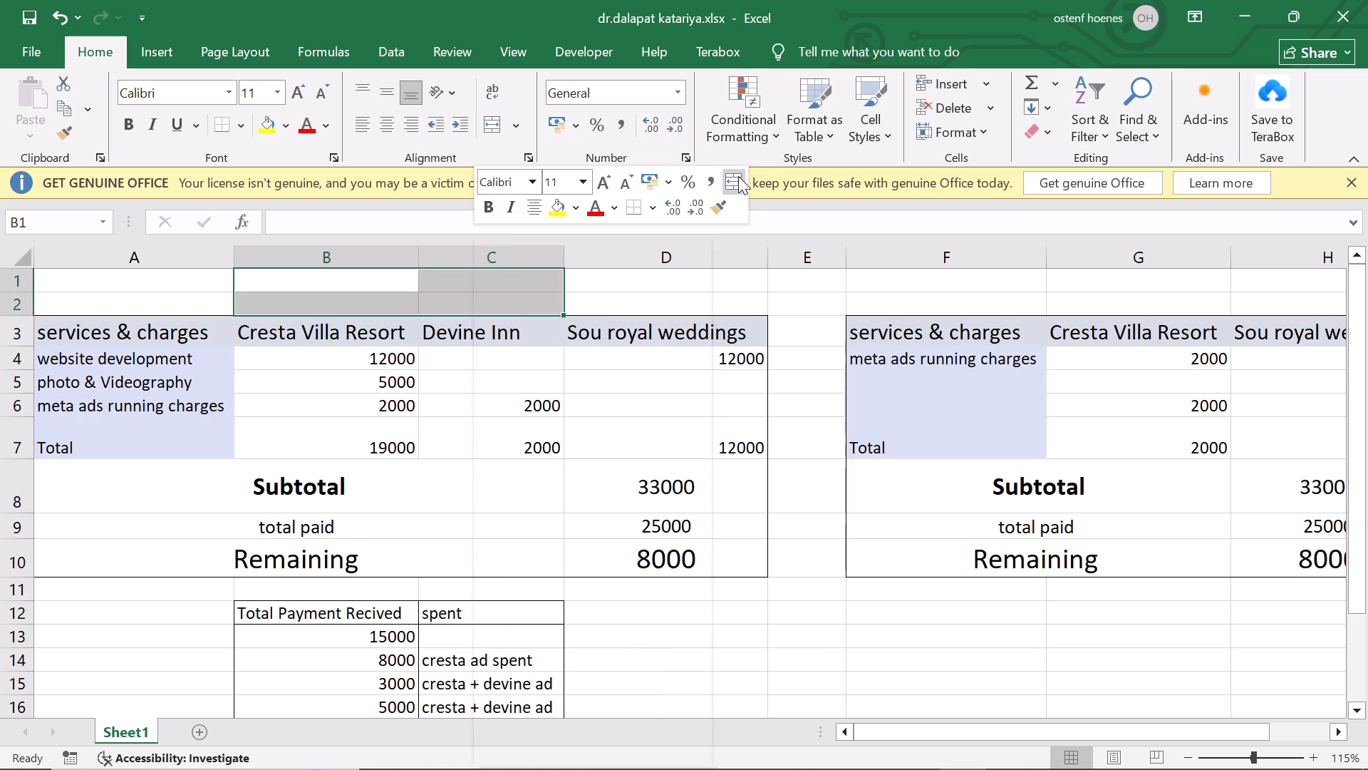
{"action": "left_click", "coordinate": [738, 176]}
{"action": "double_click", "coordinate": [439, 291]}
{"action": "type", "text": "Auguest M<"}
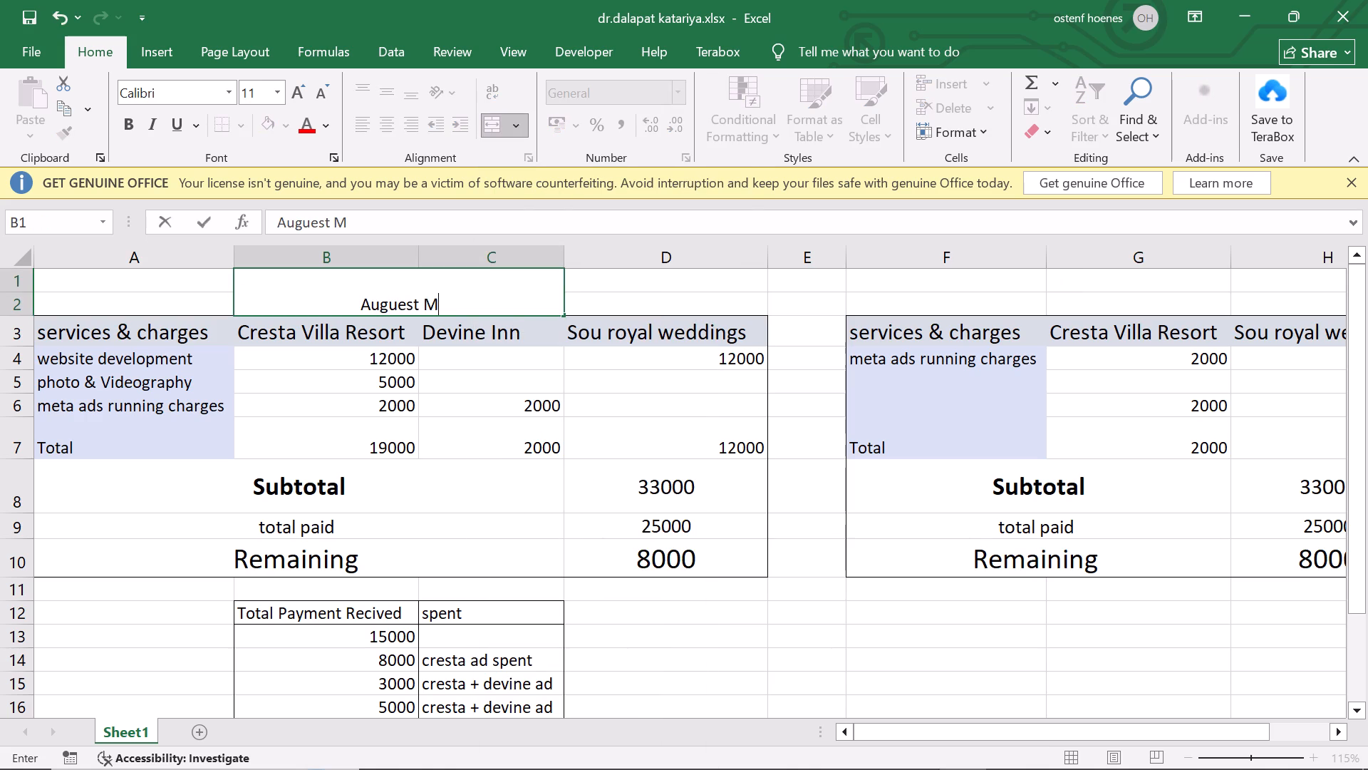
{"action": "key", "text": "BackSpace"}
{"action": "key", "text": "BackSpace"}
{"action": "key", "text": "space"}
{"action": "key", "text": "BackSpace"}
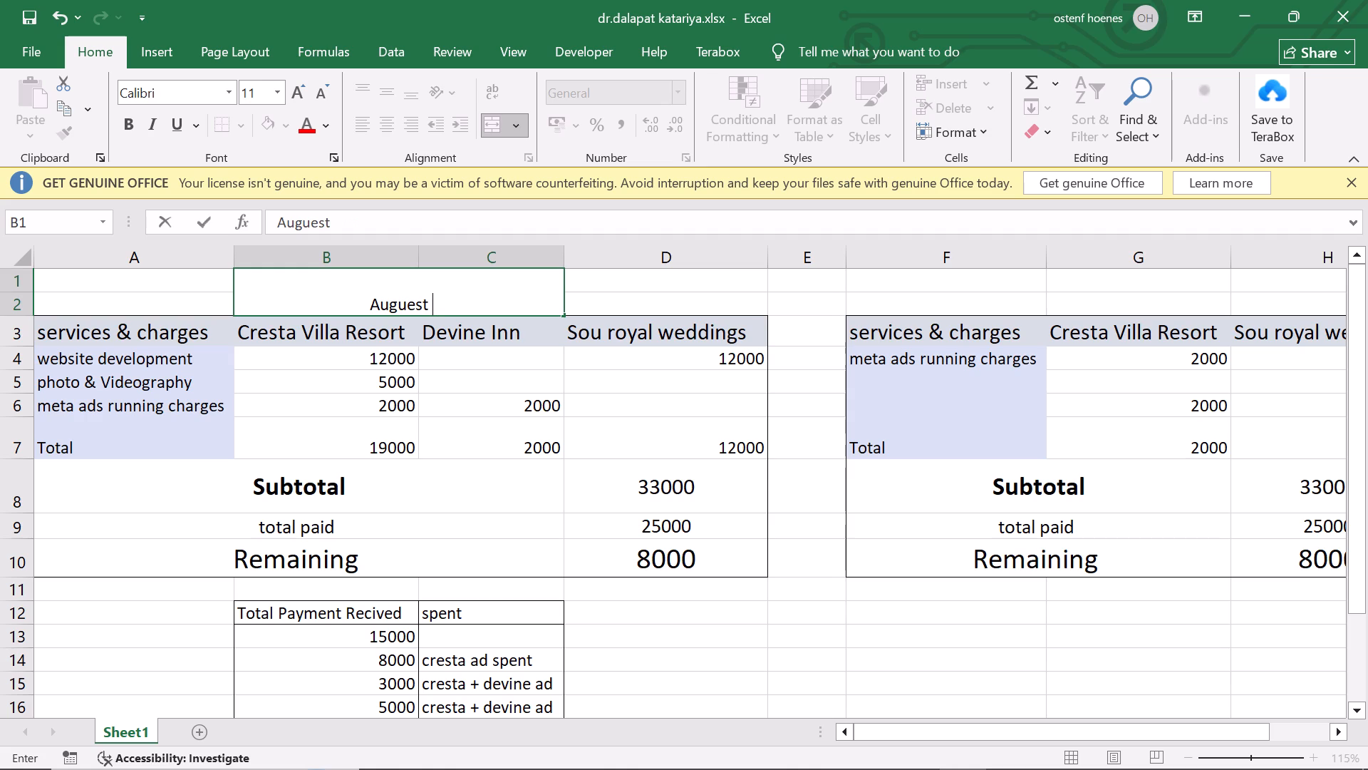
{"action": "type", "text": "2026"}
{"action": "left_click", "coordinate": [723, 352]}
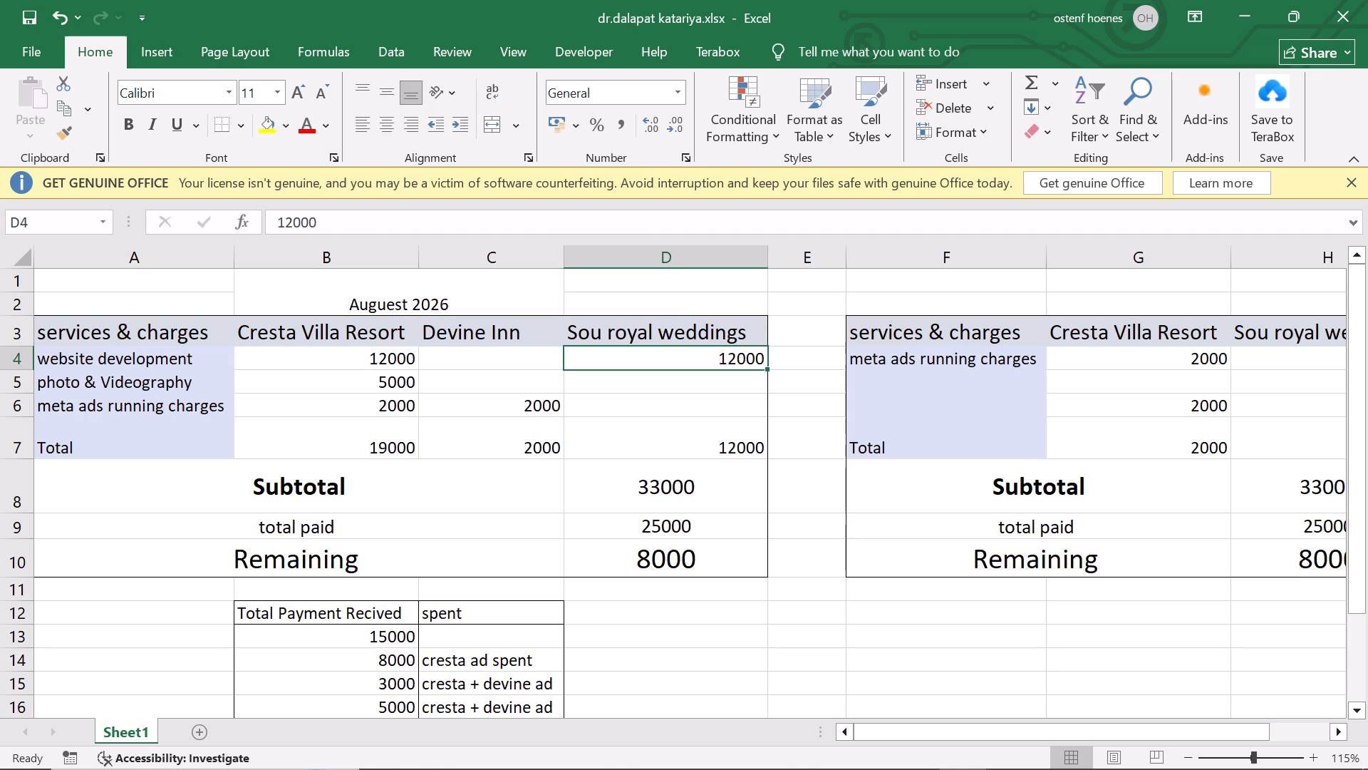
Merge G1:G2 above the second table and enter the heading "Sesptember 2026".
{"action": "left_click_drag", "start_coordinate": [886, 736], "coordinate": [1025, 722]}
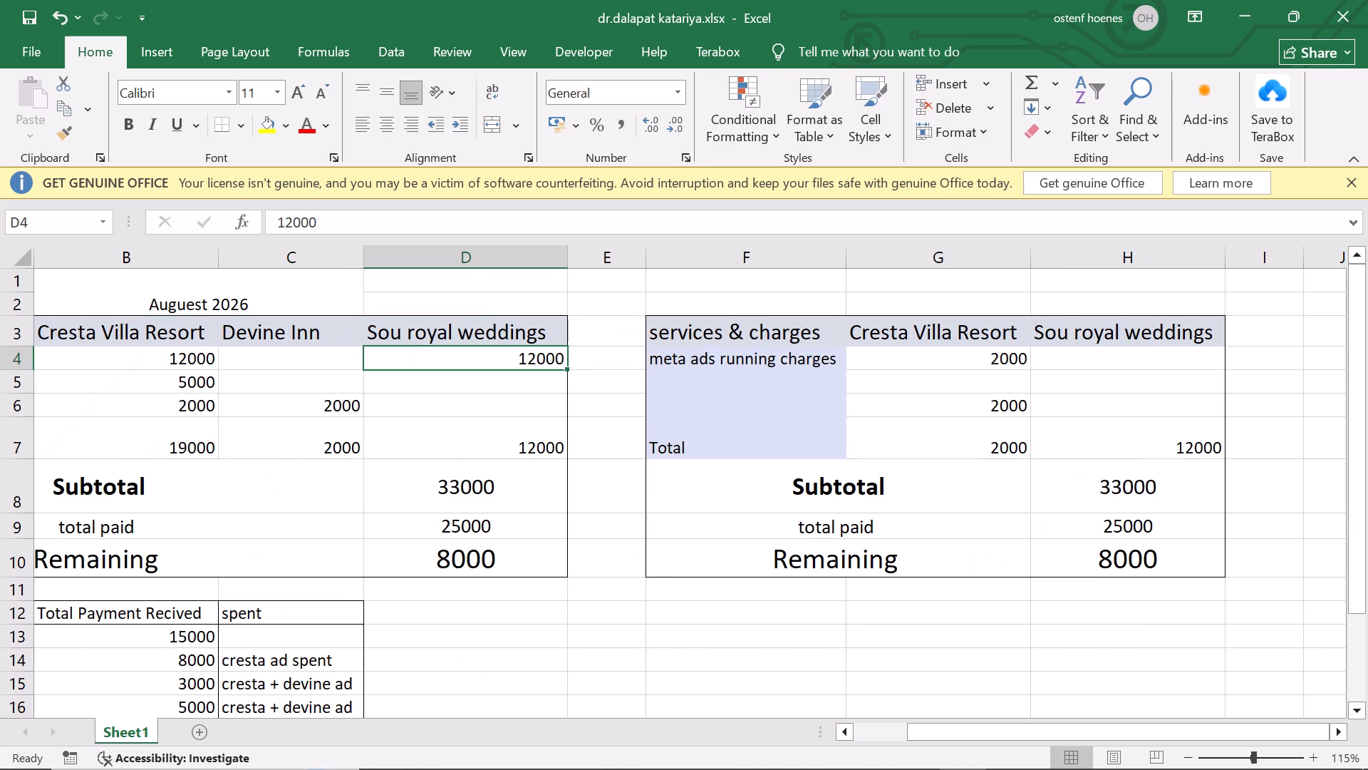
{"action": "left_click_drag", "start_coordinate": [776, 286], "coordinate": [788, 284]}
{"action": "left_click", "coordinate": [869, 282]}
{"action": "left_click_drag", "start_coordinate": [878, 291], "coordinate": [896, 273]}
{"action": "left_click_drag", "start_coordinate": [903, 280], "coordinate": [915, 313]}
{"action": "right_click", "coordinate": [915, 313]}
{"action": "right_click", "coordinate": [916, 307]}
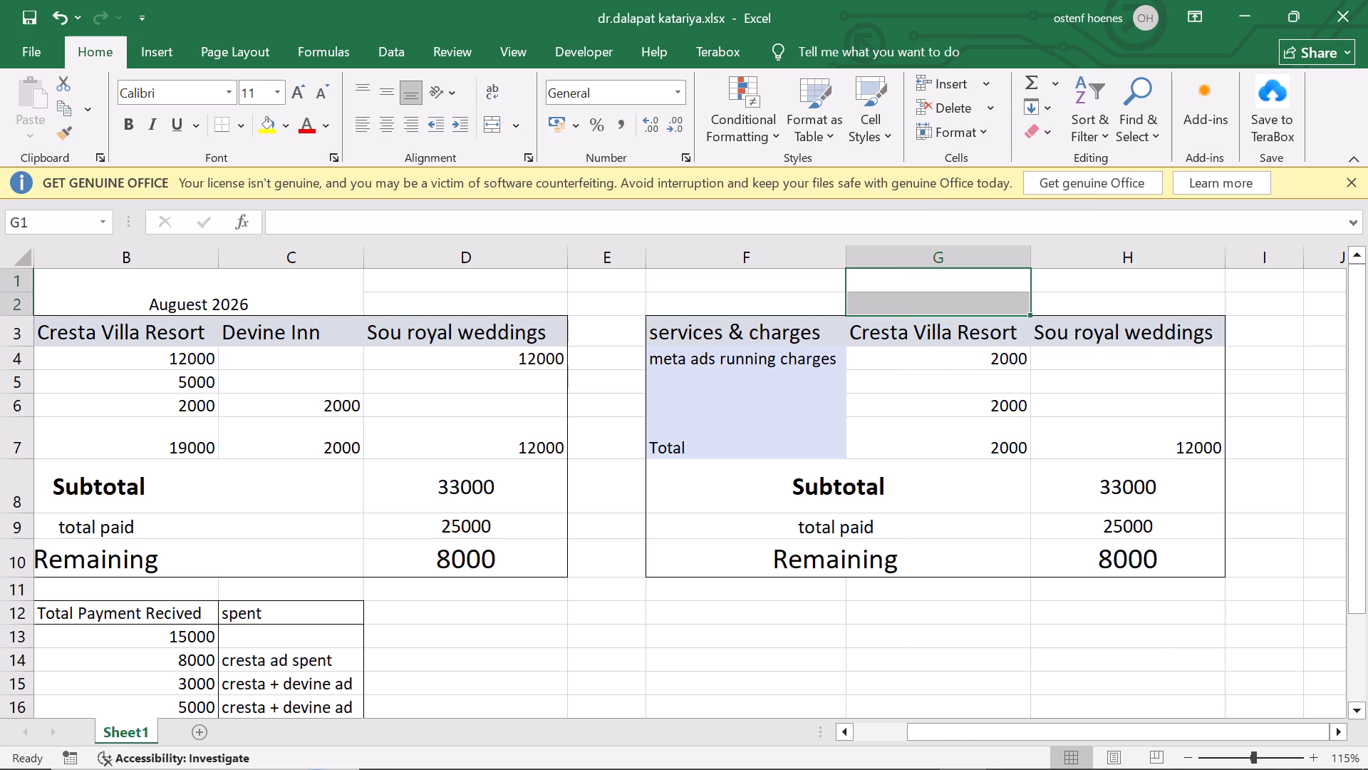
{"action": "left_click", "coordinate": [1178, 188]}
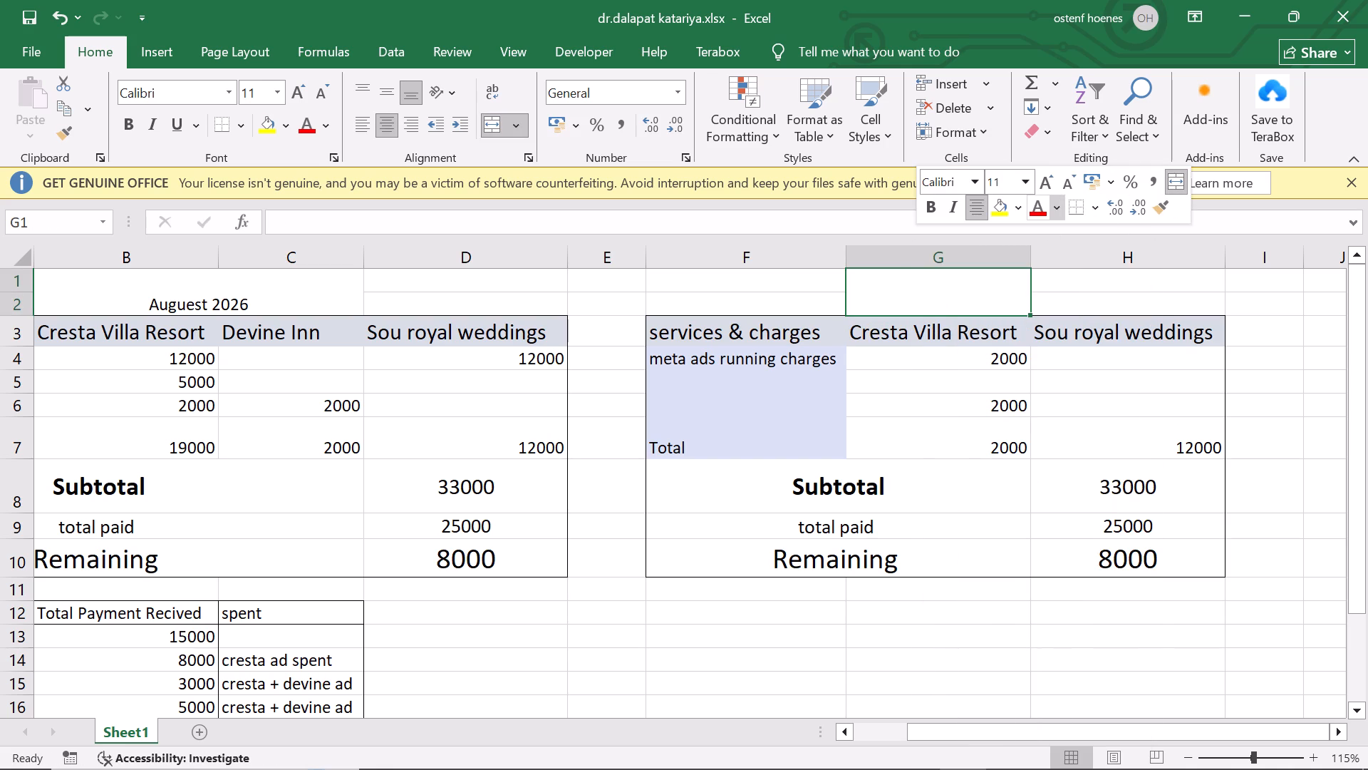
{"action": "type", "text": "sS"}
{"action": "key", "text": "BackSpace"}
{"action": "key", "text": "BackSpace"}
{"action": "type", "text": "Sesptember 2026"}
{"action": "left_click", "coordinate": [687, 317]}
Center the "Sesptember 2026" heading both vertically and horizontally in its merged cell.
{"action": "left_click", "coordinate": [907, 307]}
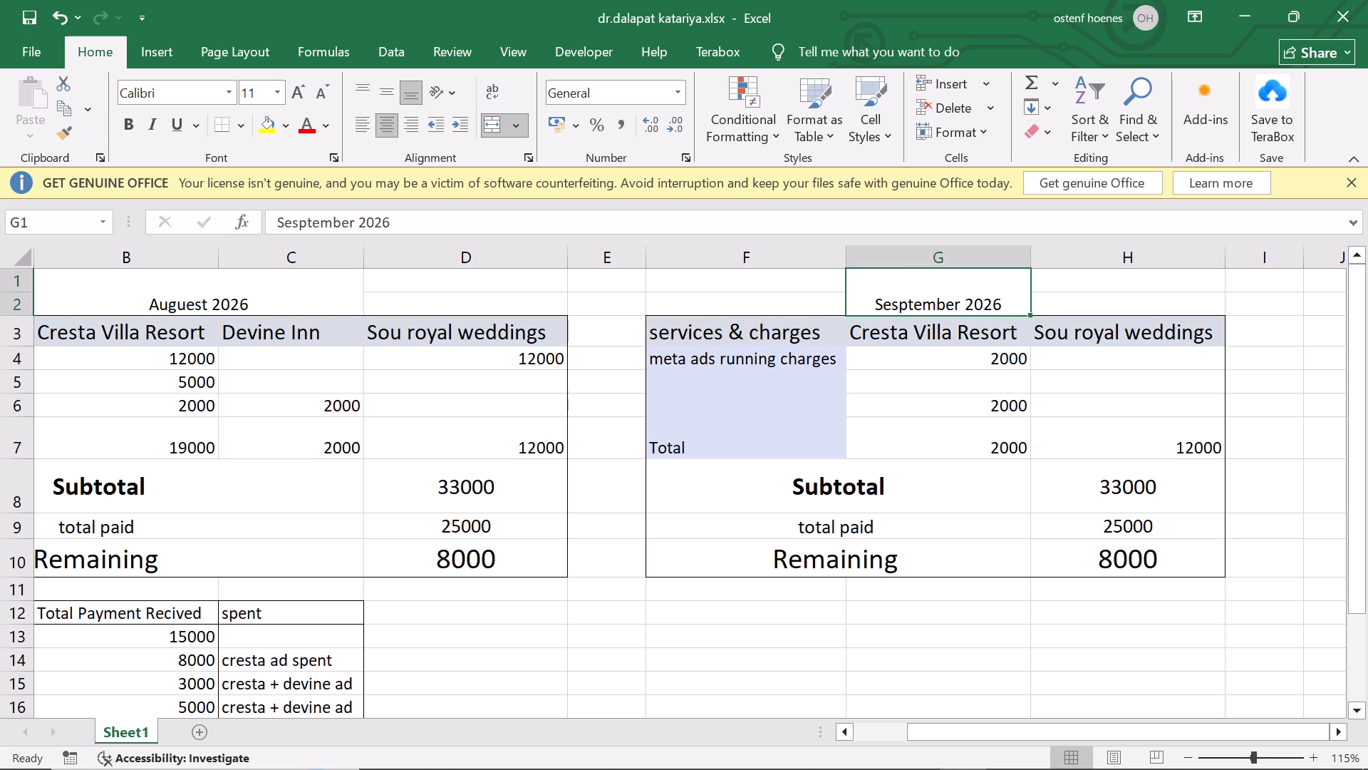
{"action": "right_click", "coordinate": [959, 292]}
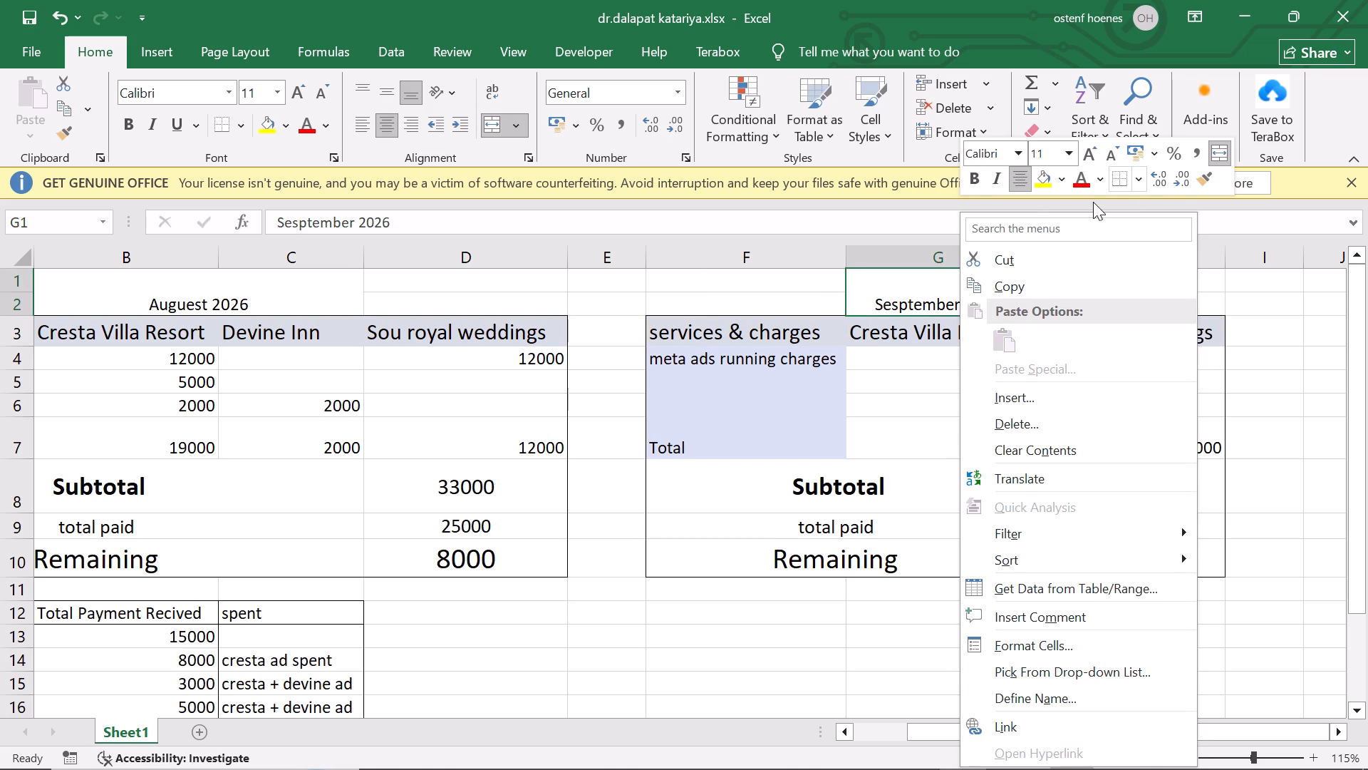
{"action": "left_click", "coordinate": [385, 118]}
{"action": "left_click", "coordinate": [389, 92]}
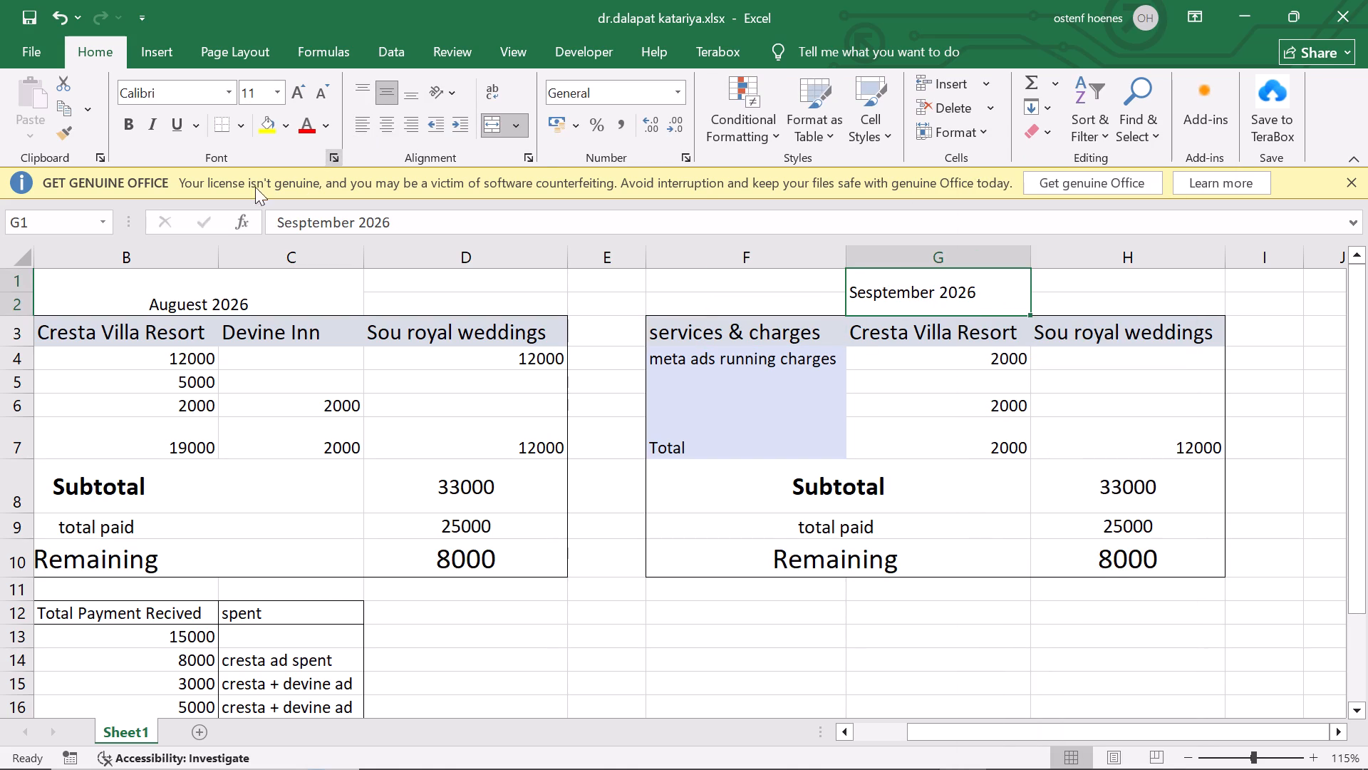
{"action": "left_click", "coordinate": [386, 108]}
{"action": "left_click", "coordinate": [386, 113]}
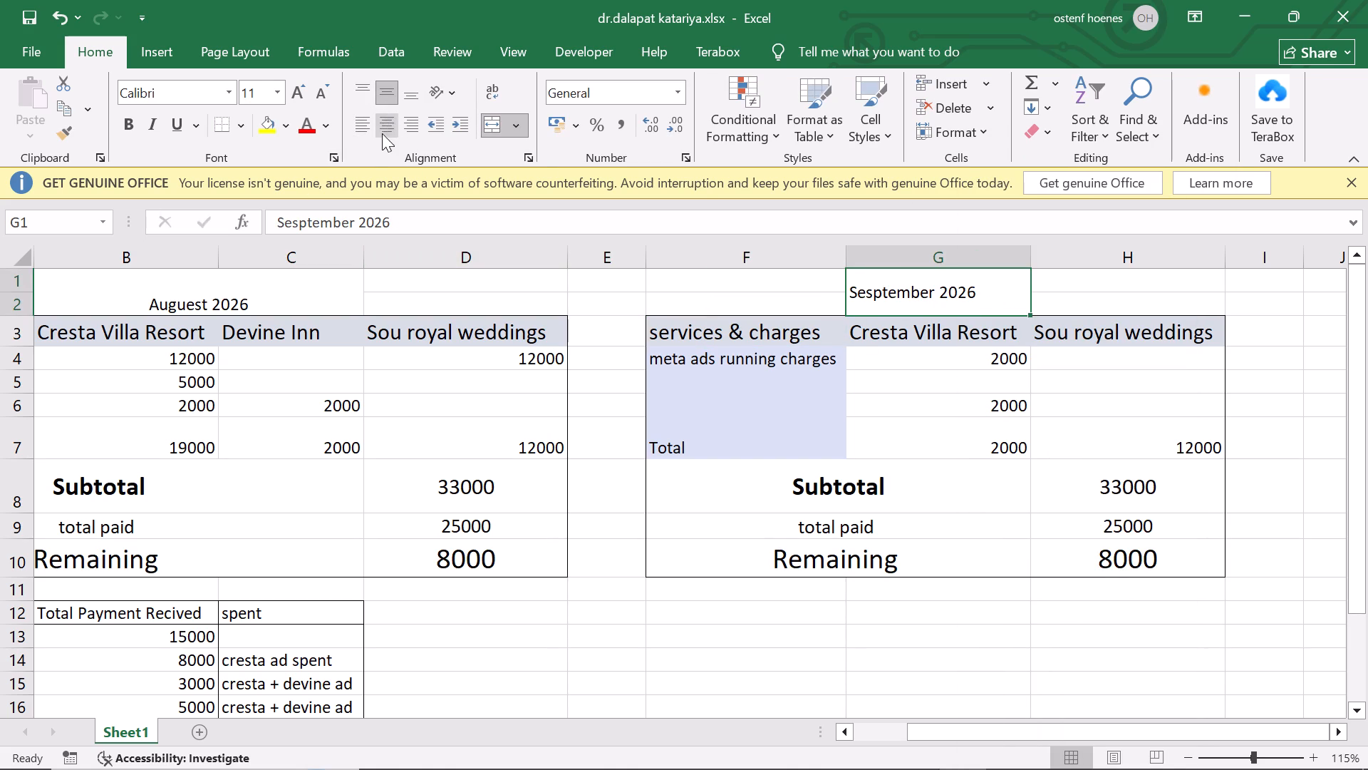
{"action": "left_click", "coordinate": [383, 128]}
Align the "Auguest 2026" heading to the vertical middle, keeping it horizontally centered.
{"action": "left_click", "coordinate": [253, 300]}
{"action": "left_click", "coordinate": [402, 113]}
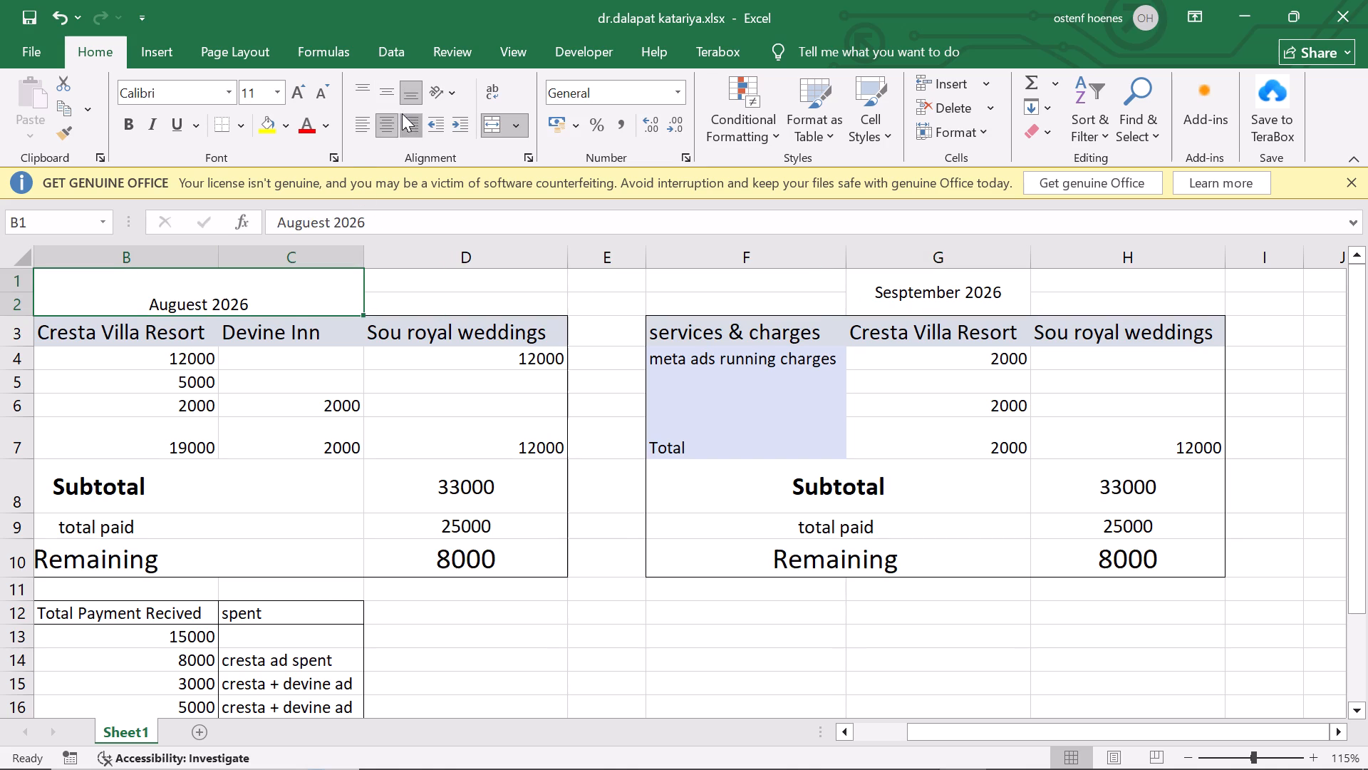
{"action": "left_click", "coordinate": [393, 120]}
{"action": "left_click", "coordinate": [392, 96]}
{"action": "left_click", "coordinate": [430, 304]}
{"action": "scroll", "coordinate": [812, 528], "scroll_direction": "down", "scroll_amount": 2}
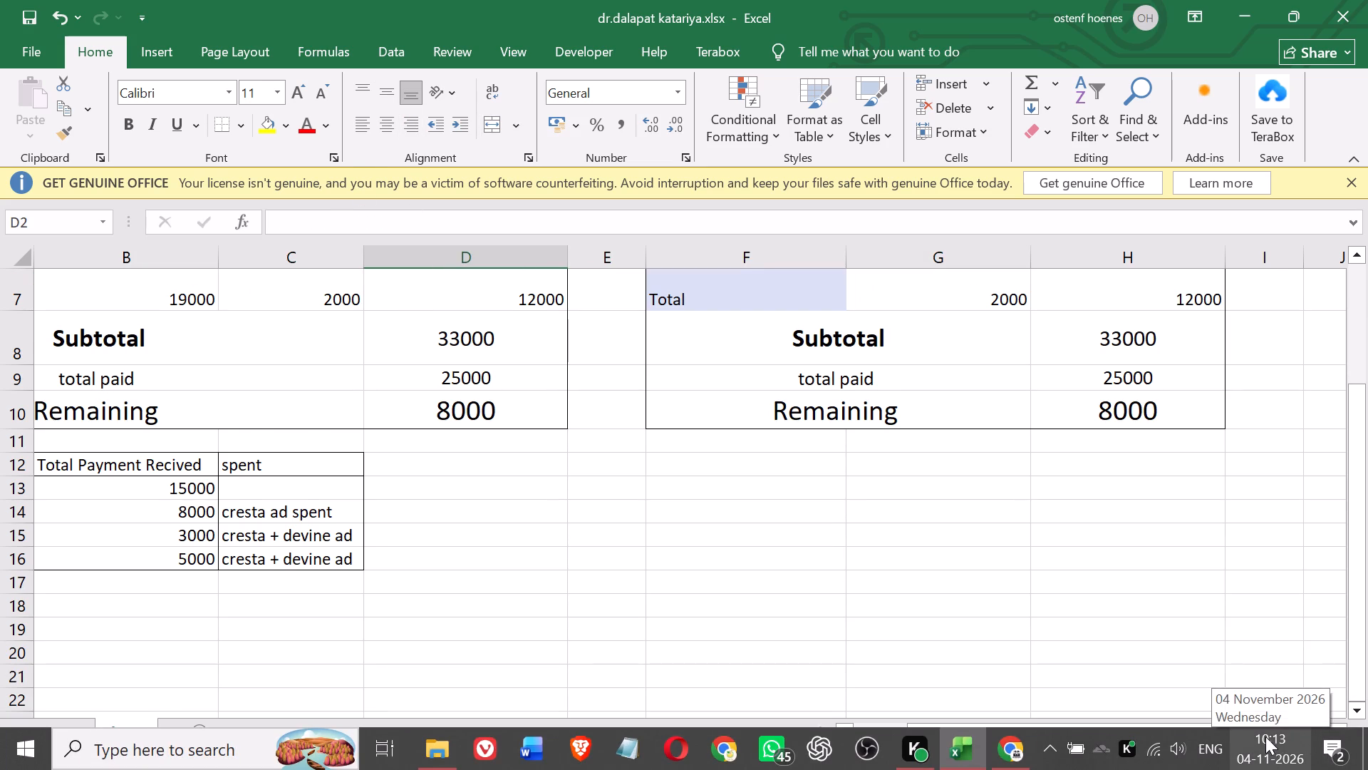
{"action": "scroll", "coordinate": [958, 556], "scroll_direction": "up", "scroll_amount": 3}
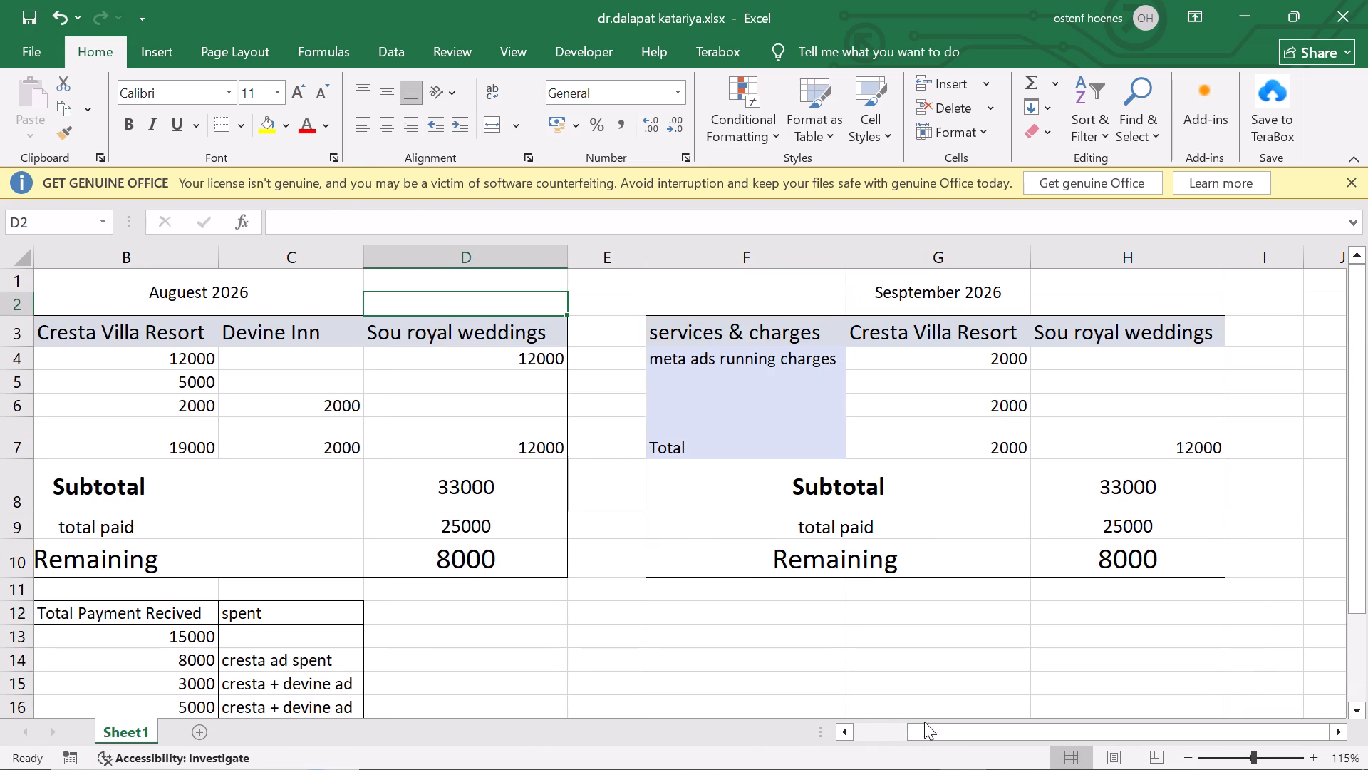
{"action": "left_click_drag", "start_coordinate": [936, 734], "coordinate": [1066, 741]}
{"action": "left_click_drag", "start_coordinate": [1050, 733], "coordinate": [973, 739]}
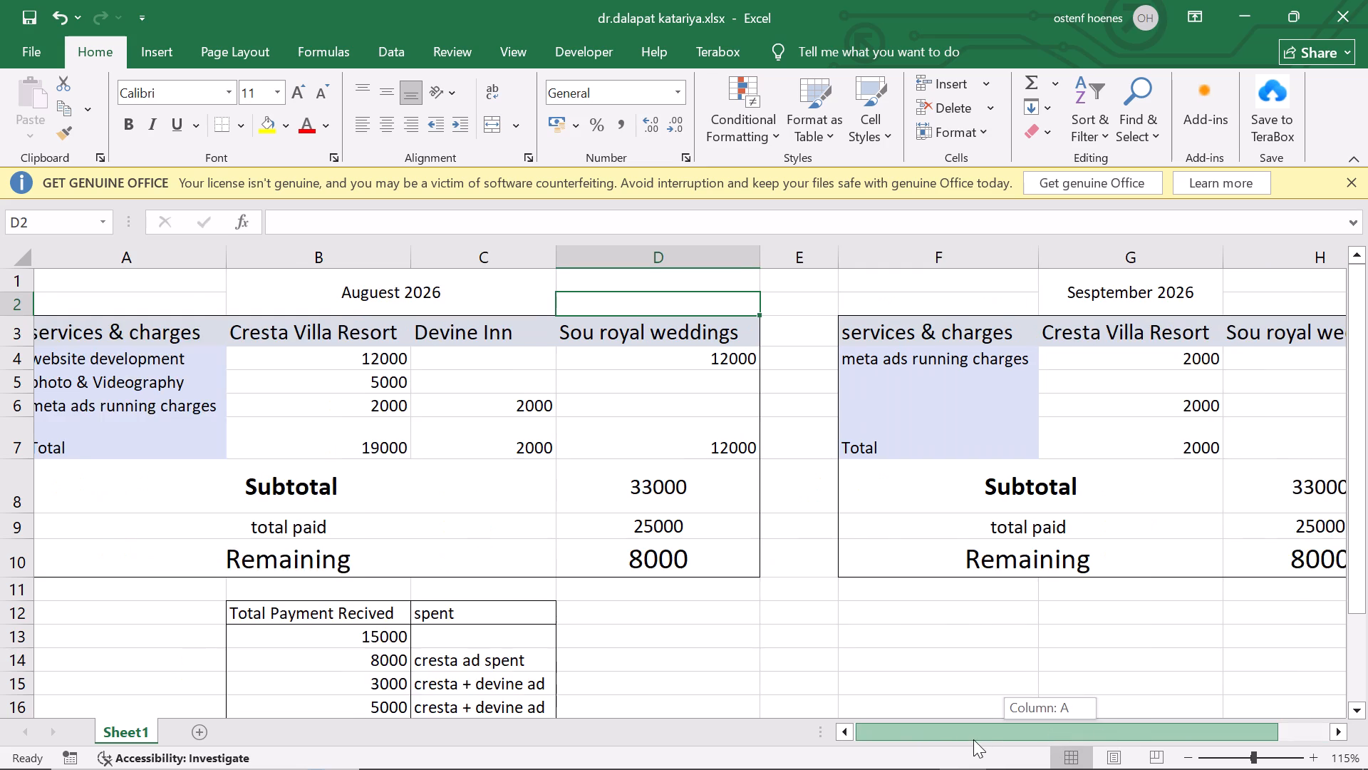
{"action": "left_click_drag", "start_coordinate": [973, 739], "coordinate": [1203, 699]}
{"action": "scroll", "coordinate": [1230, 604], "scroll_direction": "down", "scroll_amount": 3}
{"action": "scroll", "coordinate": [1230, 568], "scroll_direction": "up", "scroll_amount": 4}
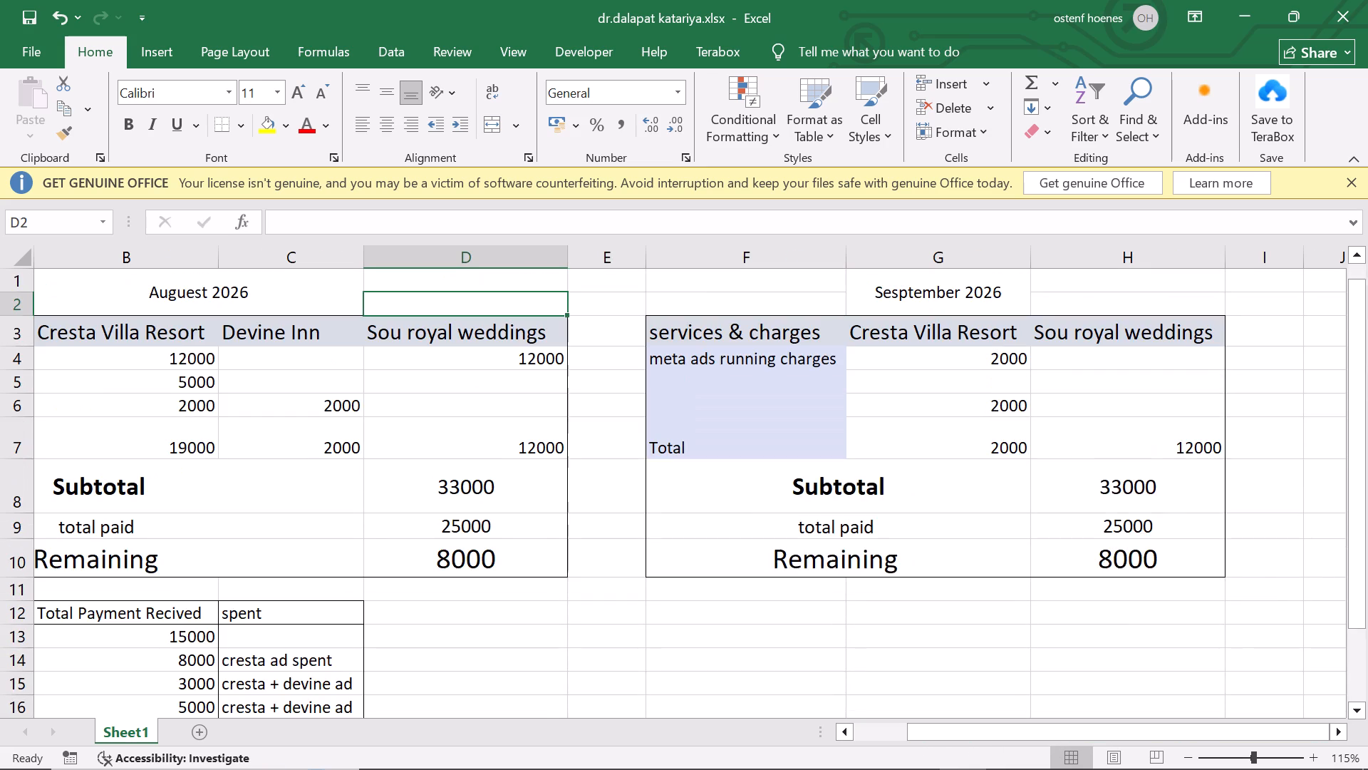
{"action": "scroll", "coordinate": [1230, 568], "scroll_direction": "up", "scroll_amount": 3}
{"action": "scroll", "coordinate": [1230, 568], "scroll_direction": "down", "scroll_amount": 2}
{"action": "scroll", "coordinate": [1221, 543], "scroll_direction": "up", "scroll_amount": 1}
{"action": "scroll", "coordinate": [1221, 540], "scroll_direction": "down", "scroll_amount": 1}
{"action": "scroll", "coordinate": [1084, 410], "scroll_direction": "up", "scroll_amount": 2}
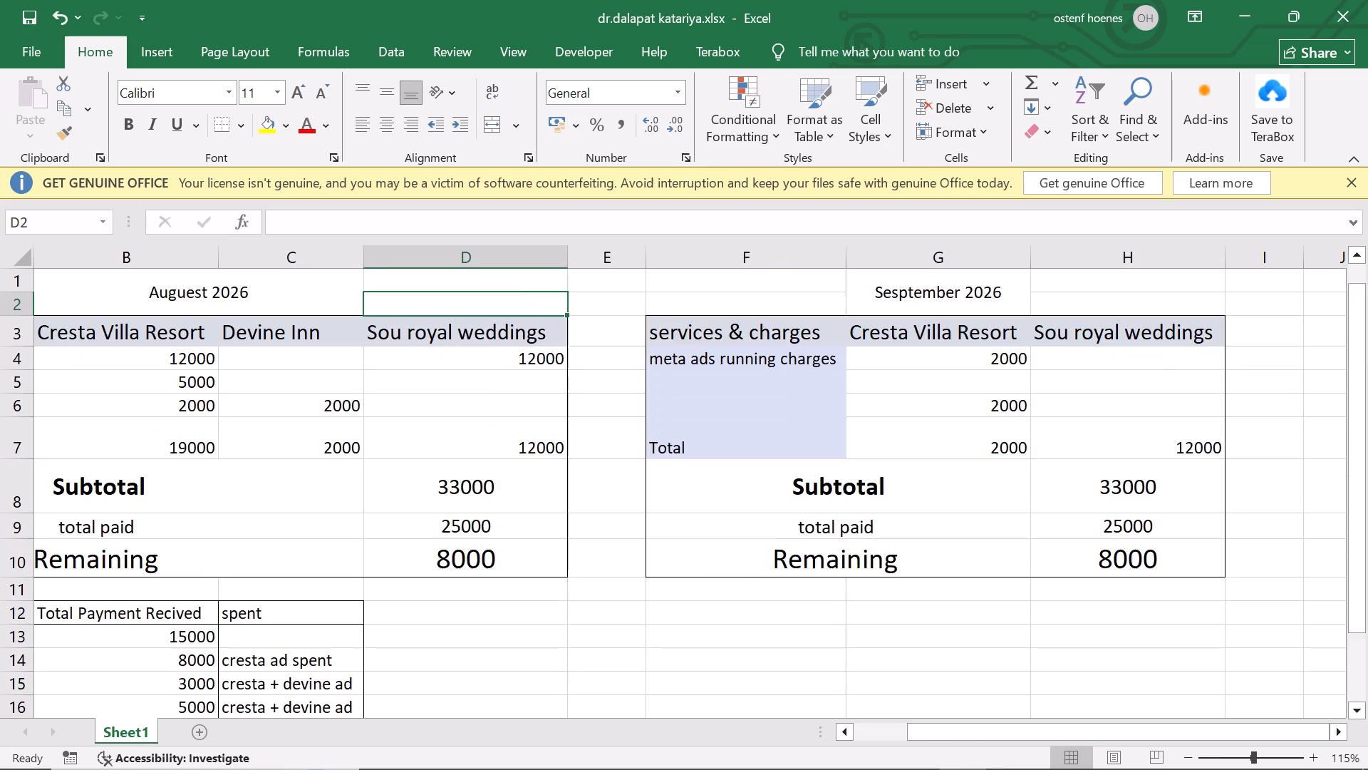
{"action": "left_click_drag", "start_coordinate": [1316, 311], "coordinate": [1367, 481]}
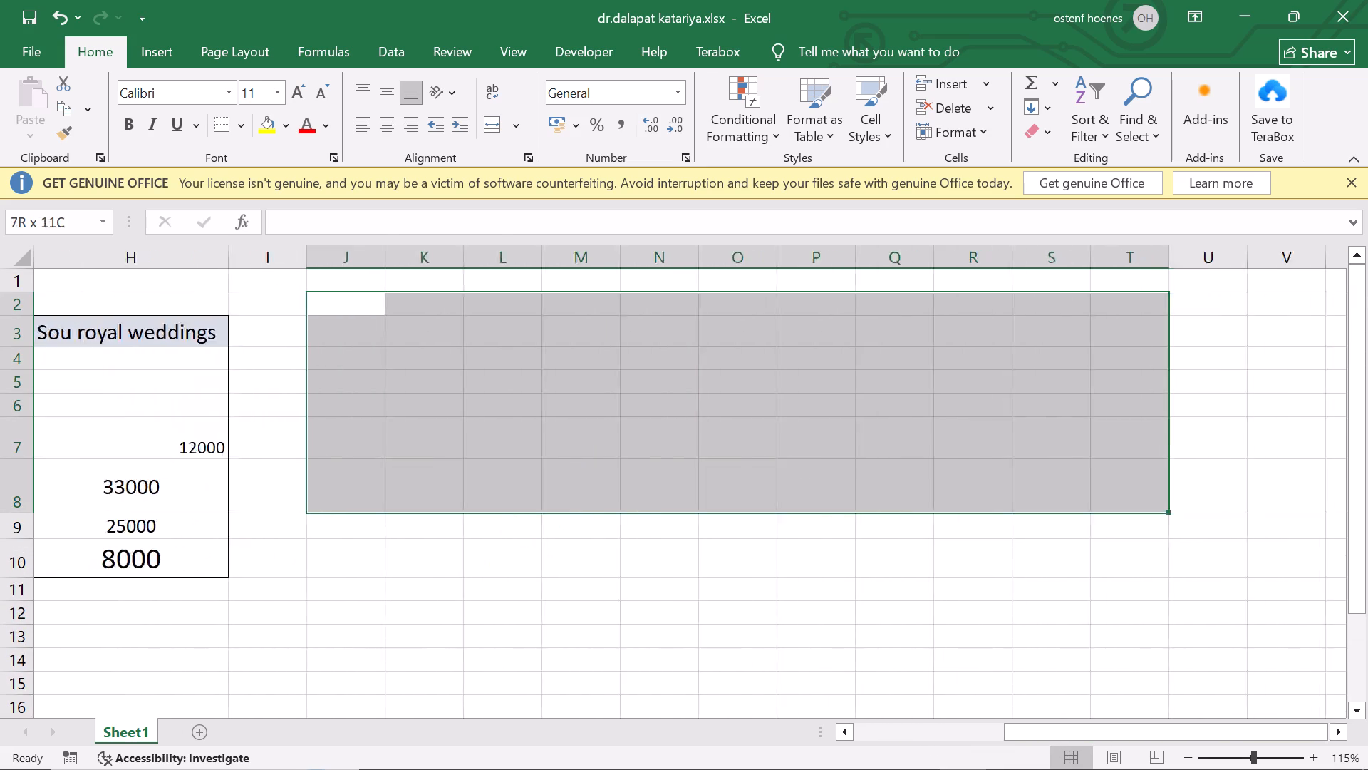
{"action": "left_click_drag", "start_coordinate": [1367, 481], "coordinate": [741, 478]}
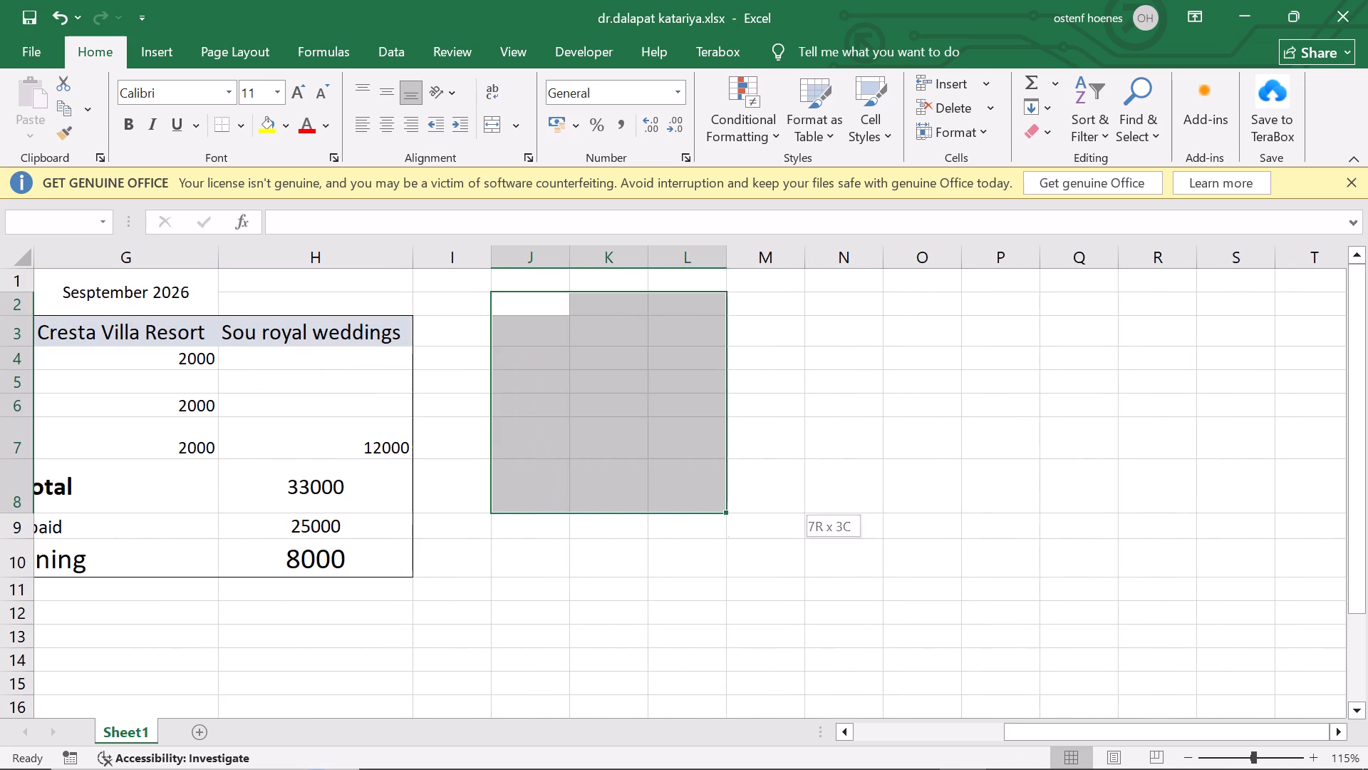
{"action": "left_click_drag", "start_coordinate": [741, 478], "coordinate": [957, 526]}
Copy the September table in F3:H10 and paste it into the range J3:R10.
{"action": "left_click_drag", "start_coordinate": [1116, 724], "coordinate": [1047, 715]}
{"action": "left_click_drag", "start_coordinate": [386, 333], "coordinate": [809, 544]}
{"action": "key", "text": "ctrl+c"}
{"action": "left_click_drag", "start_coordinate": [1013, 332], "coordinate": [1367, 577]}
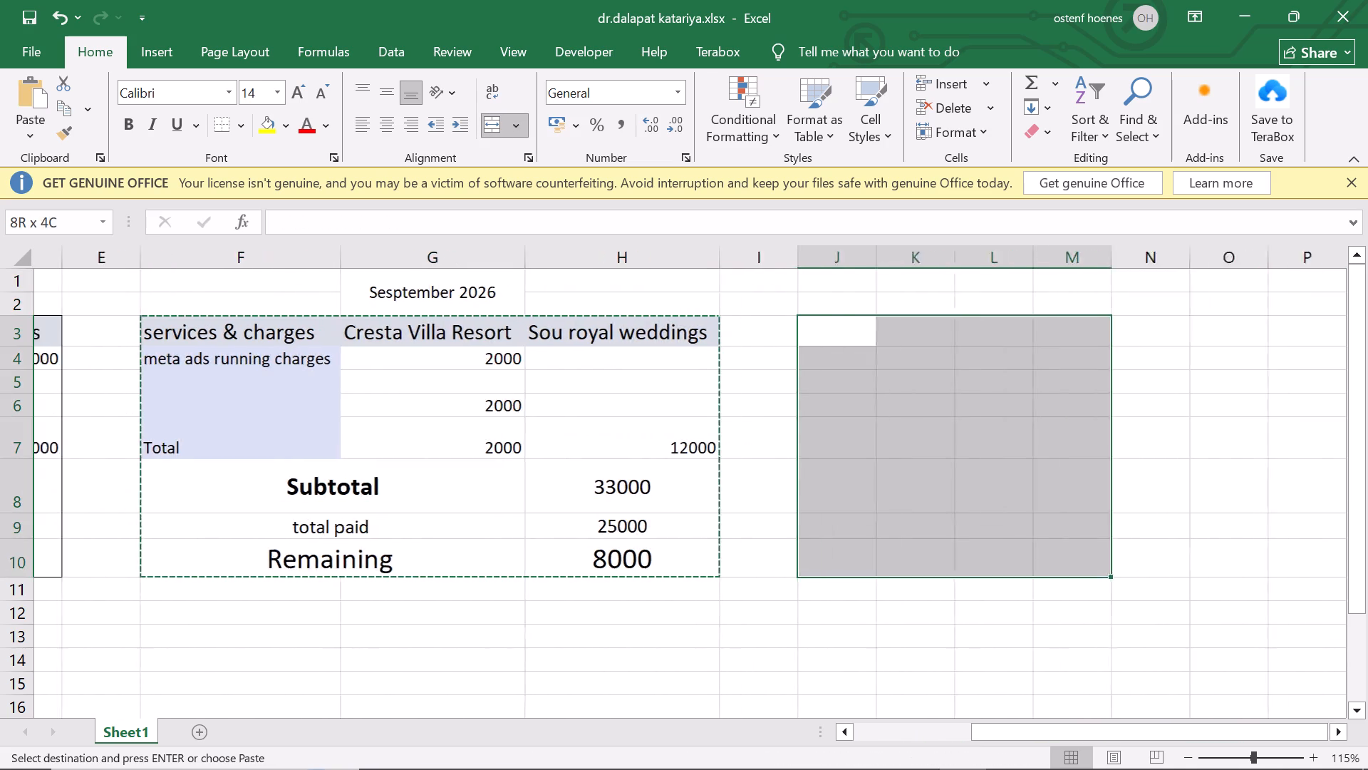
{"action": "left_click_drag", "start_coordinate": [1367, 577], "coordinate": [674, 563]}
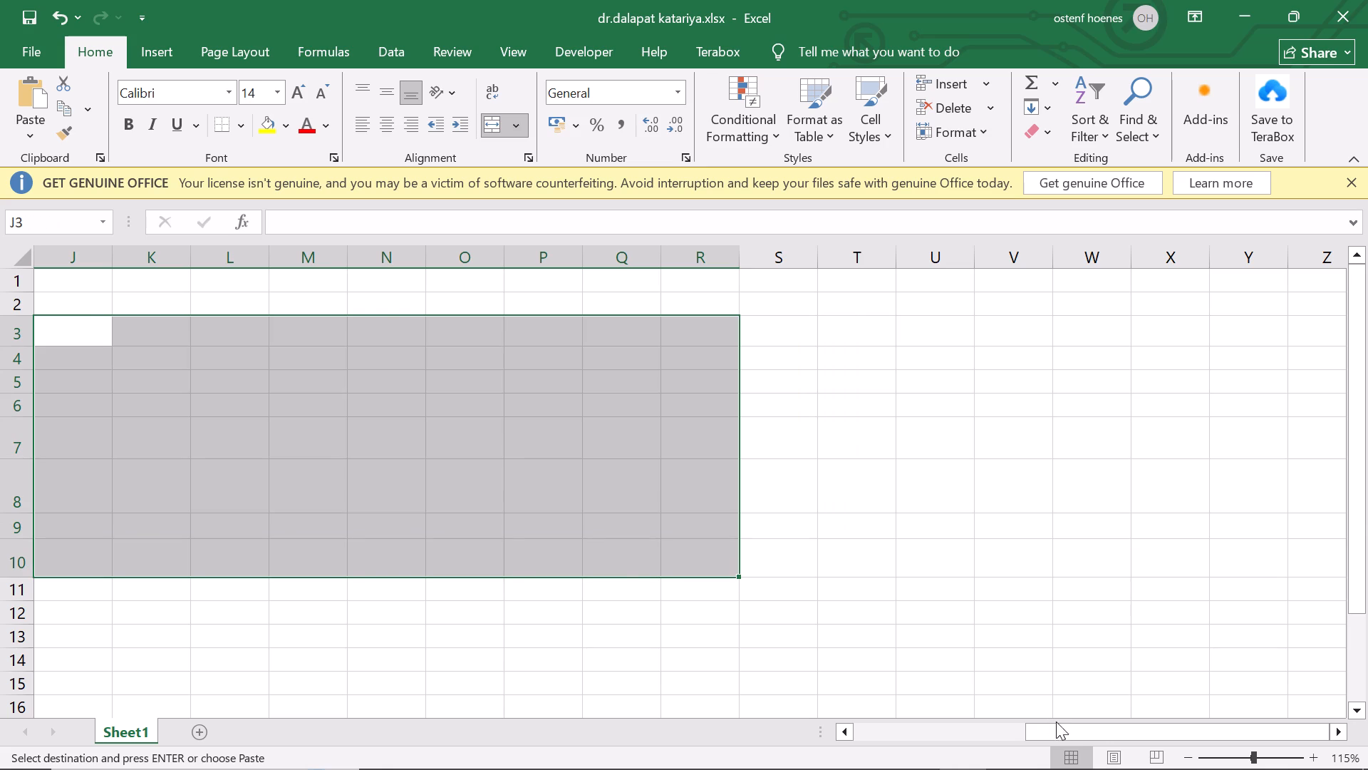
{"action": "left_click_drag", "start_coordinate": [1061, 727], "coordinate": [1000, 715]}
{"action": "key", "text": "ctrl+v"}
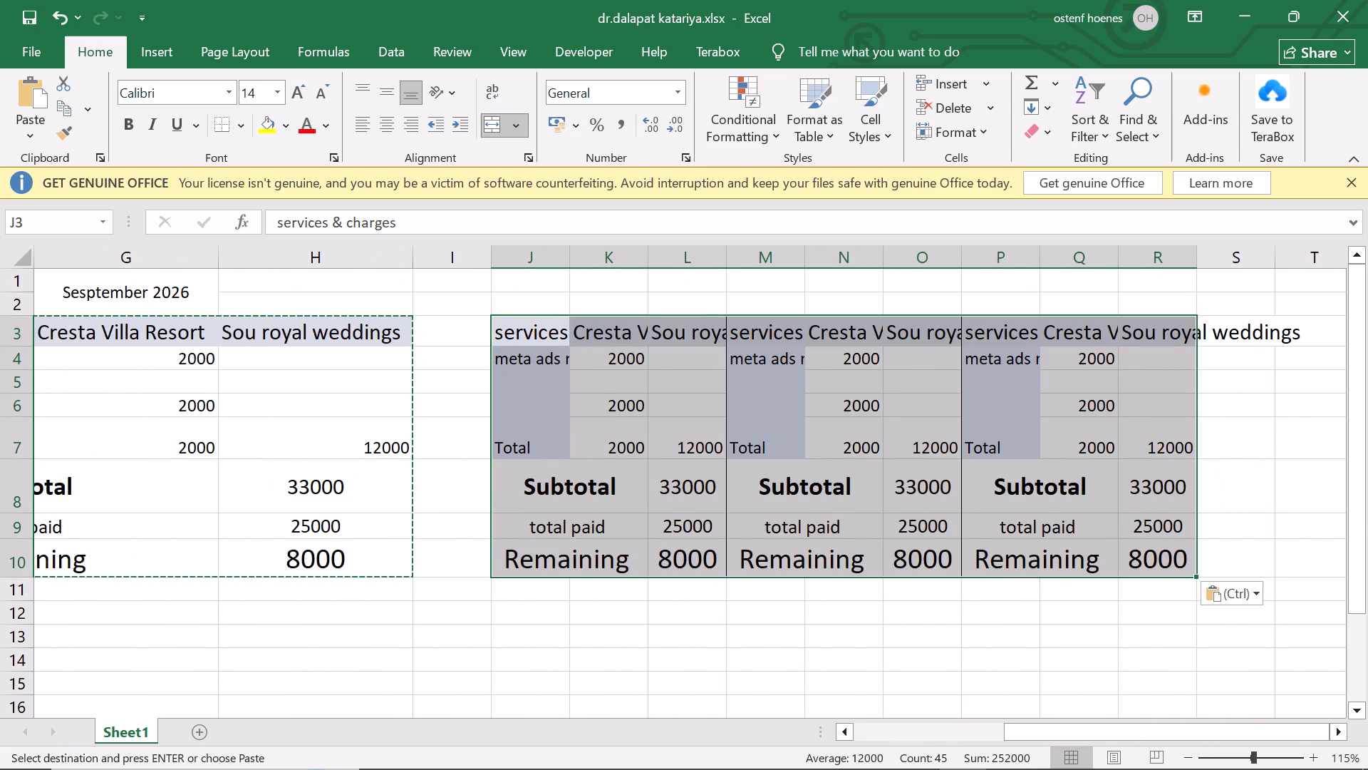
Clear the two extra table copies in M3:R10 and delete their cells, shifting cells left.
{"action": "left_click", "coordinate": [961, 654]}
{"action": "left_click", "coordinate": [752, 317]}
{"action": "left_click_drag", "start_coordinate": [752, 330], "coordinate": [769, 345]}
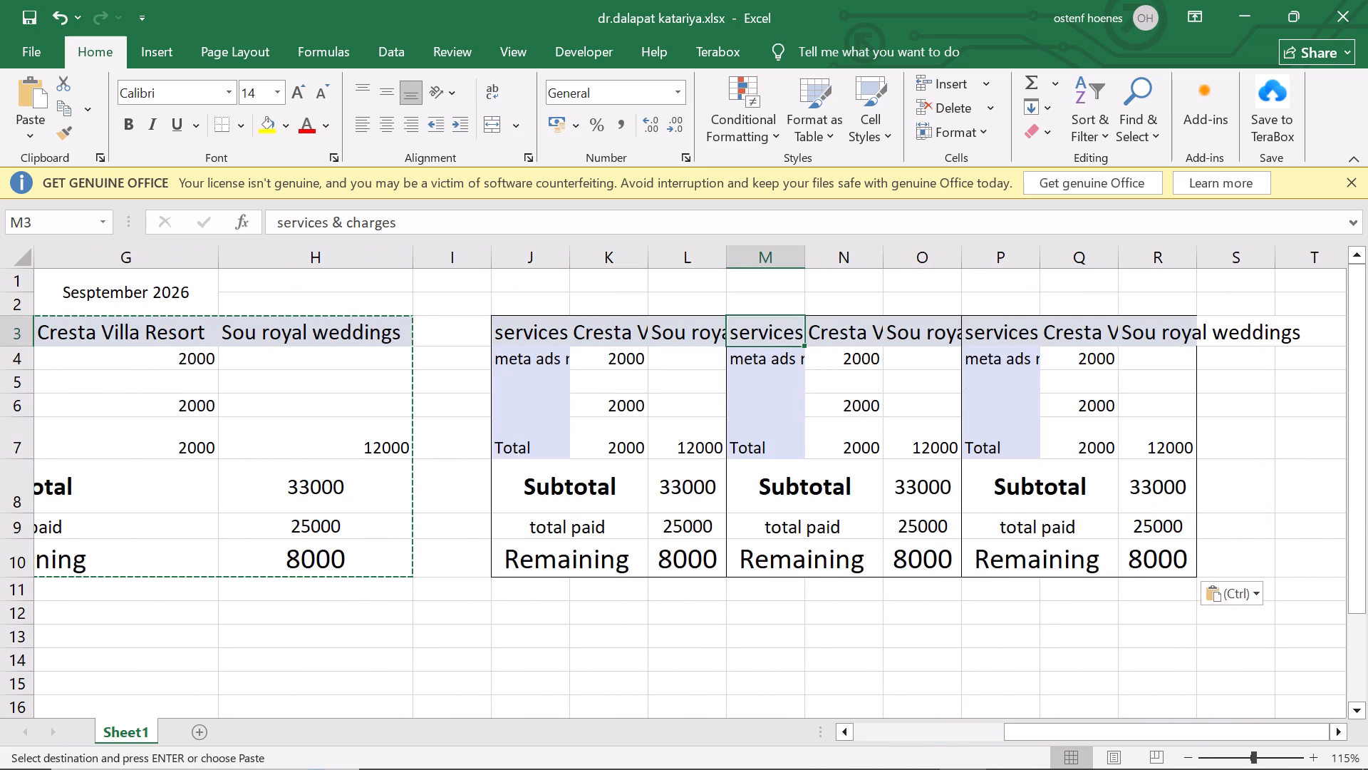
{"action": "left_click_drag", "start_coordinate": [769, 345], "coordinate": [1183, 547]}
{"action": "key", "text": "Delete"}
{"action": "right_click", "coordinate": [1150, 513]}
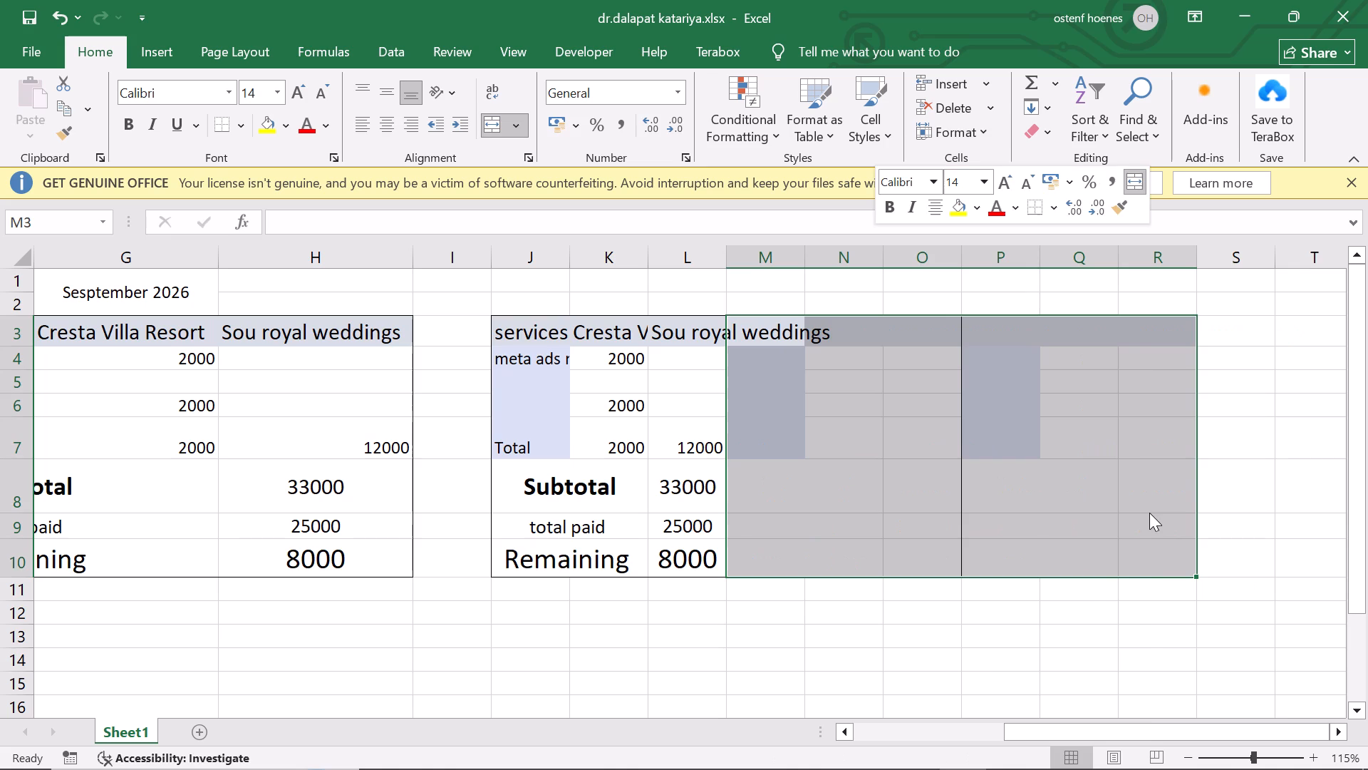
{"action": "left_click", "coordinate": [1012, 453]}
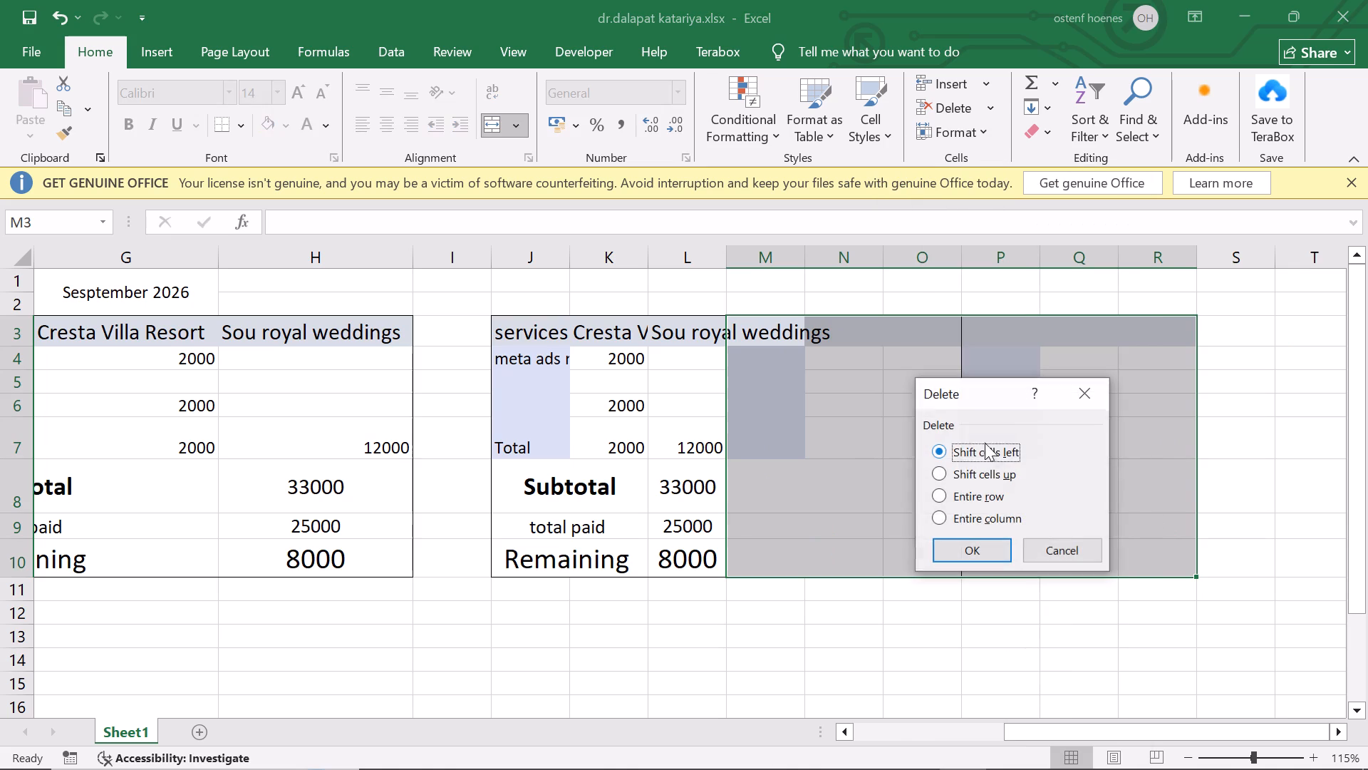
{"action": "left_click", "coordinate": [992, 550]}
{"action": "left_click", "coordinate": [873, 648]}
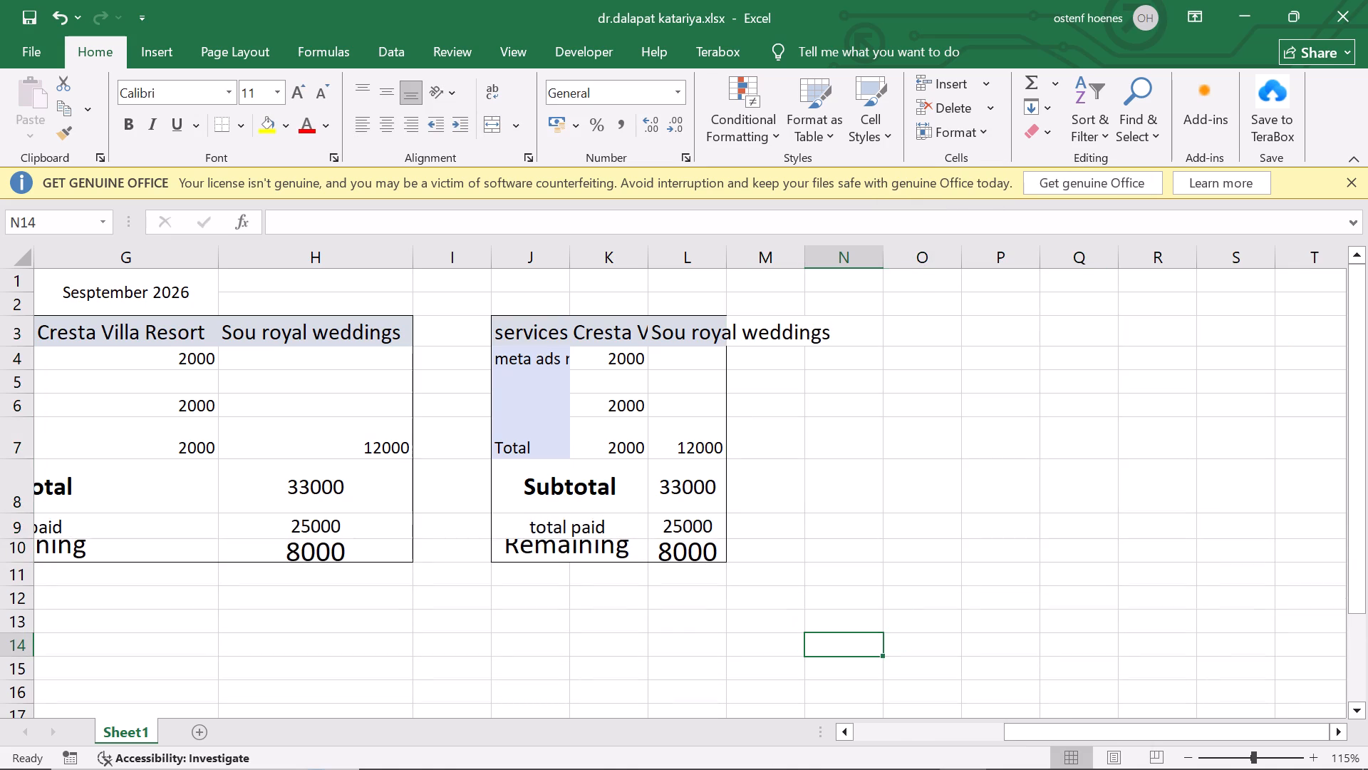
Autofit the widths of columns J, K and L to the copied table's contents.
{"action": "double_click", "coordinate": [569, 260]}
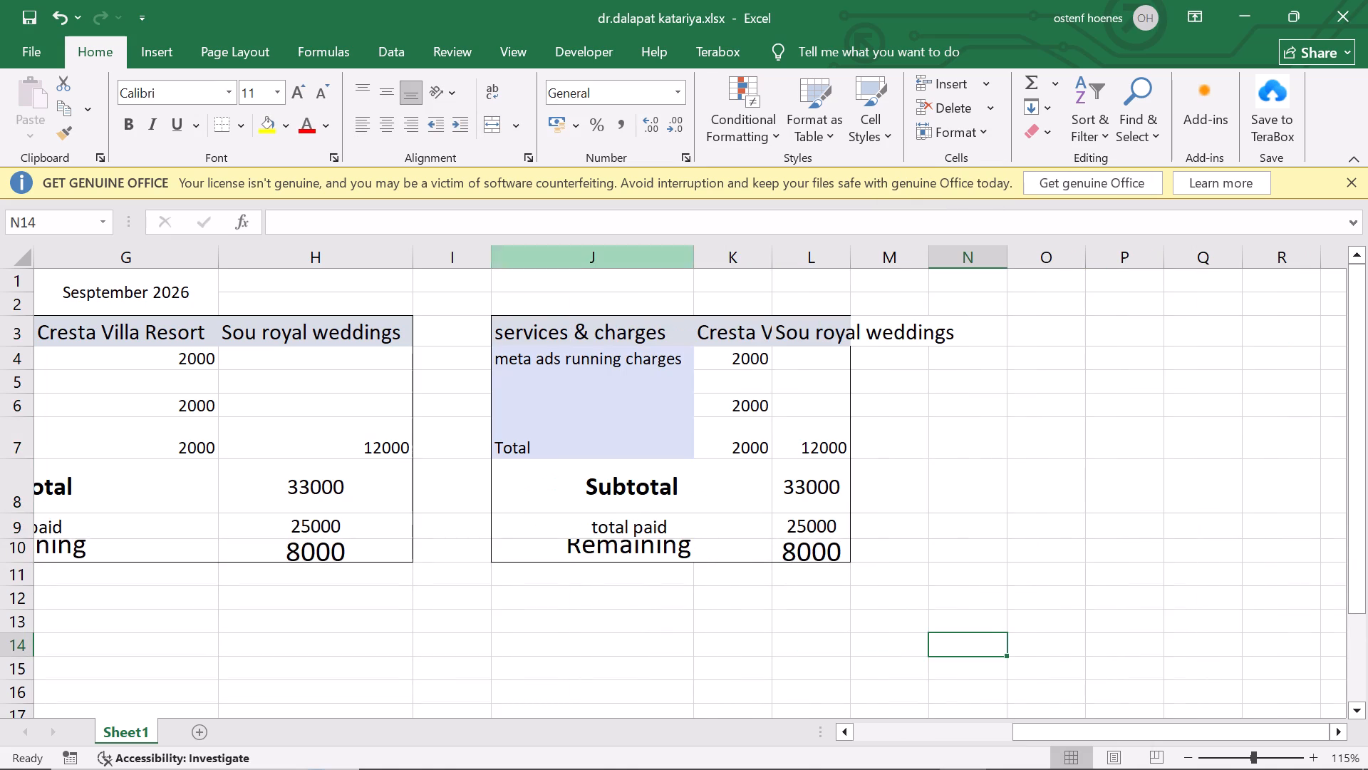
{"action": "left_click", "coordinate": [764, 259]}
{"action": "double_click", "coordinate": [772, 259]}
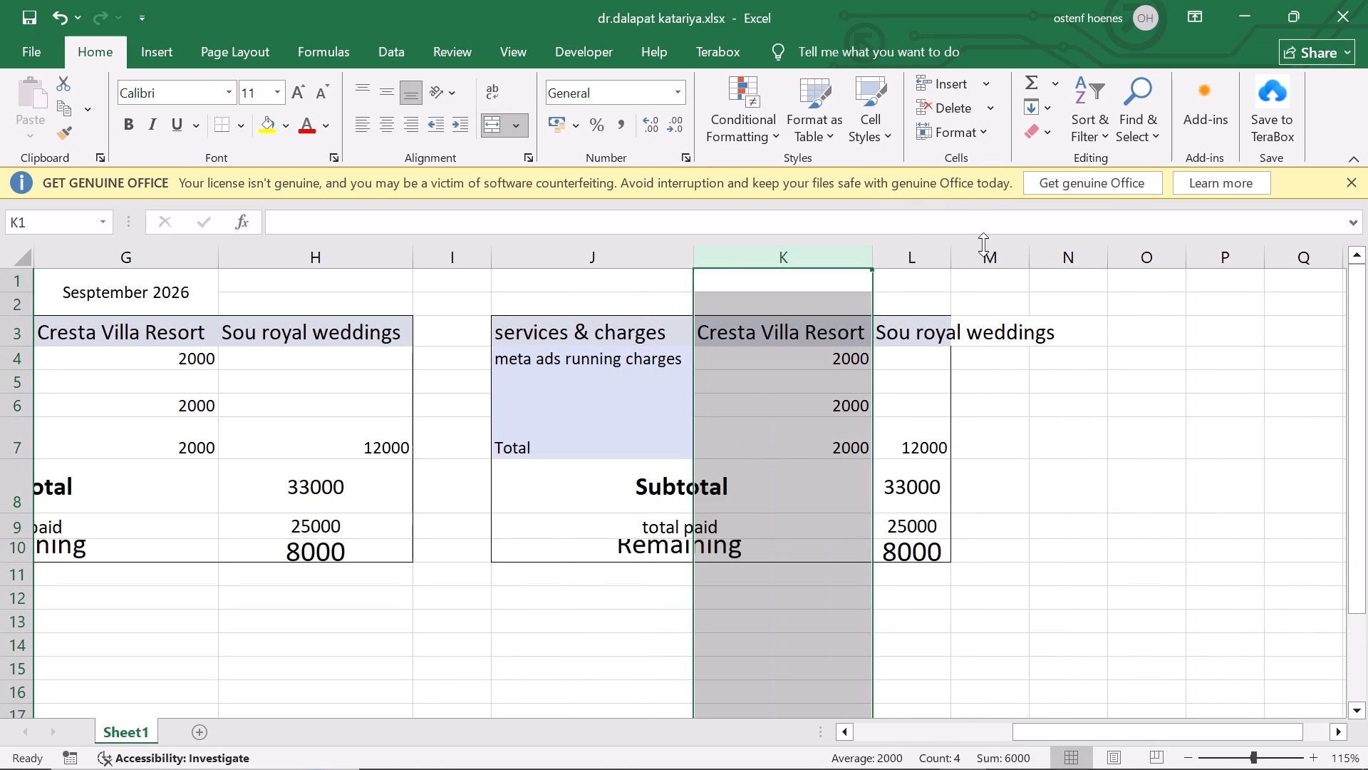
{"action": "double_click", "coordinate": [946, 258]}
{"action": "left_click", "coordinate": [1169, 461]}
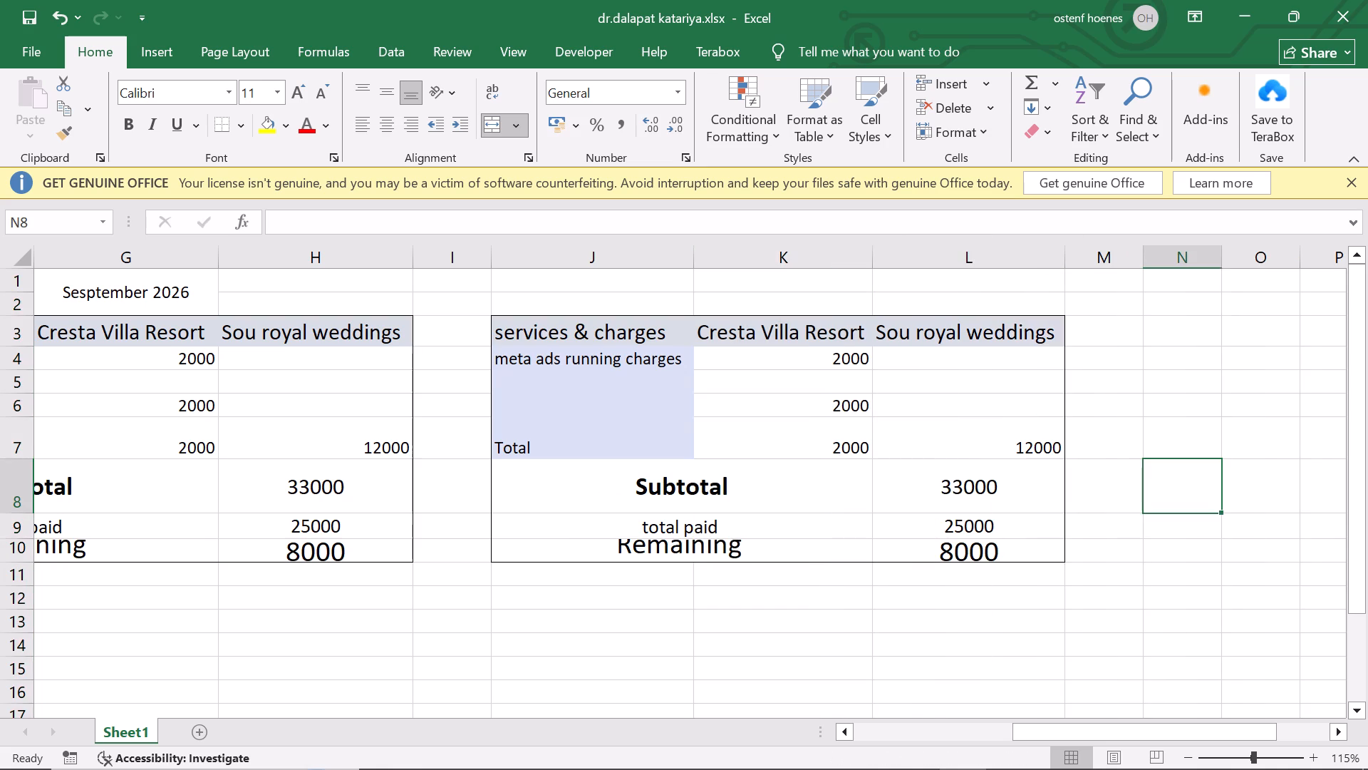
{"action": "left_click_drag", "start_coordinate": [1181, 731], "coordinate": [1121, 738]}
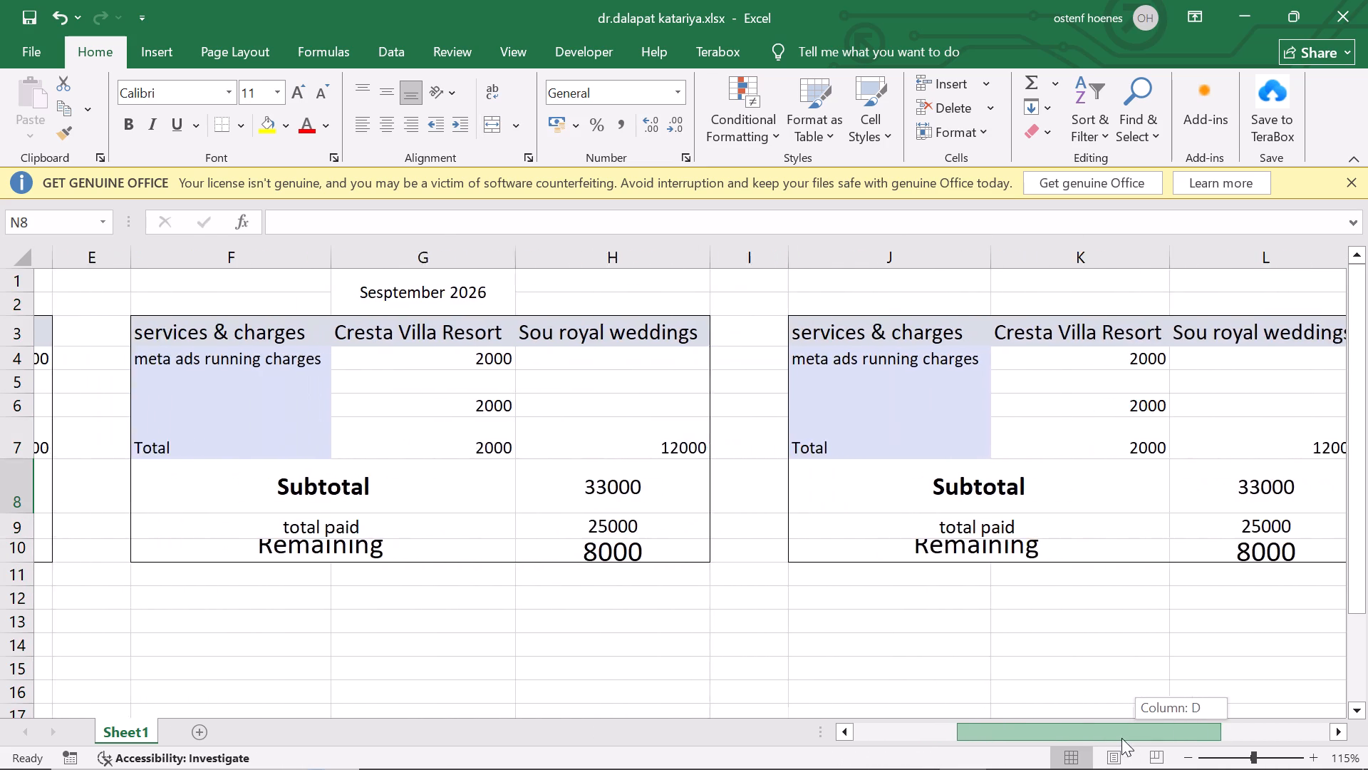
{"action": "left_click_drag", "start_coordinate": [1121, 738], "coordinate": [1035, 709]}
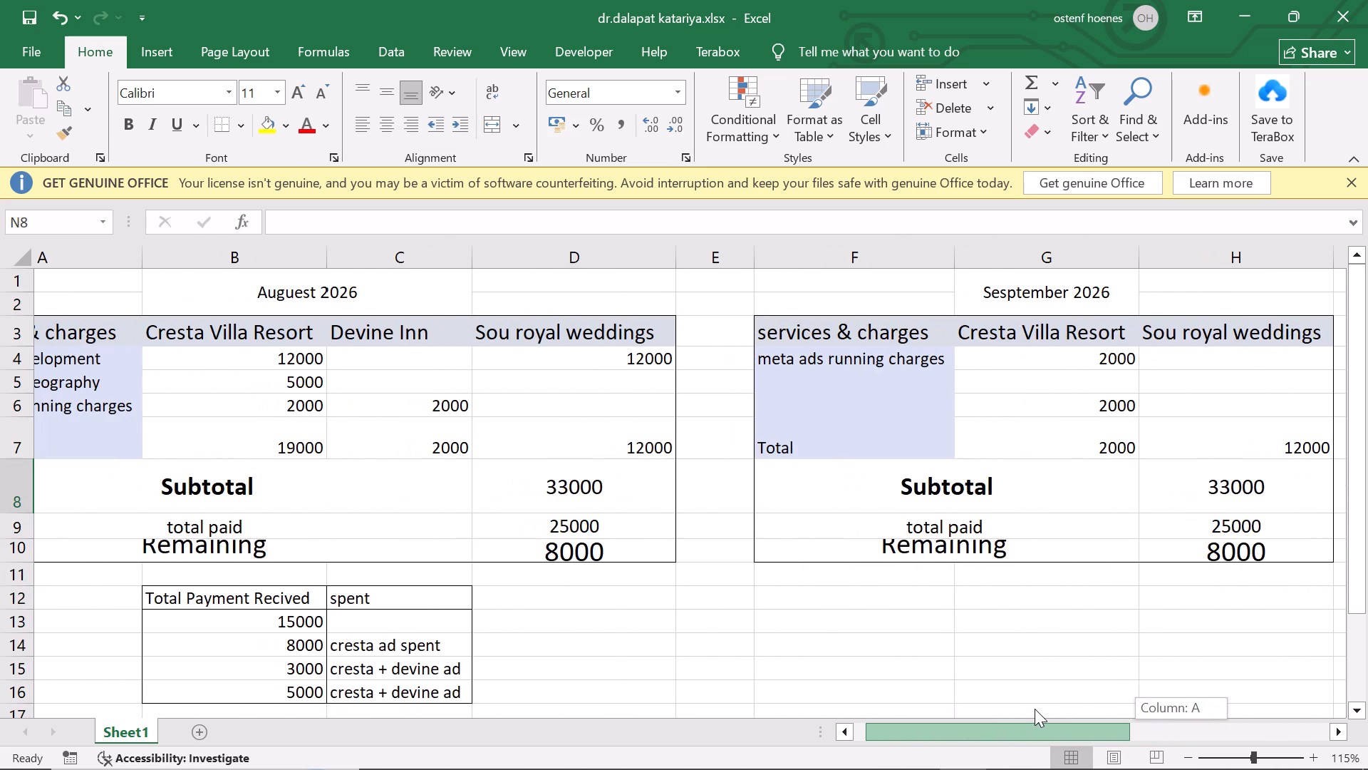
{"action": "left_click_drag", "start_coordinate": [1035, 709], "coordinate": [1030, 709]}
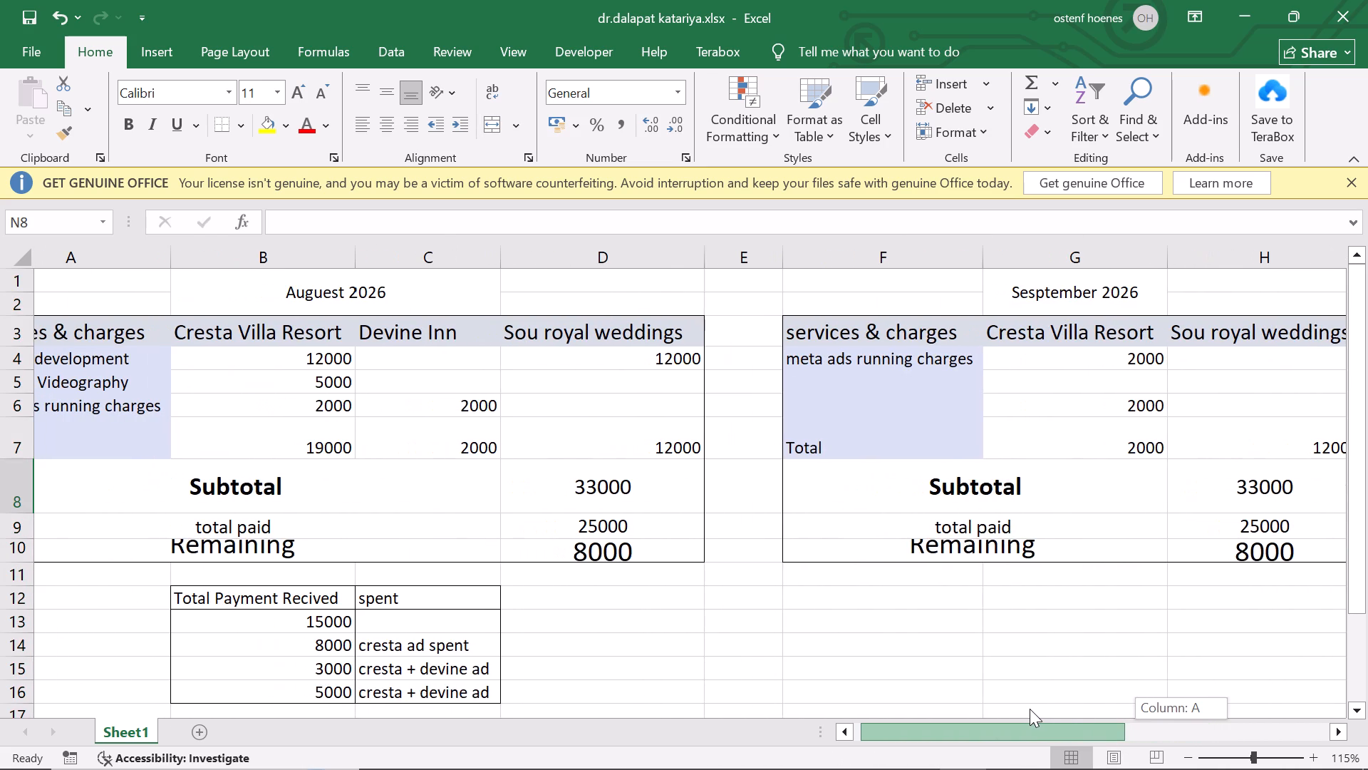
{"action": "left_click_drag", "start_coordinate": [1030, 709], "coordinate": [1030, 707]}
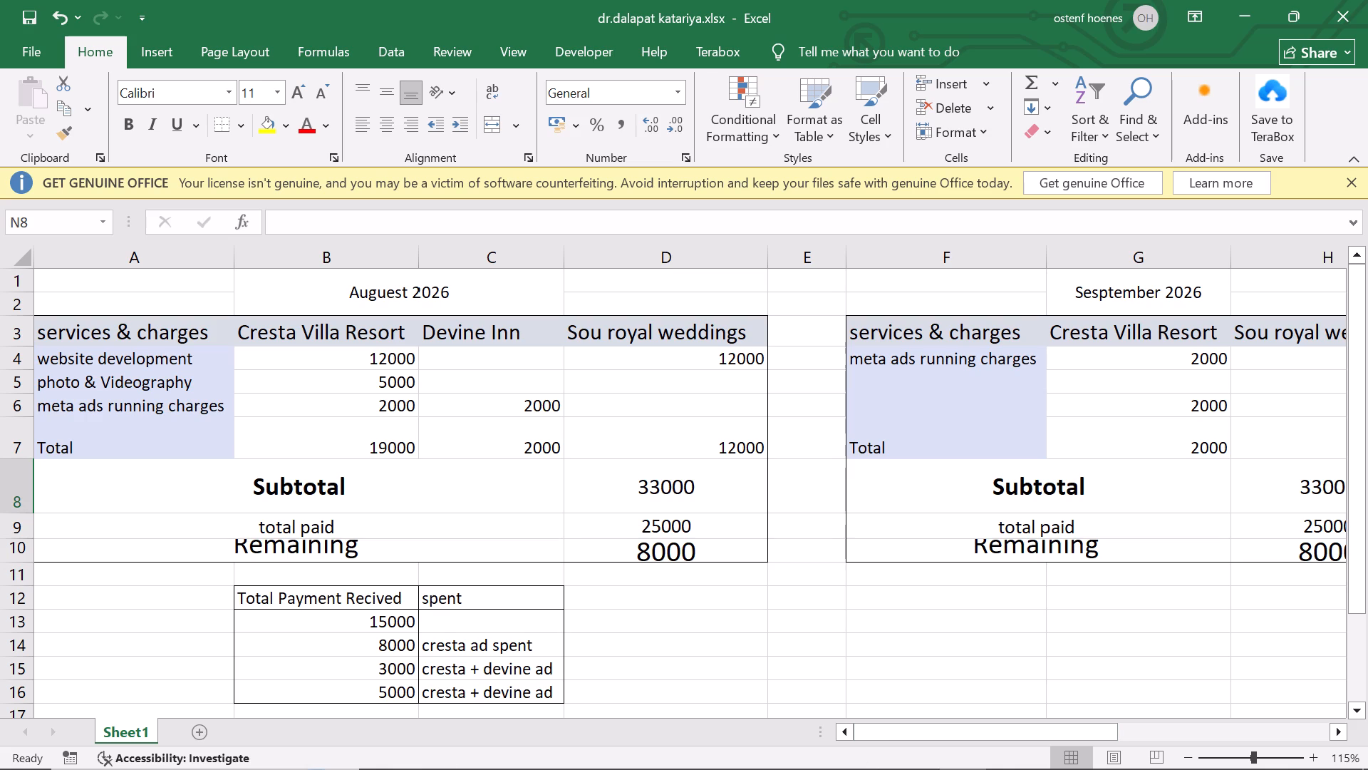
Autofit the heights of rows 9 and 10 so the "total paid" and "Remaining" rows fit their text.
{"action": "double_click", "coordinate": [24, 538]}
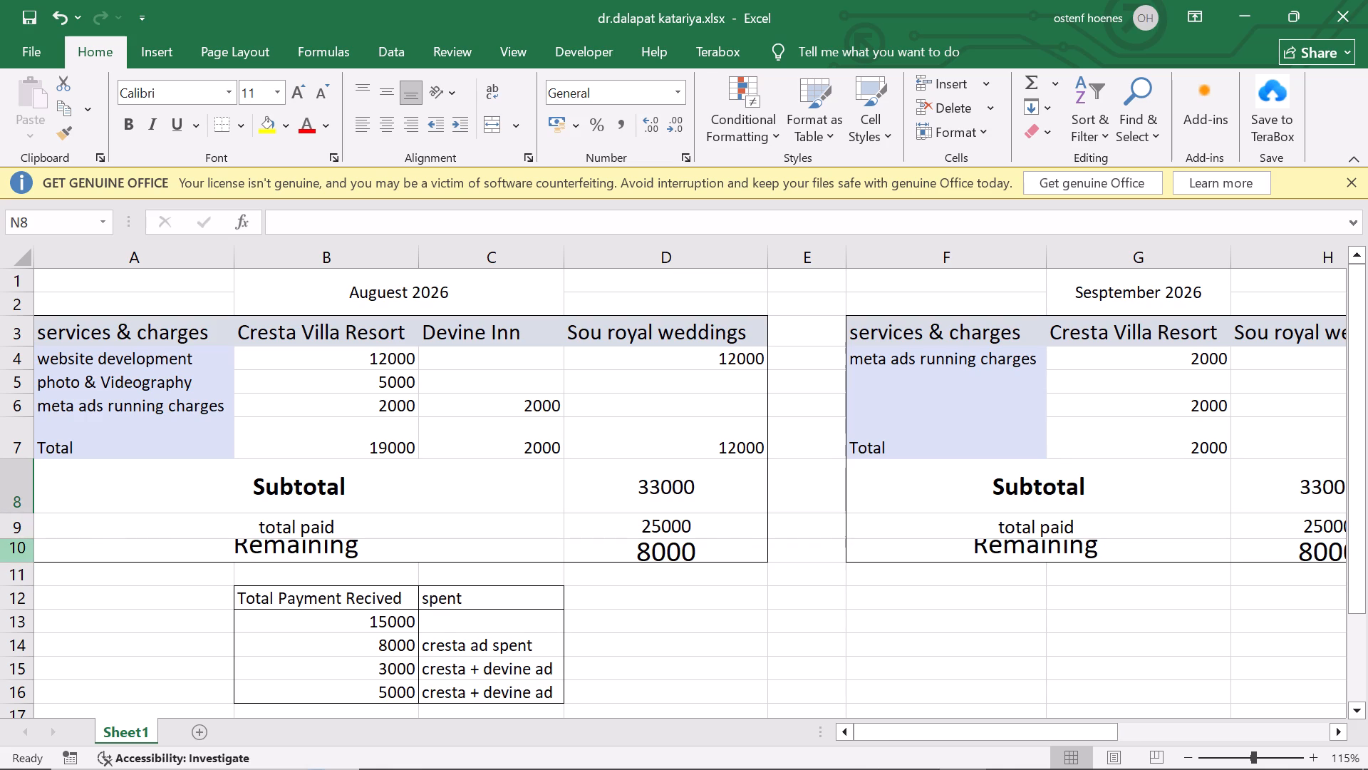
{"action": "double_click", "coordinate": [23, 563]}
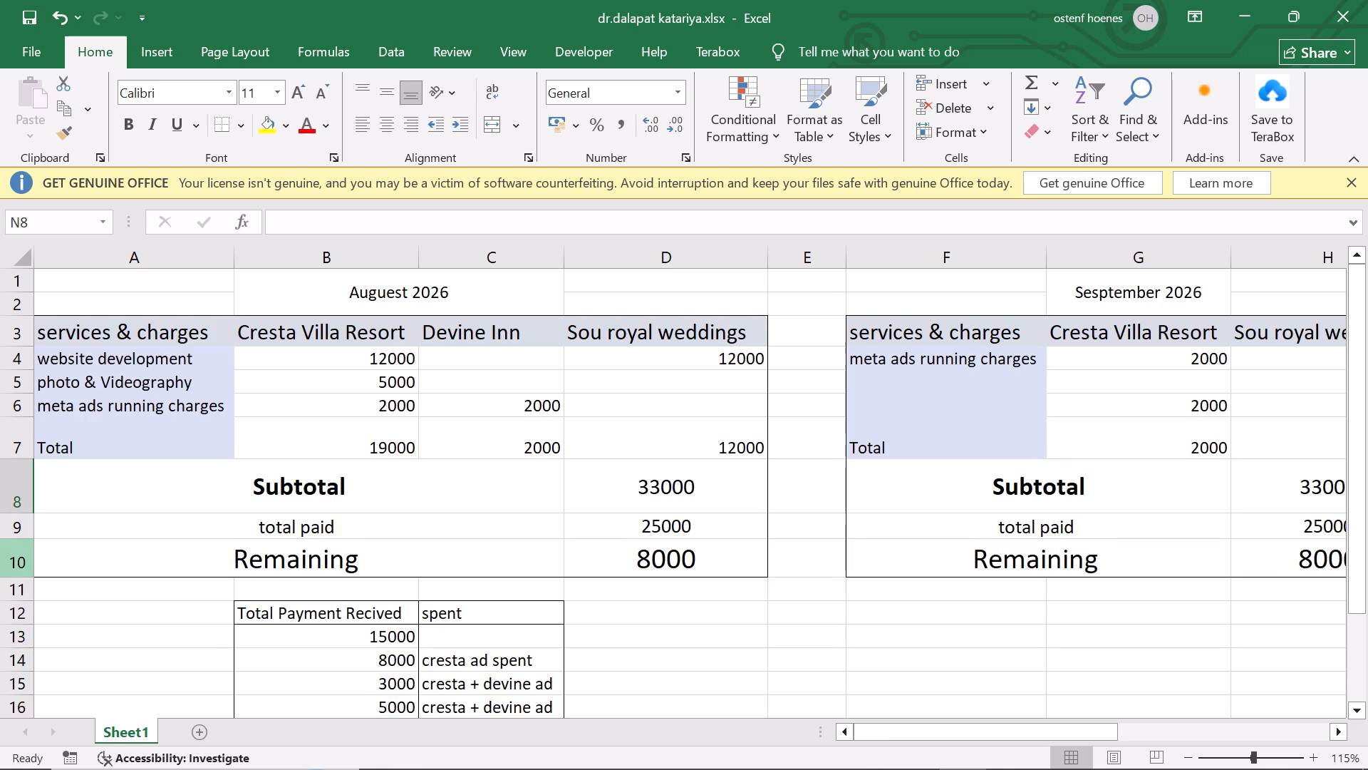
Review the August table's subtotal, total paid and remaining amounts in D8:D10 against the payments received and spent list below.
{"action": "left_click", "coordinate": [717, 473]}
{"action": "left_click", "coordinate": [681, 540]}
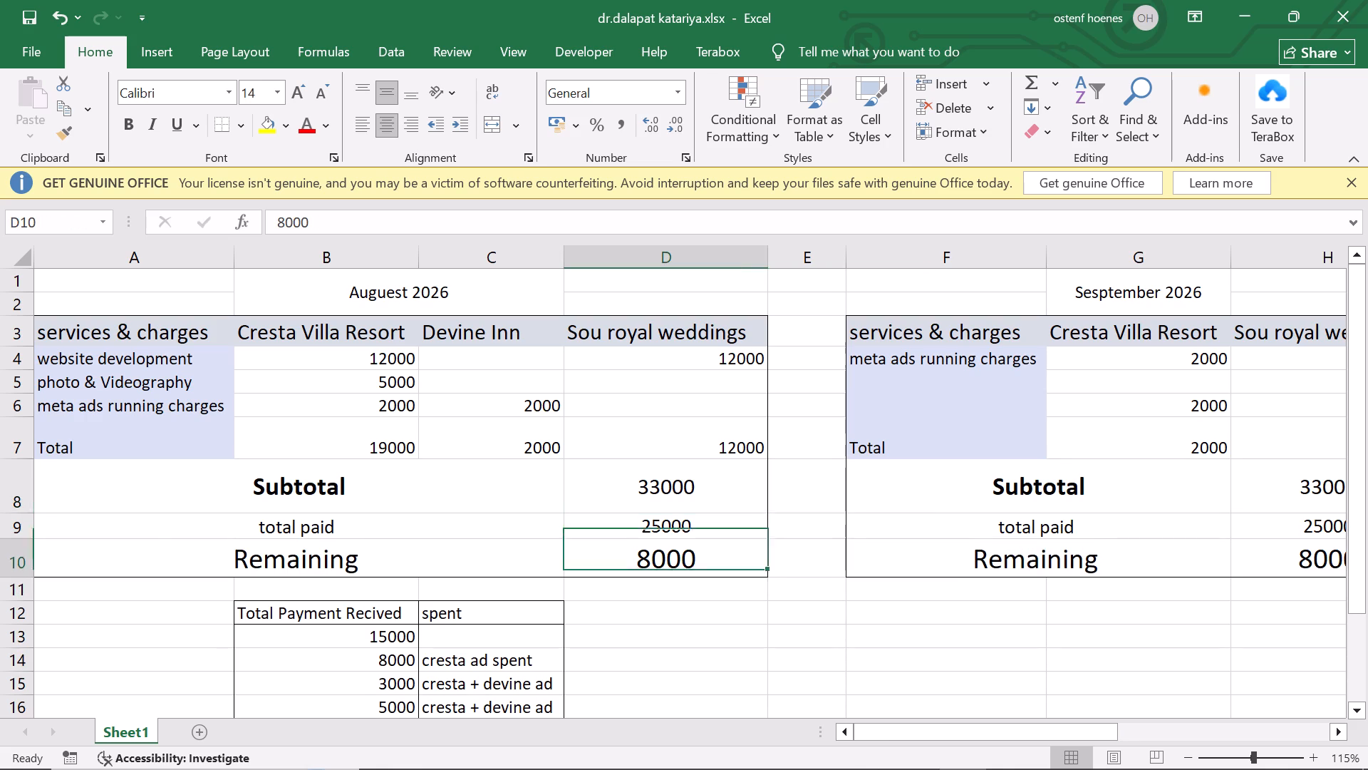
{"action": "left_click", "coordinate": [680, 534]}
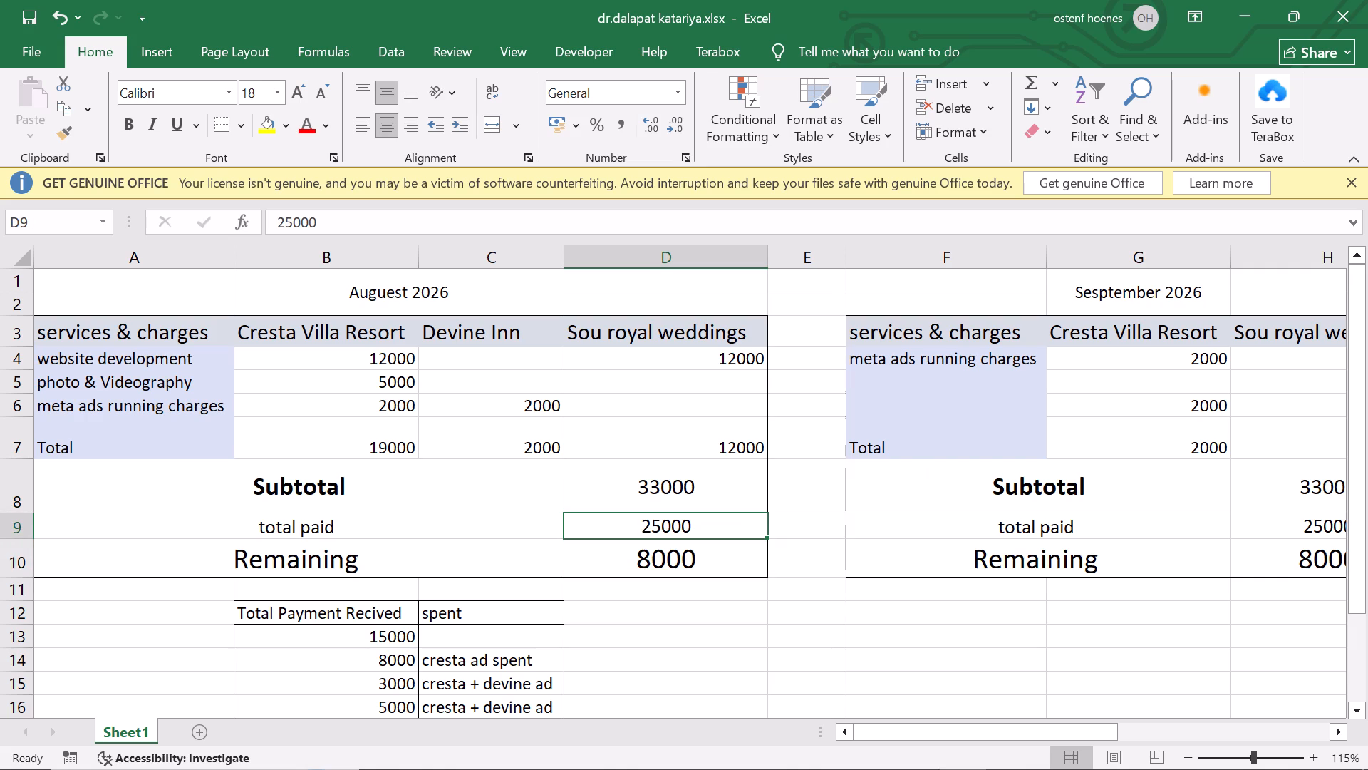
{"action": "scroll", "coordinate": [680, 531], "scroll_direction": "down", "scroll_amount": 2}
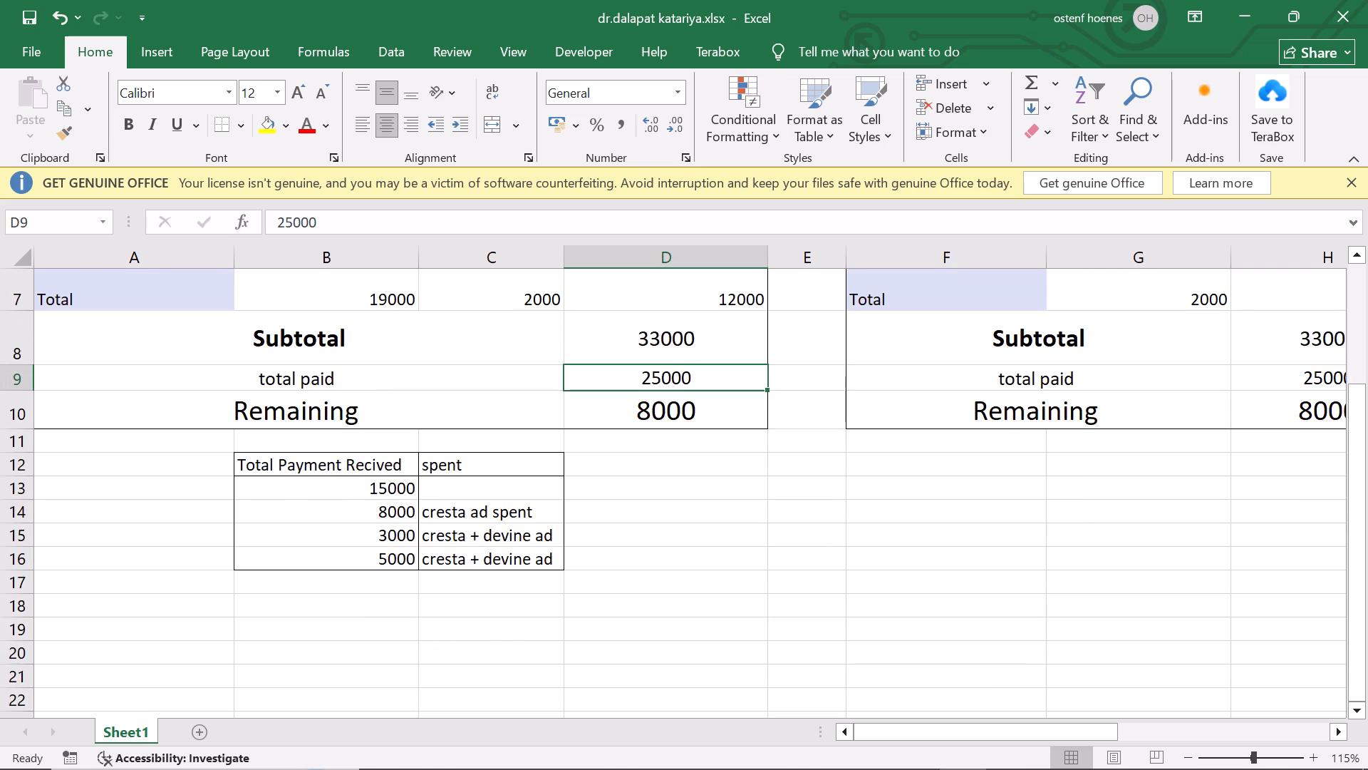
{"action": "scroll", "coordinate": [680, 531], "scroll_direction": "up", "scroll_amount": 1}
{"action": "left_click", "coordinate": [680, 531]}
{"action": "left_click", "coordinate": [685, 515]}
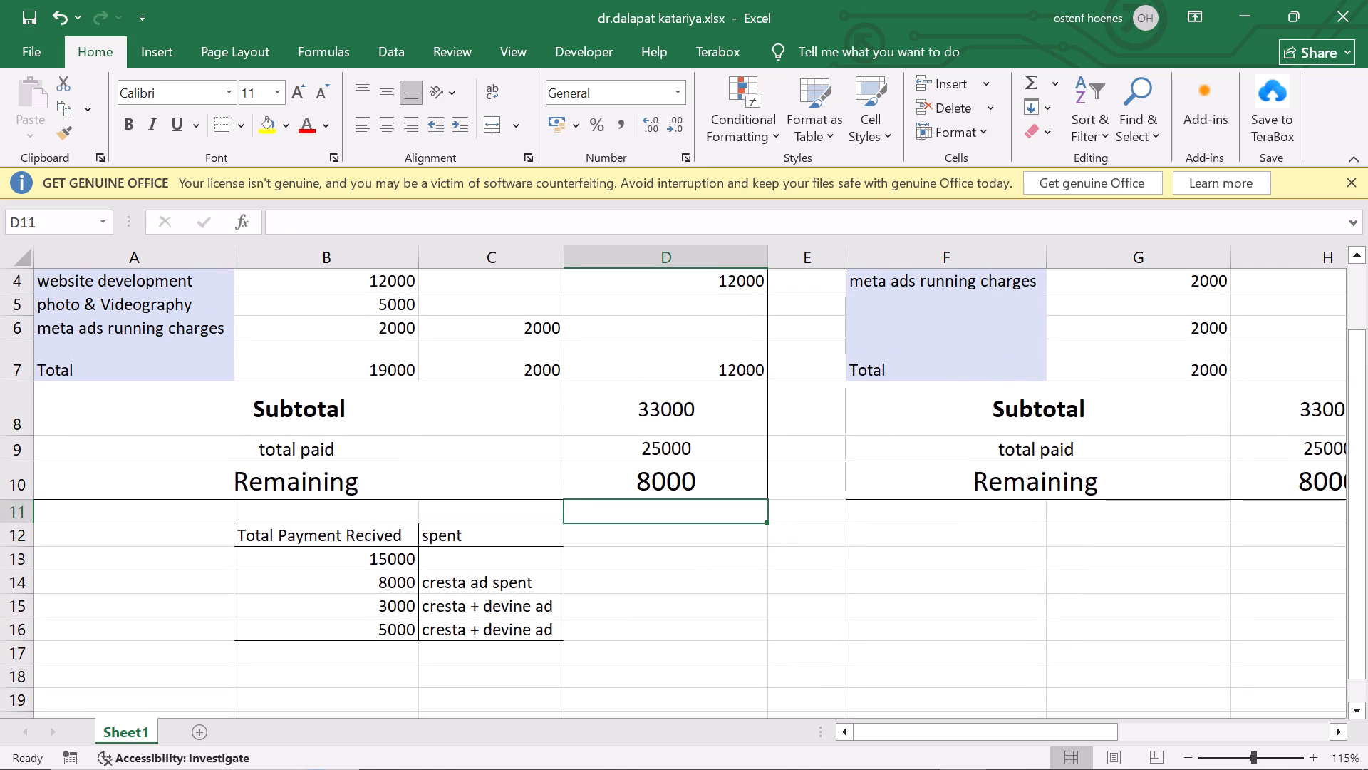
{"action": "left_click", "coordinate": [696, 476]}
{"action": "left_click", "coordinate": [708, 428]}
{"action": "left_click", "coordinate": [706, 454]}
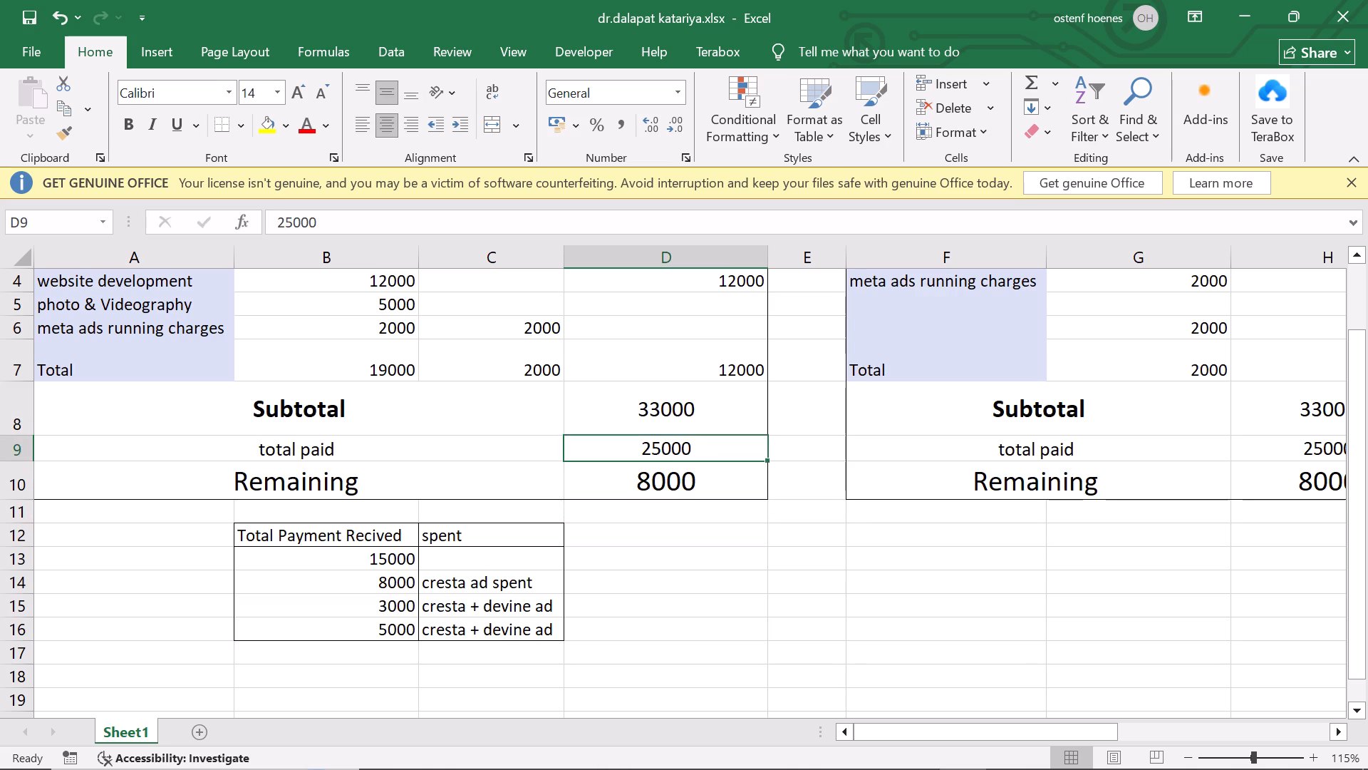
{"action": "left_click", "coordinate": [701, 500]}
{"action": "left_click", "coordinate": [732, 556]}
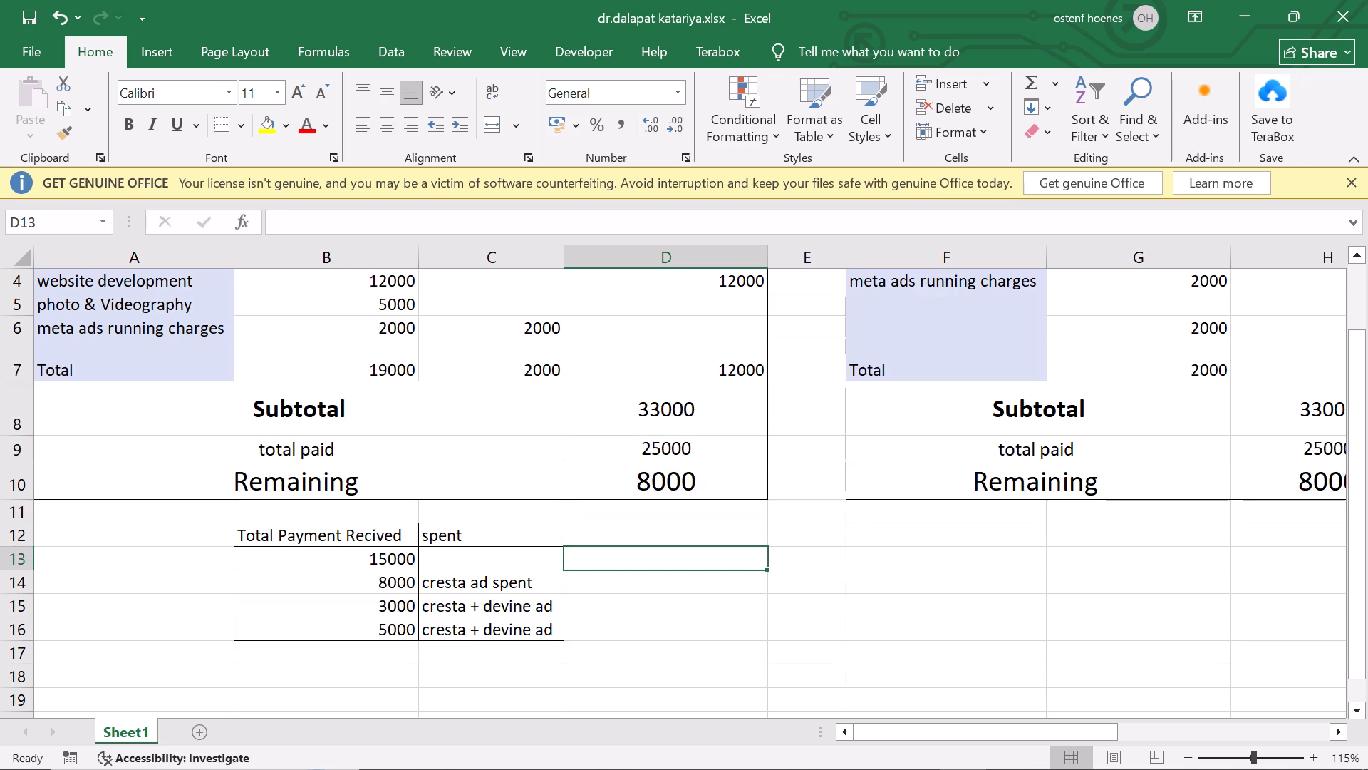
{"action": "scroll", "coordinate": [730, 560], "scroll_direction": "up", "scroll_amount": 1}
{"action": "scroll", "coordinate": [730, 560], "scroll_direction": "down", "scroll_amount": 1}
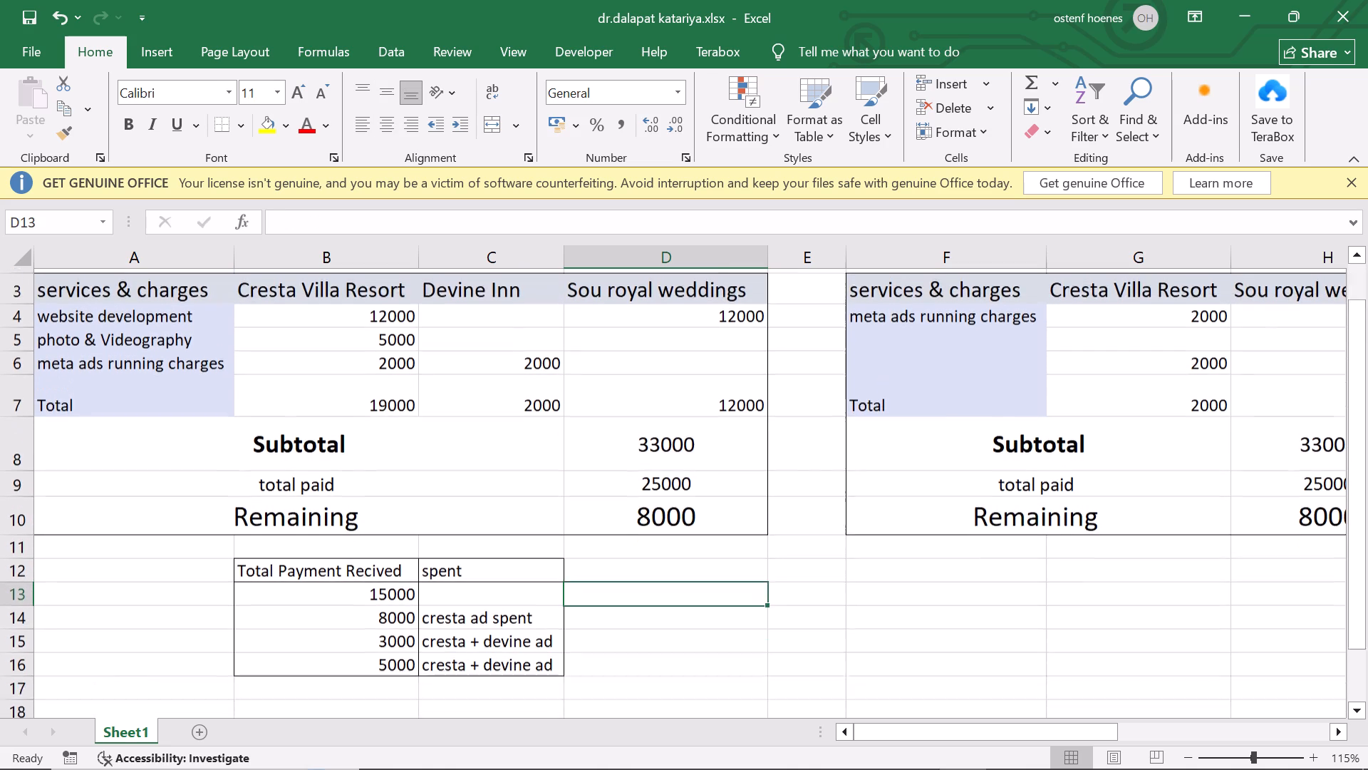
{"action": "scroll", "coordinate": [730, 559], "scroll_direction": "up", "scroll_amount": 1}
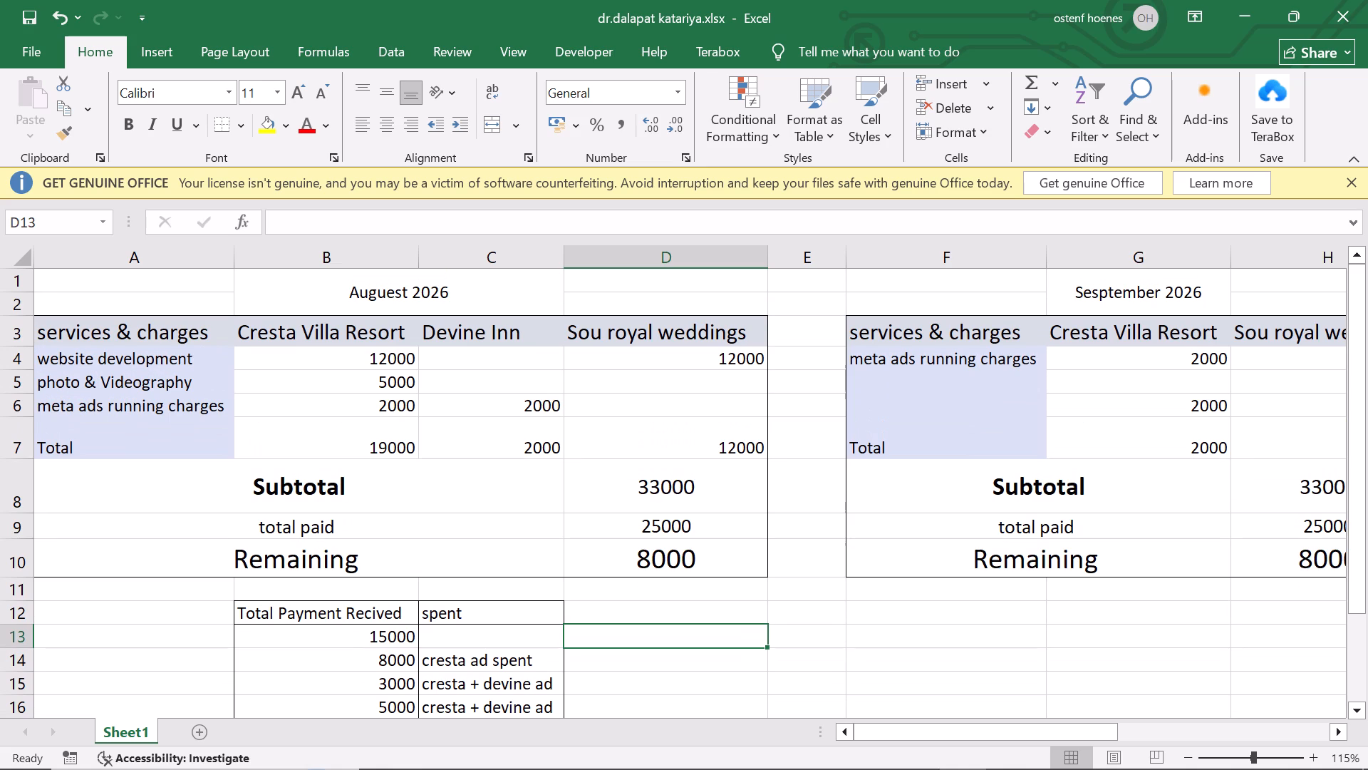
{"action": "scroll", "coordinate": [730, 559], "scroll_direction": "down", "scroll_amount": 1}
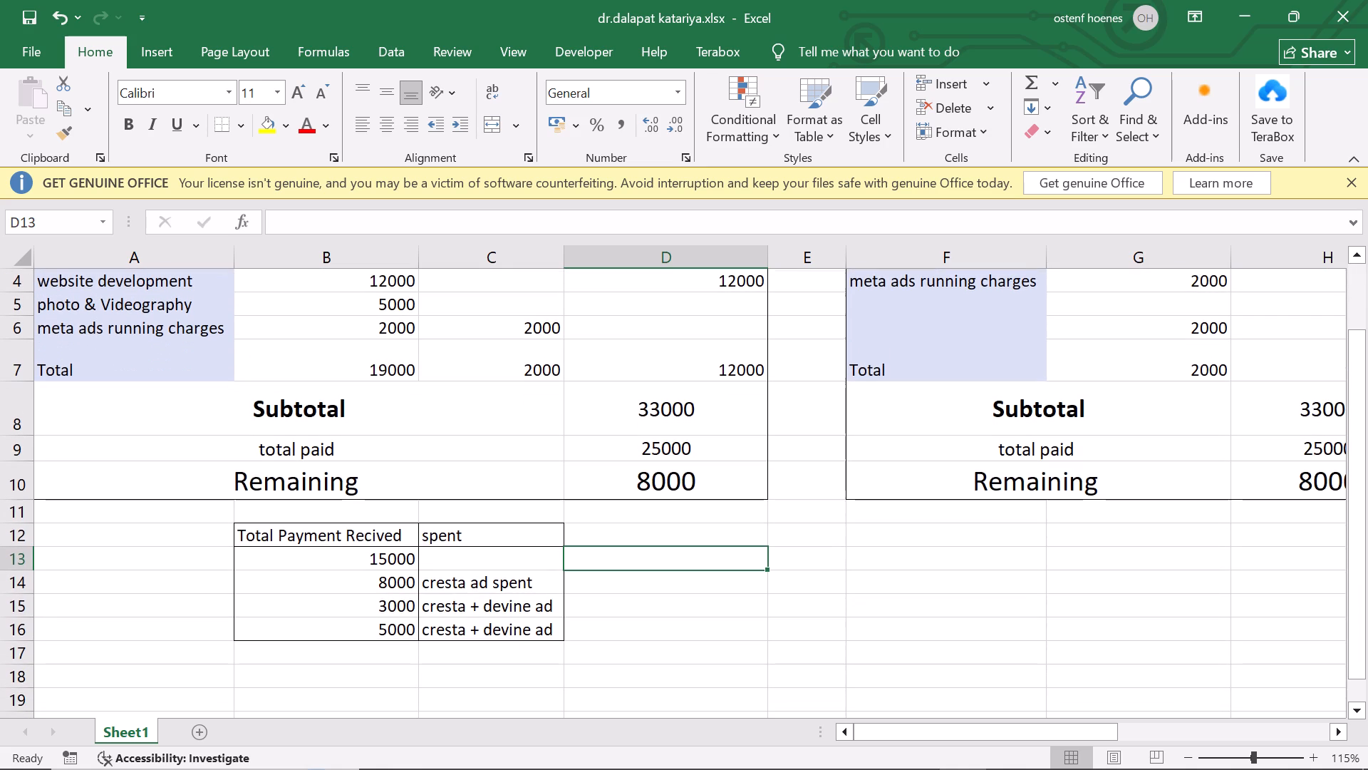
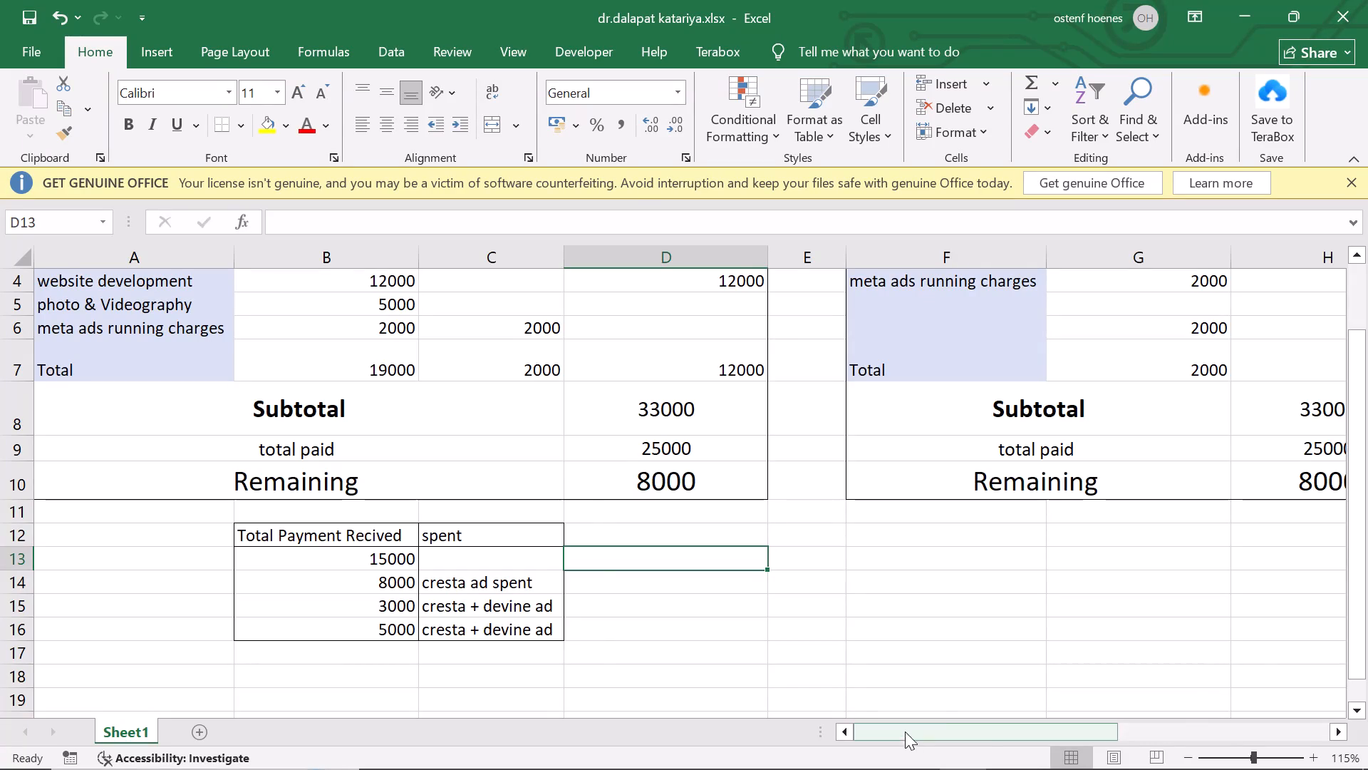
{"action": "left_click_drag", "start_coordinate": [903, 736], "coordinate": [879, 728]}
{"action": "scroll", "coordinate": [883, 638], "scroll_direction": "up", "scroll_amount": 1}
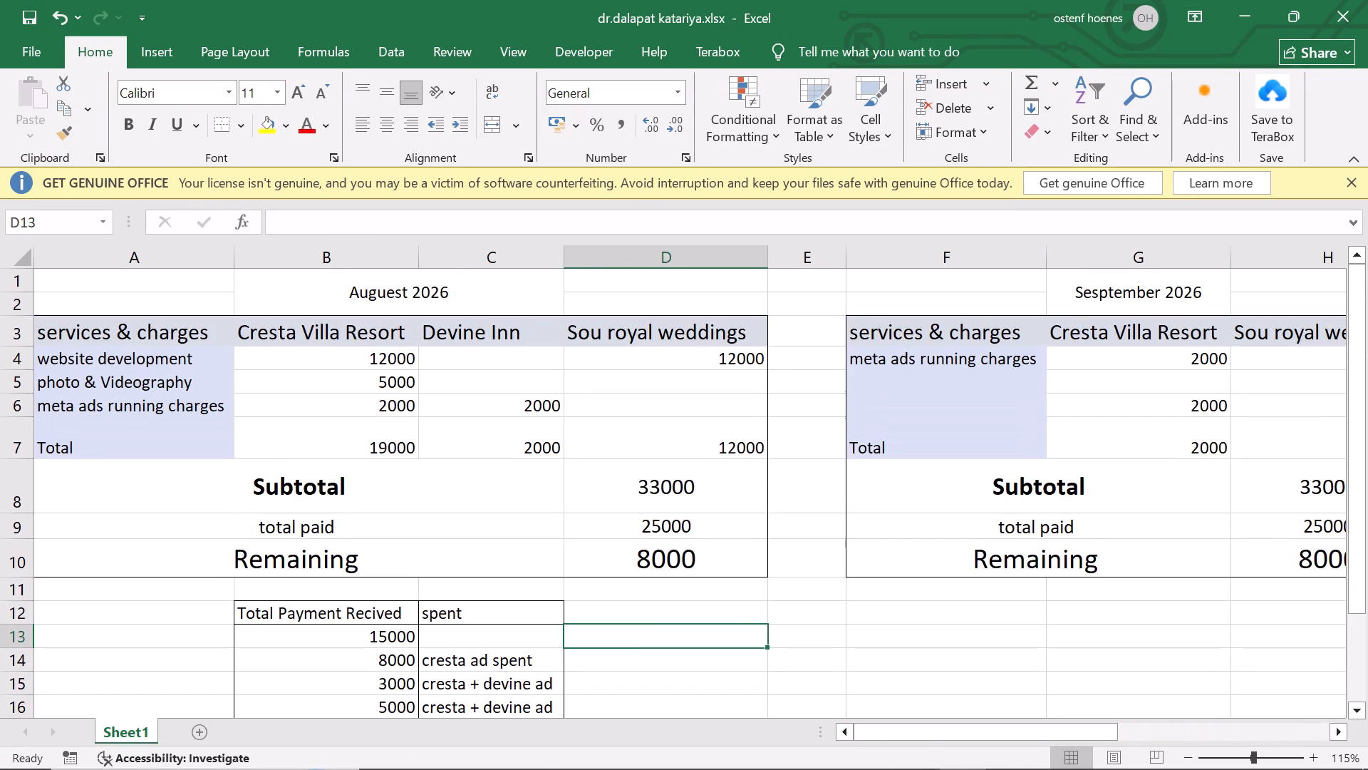
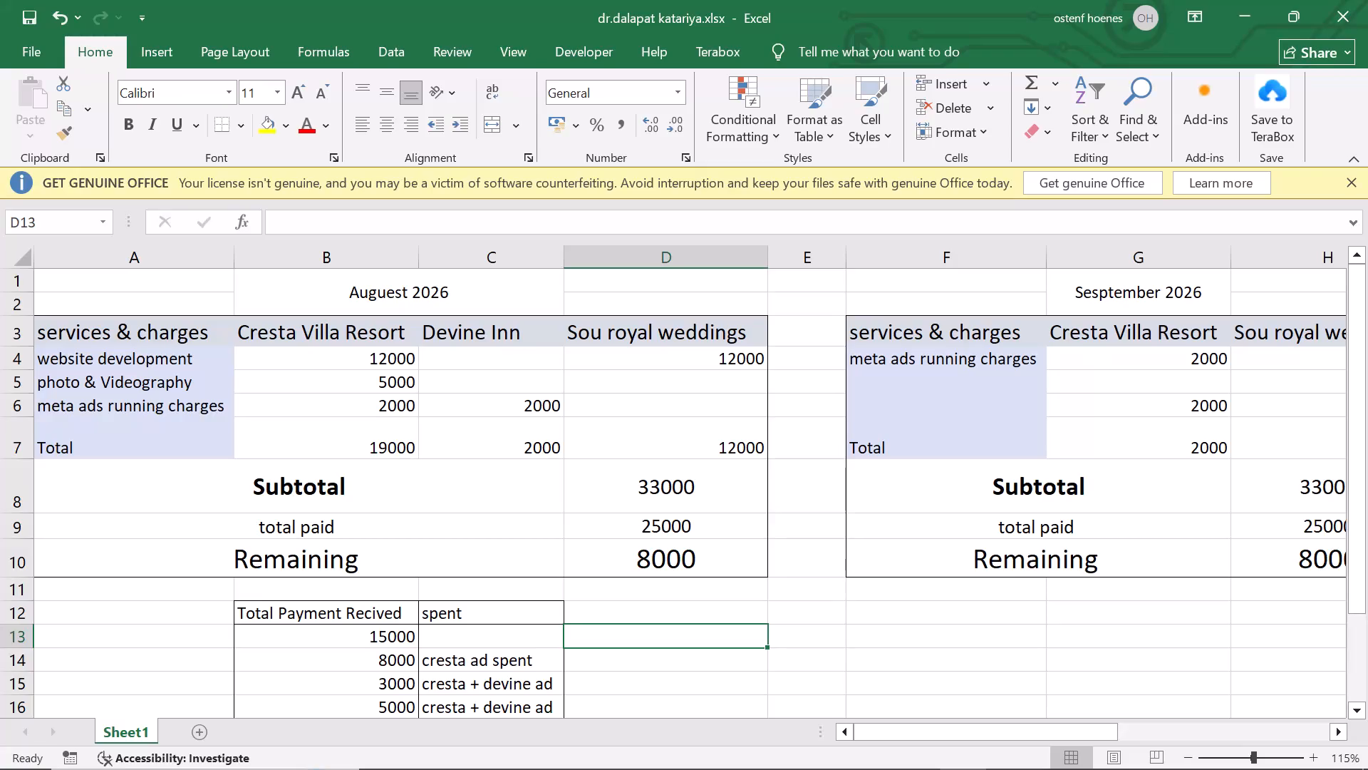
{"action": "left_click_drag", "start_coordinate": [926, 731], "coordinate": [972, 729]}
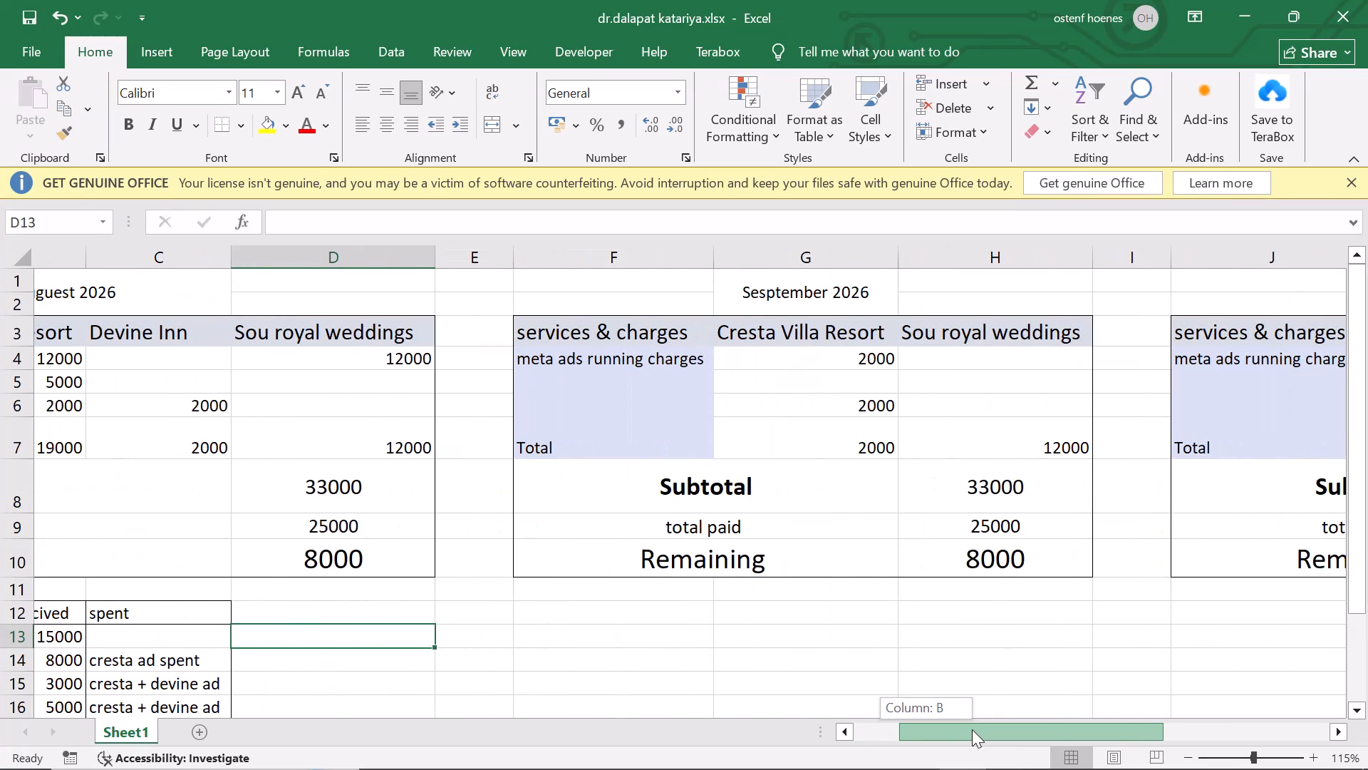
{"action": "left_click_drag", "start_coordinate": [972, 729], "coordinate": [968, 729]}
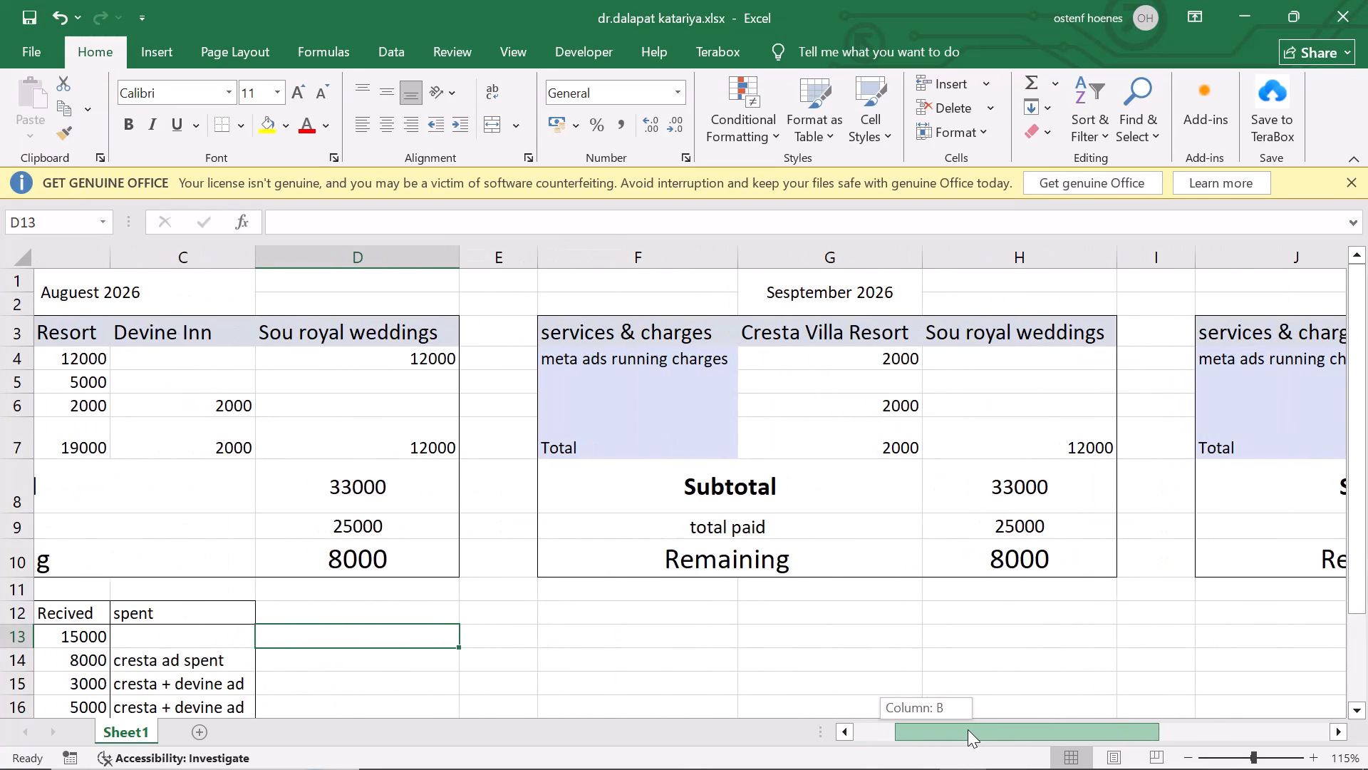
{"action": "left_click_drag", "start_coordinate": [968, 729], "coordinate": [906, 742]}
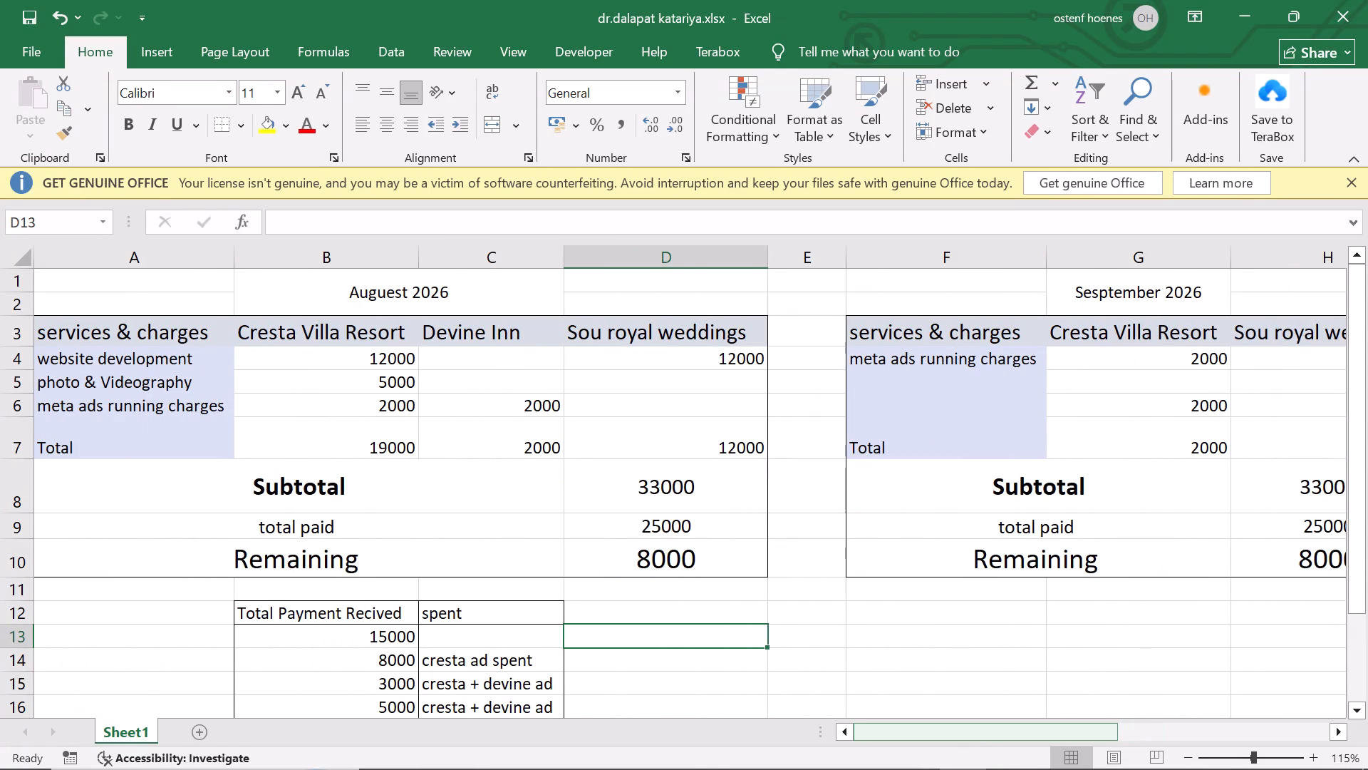
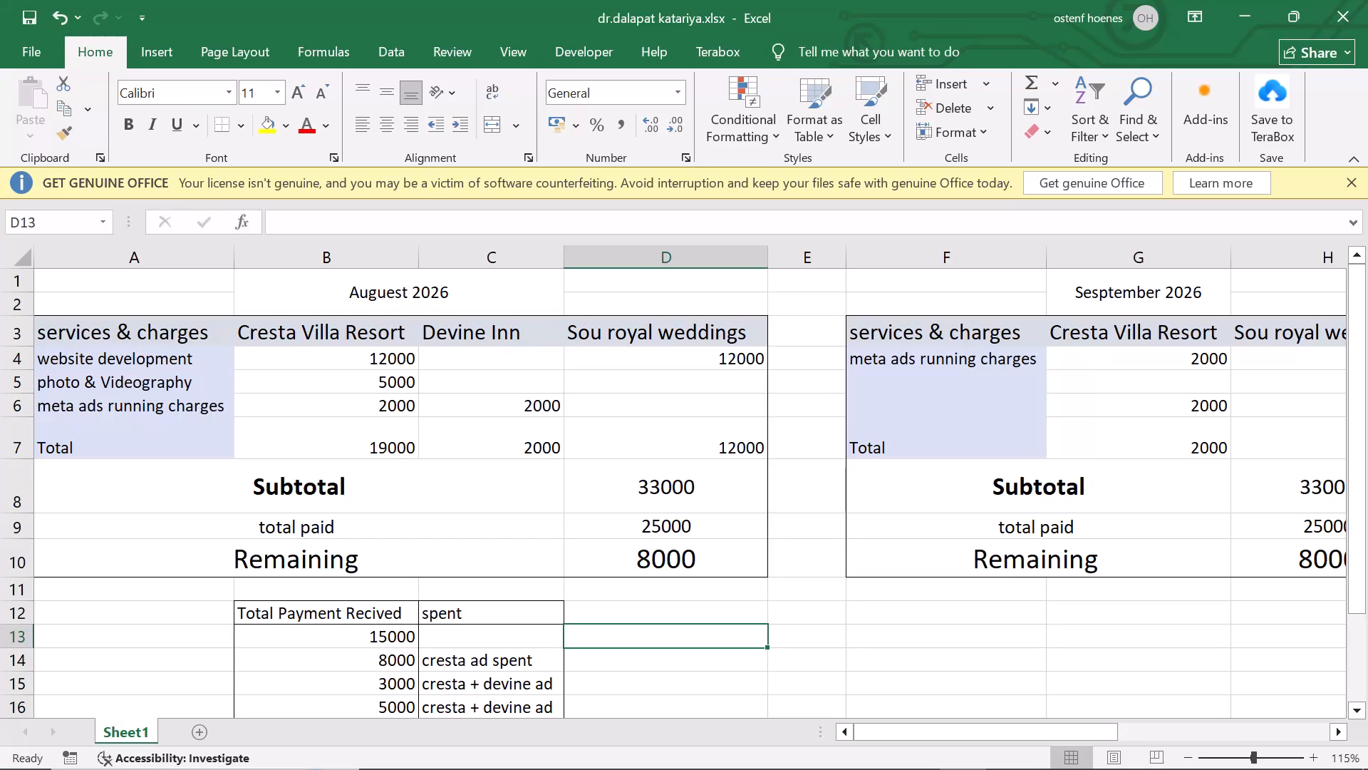
Undo the recent edits back through the third table and both month titles, keeping the two blank rows above the remaining tables.
{"action": "scroll", "coordinate": [707, 527], "scroll_direction": "down", "scroll_amount": 2}
{"action": "scroll", "coordinate": [884, 431], "scroll_direction": "up", "scroll_amount": 3}
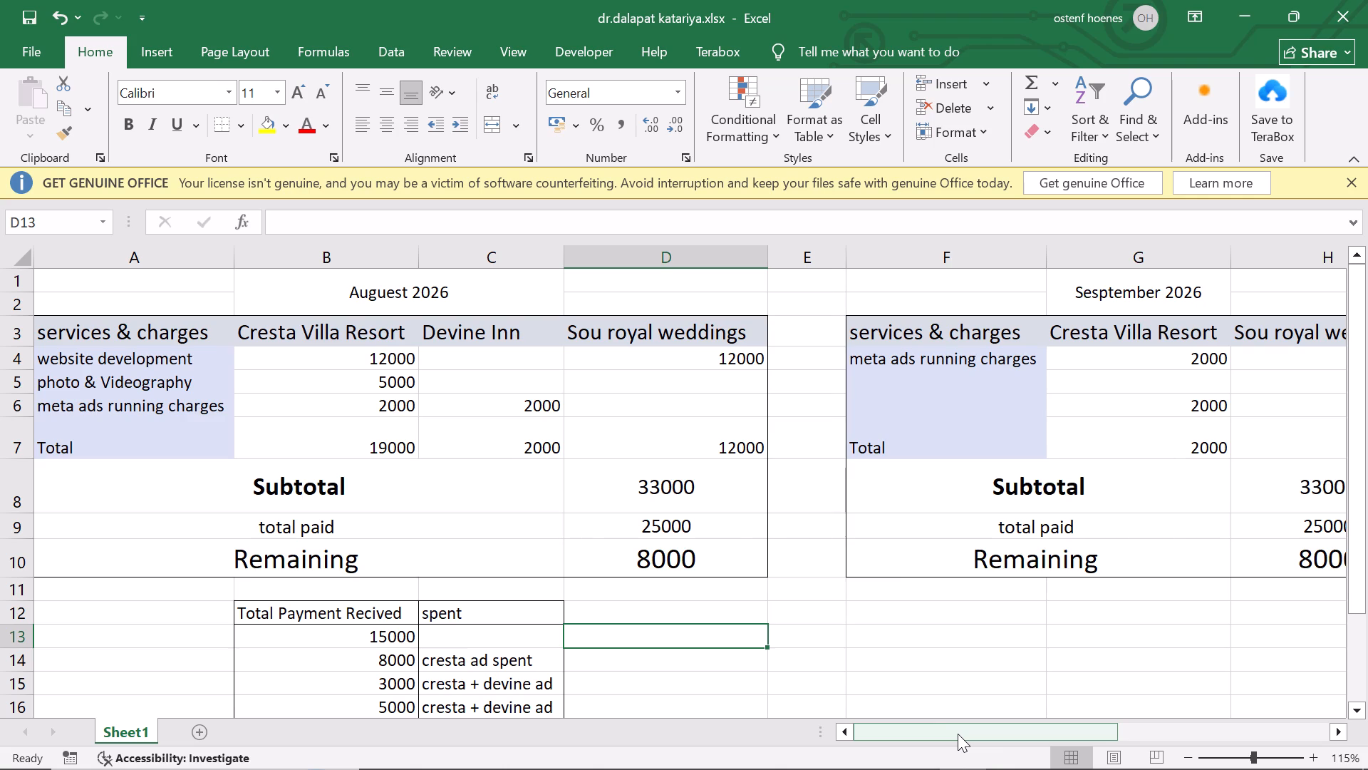
{"action": "left_click_drag", "start_coordinate": [958, 734], "coordinate": [1016, 732]}
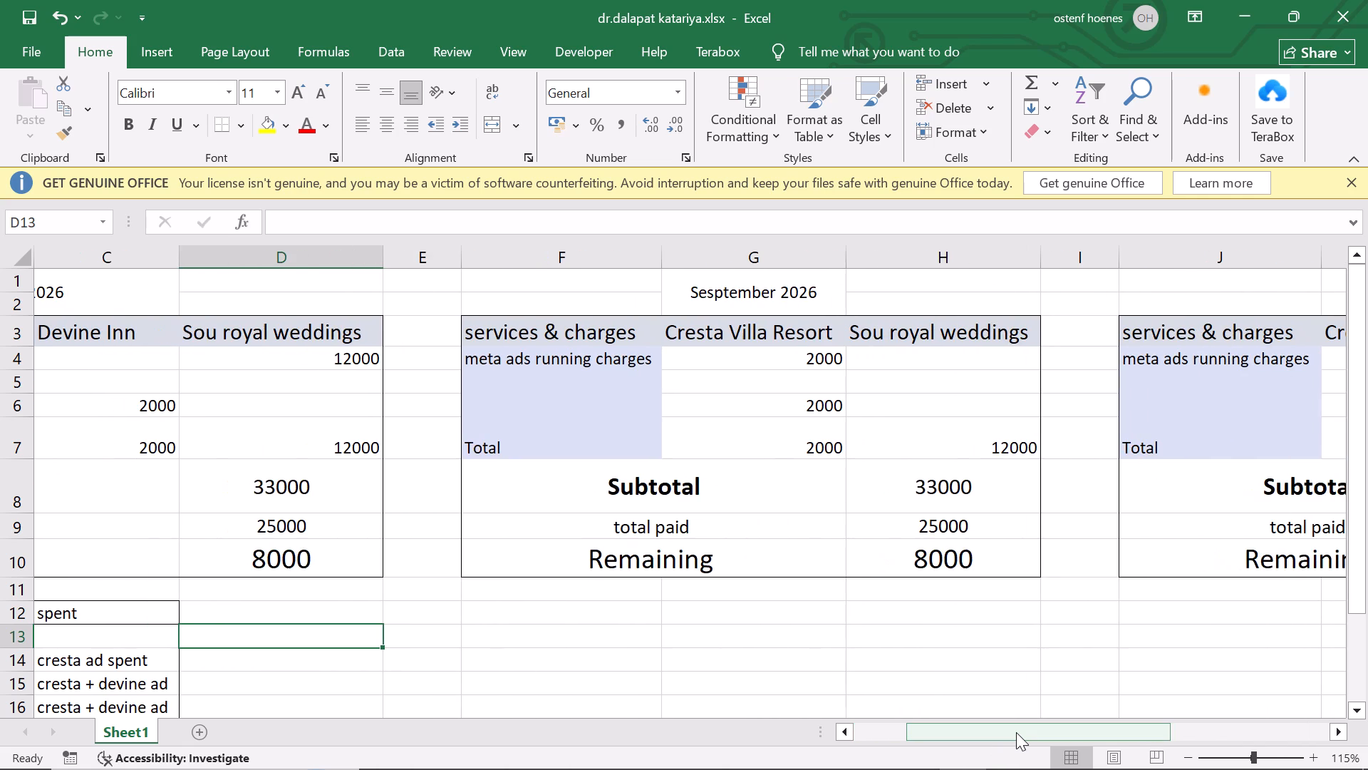
{"action": "key", "text": "ctrl+z"}
{"action": "key", "text": "ctrl+z"}
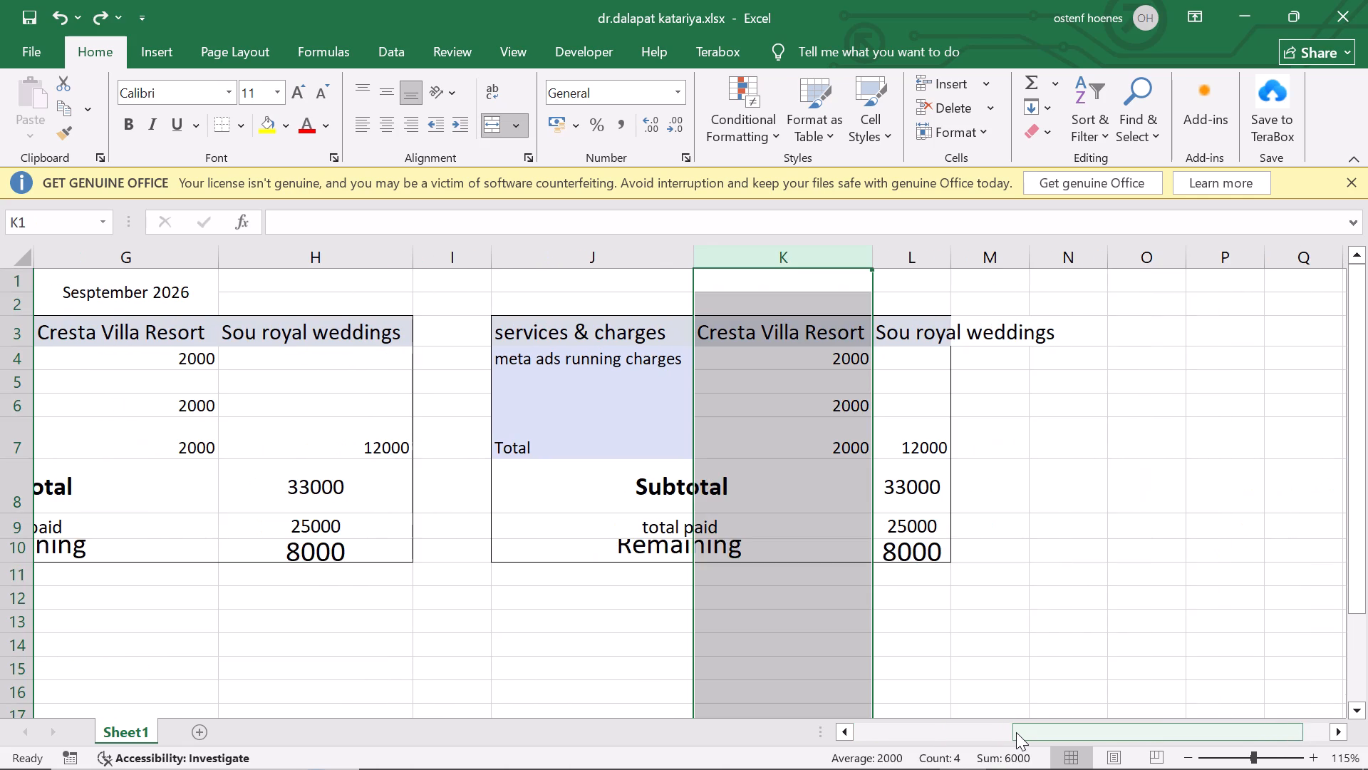
{"action": "key", "text": "ctrl+z"}
{"action": "key", "text": "ctrl+z"}
{"action": "key", "text": "ctrl+z"}
{"action": "key", "text": "ctrl+z"}
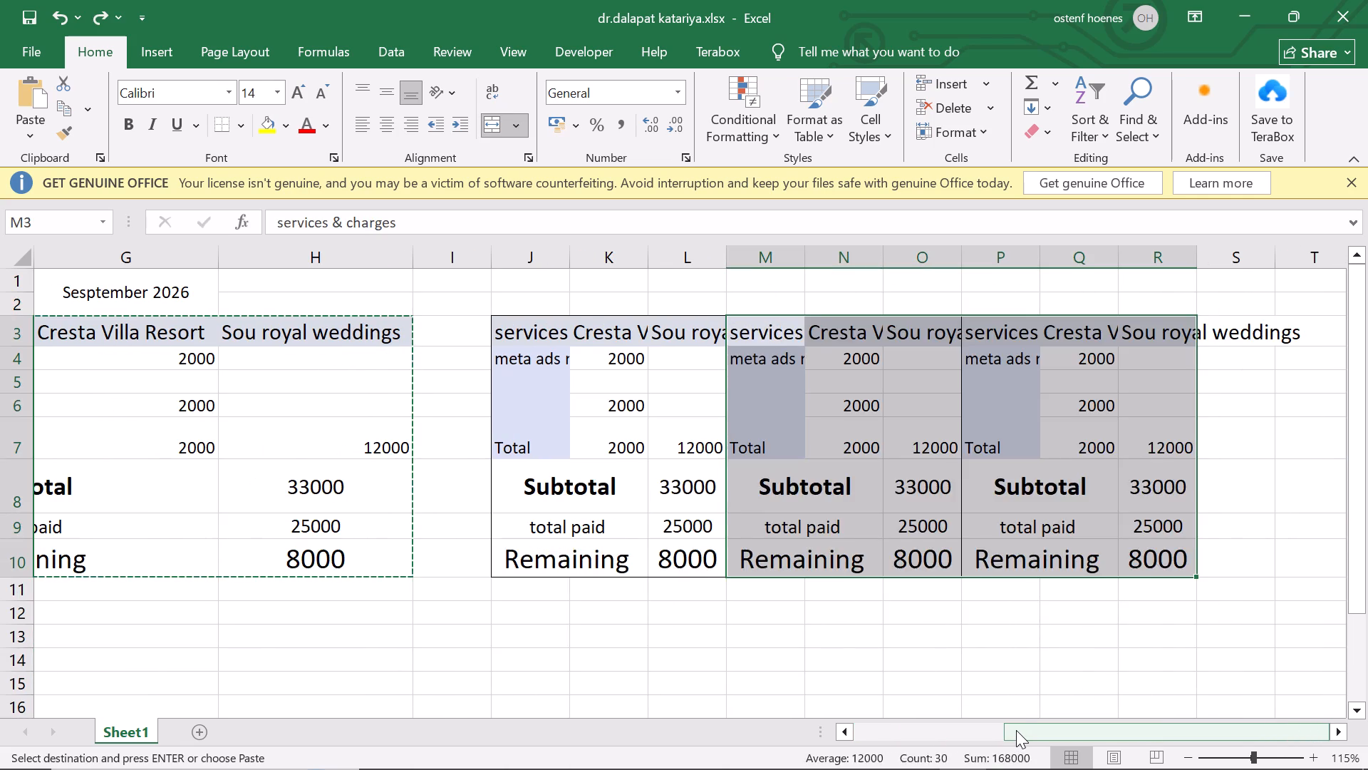
{"action": "key", "text": "ctrl+z"}
{"action": "key", "text": "ctrl+z"}
{"action": "key", "text": "ctrl+z"}
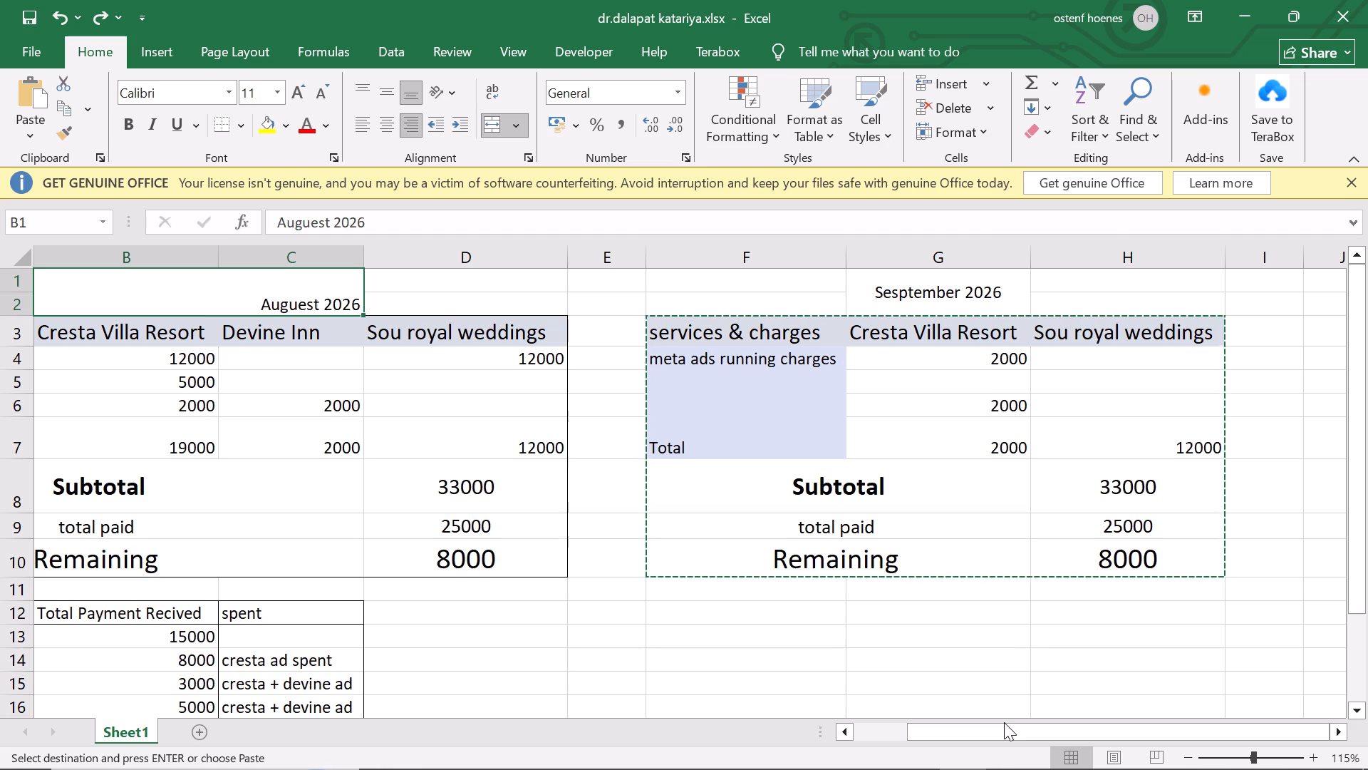
{"action": "key", "text": "ctrl+z"}
{"action": "key", "text": "ctrl+z"}
{"action": "key", "text": "ctrl+z"}
{"action": "key", "text": "ctrl+z"}
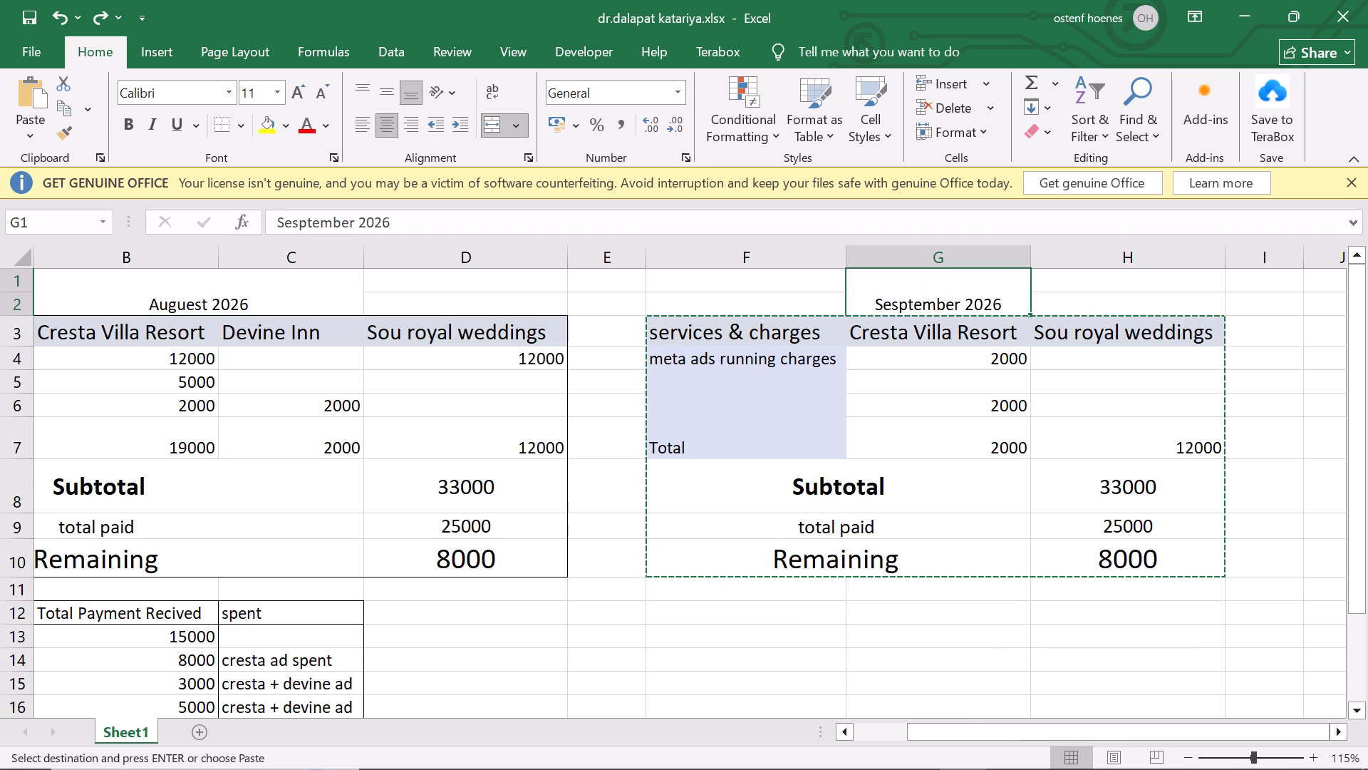
{"action": "key", "text": "ctrl+z"}
{"action": "key", "text": "ctrl+z"}
{"action": "key", "text": "ctrl+z"}
{"action": "key", "text": "ctrl+z"}
{"action": "key", "text": "ctrl+z"}
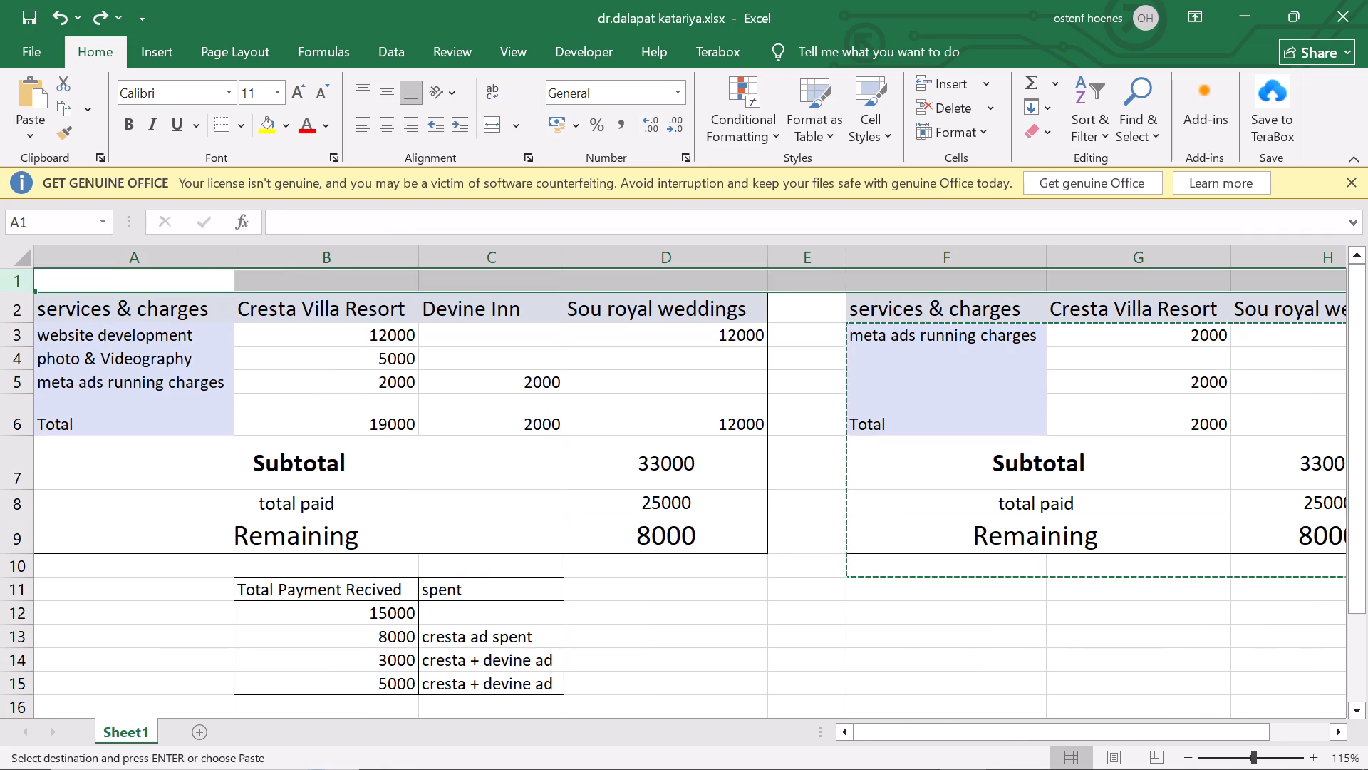
{"action": "key", "text": "ctrl+y"}
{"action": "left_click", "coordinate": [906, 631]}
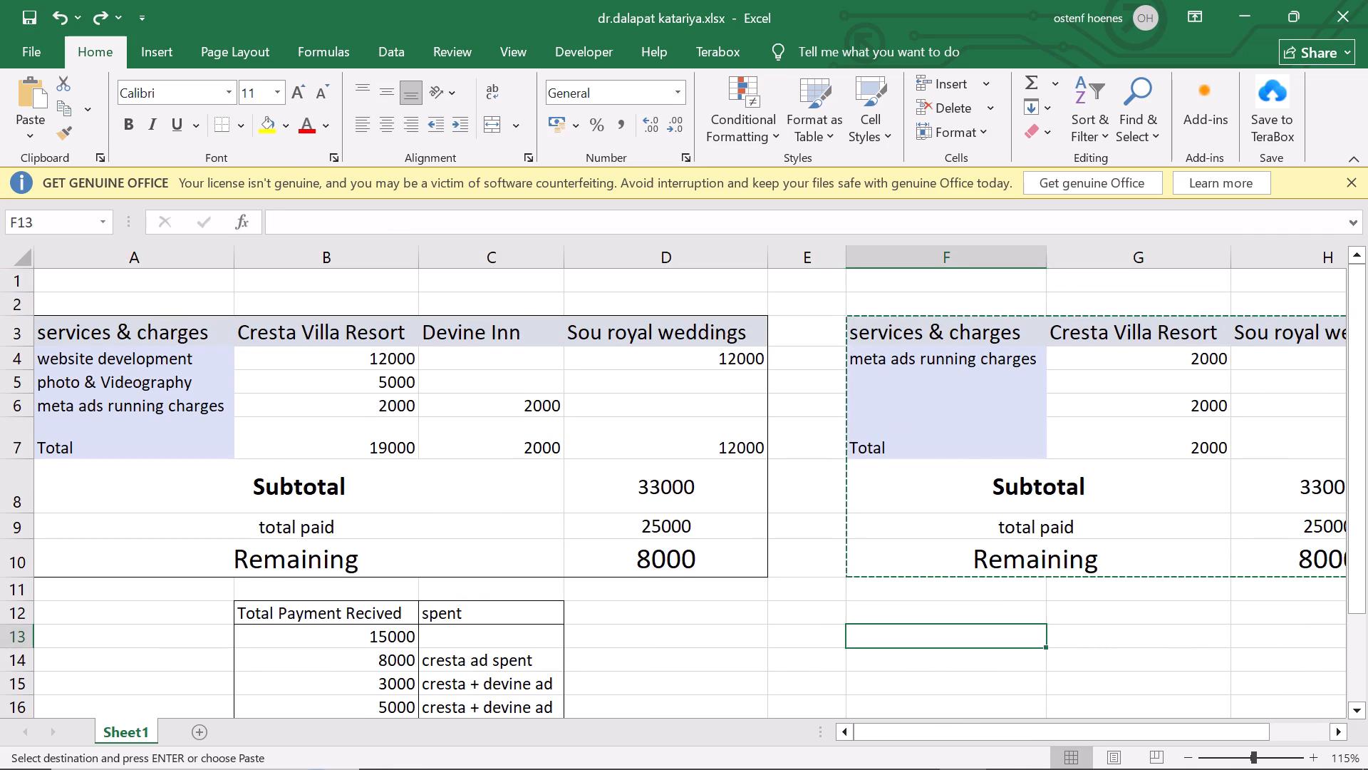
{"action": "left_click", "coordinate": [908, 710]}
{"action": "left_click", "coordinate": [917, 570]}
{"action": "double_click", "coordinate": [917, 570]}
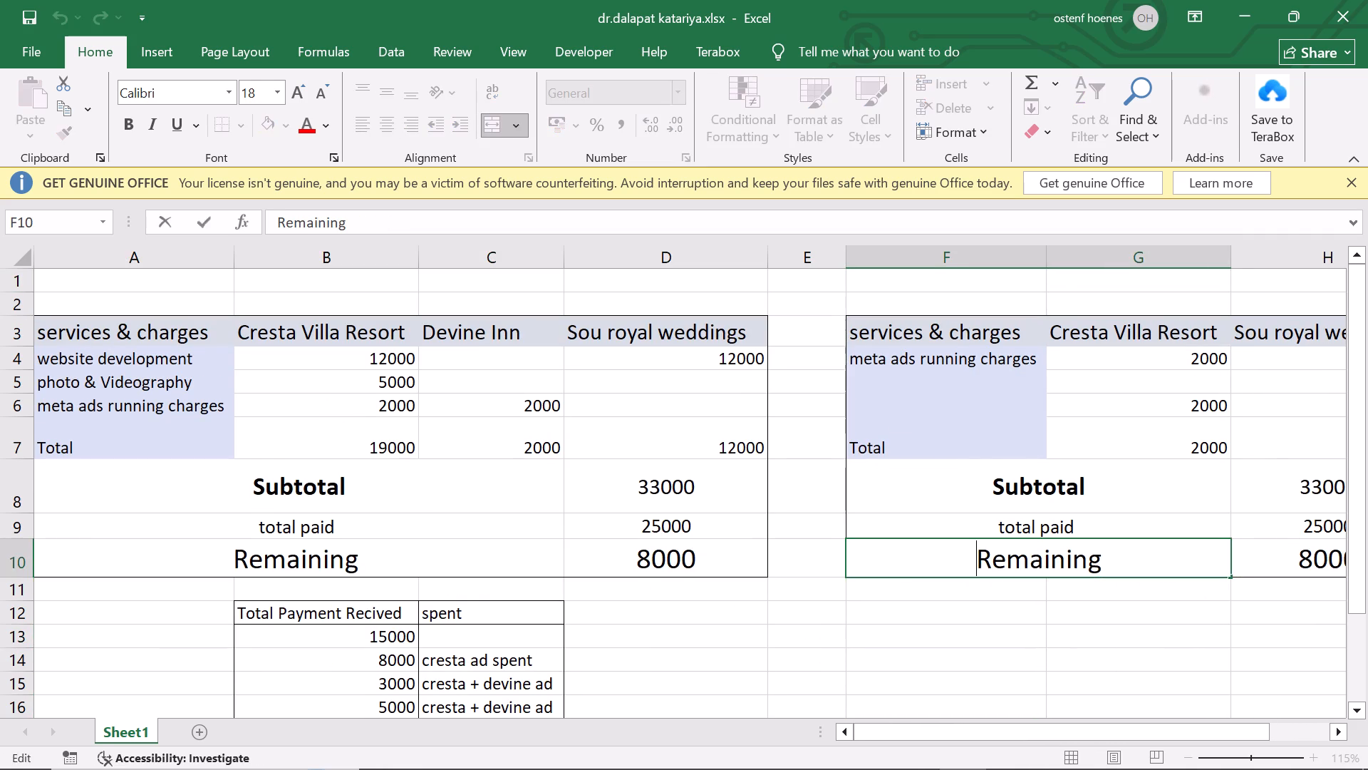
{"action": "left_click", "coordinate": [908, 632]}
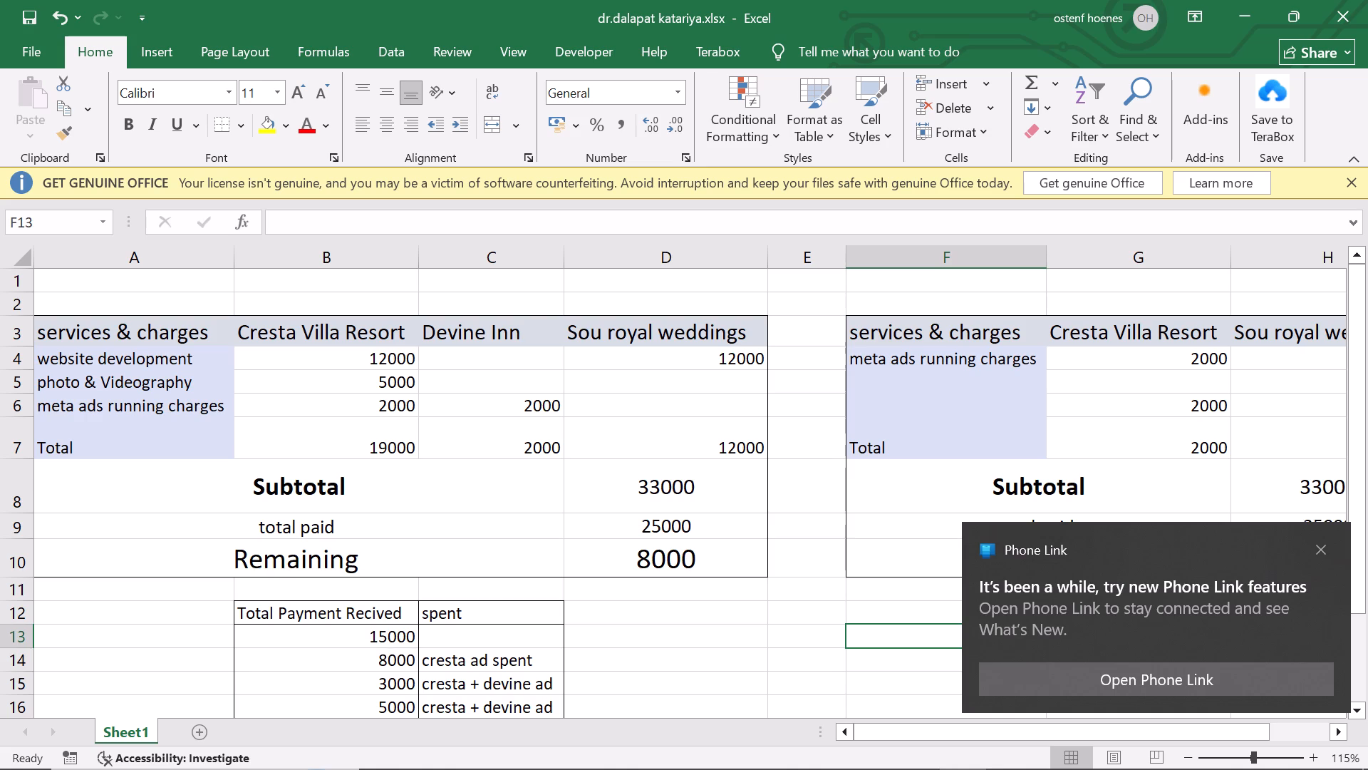
Delete the three payment entries, with their spent notes, below the 15000 row in the Total Payment Recived table.
{"action": "scroll", "coordinate": [558, 675], "scroll_direction": "down", "scroll_amount": 4}
{"action": "scroll", "coordinate": [514, 585], "scroll_direction": "up", "scroll_amount": 3}
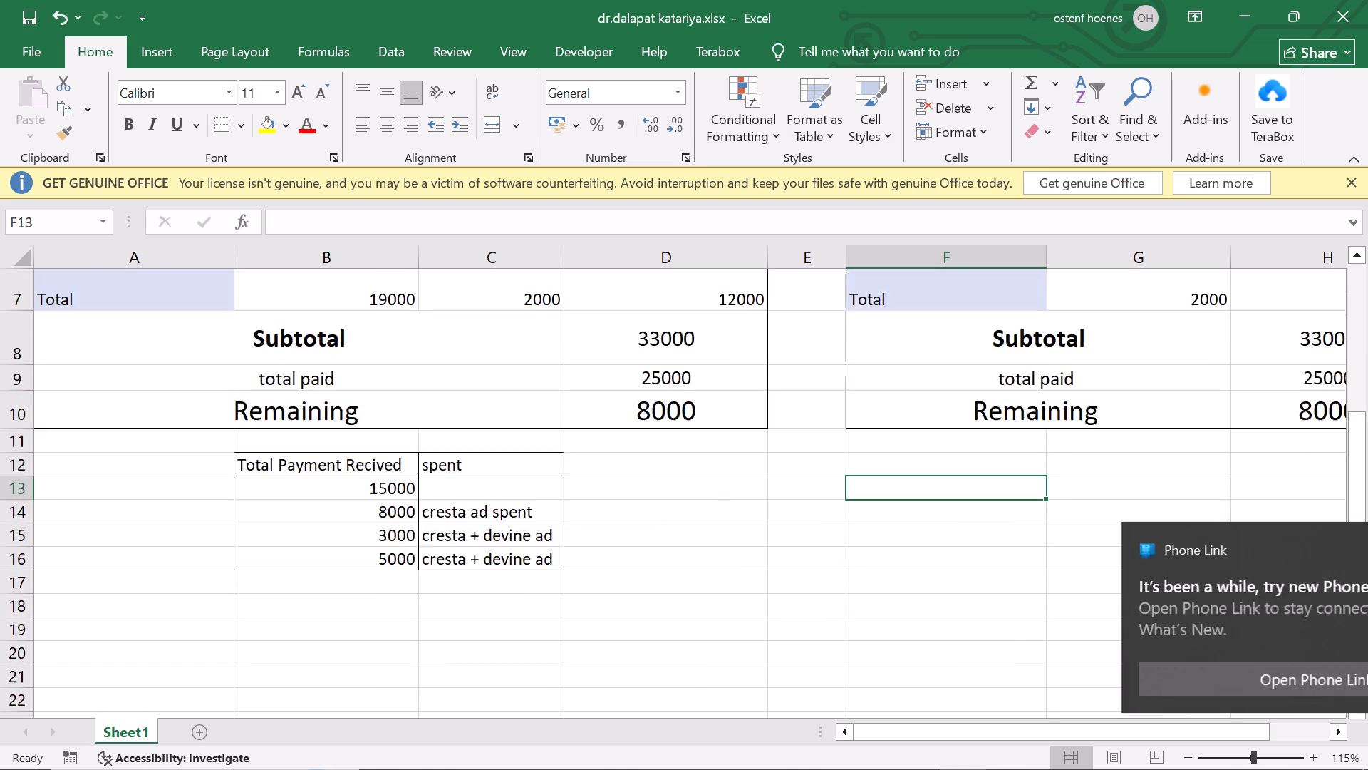
{"action": "left_click_drag", "start_coordinate": [287, 580], "coordinate": [472, 622]}
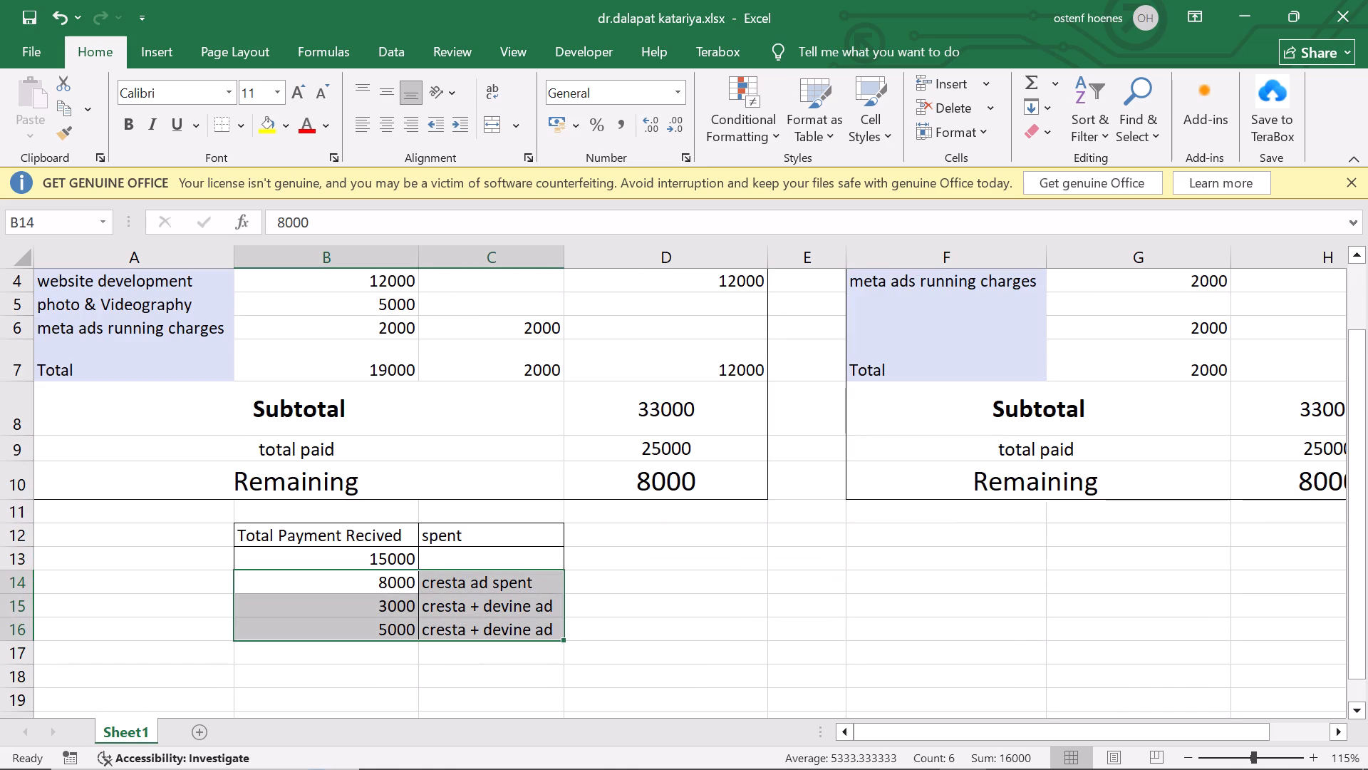
{"action": "key", "text": "BackSpace"}
{"action": "right_click", "coordinate": [470, 621]}
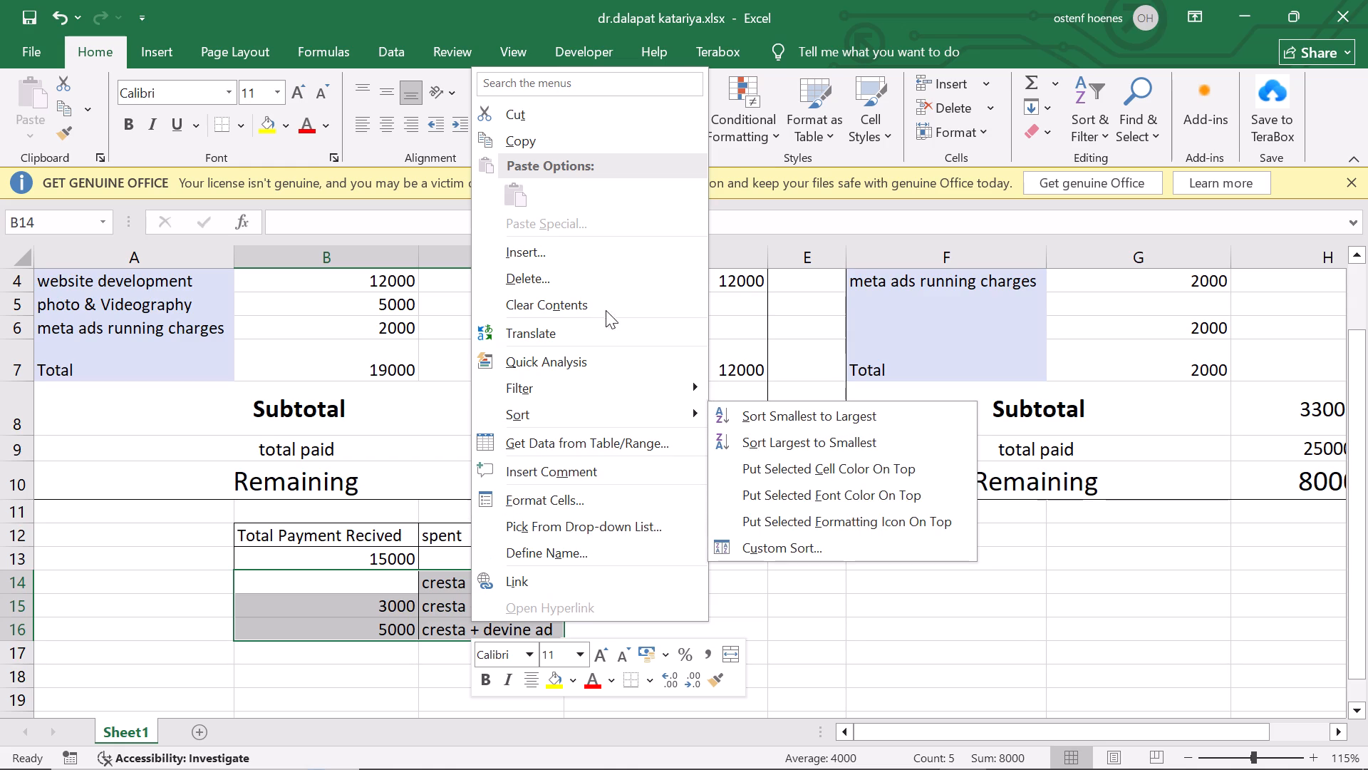
{"action": "left_click", "coordinate": [588, 270]}
{"action": "left_click", "coordinate": [558, 366]}
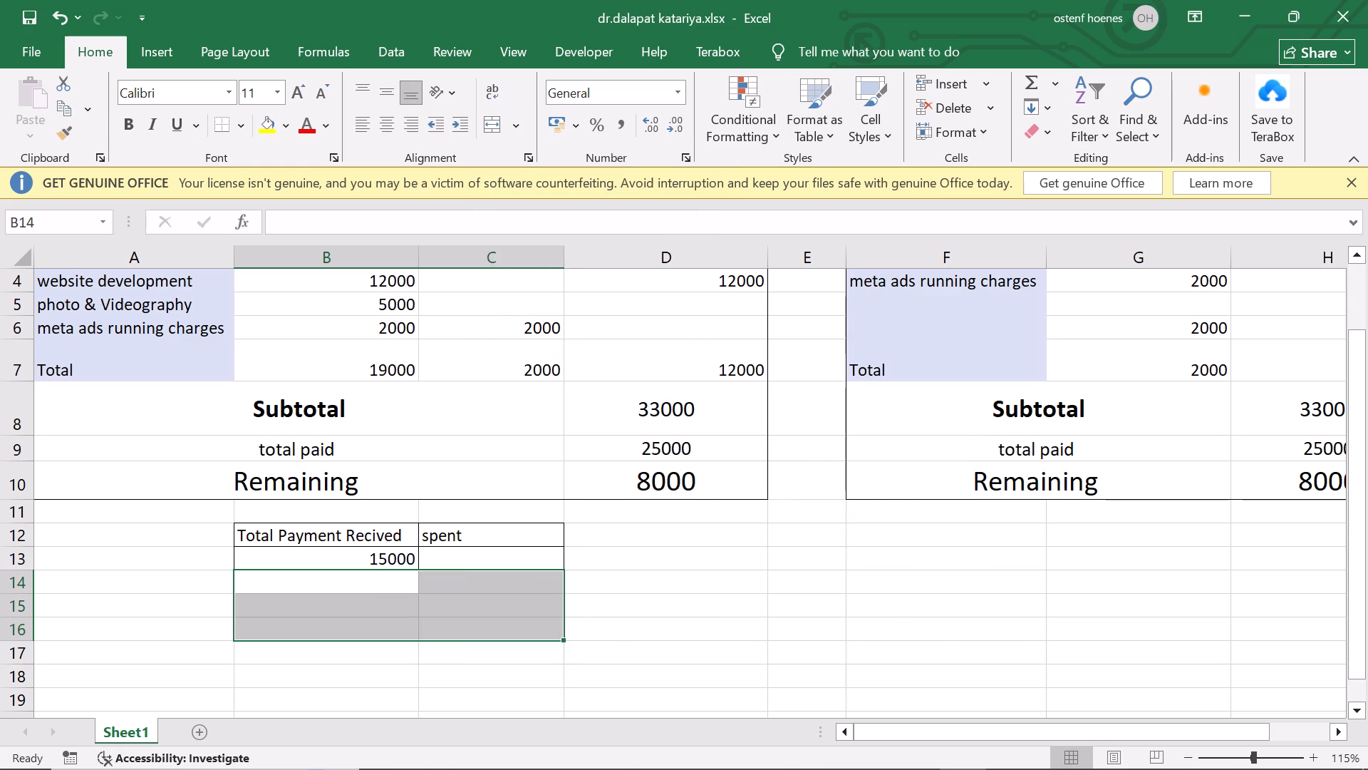
{"action": "left_click_drag", "start_coordinate": [435, 608], "coordinate": [470, 602]}
{"action": "left_click", "coordinate": [560, 588]}
Add a payment of 10000 directly below the 15000 payment in the Total Payment Recived column.
{"action": "left_click", "coordinate": [331, 575]}
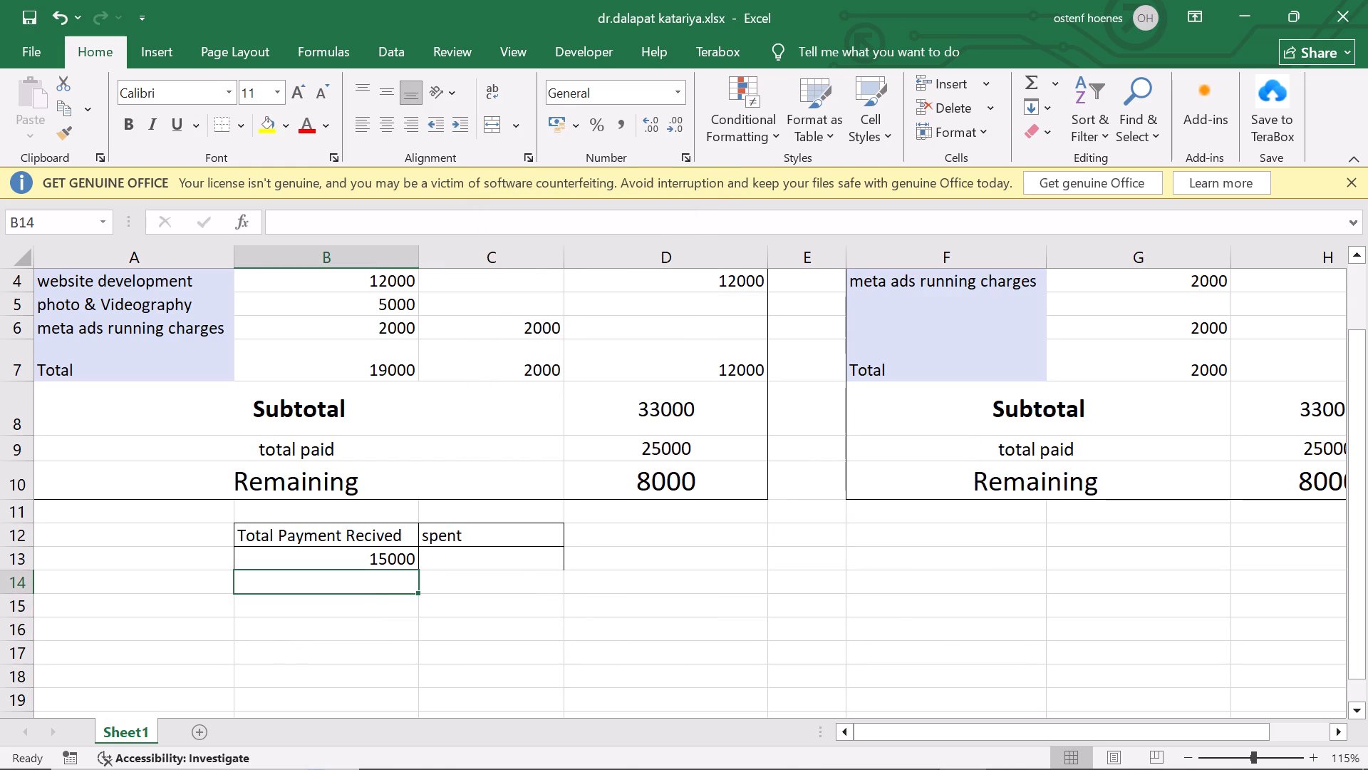
{"action": "type", "text": "10"}
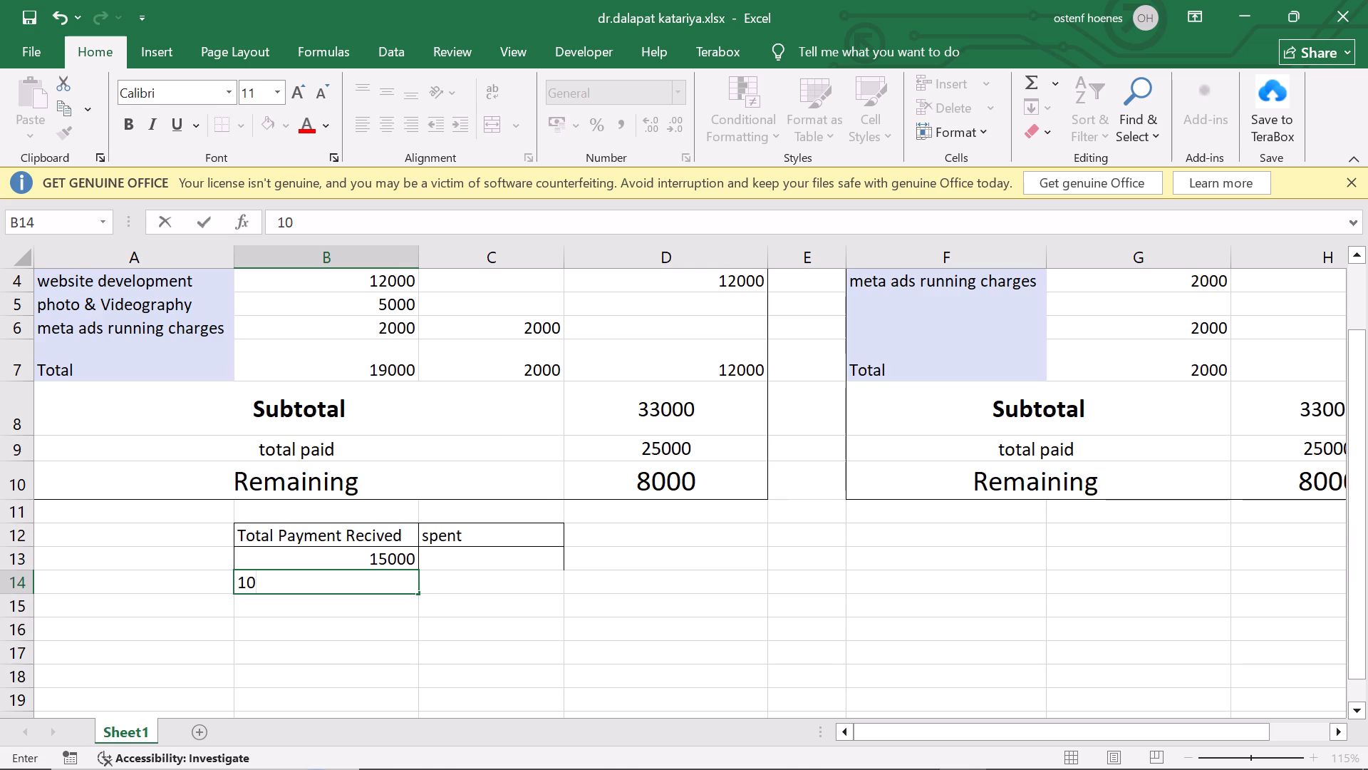
{"action": "type", "text": "000"}
{"action": "left_click", "coordinate": [517, 586]}
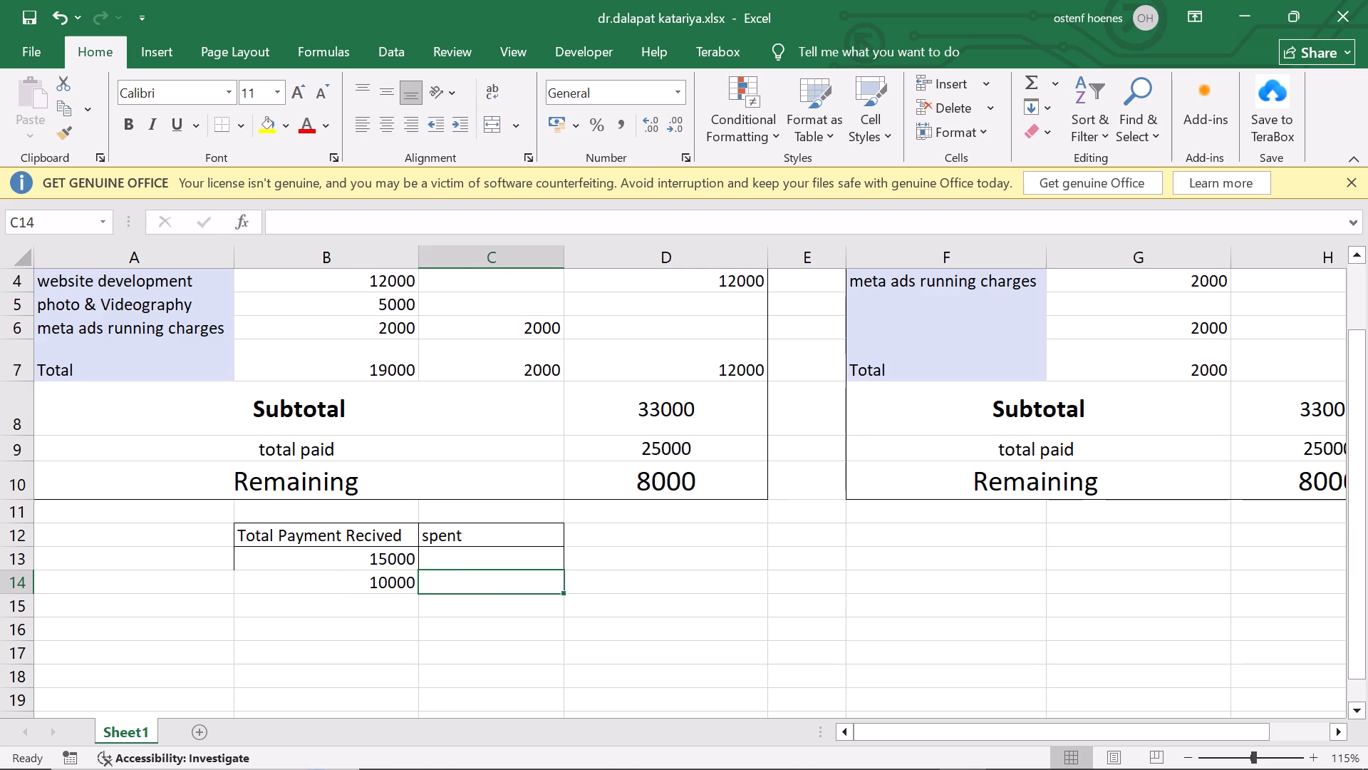
Fill the spent column with online for the 15000 payment and Cash for the 10000 payment.
{"action": "left_click", "coordinate": [489, 568]}
{"action": "left_click", "coordinate": [491, 555]}
{"action": "double_click", "coordinate": [491, 537]}
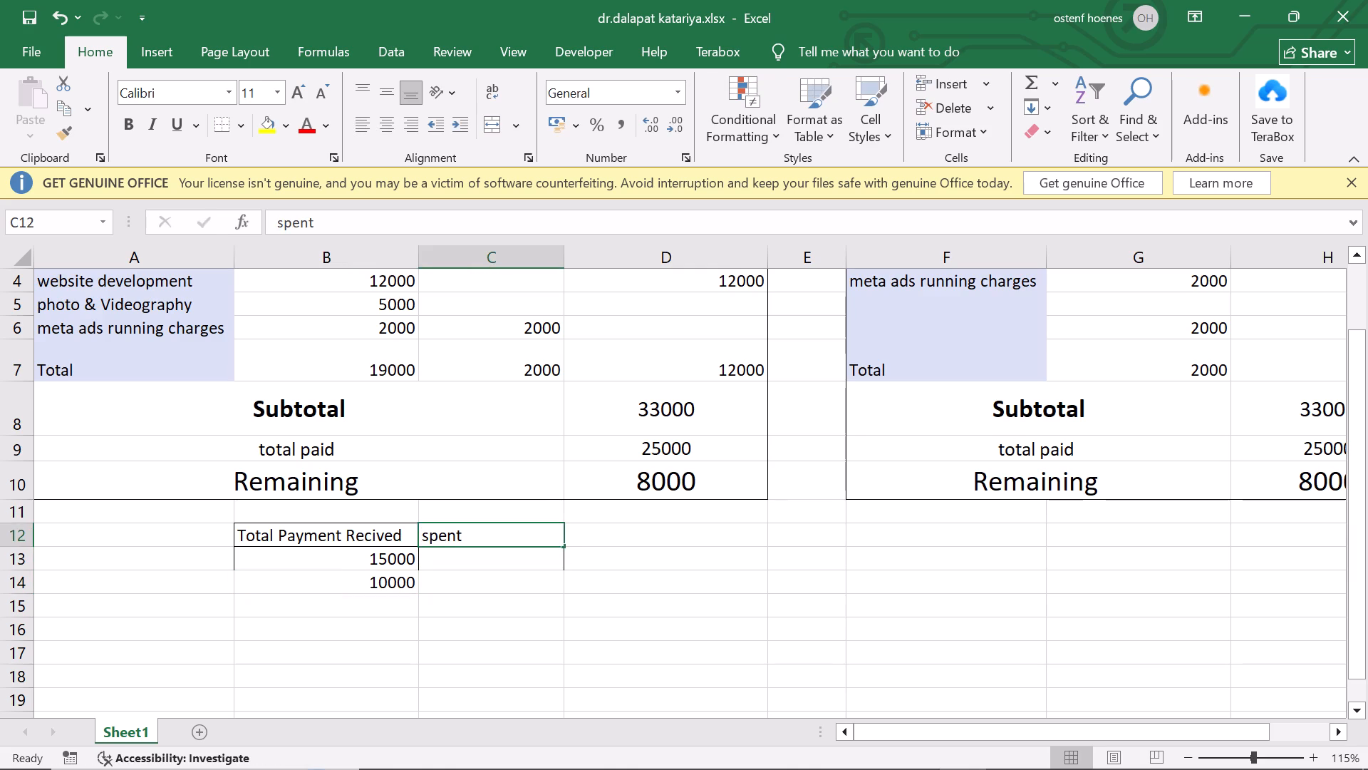
{"action": "left_click", "coordinate": [480, 557]}
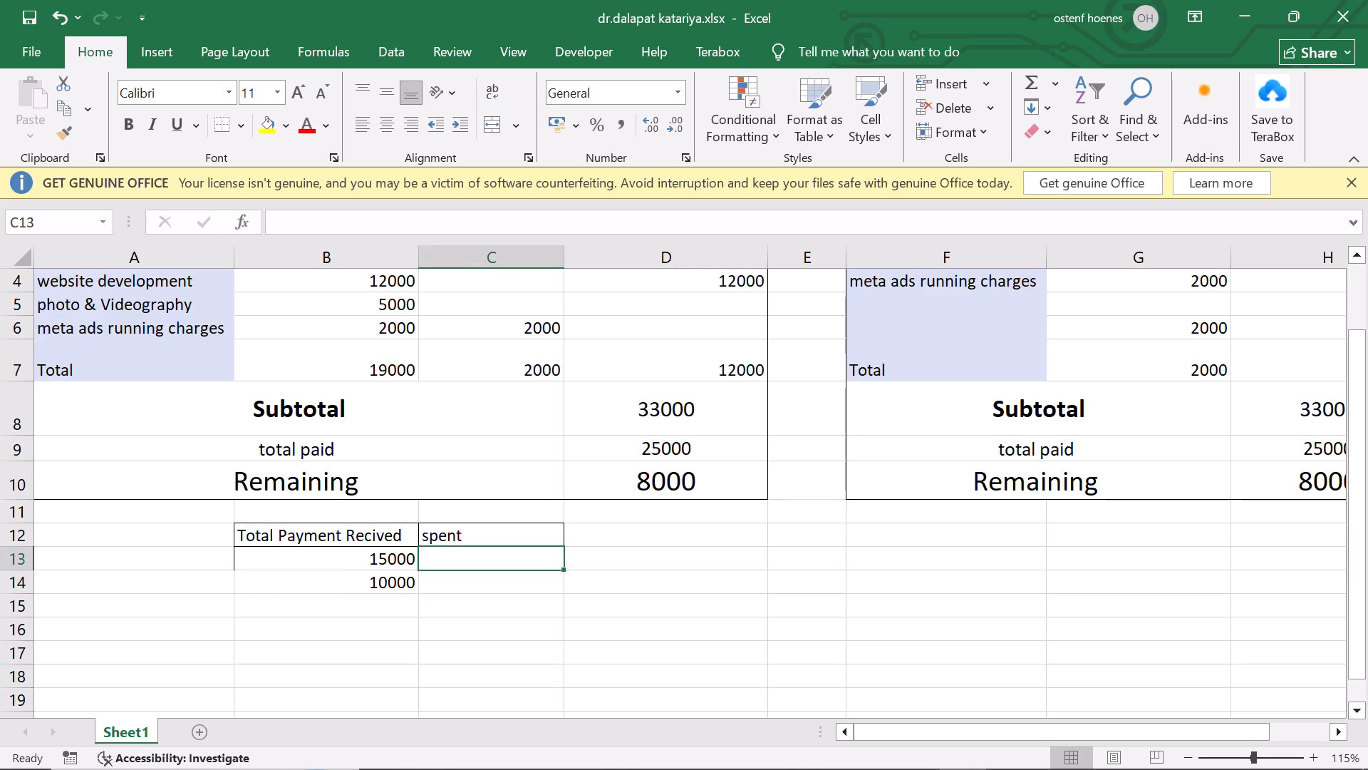
{"action": "type", "text": "onlien"}
{"action": "key", "text": "Tab"}
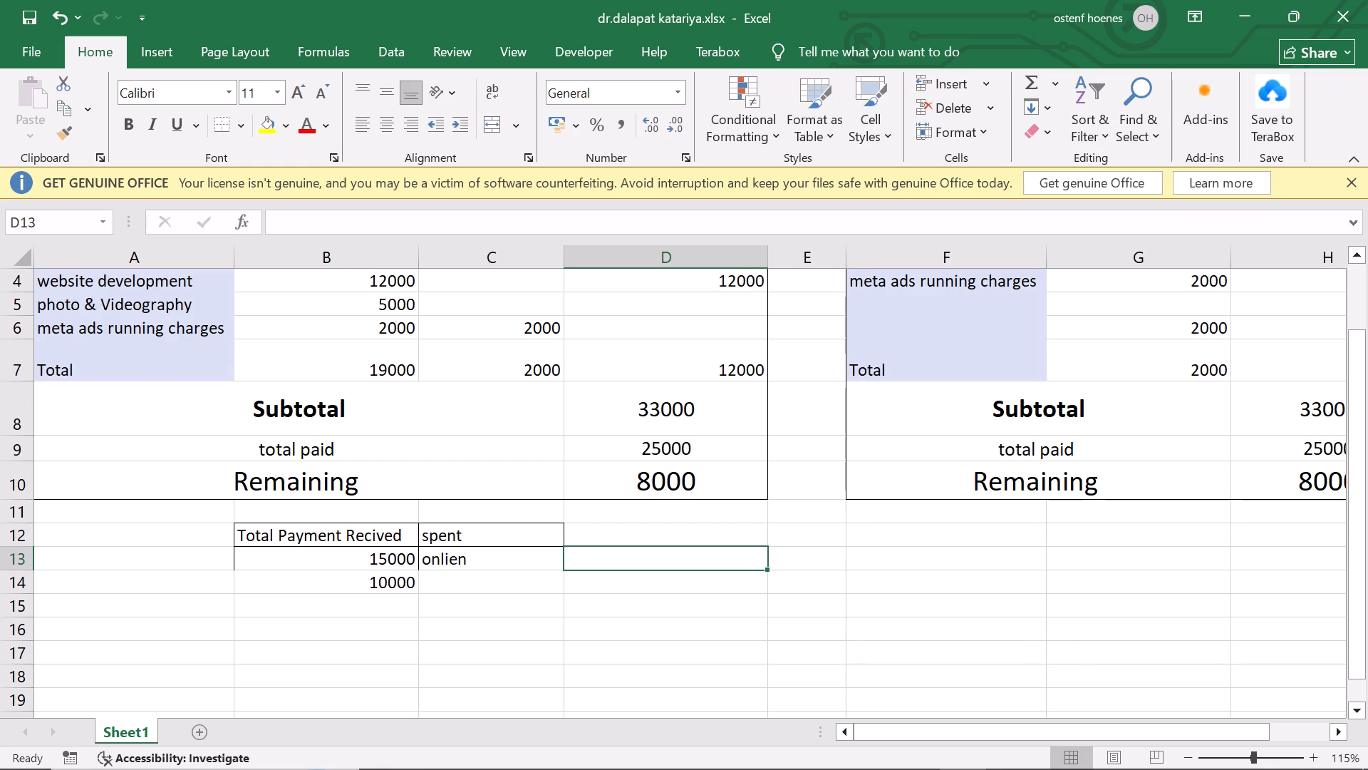
{"action": "double_click", "coordinate": [480, 557]}
{"action": "key", "text": "BackSpace"}
{"action": "key", "text": "BackSpace"}
{"action": "type", "text": "mn"}
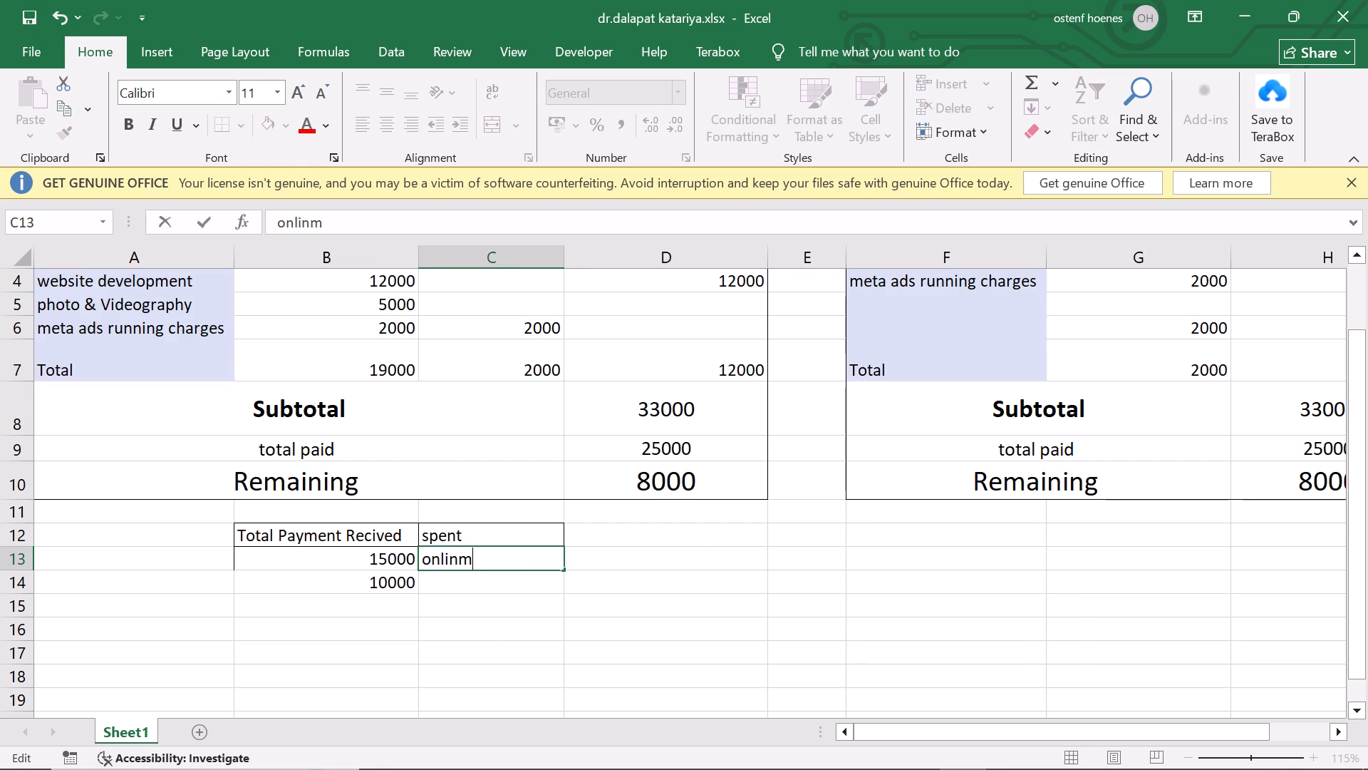
{"action": "key", "text": "BackSpace"}
{"action": "key", "text": "BackSpace"}
{"action": "type", "text": "ne"}
{"action": "left_click", "coordinate": [494, 583]}
{"action": "type", "text": "Cash"}
{"action": "left_click", "coordinate": [319, 602]}
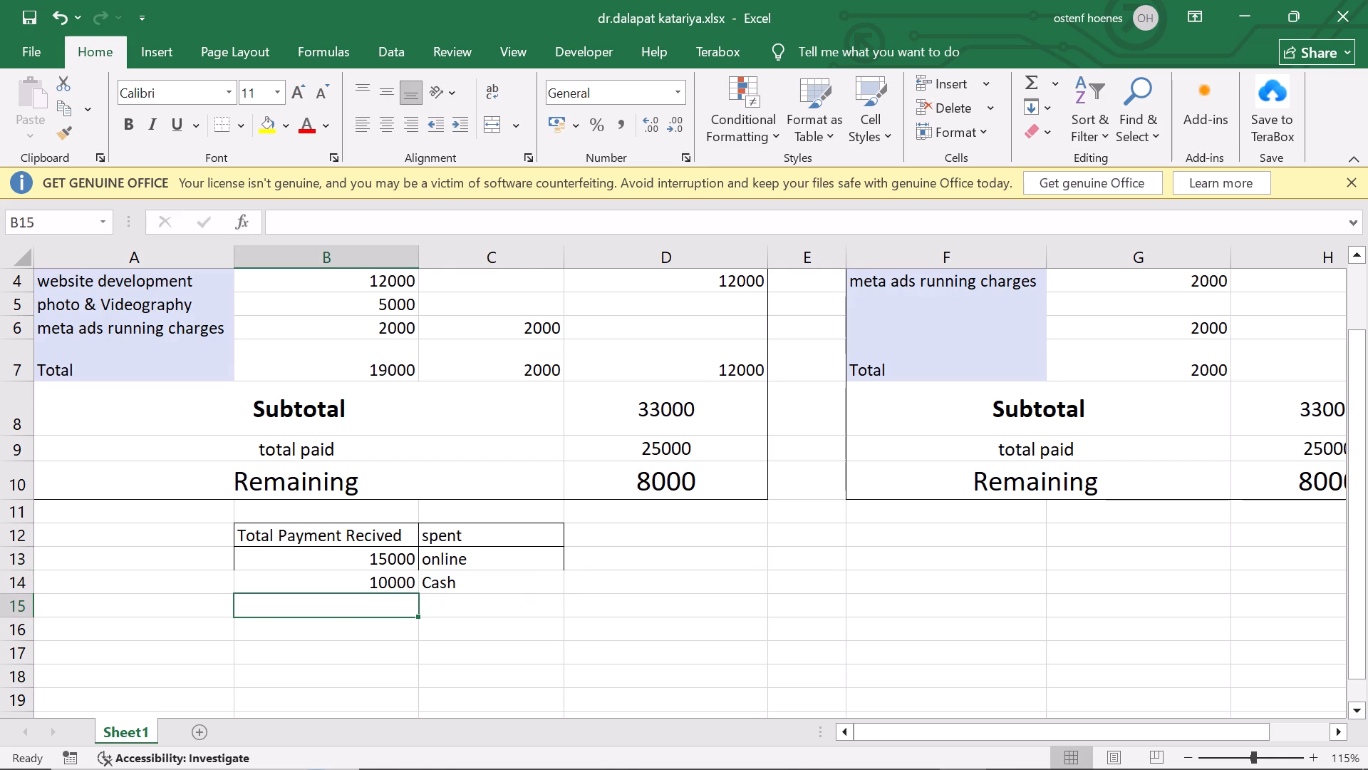
Apply outside borders around the two payment rows, B13:C14.
{"action": "left_click_drag", "start_coordinate": [291, 581], "coordinate": [429, 588]}
{"action": "left_click_drag", "start_coordinate": [287, 565], "coordinate": [284, 561]}
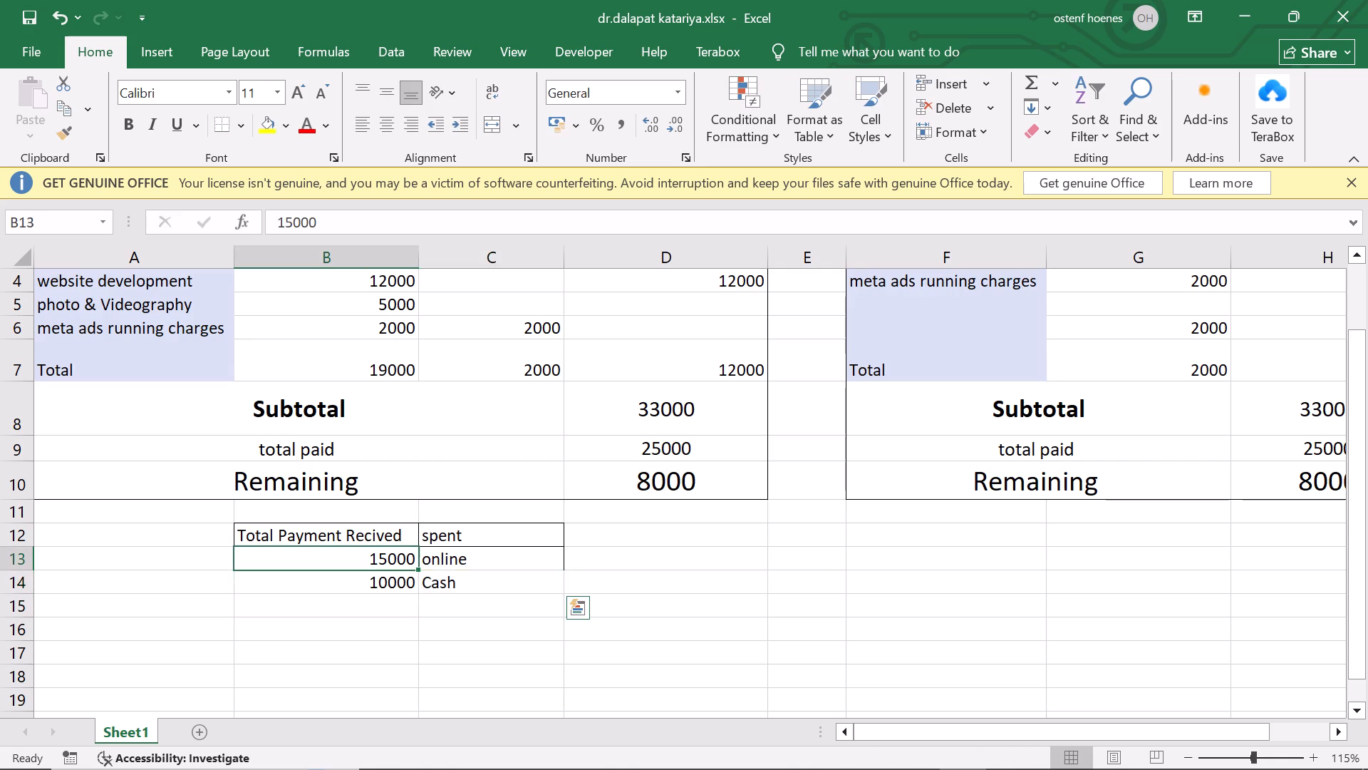
{"action": "left_click_drag", "start_coordinate": [284, 561], "coordinate": [468, 586]}
{"action": "right_click", "coordinate": [468, 586]}
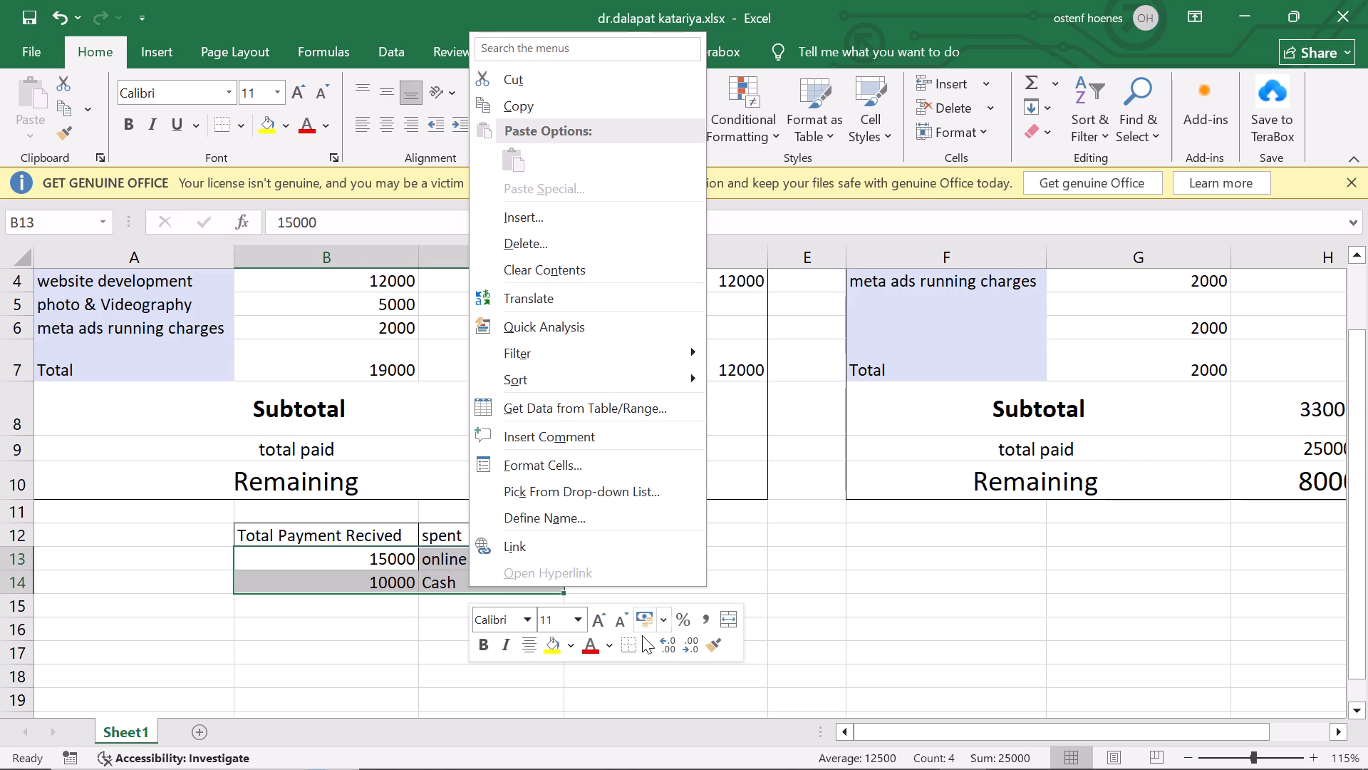
{"action": "left_click", "coordinate": [437, 589]}
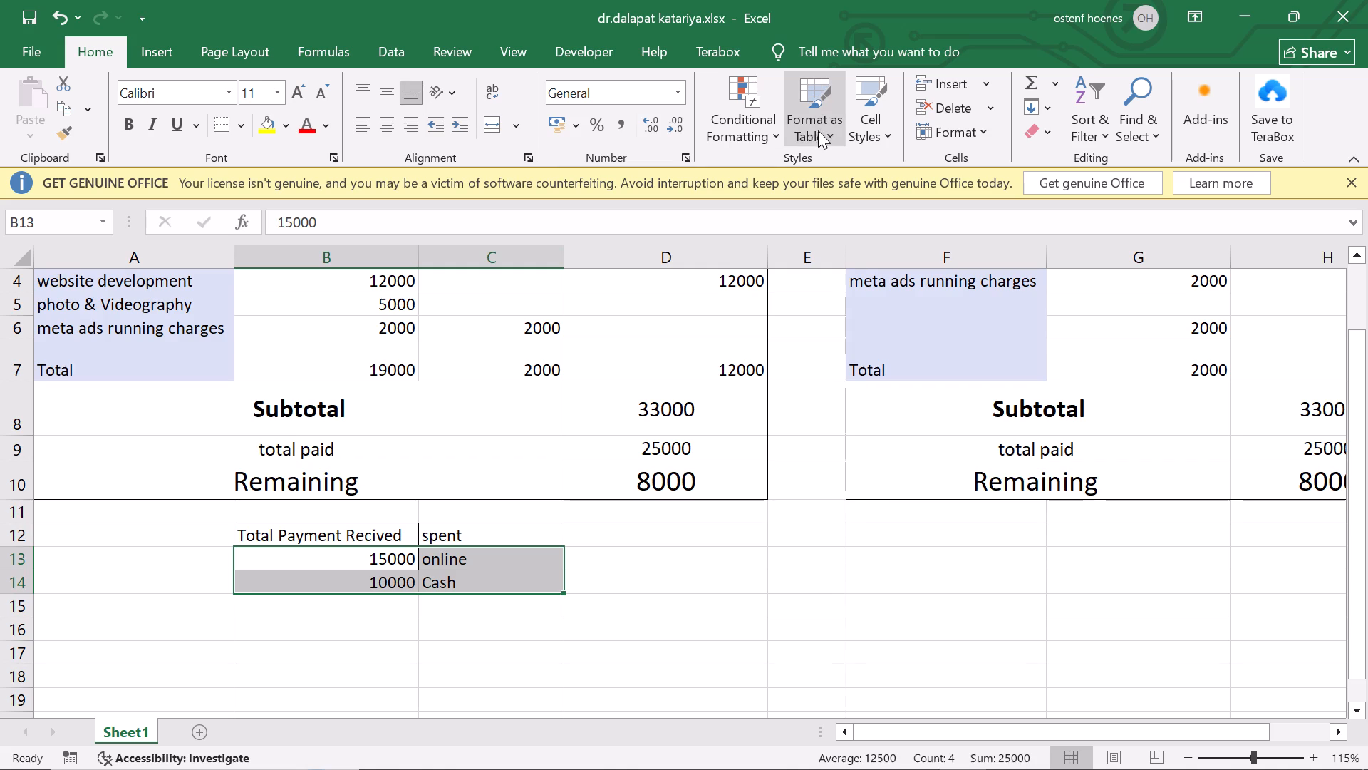
{"action": "left_click", "coordinate": [234, 126]}
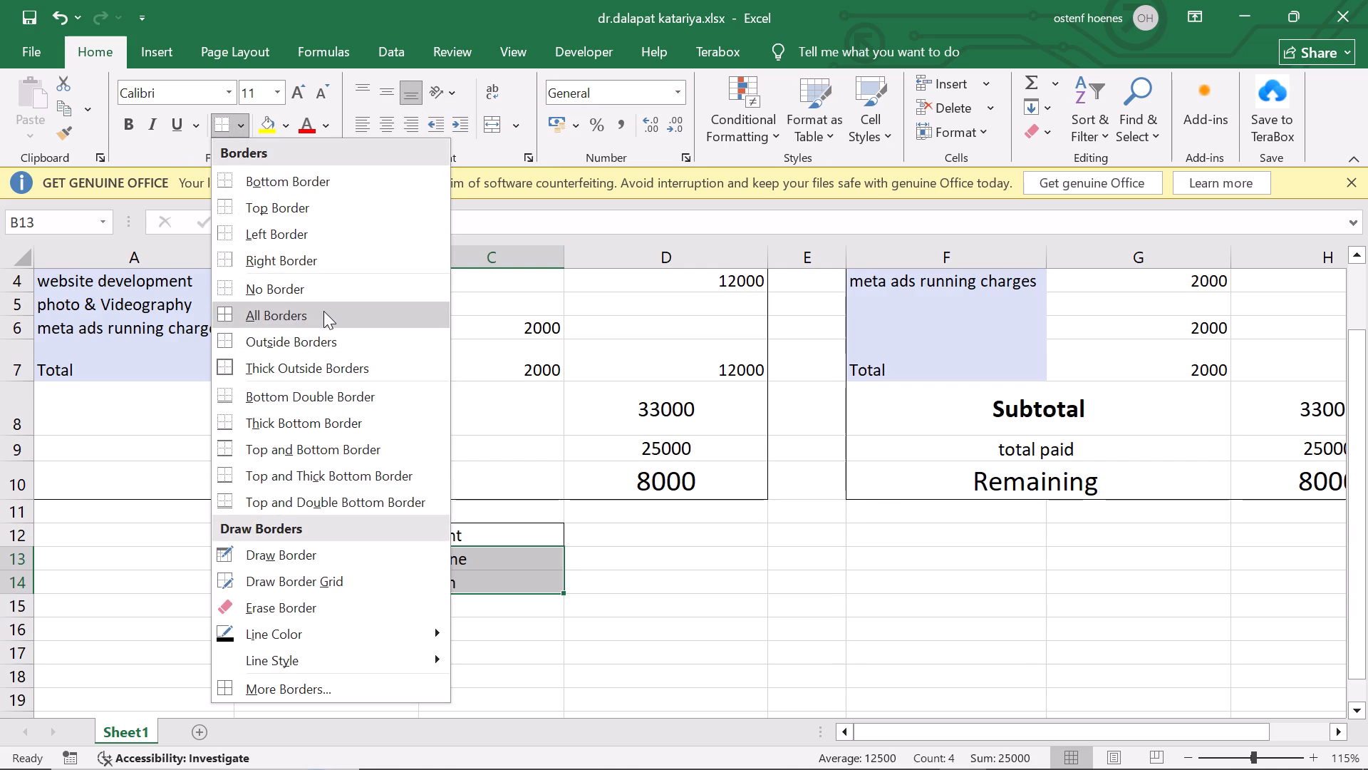
{"action": "left_click", "coordinate": [331, 333]}
{"action": "left_click", "coordinate": [742, 569]}
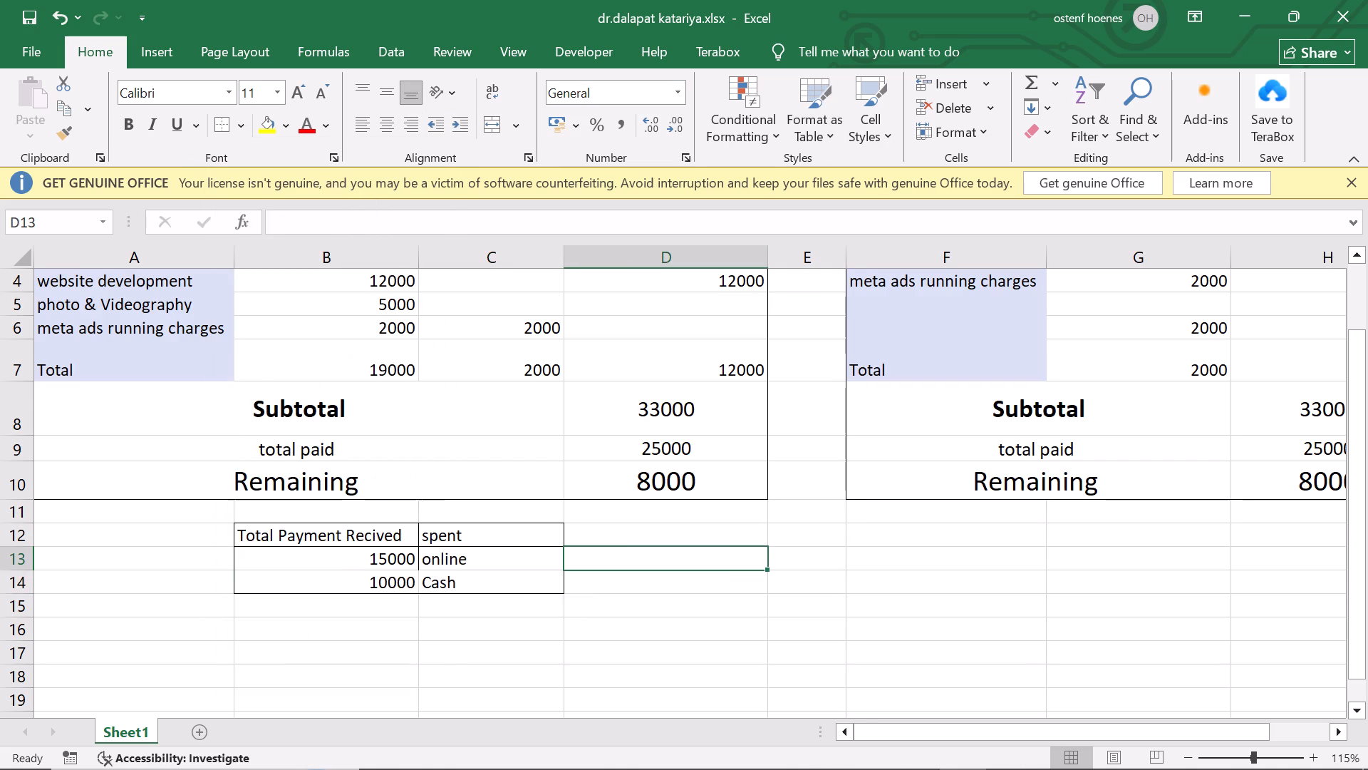
Add a left border to the Cash cell, C14, to separate it from the 10000 payment.
{"action": "left_click", "coordinate": [430, 585]}
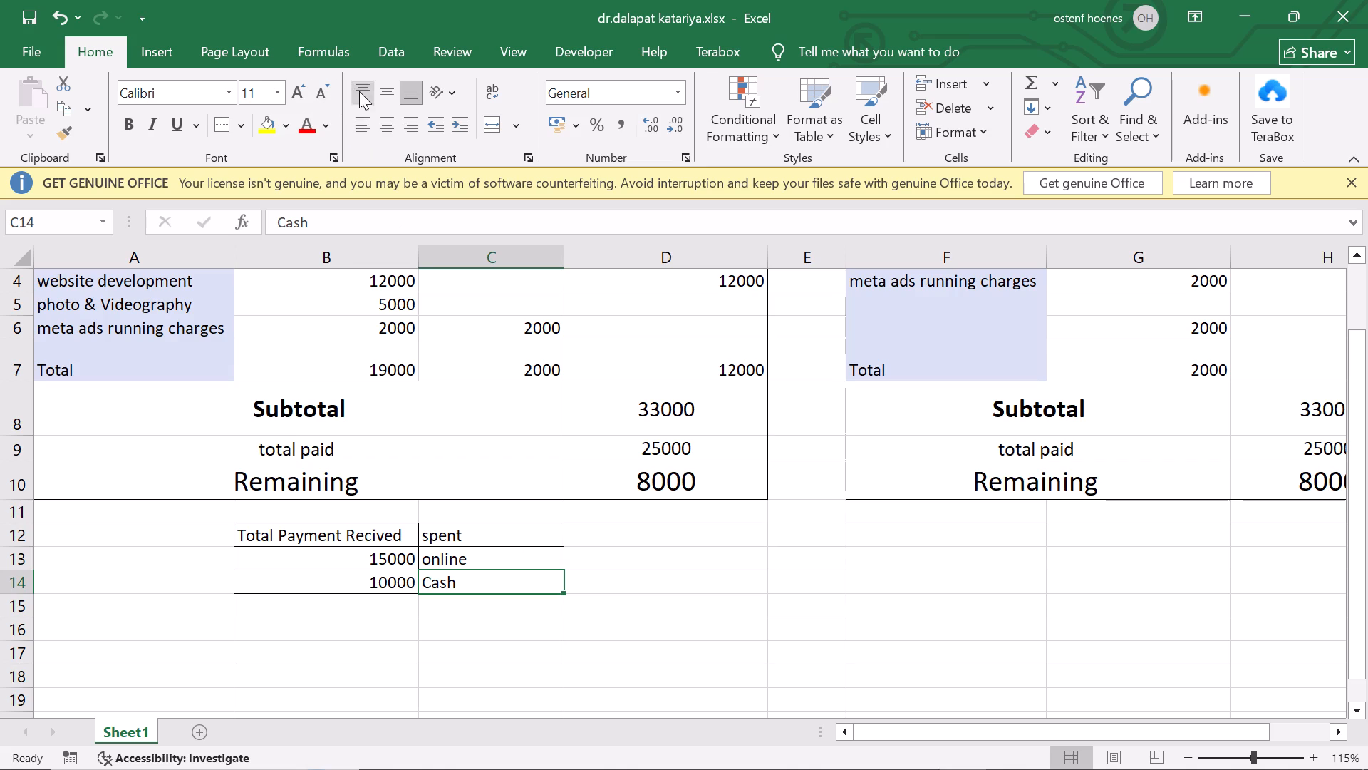
{"action": "left_click", "coordinate": [237, 125]}
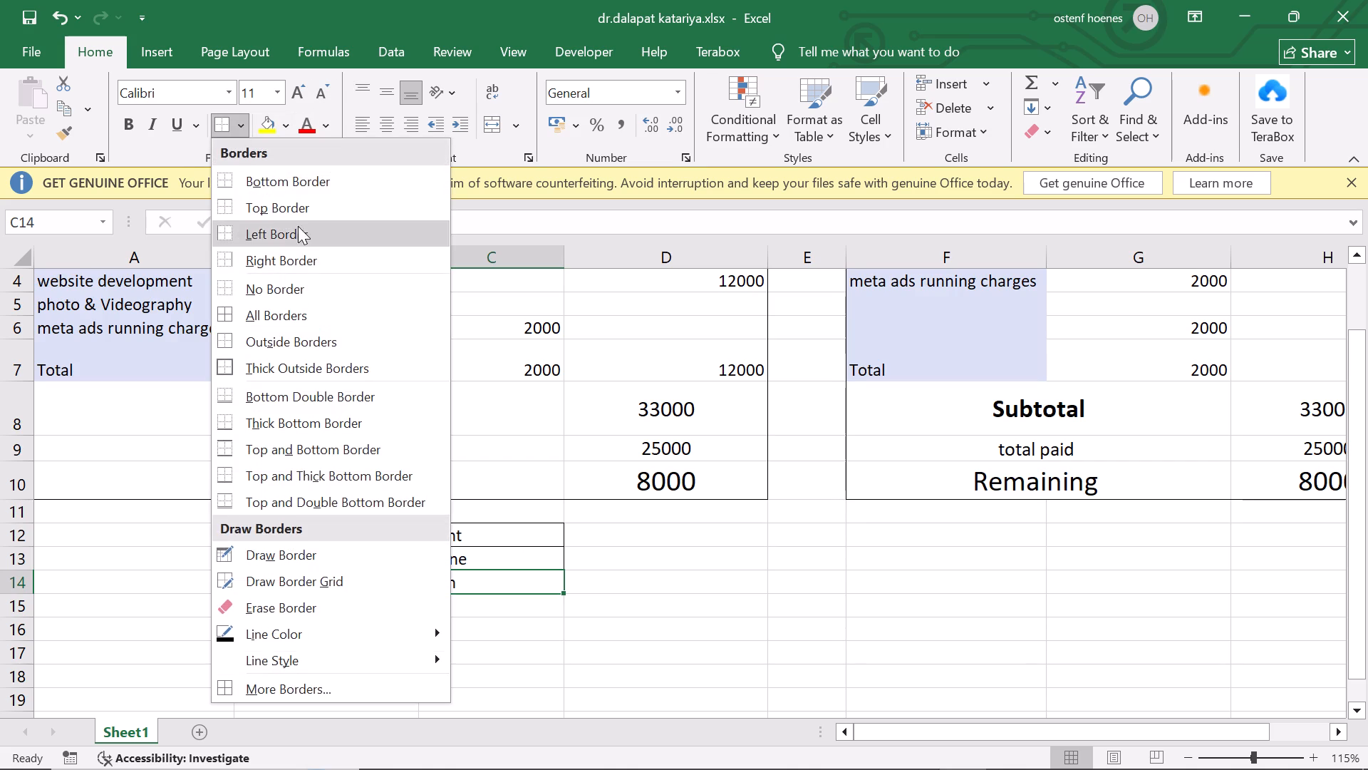
{"action": "left_click", "coordinate": [298, 231]}
{"action": "left_click", "coordinate": [782, 523]}
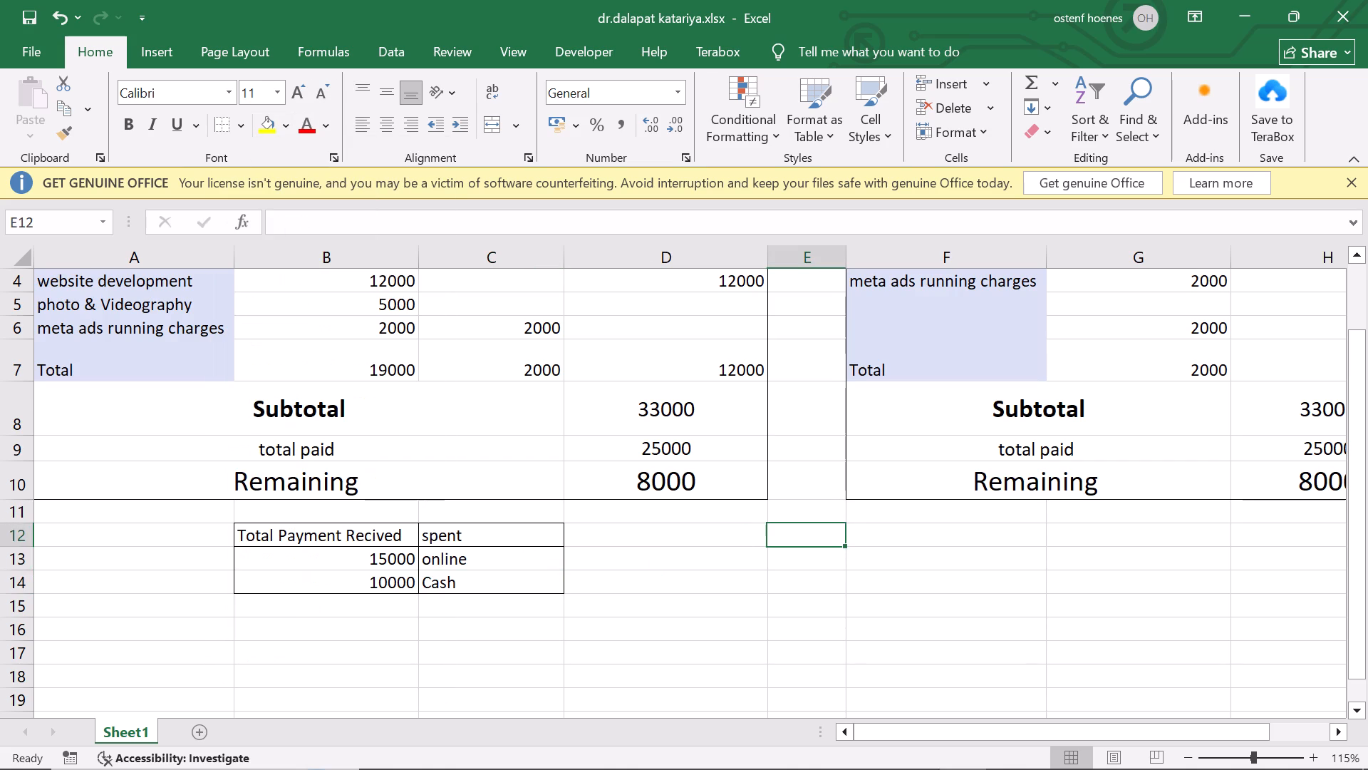
Rename the spent column header in the payments table as mode.
{"action": "double_click", "coordinate": [462, 541]}
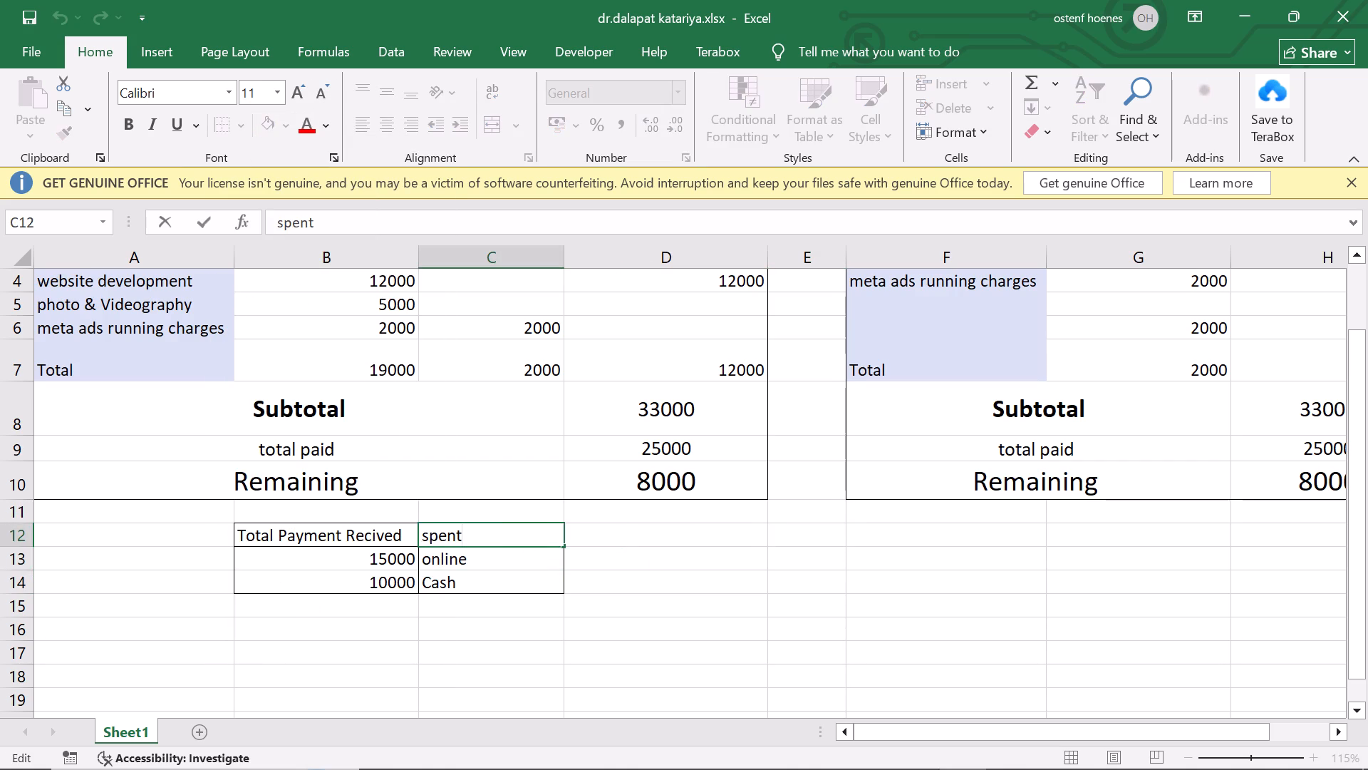
{"action": "key", "text": "ctrl+a"}
{"action": "type", "text": "mod3"}
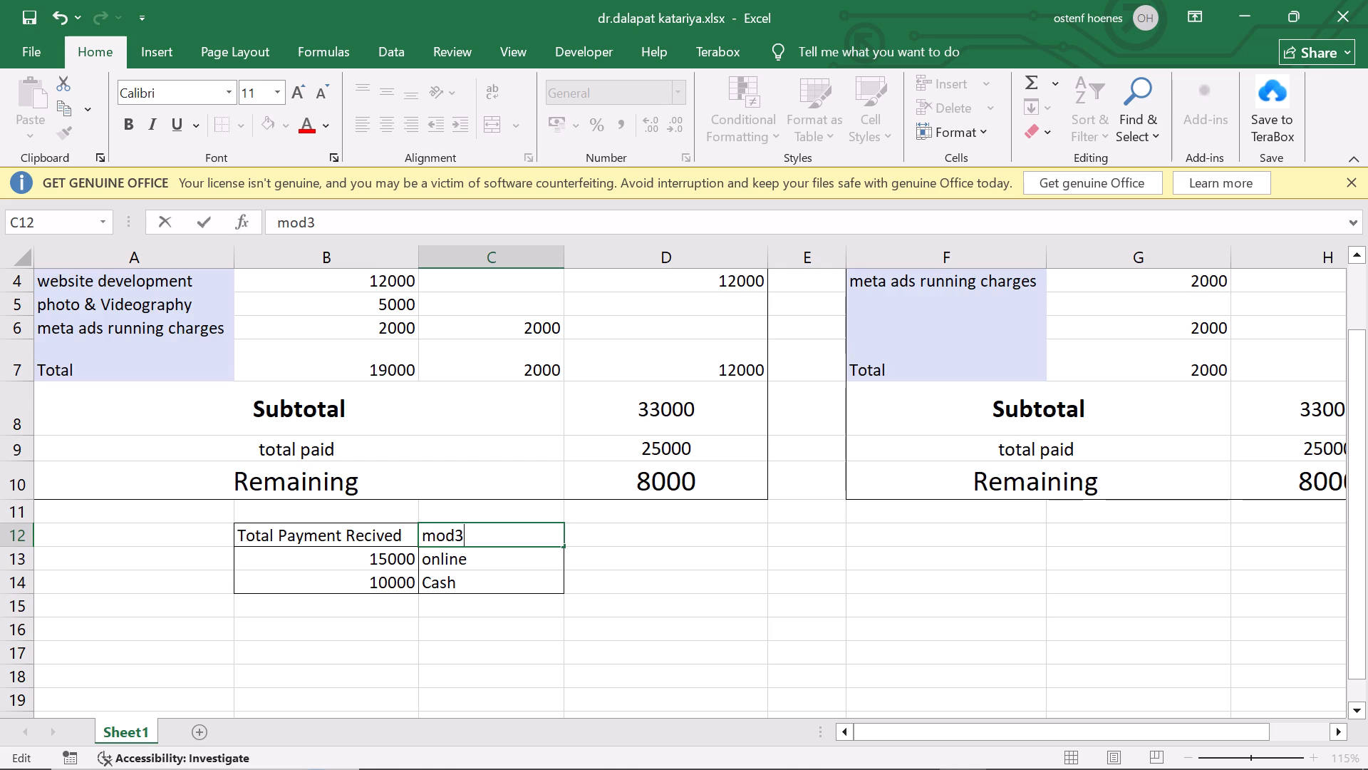
{"action": "key", "text": "e"}
{"action": "key", "text": "BackSpace"}
{"action": "key", "text": "e"}
{"action": "key", "text": "BackSpace"}
{"action": "key", "text": "BackSpace"}
{"action": "key", "text": "e"}
{"action": "left_click", "coordinate": [774, 585]}
{"action": "scroll", "coordinate": [774, 585], "scroll_direction": "up", "scroll_amount": 2}
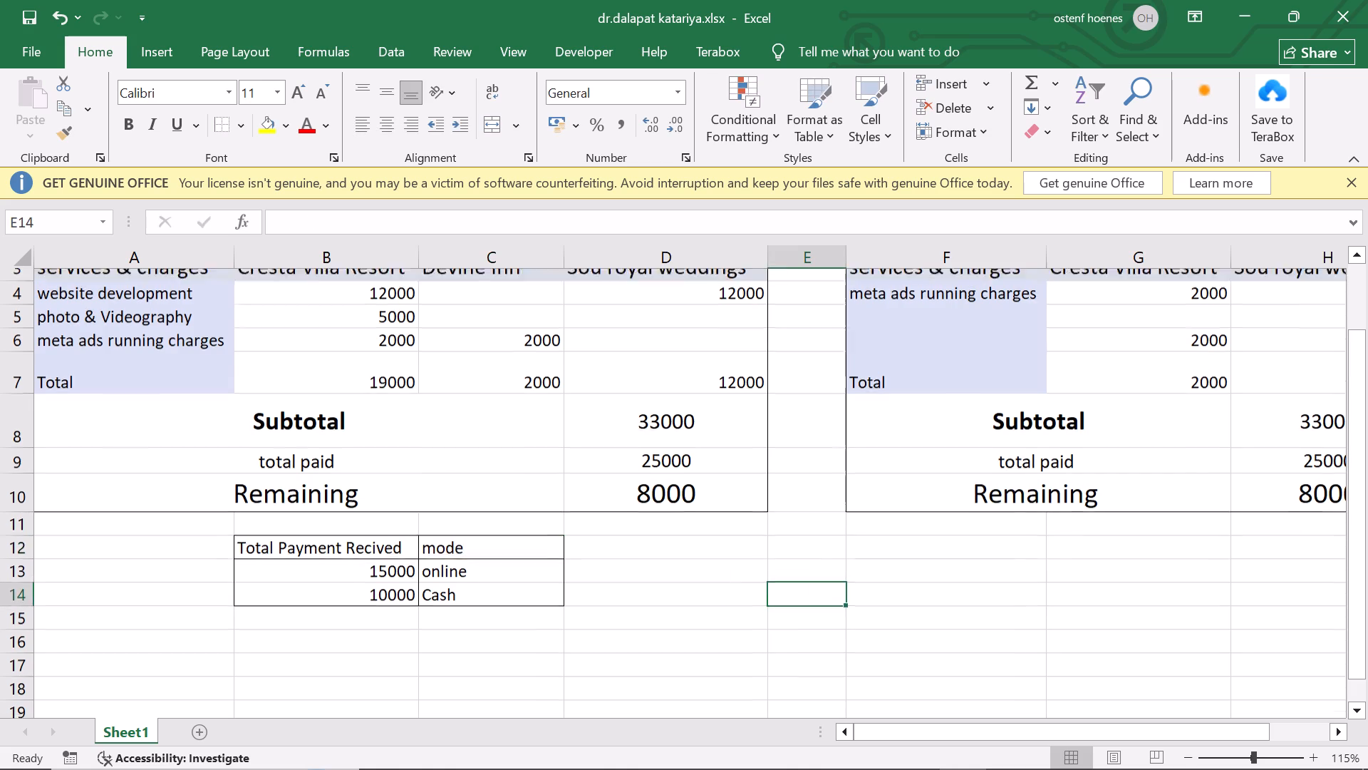
Clear the Sou royal weddings total, H7, in the second services and charges table.
{"action": "scroll", "coordinate": [774, 585], "scroll_direction": "up", "scroll_amount": 3}
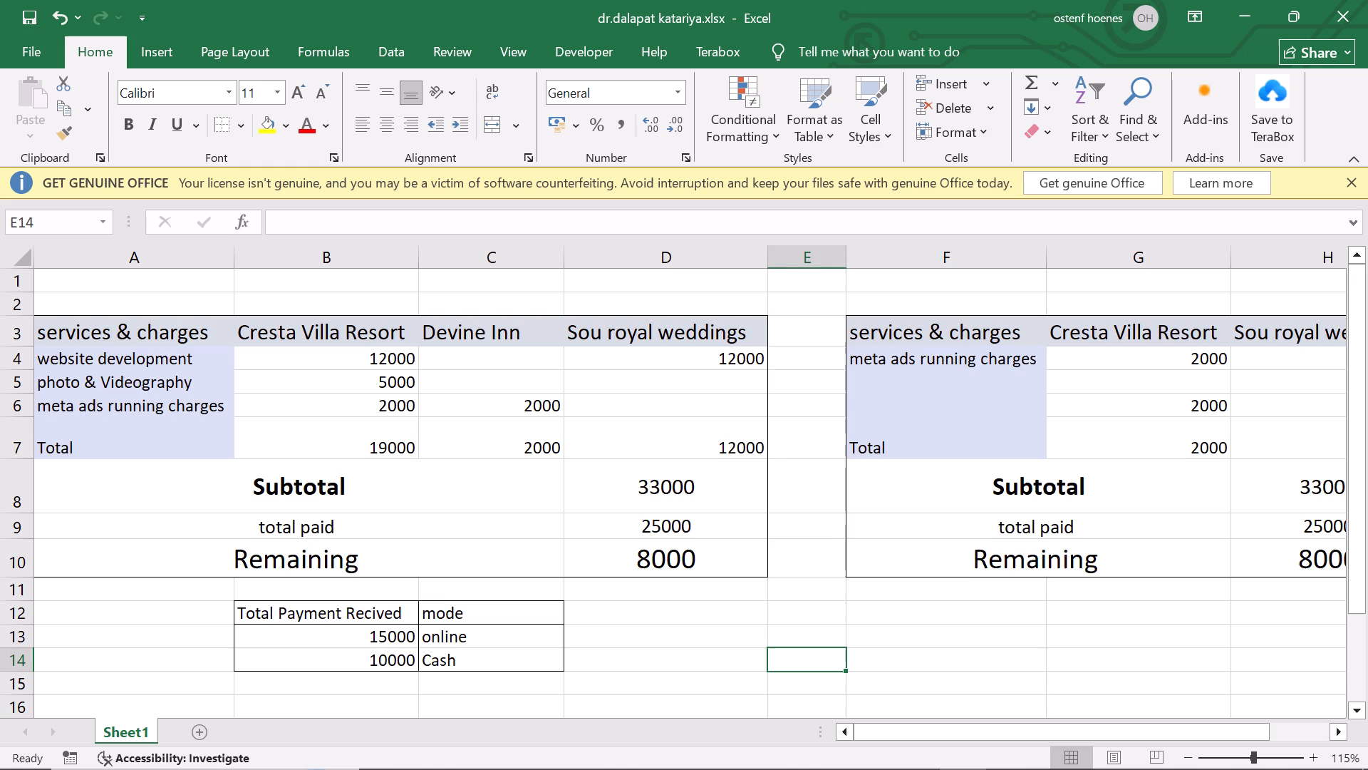
{"action": "left_click", "coordinate": [949, 386]}
{"action": "left_click", "coordinate": [953, 356]}
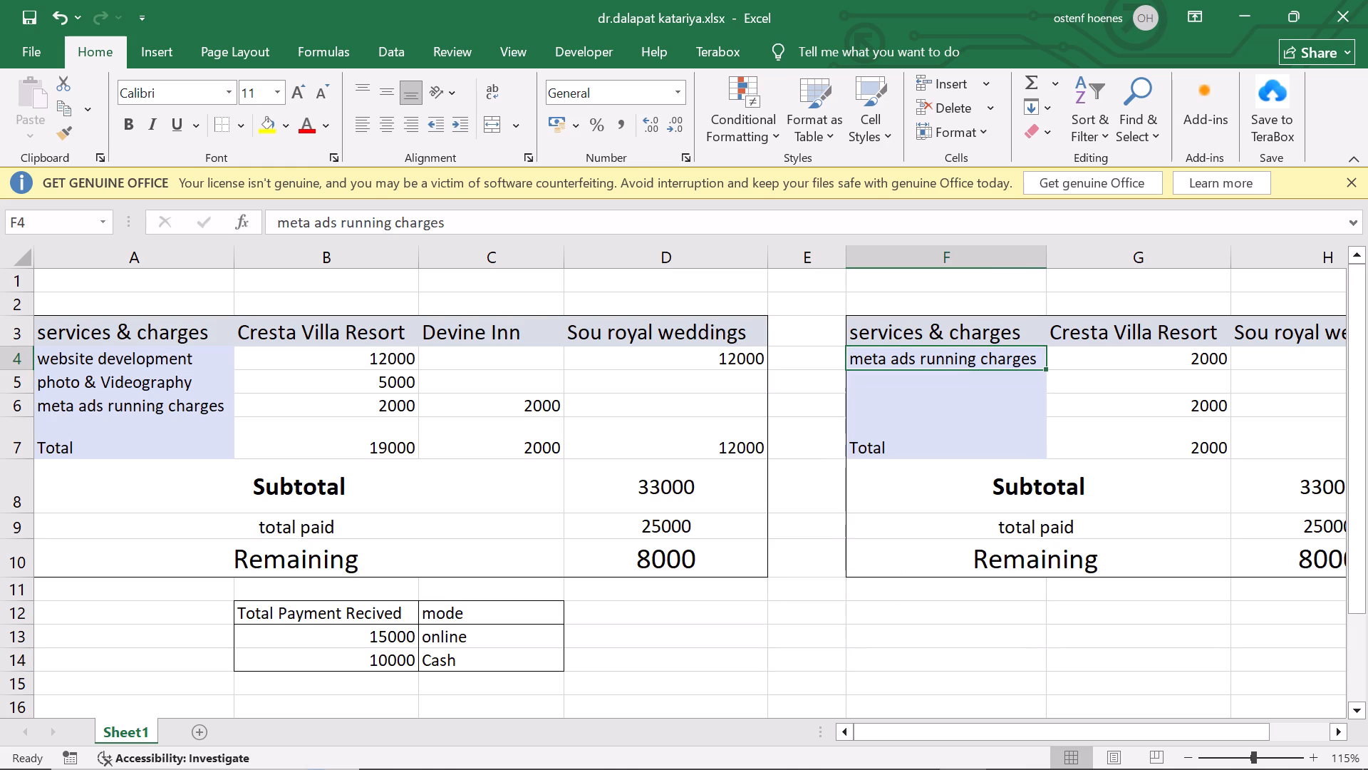
{"action": "left_click", "coordinate": [943, 724]}
{"action": "left_click_drag", "start_coordinate": [943, 724], "coordinate": [985, 716]}
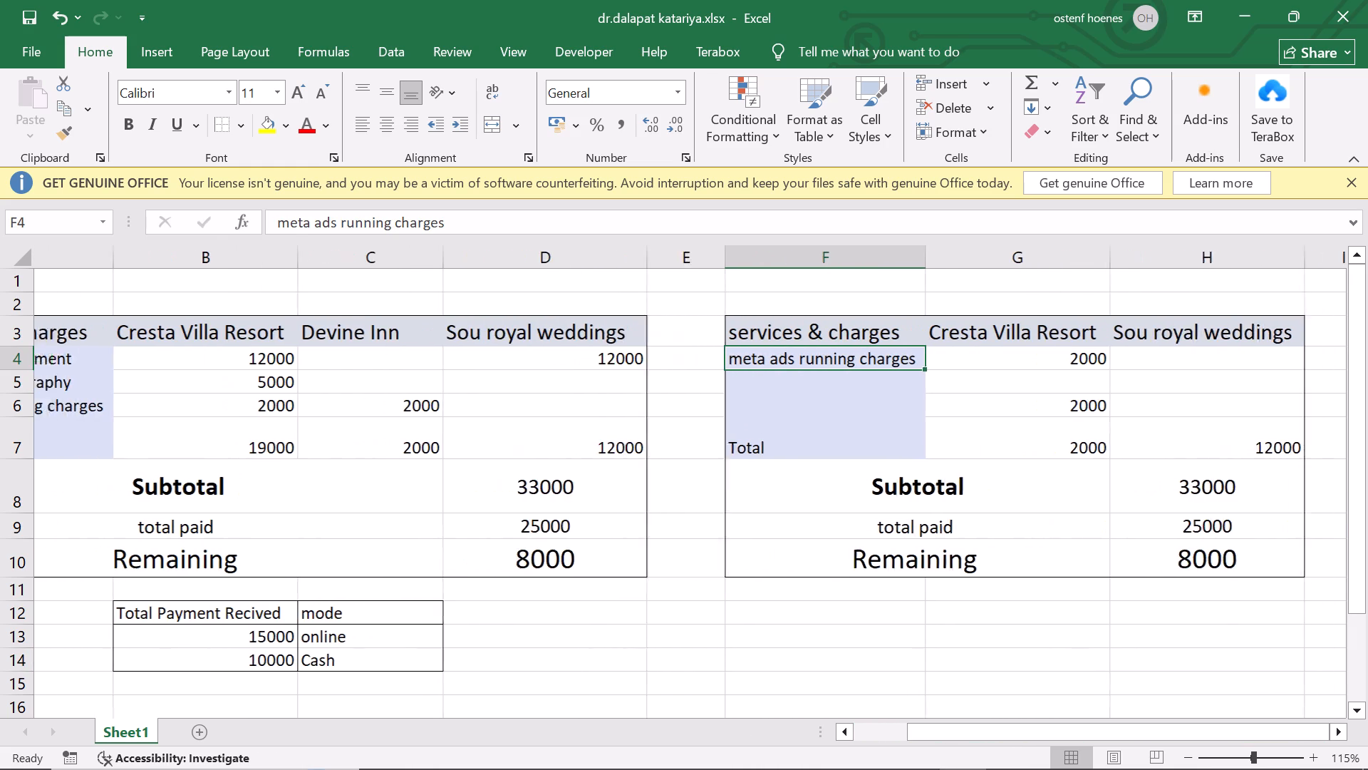
{"action": "left_click", "coordinate": [1172, 441]}
{"action": "key", "text": "Delete"}
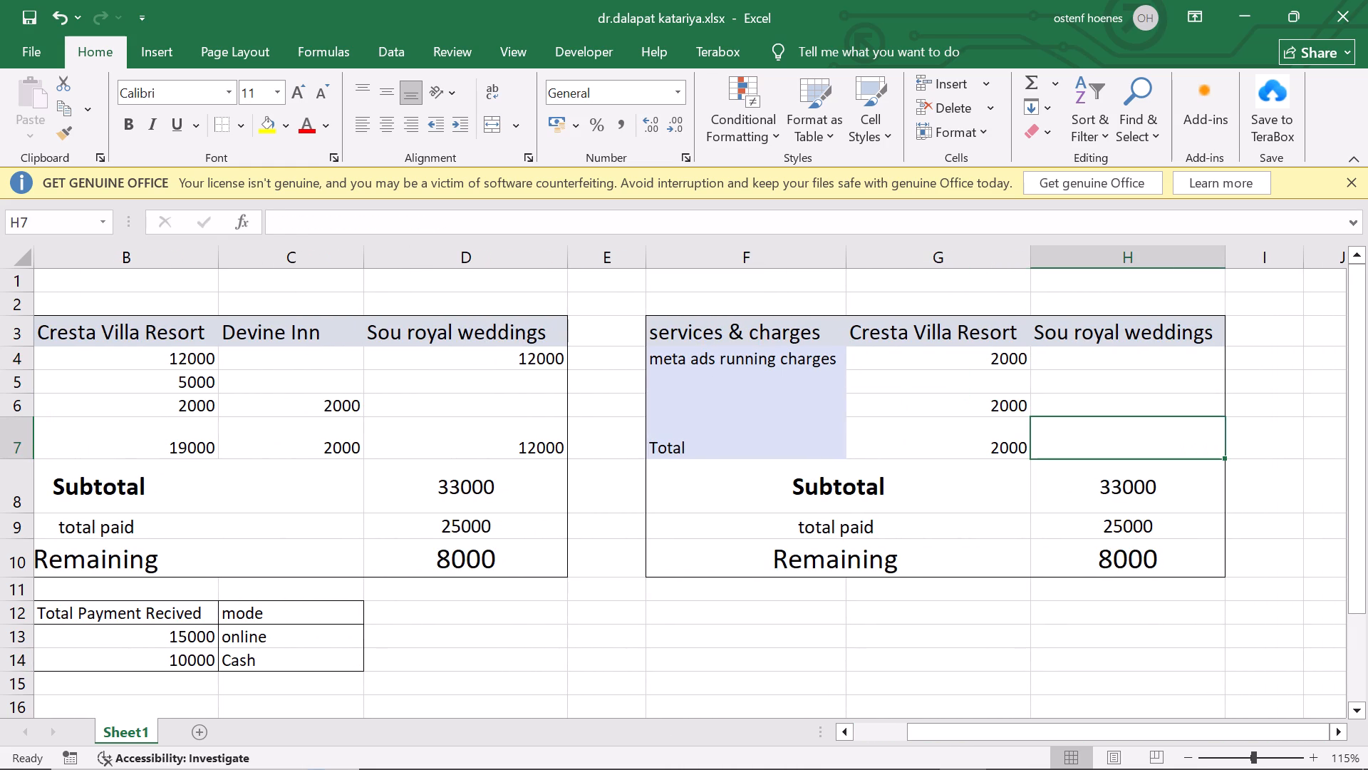
Enter 2000 as the meta ads running charges for Sou royal weddings in the second table, cell H4.
{"action": "left_click", "coordinate": [1156, 357]}
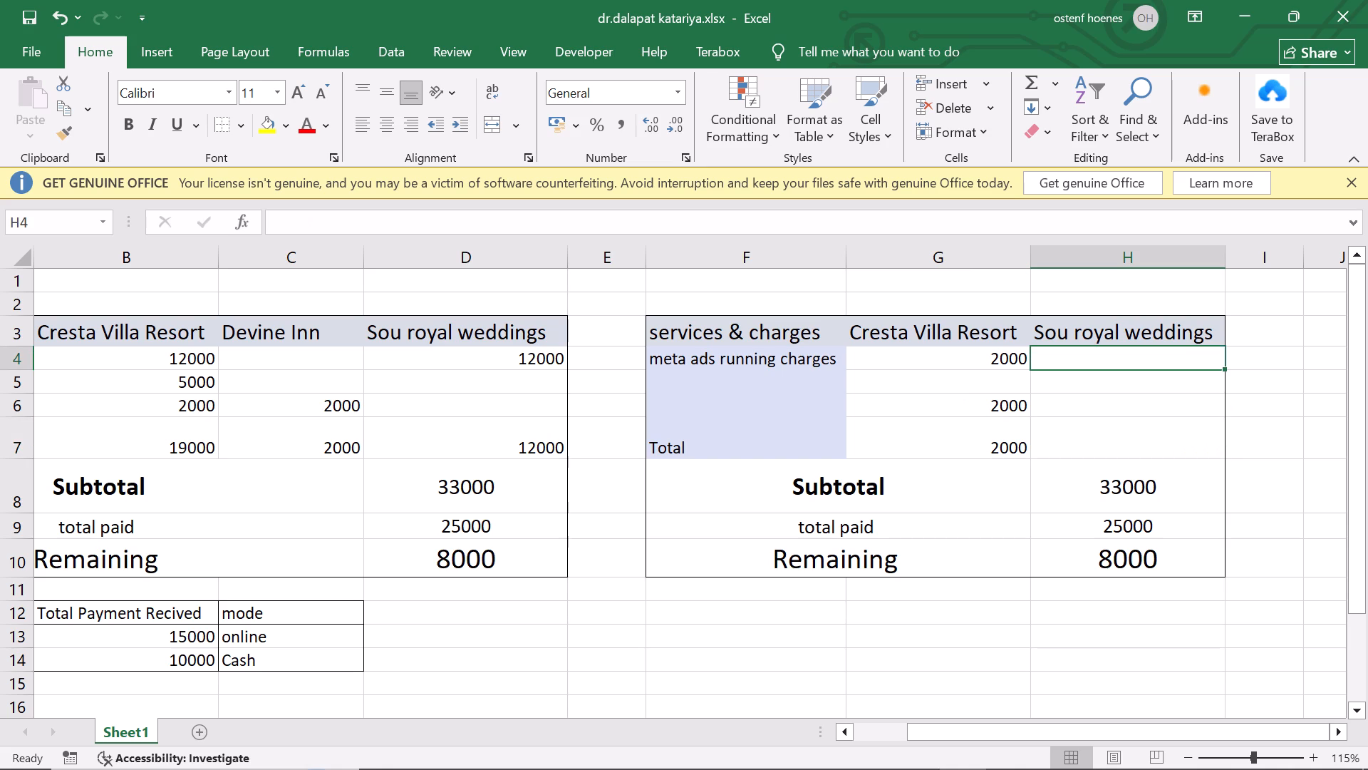
{"action": "type", "text": "2000"}
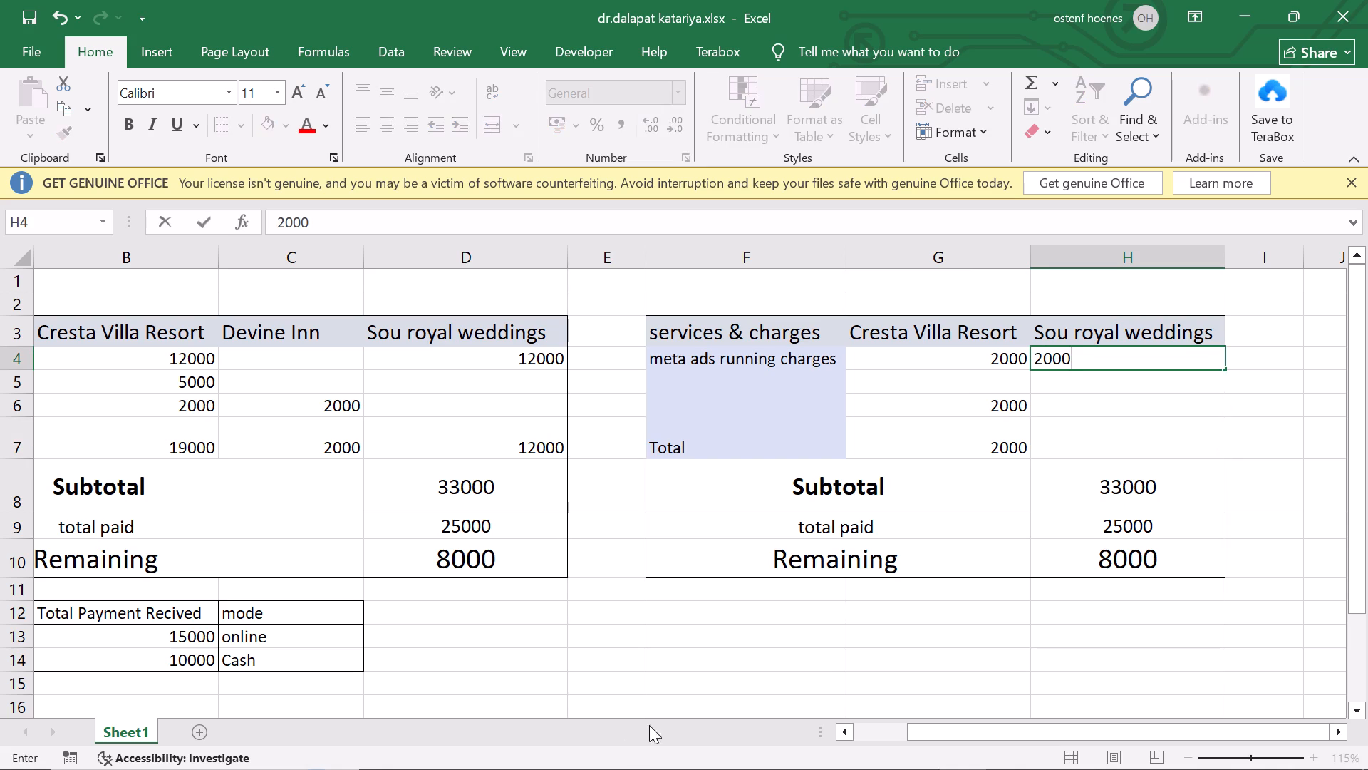
{"action": "left_click", "coordinate": [744, 654]}
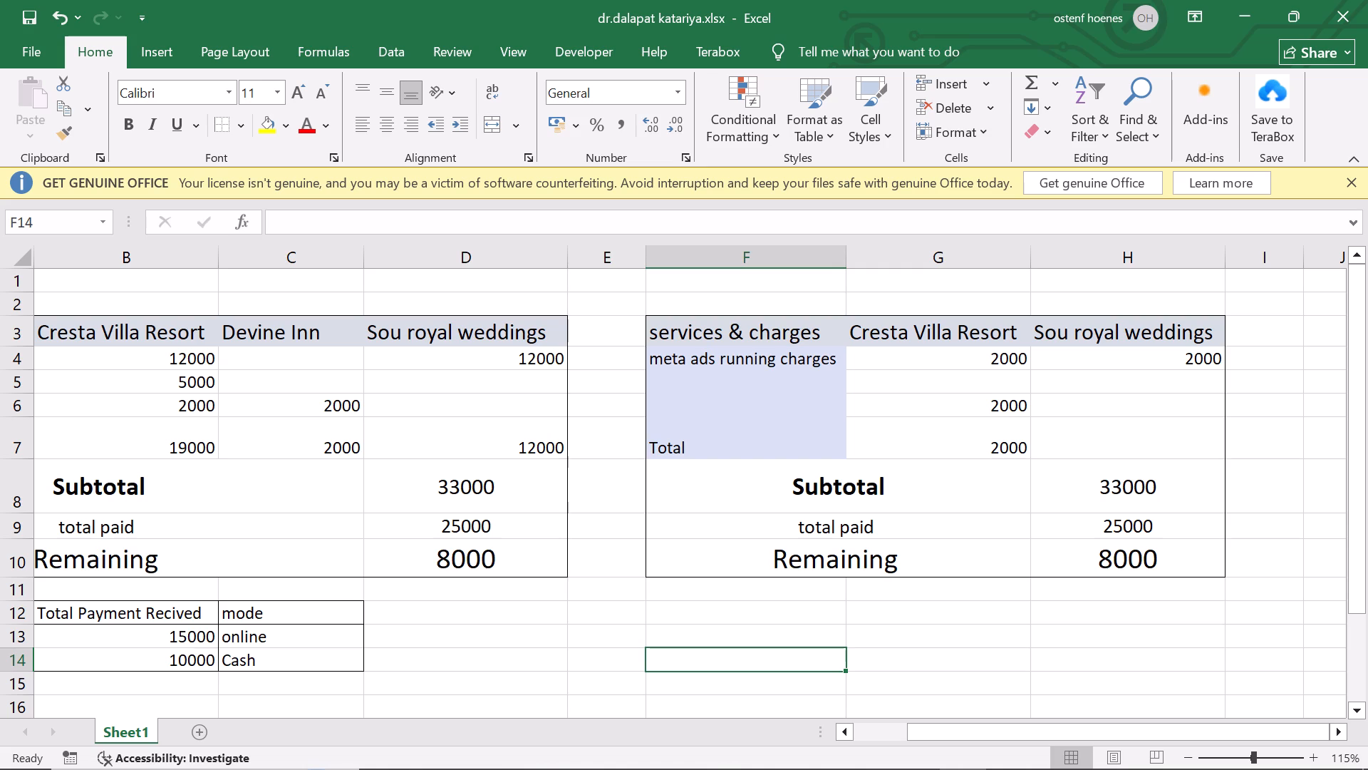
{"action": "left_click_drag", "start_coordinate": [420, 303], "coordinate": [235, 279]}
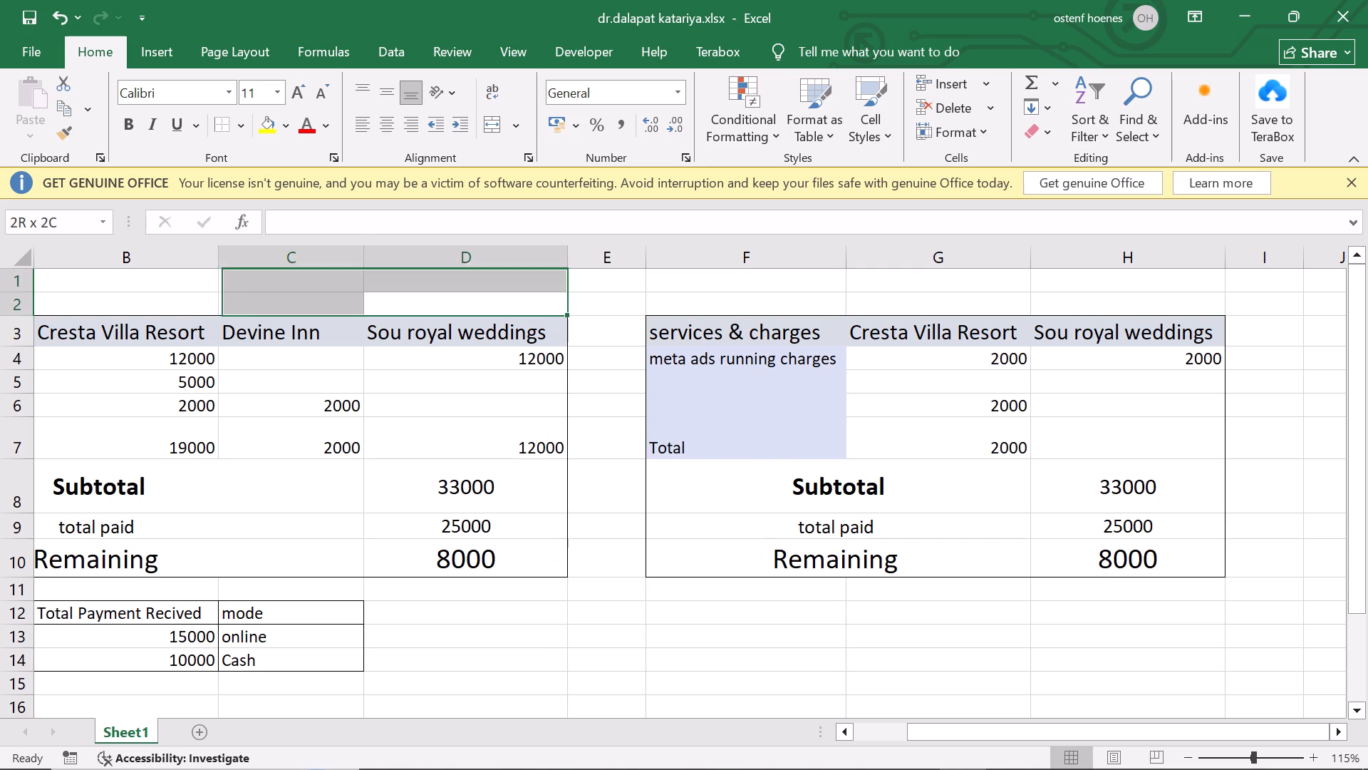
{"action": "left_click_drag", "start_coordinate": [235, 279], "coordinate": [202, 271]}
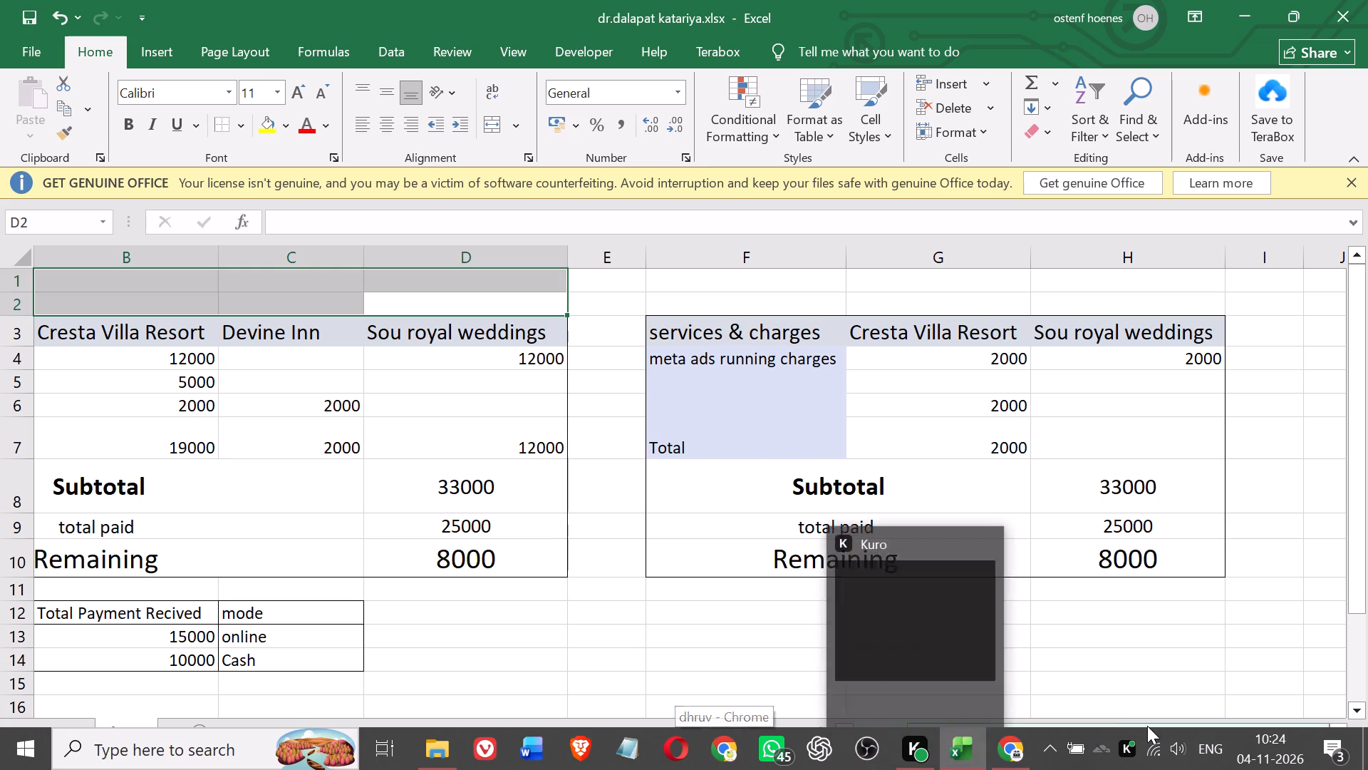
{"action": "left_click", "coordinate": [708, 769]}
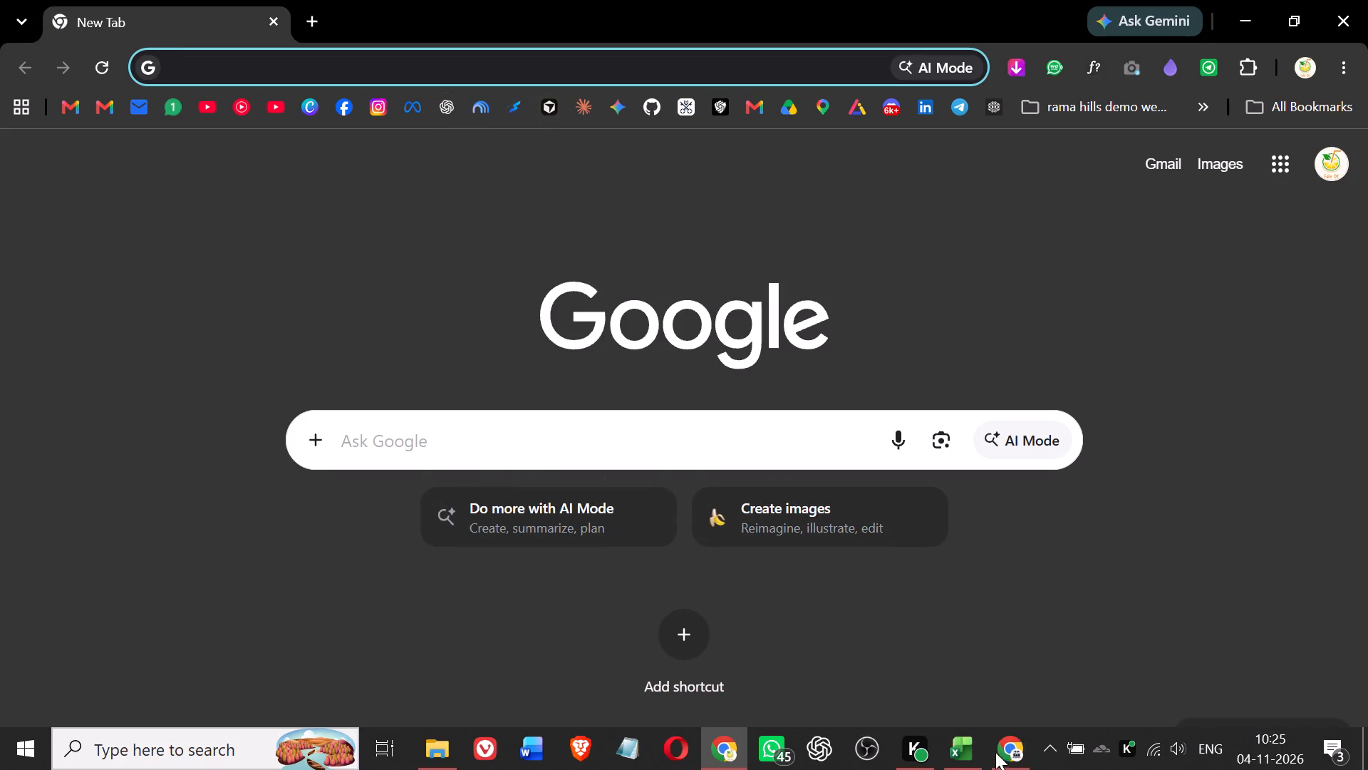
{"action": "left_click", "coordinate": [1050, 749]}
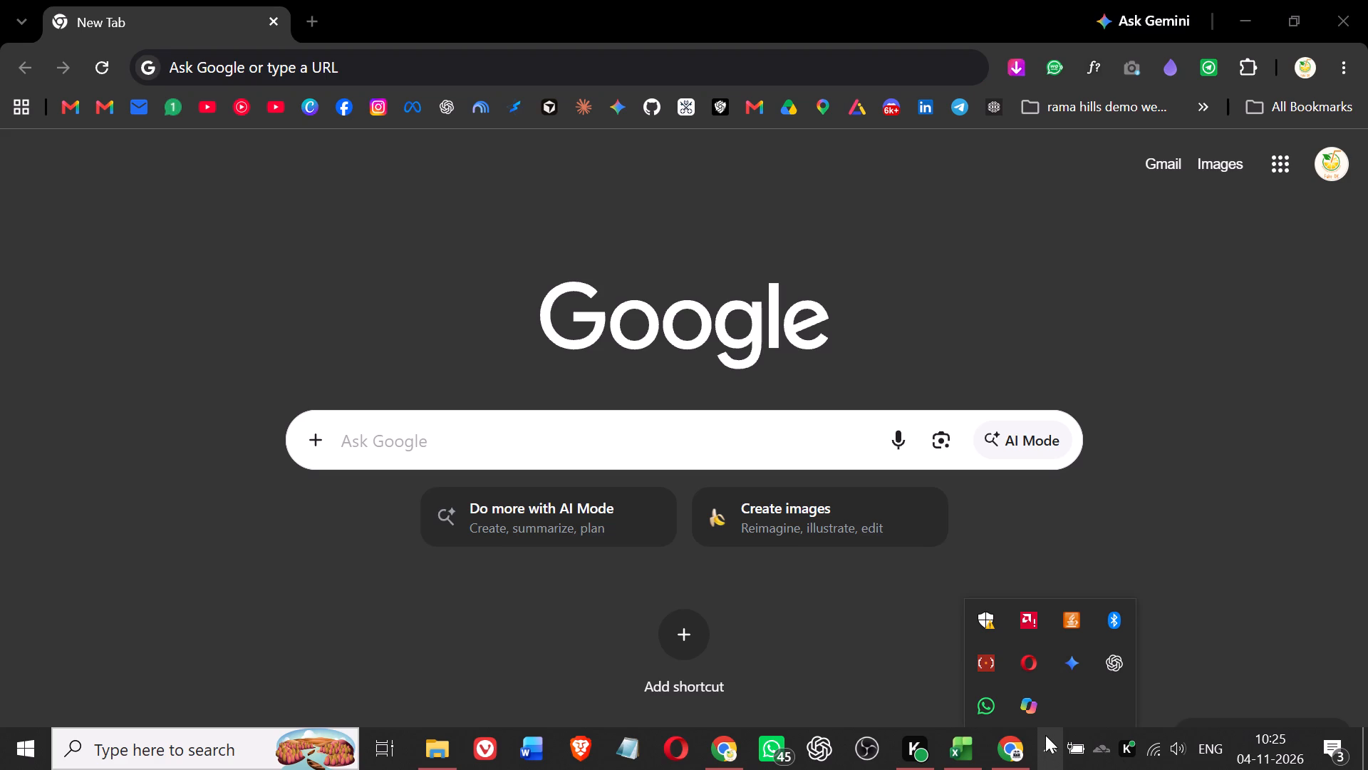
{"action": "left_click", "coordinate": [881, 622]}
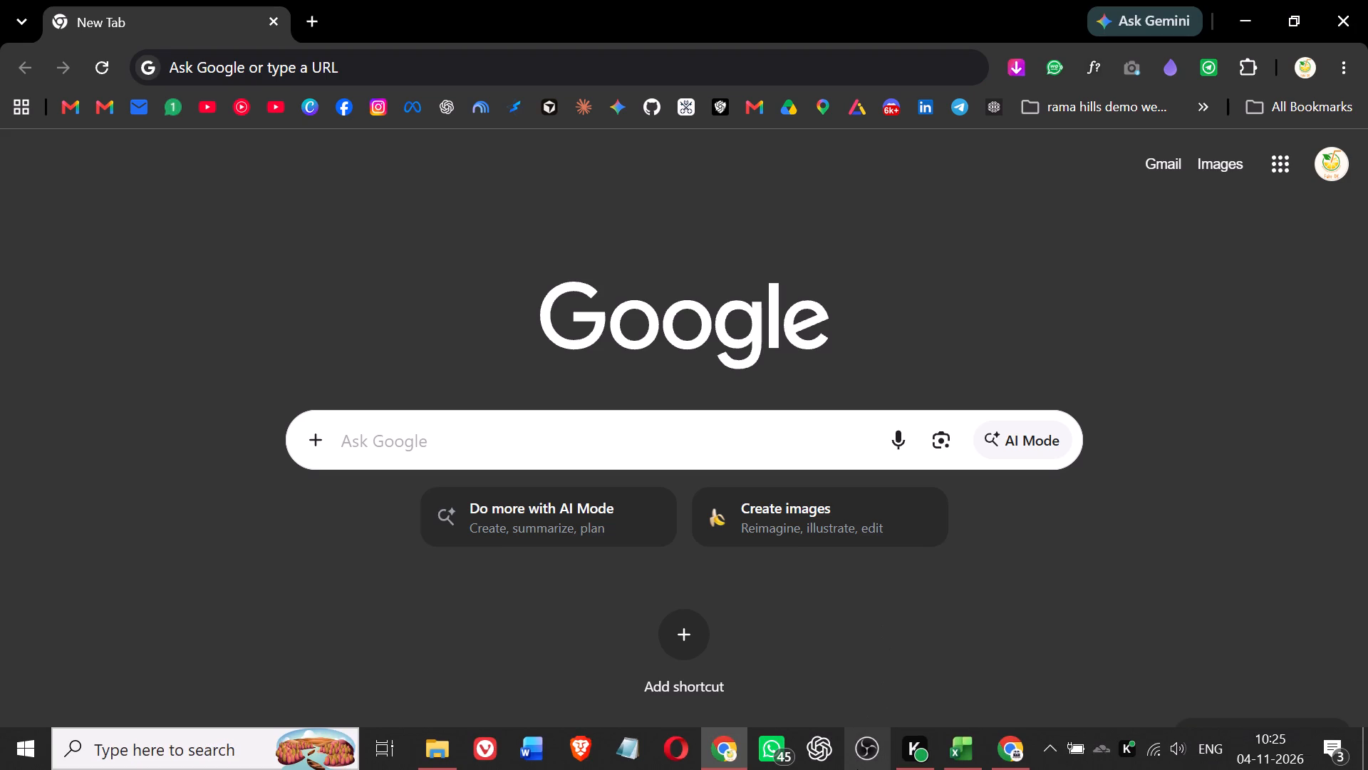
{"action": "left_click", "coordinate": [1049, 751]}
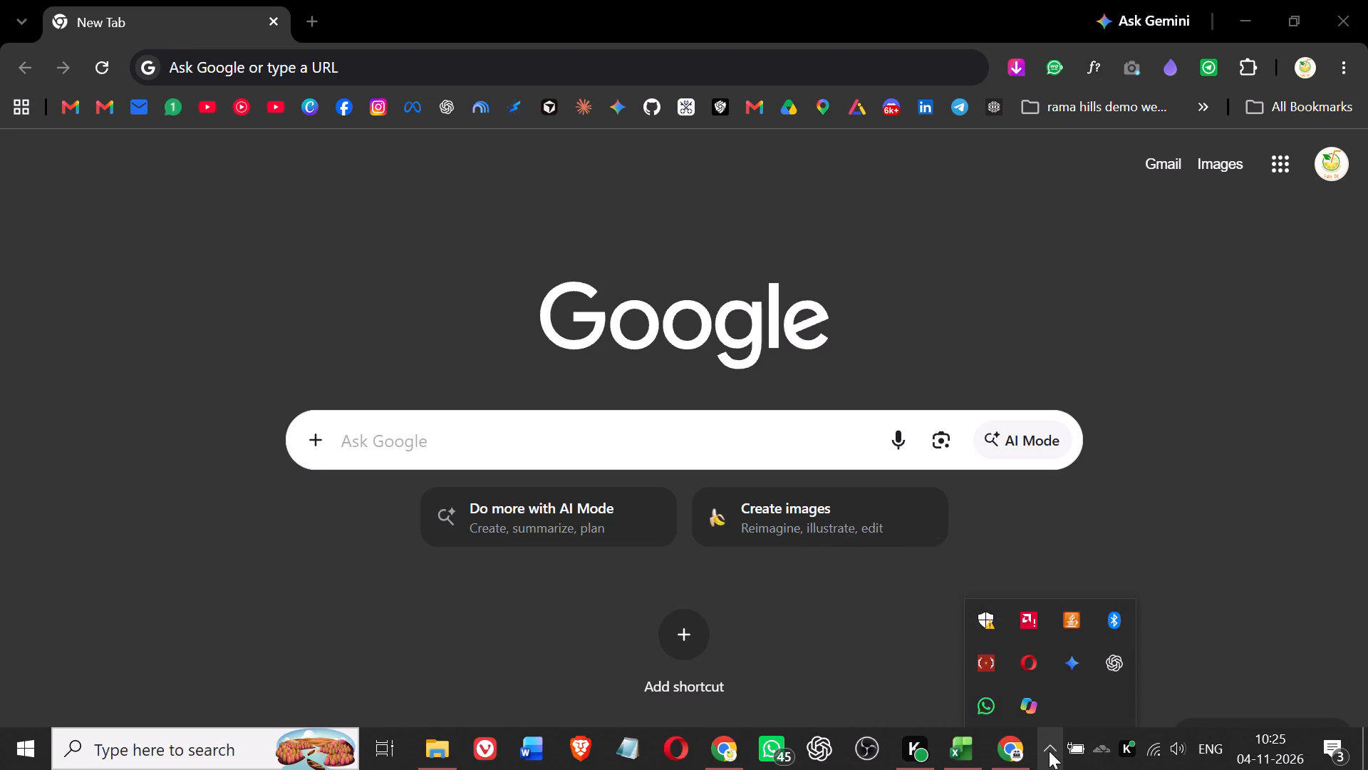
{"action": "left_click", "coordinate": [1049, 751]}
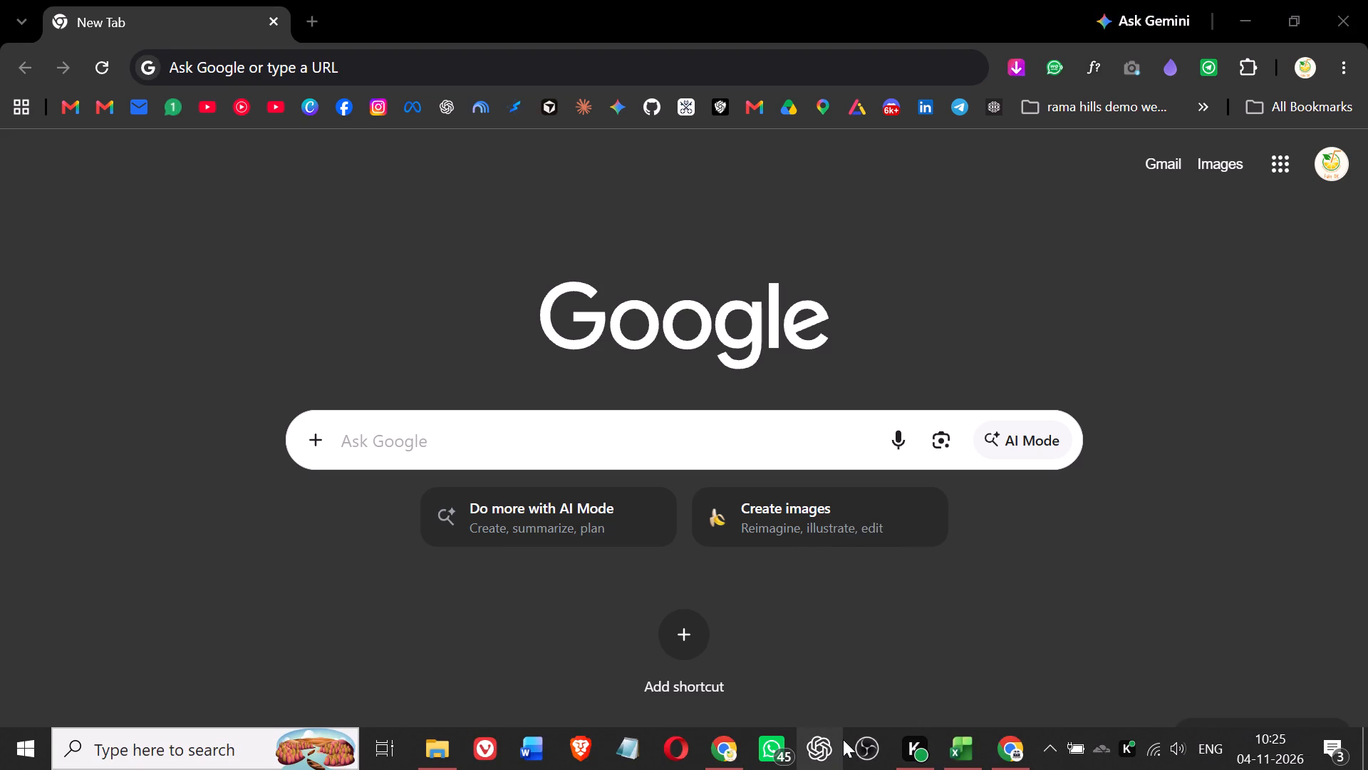
Switch to the Chrome browser window showing the new tab page.
{"action": "left_click", "coordinate": [734, 759]}
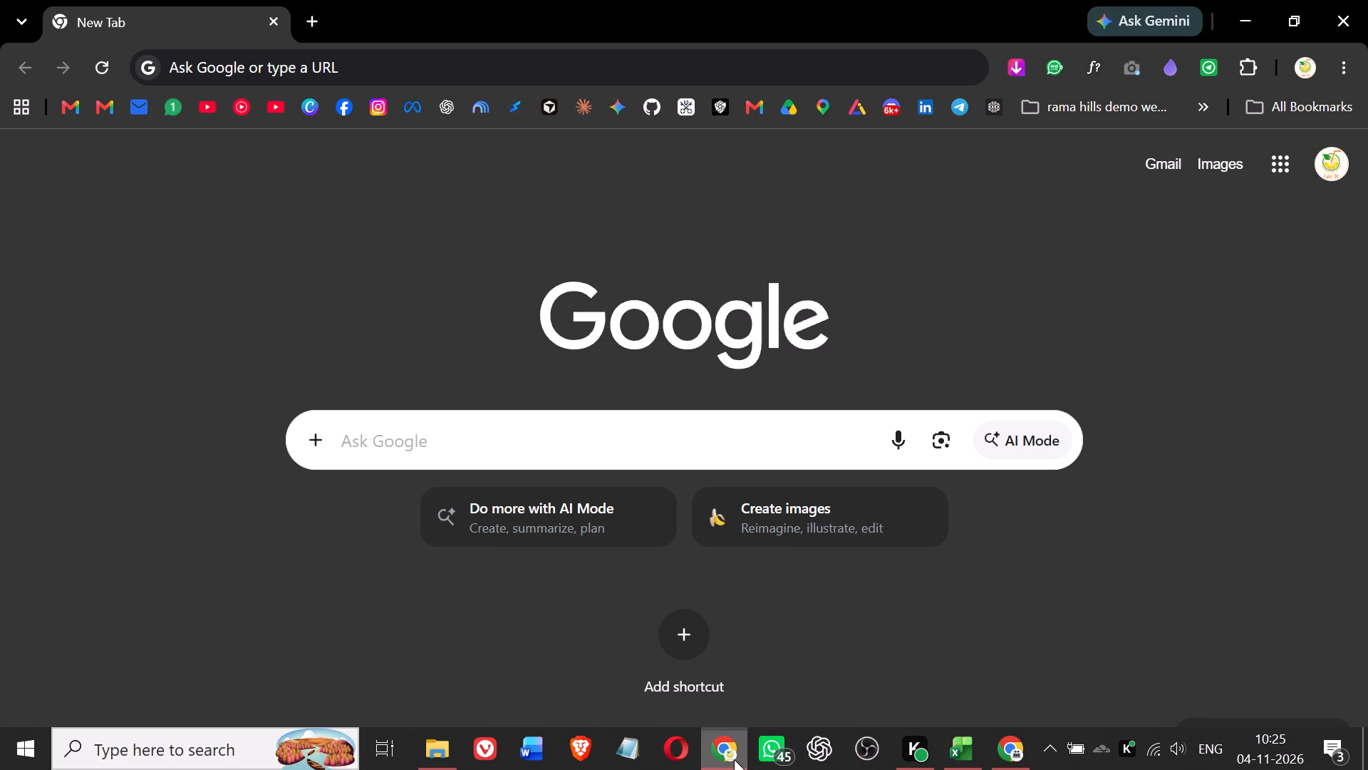
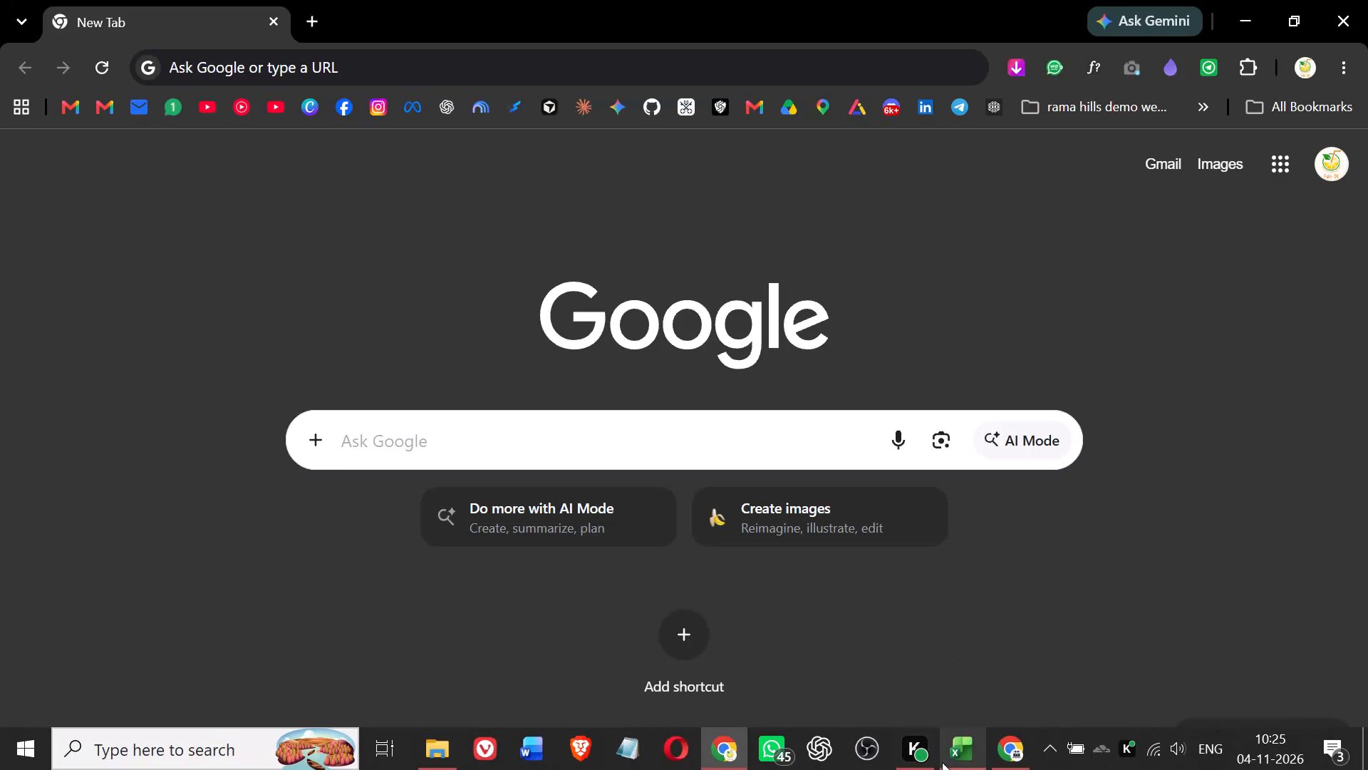
Review the Cresta Villa WhatsApp Leads campaign's performance overview in Ads Manager in Chrome.
{"action": "left_click", "coordinate": [1005, 755]}
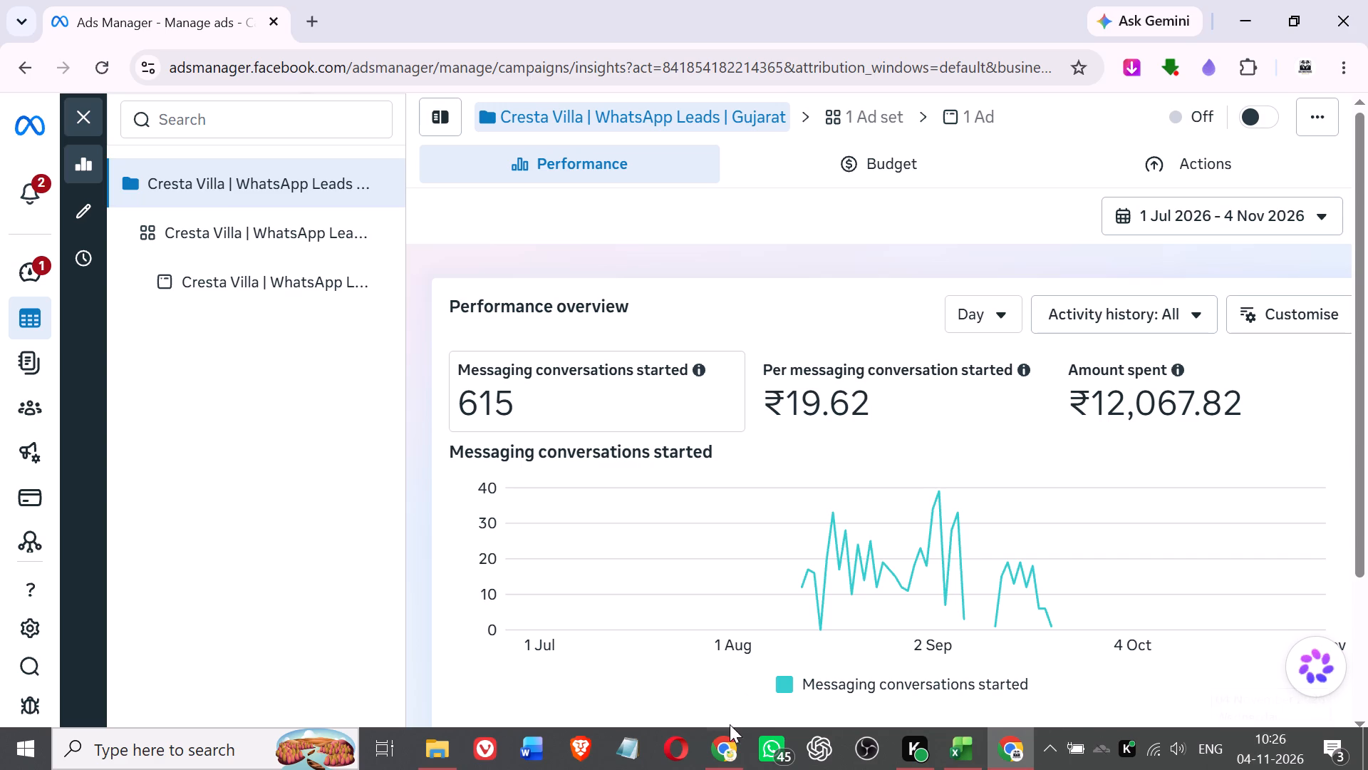
Switch to the Excel workbook and enter the note cresta aug sept oct below the payments table in cell B18.
{"action": "left_click", "coordinate": [713, 764]}
{"action": "left_click", "coordinate": [985, 751]}
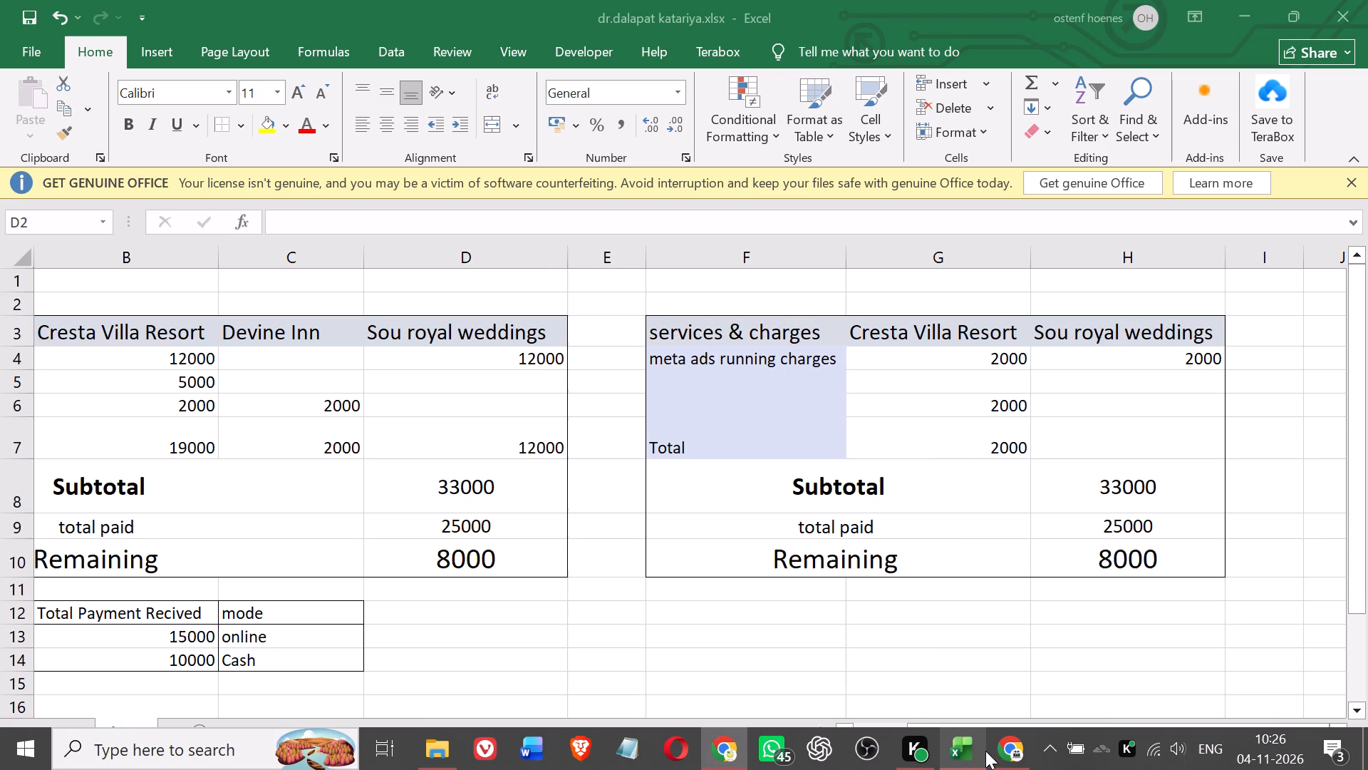
{"action": "scroll", "coordinate": [802, 590], "scroll_direction": "down", "scroll_amount": 4}
{"action": "scroll", "coordinate": [363, 426], "scroll_direction": "up", "scroll_amount": 3}
{"action": "scroll", "coordinate": [279, 612], "scroll_direction": "down", "scroll_amount": 2}
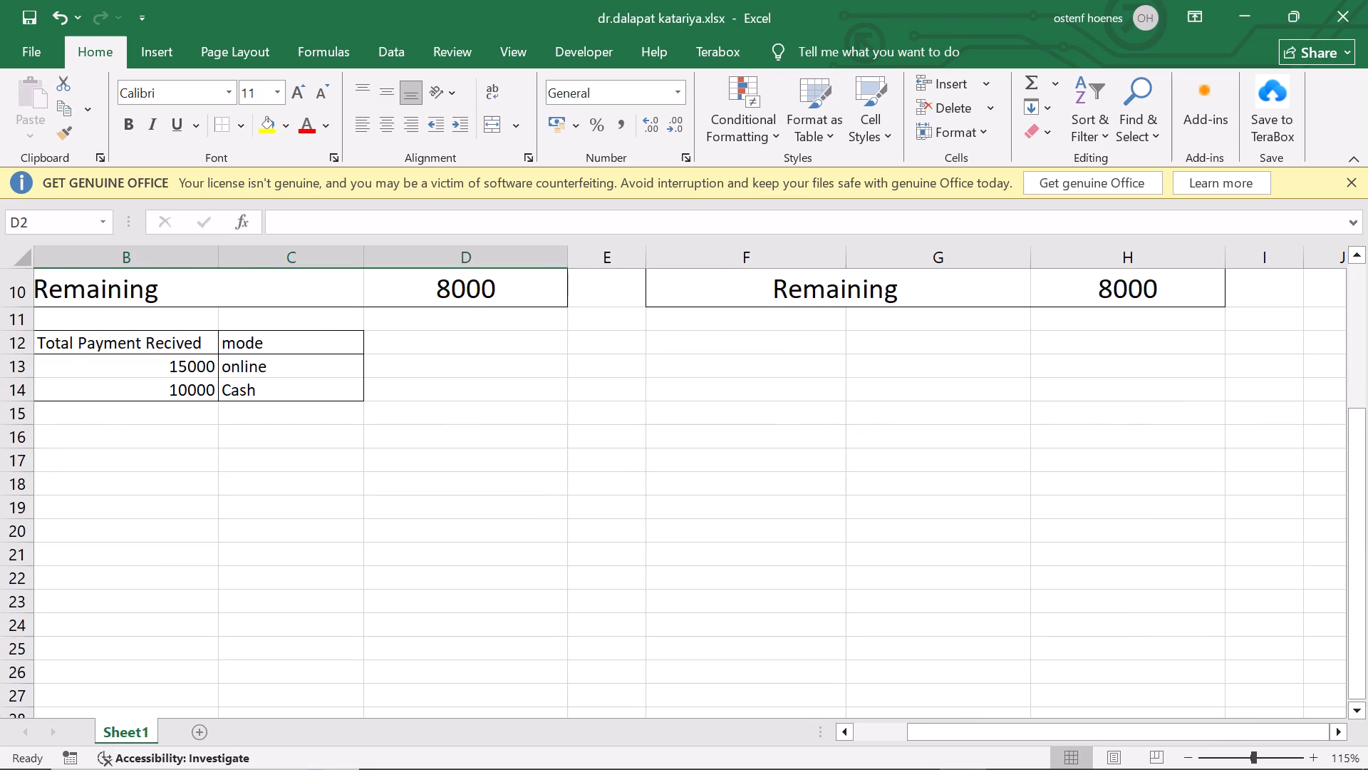
{"action": "left_click", "coordinate": [176, 498]}
{"action": "left_click", "coordinate": [171, 491]}
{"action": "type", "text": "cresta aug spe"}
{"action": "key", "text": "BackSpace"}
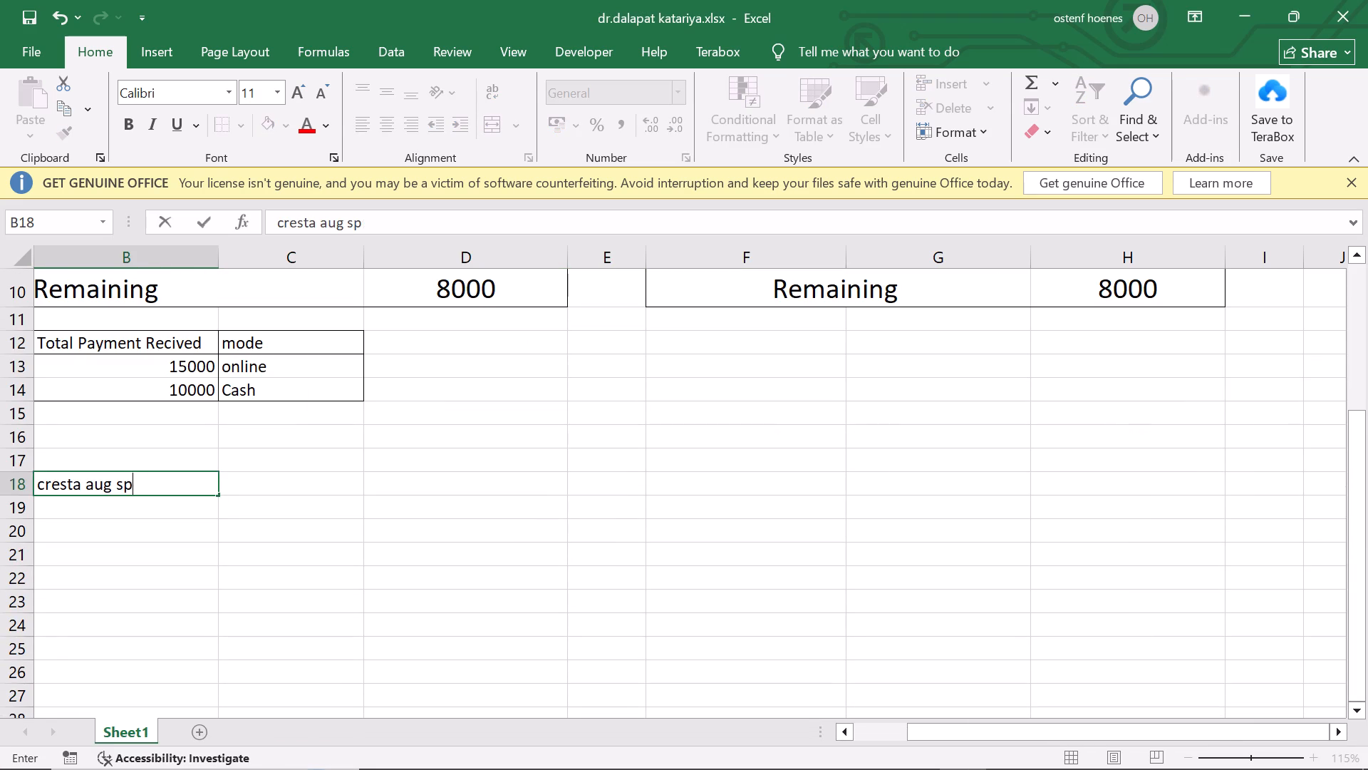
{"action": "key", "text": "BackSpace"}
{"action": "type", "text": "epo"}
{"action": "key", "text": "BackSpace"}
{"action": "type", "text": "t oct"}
{"action": "left_click", "coordinate": [170, 509]}
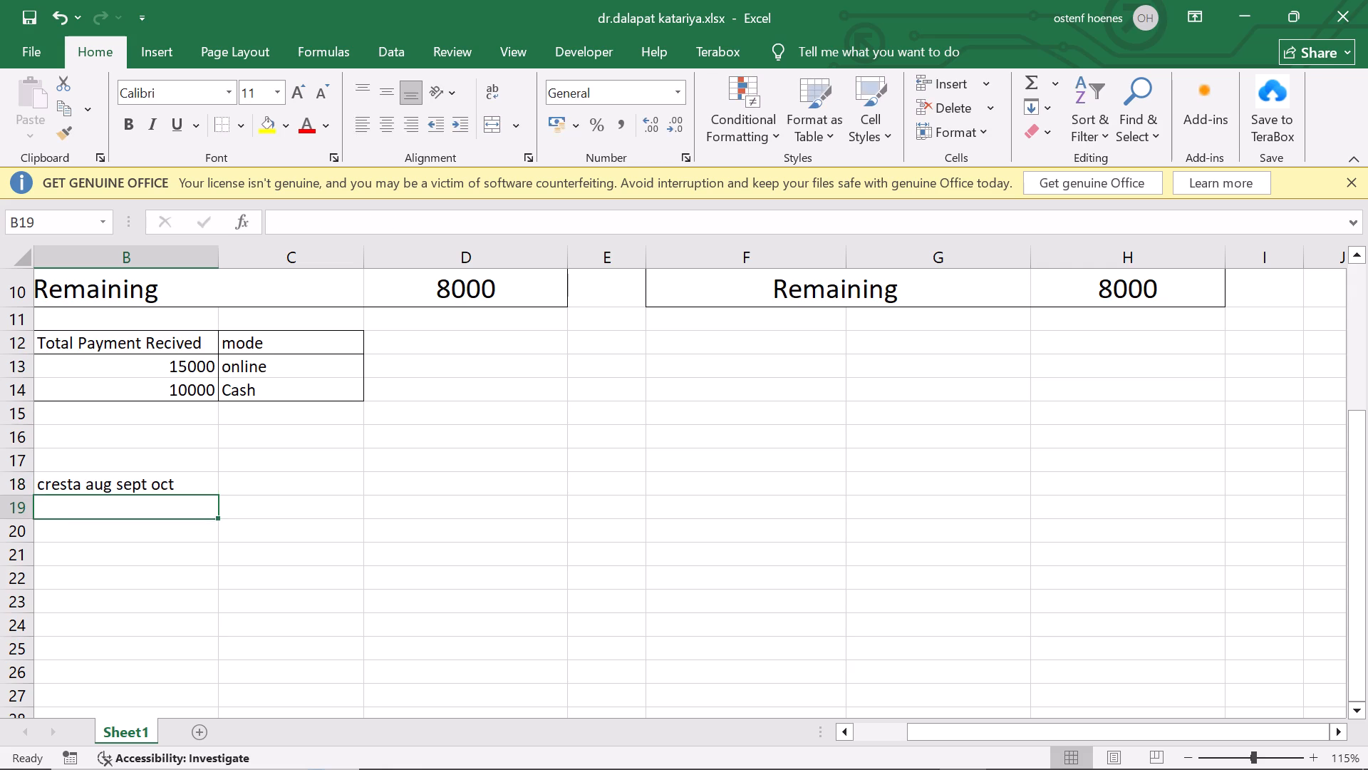
Enter devine in cell B19, directly below the Cresta months note.
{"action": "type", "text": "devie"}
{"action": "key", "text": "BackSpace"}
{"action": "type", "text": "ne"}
Switch to the Chrome window with Ads Manager to check campaign activity dates.
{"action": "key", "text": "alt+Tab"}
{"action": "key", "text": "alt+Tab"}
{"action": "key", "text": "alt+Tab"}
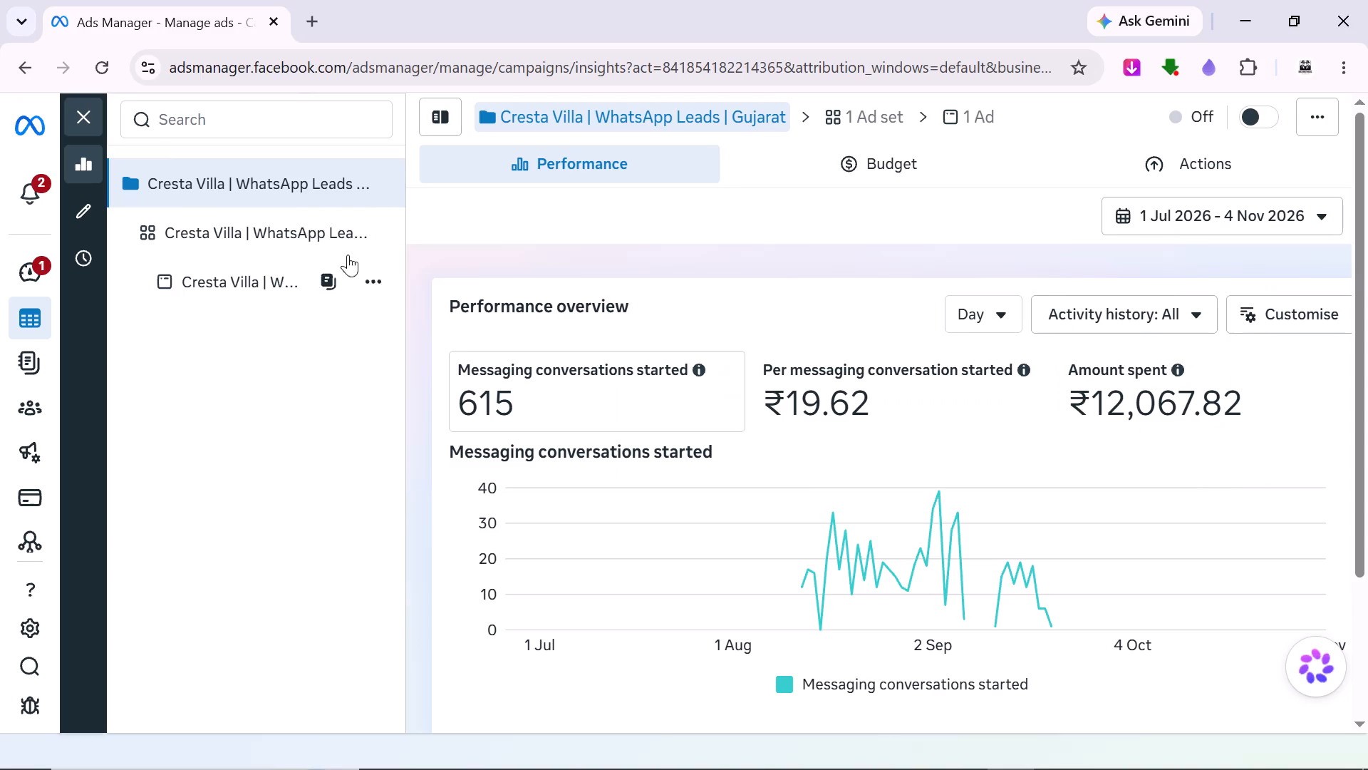
Close the Cresta Villa campaign charts and switch to the ad account listed under Other assets.
{"action": "left_click", "coordinate": [83, 108]}
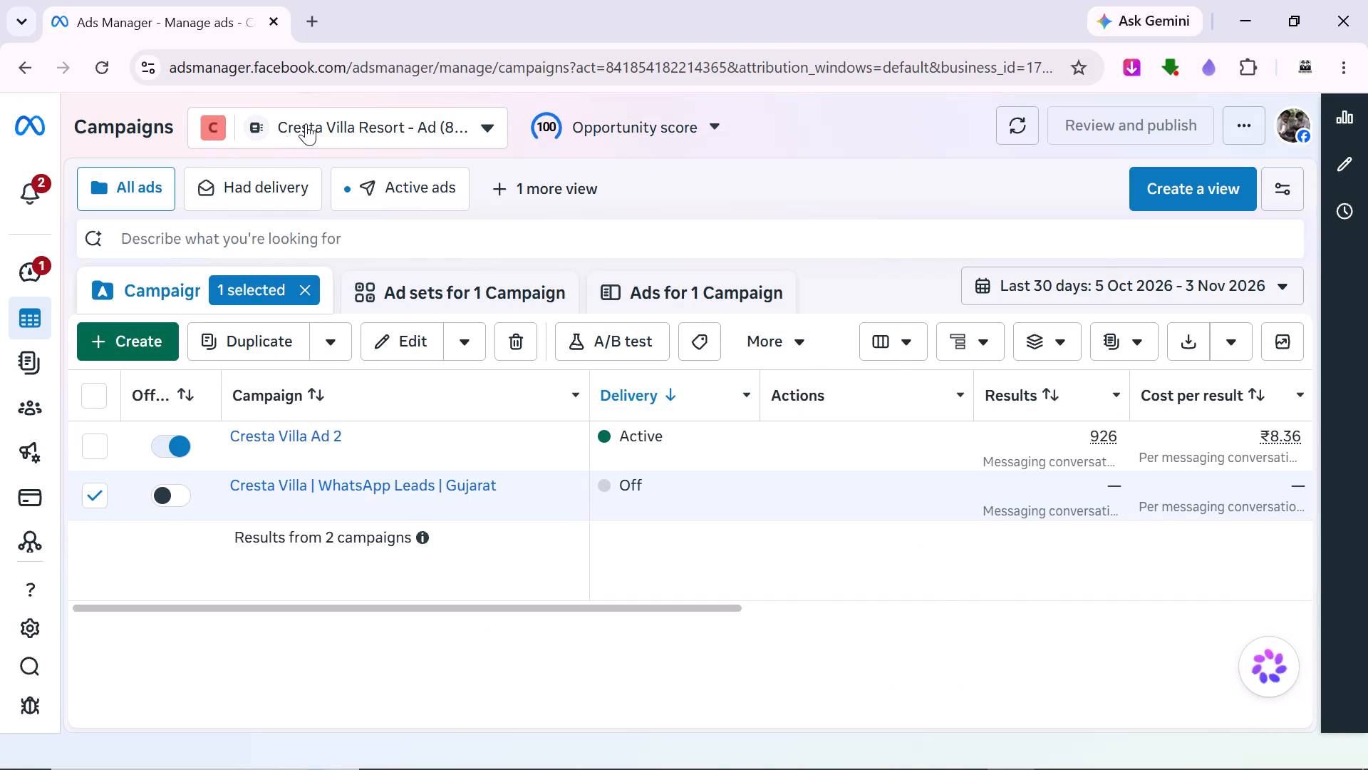
{"action": "left_click", "coordinate": [306, 123]}
{"action": "scroll", "coordinate": [381, 371], "scroll_direction": "down", "scroll_amount": 3}
{"action": "scroll", "coordinate": [381, 371], "scroll_direction": "up", "scroll_amount": 1}
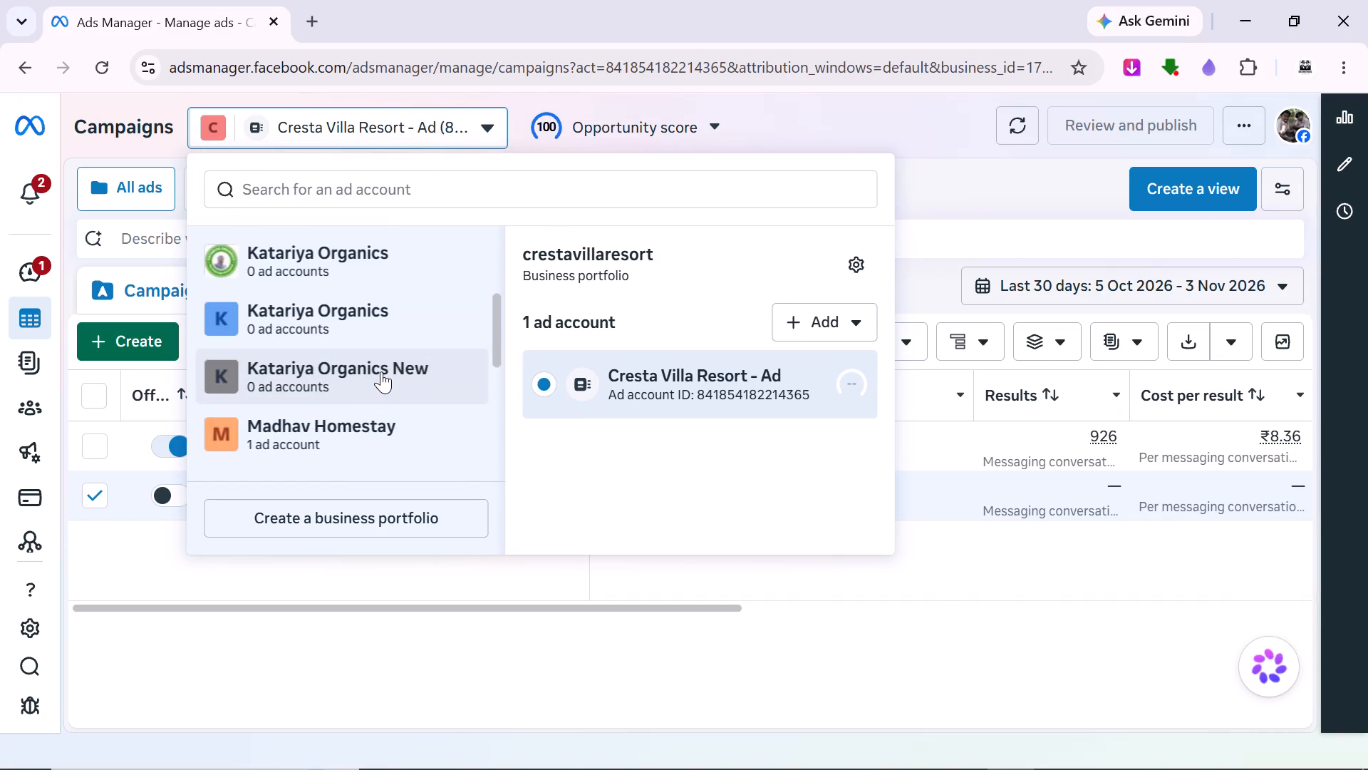
{"action": "scroll", "coordinate": [381, 371], "scroll_direction": "up", "scroll_amount": 1}
{"action": "scroll", "coordinate": [381, 371], "scroll_direction": "down", "scroll_amount": 3}
{"action": "scroll", "coordinate": [382, 371], "scroll_direction": "up", "scroll_amount": 4}
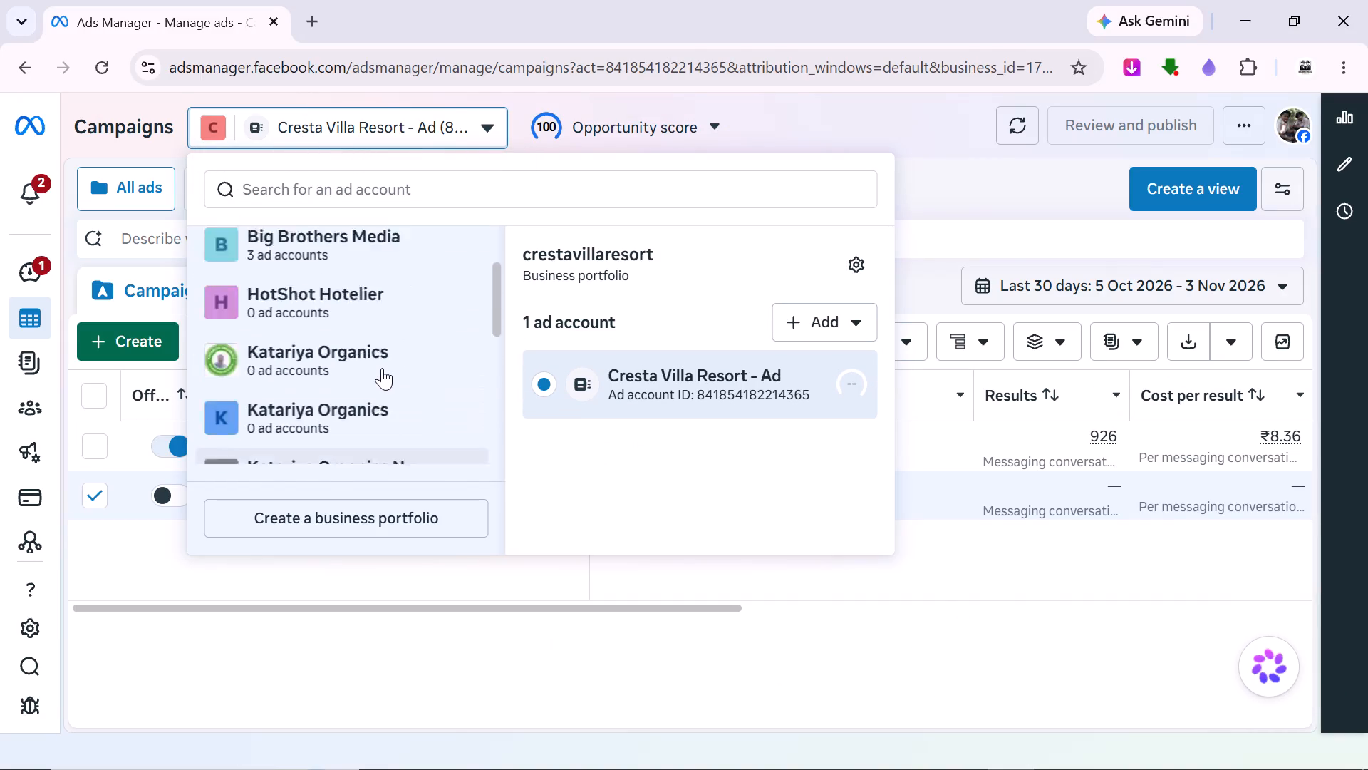
{"action": "scroll", "coordinate": [395, 418], "scroll_direction": "down", "scroll_amount": 4}
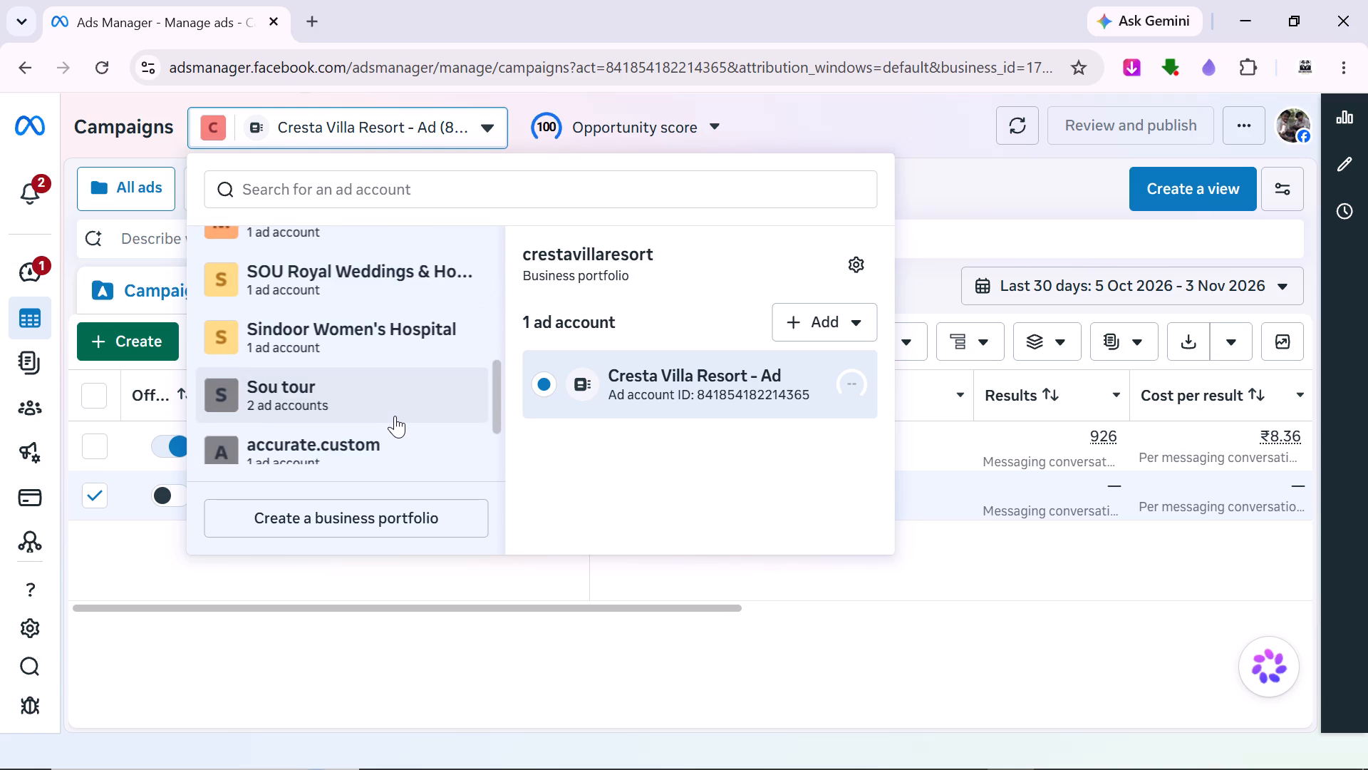
{"action": "scroll", "coordinate": [394, 413], "scroll_direction": "down", "scroll_amount": 4}
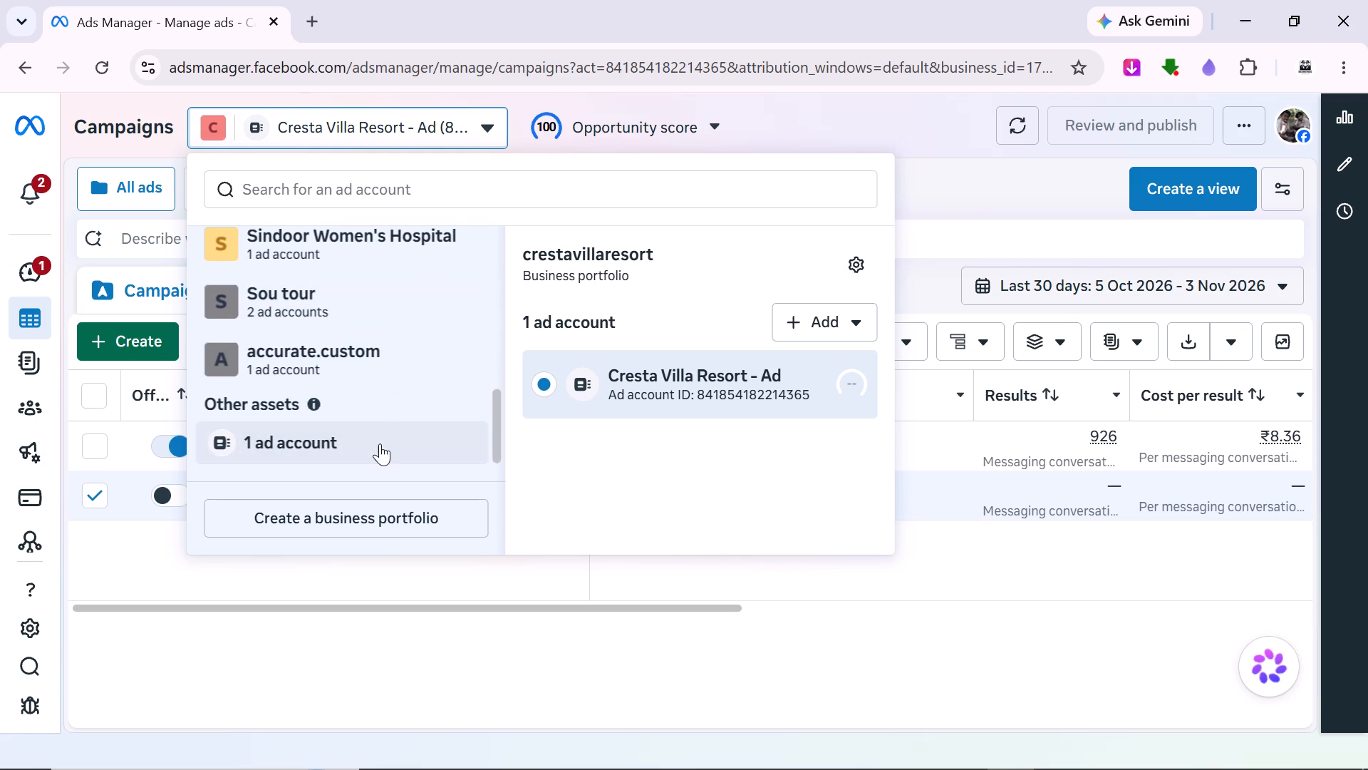
{"action": "left_click", "coordinate": [380, 443]}
{"action": "left_click", "coordinate": [801, 283]}
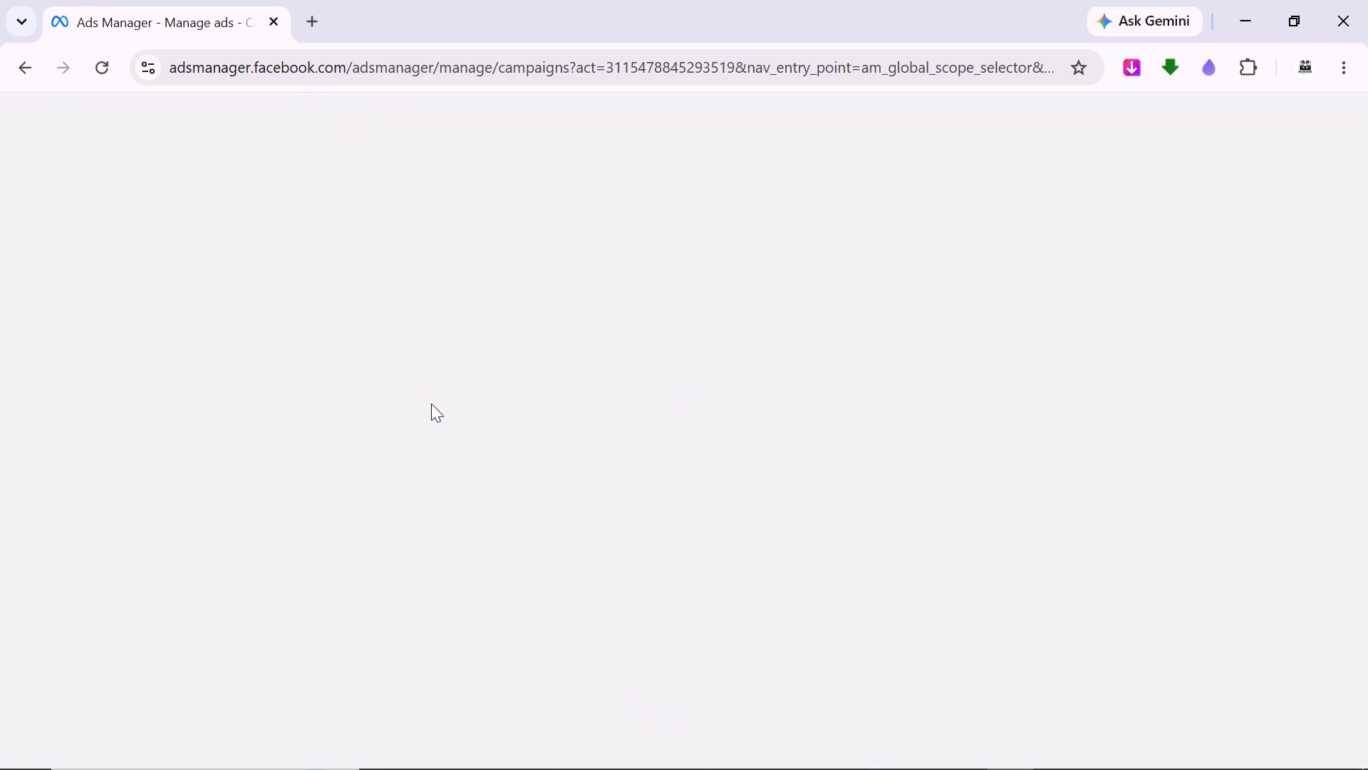
Open the performance charts of the Hotel Devine Inn campaign.
{"action": "scroll", "coordinate": [431, 404], "scroll_direction": "down", "scroll_amount": 1}
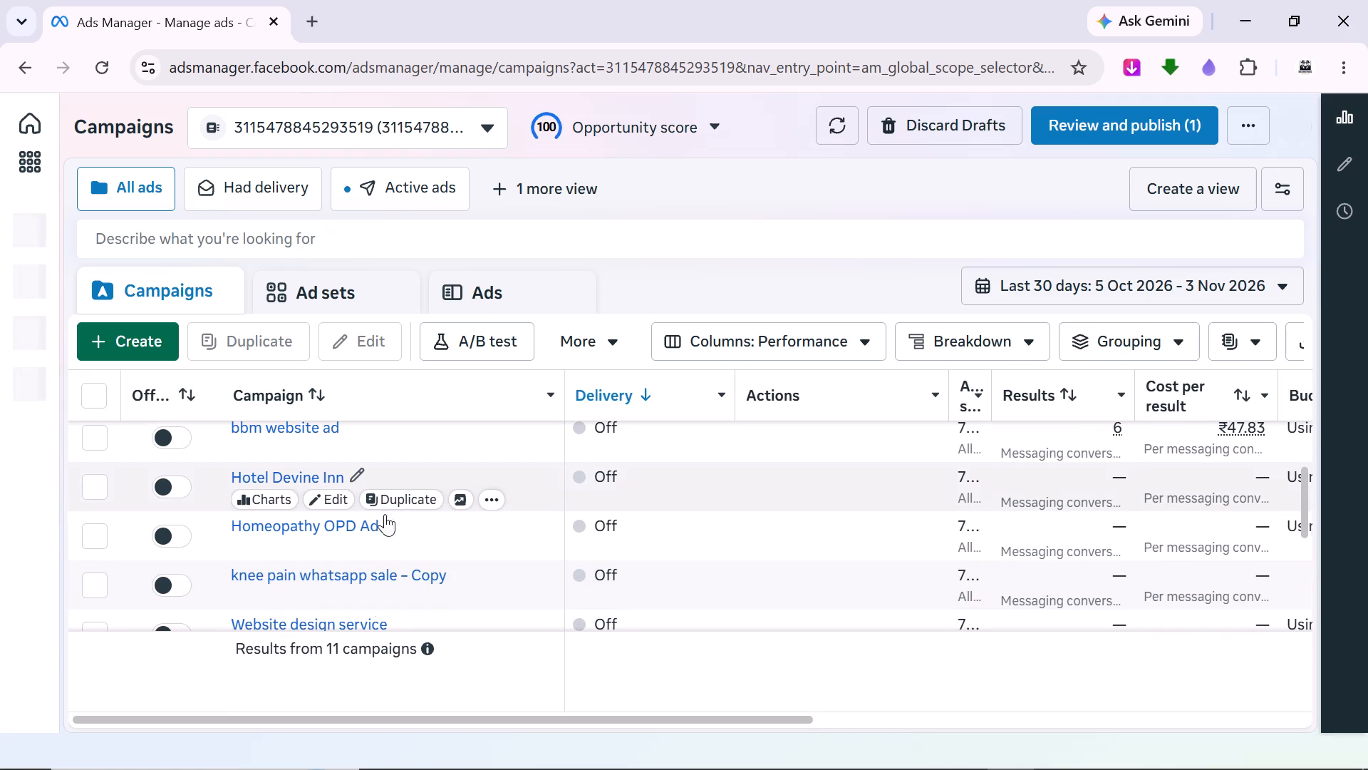
{"action": "scroll", "coordinate": [373, 620], "scroll_direction": "down", "scroll_amount": 7}
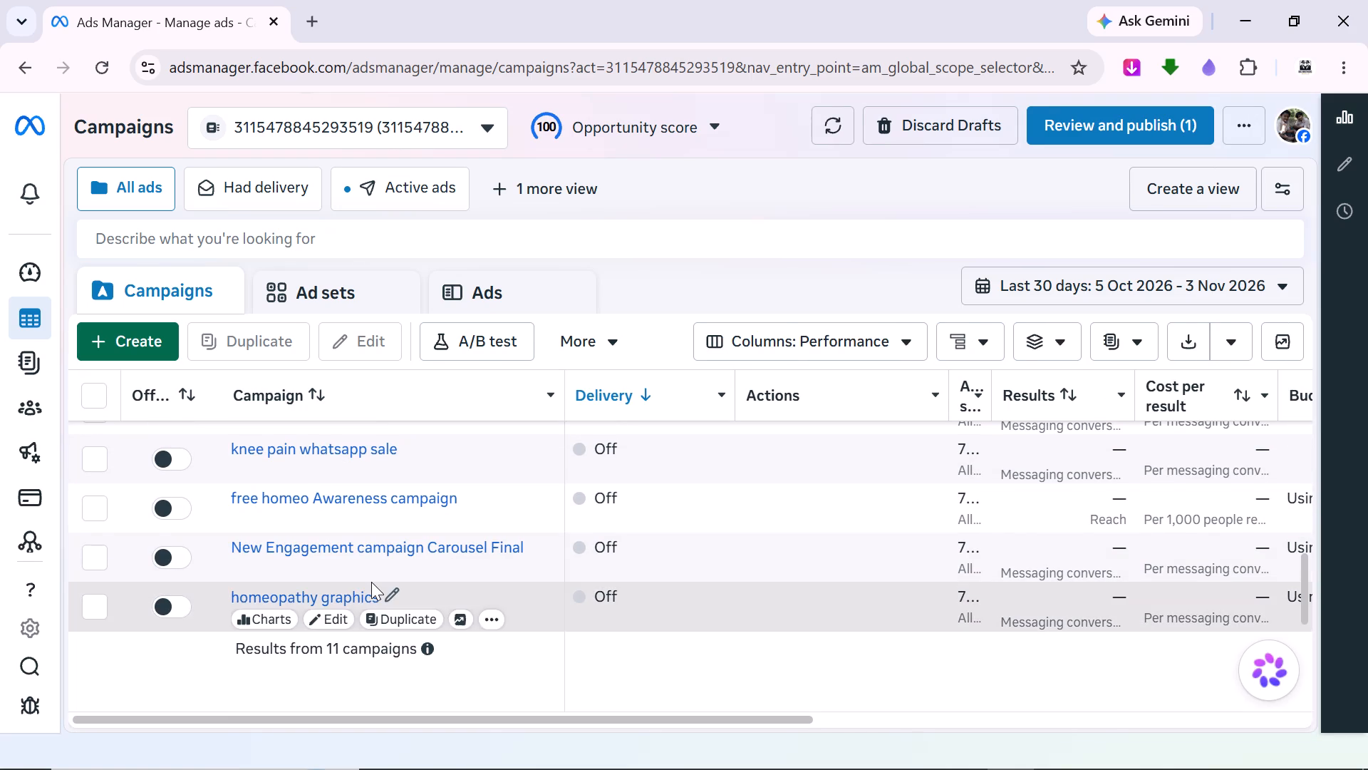
{"action": "scroll", "coordinate": [371, 582], "scroll_direction": "up", "scroll_amount": 4}
{"action": "left_click", "coordinate": [254, 603]}
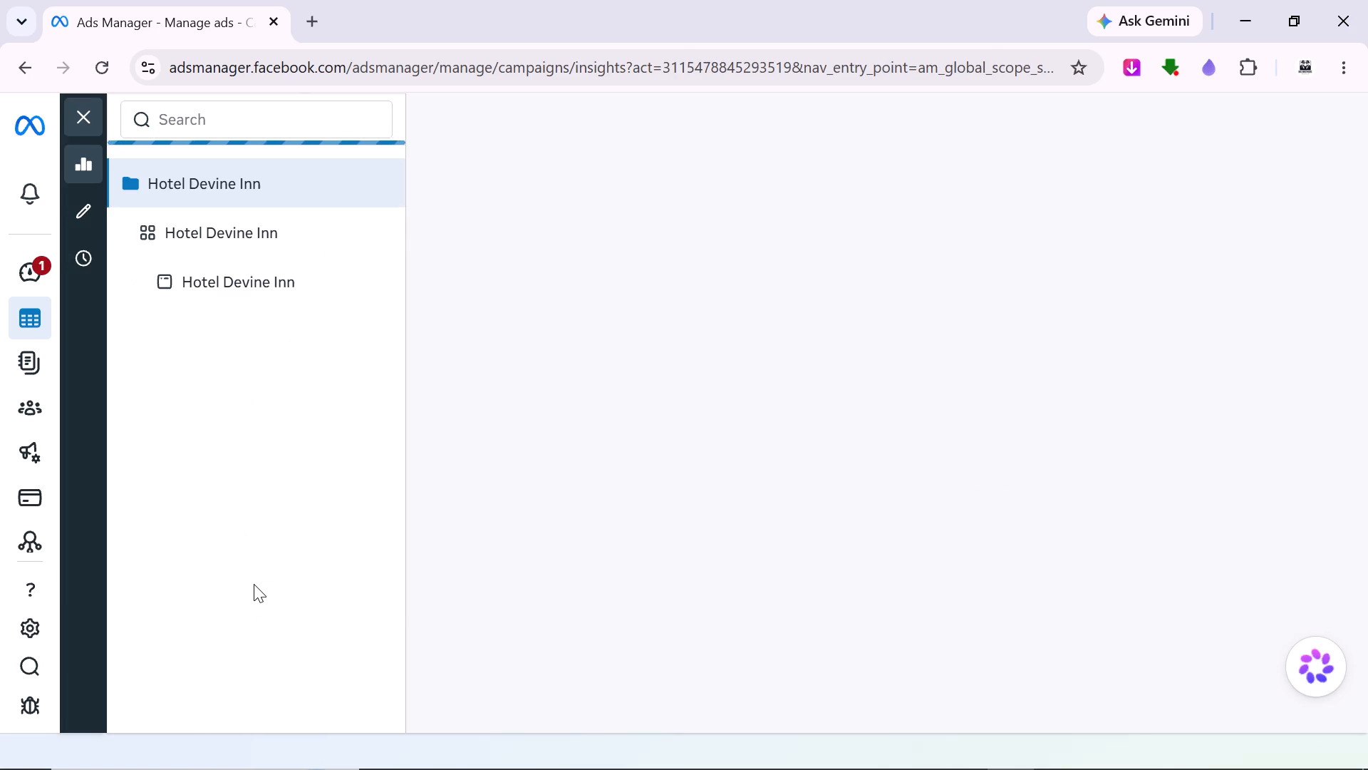
Set the Hotel Devine Inn performance date range to Maximum and examine when conversations were started.
{"action": "left_click", "coordinate": [1082, 225]}
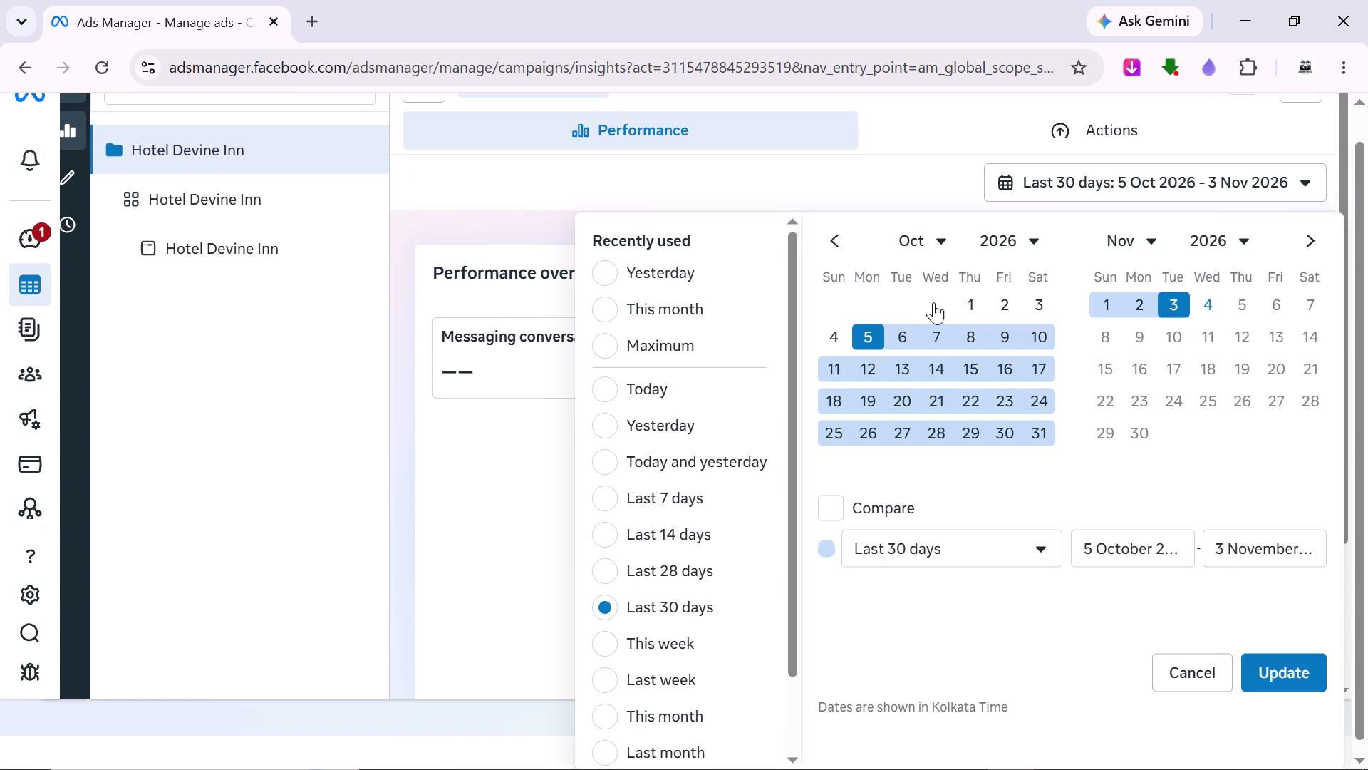
{"action": "left_click", "coordinate": [604, 268]}
{"action": "left_click", "coordinate": [1181, 212]}
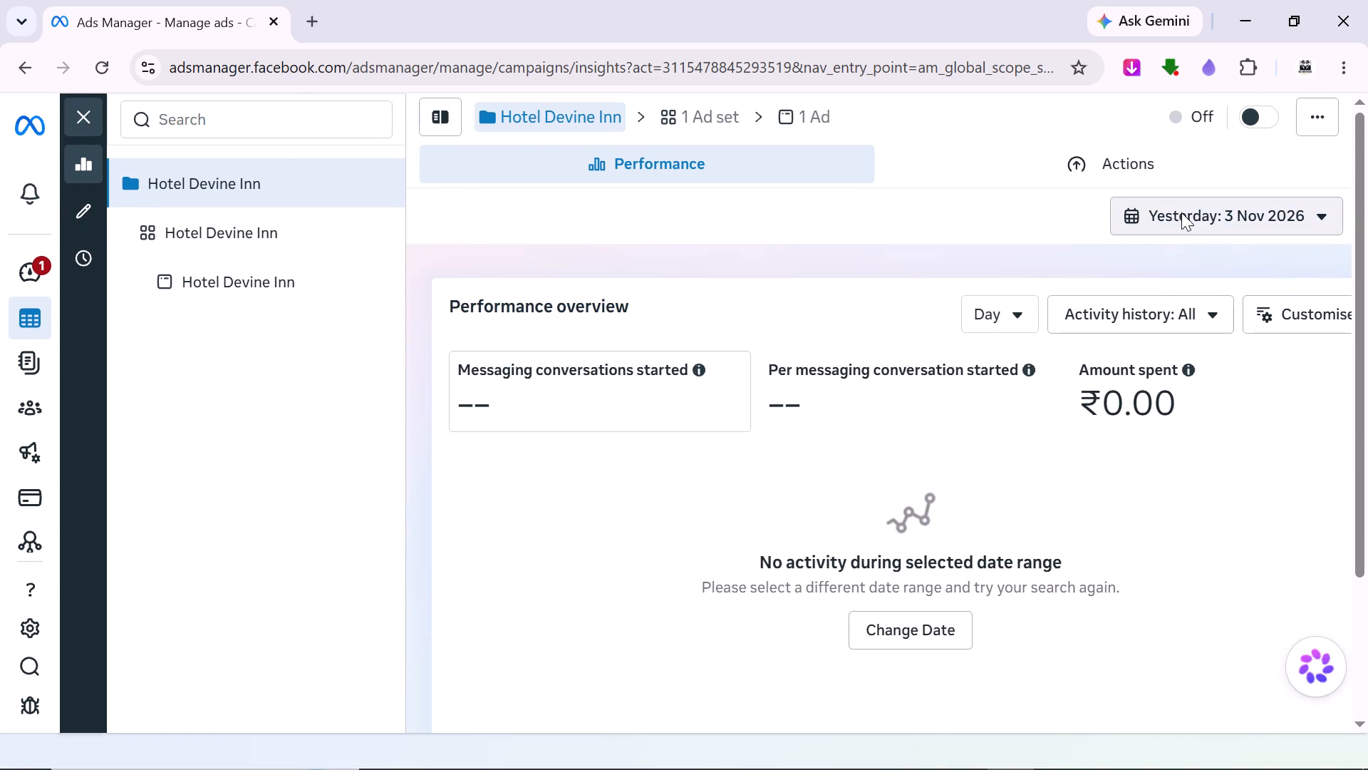
{"action": "left_click", "coordinate": [617, 345]}
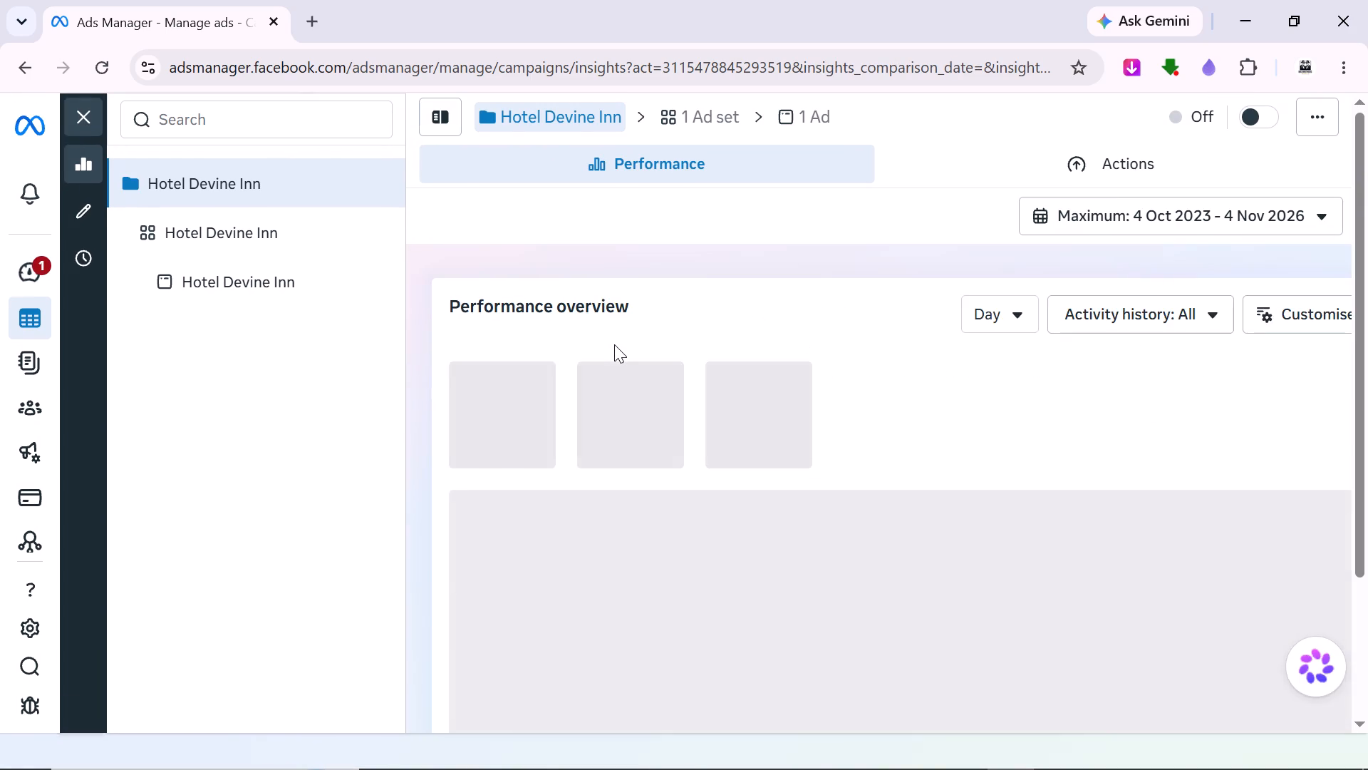
{"action": "scroll", "coordinate": [950, 357], "scroll_direction": "down", "scroll_amount": 2}
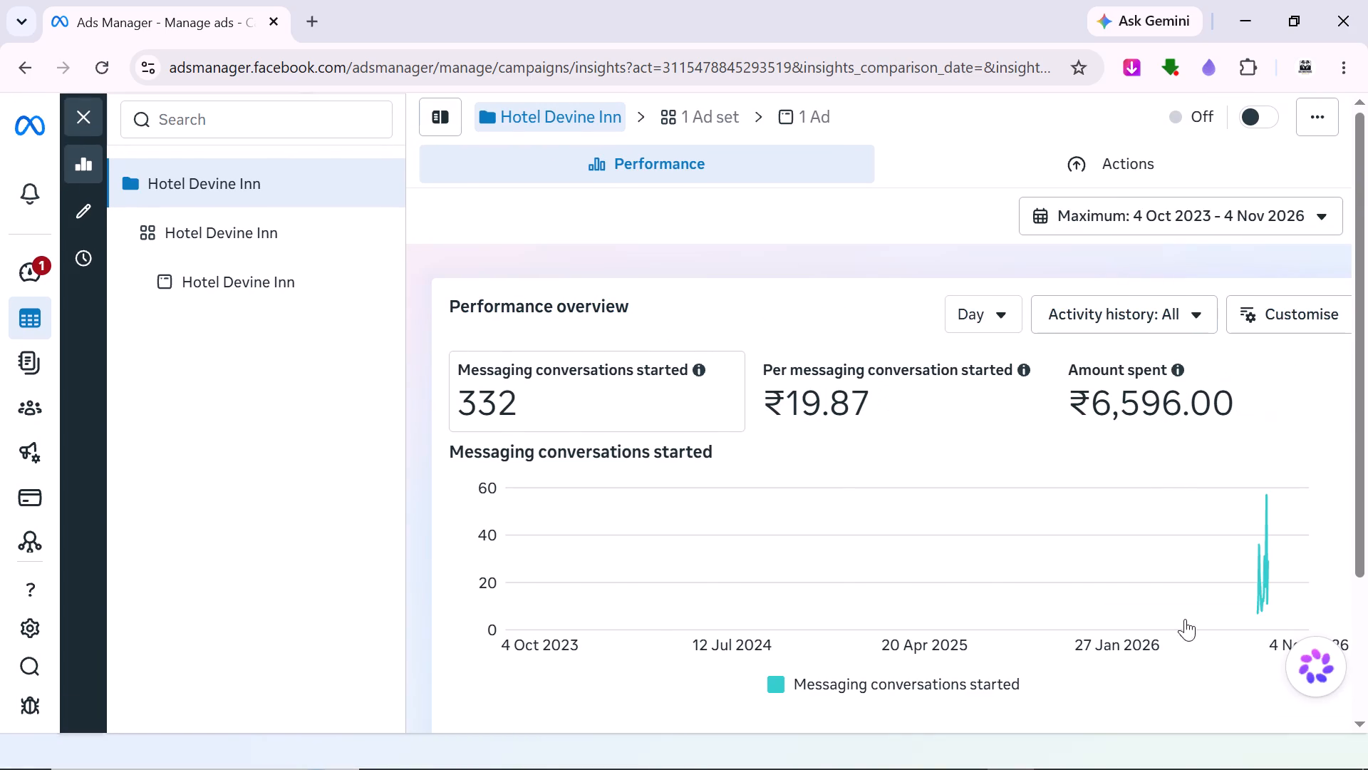
{"action": "scroll", "coordinate": [1250, 515], "scroll_direction": "up", "scroll_amount": 1}
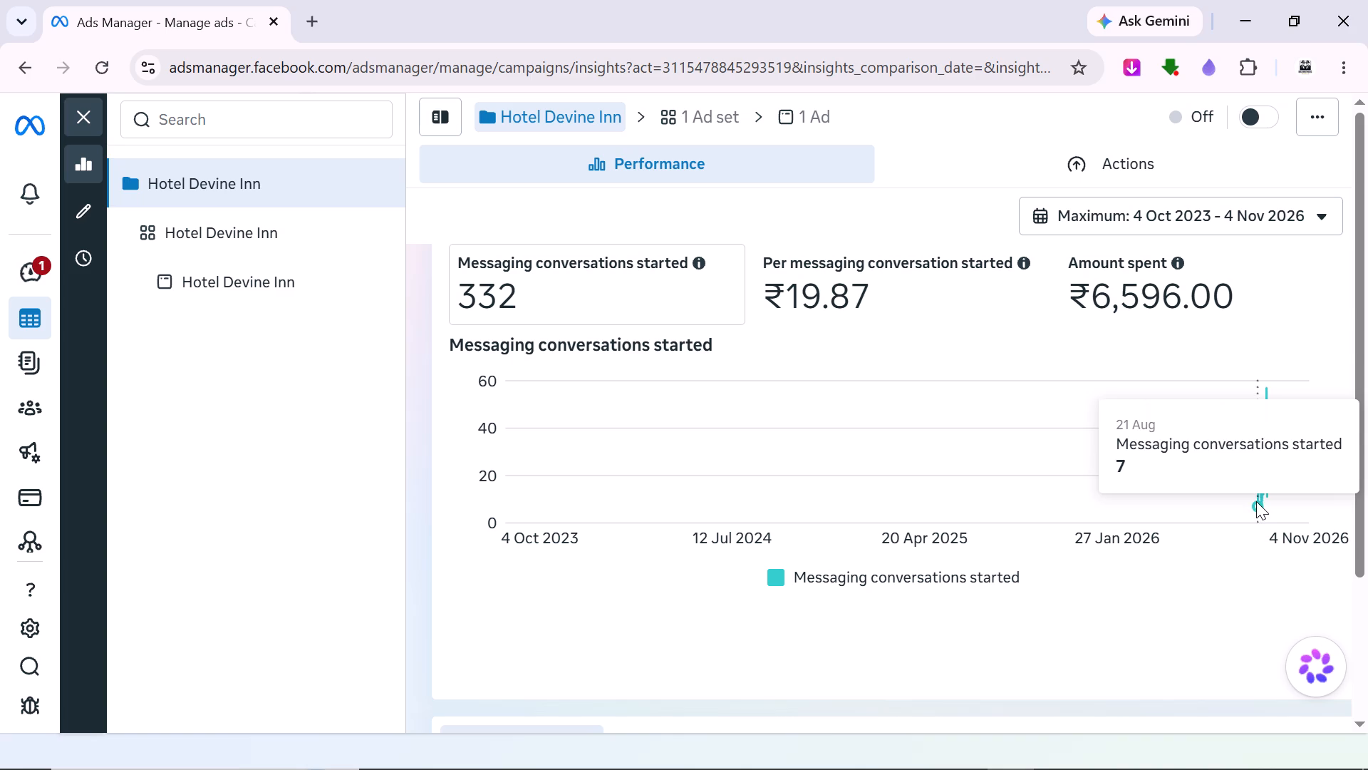
Set the Hotel Devine Inn performance date range to 1 Aug 2026 - 3 Nov 2026 and examine which months the ad ran.
{"action": "left_click", "coordinate": [1240, 230]}
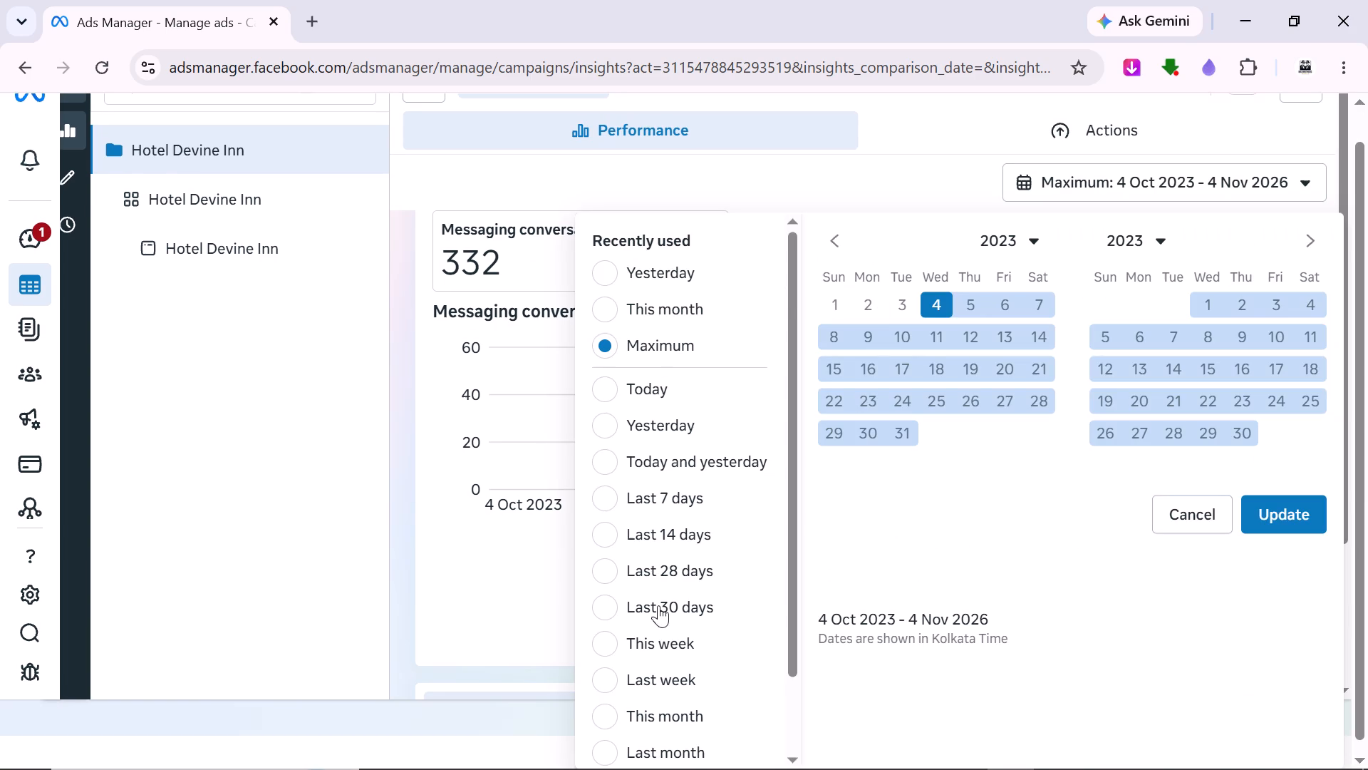
{"action": "scroll", "coordinate": [658, 605], "scroll_direction": "down", "scroll_amount": 3}
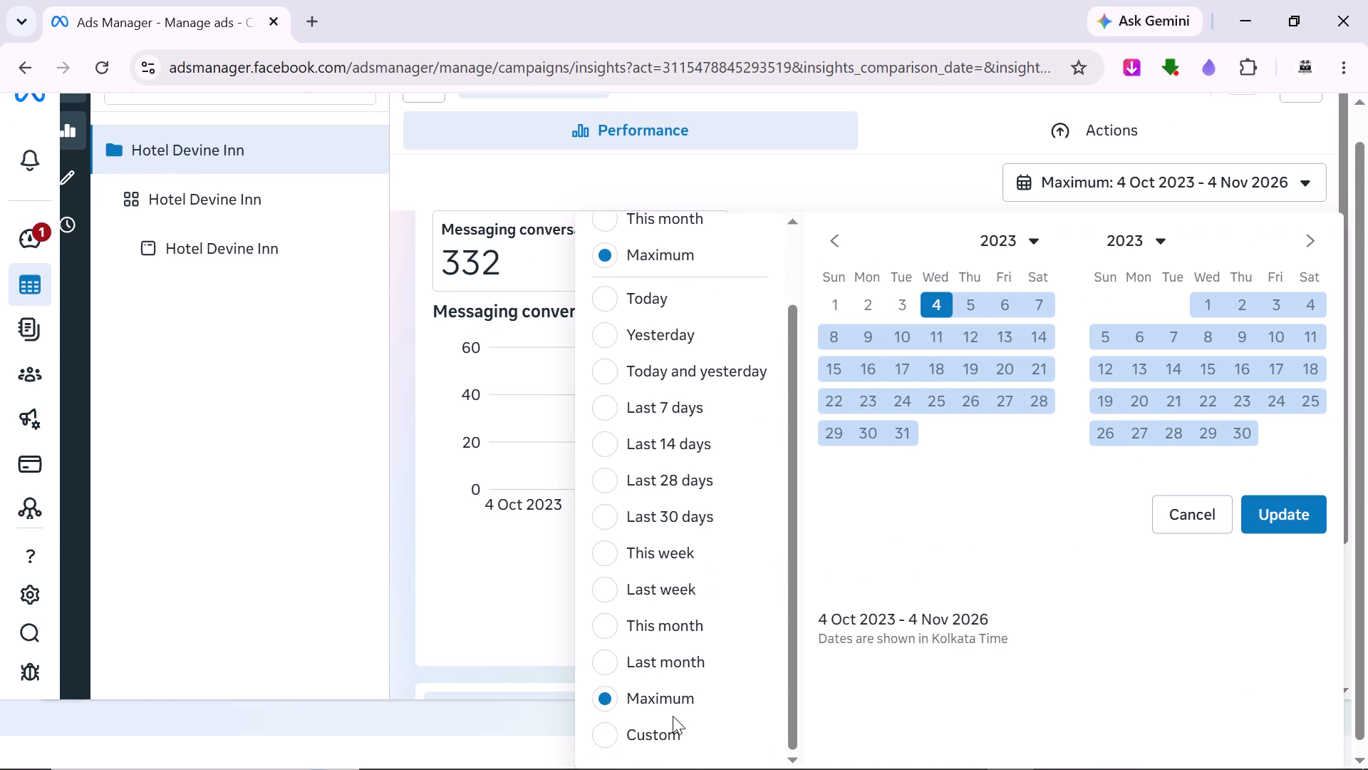
{"action": "scroll", "coordinate": [928, 359], "scroll_direction": "up", "scroll_amount": 3}
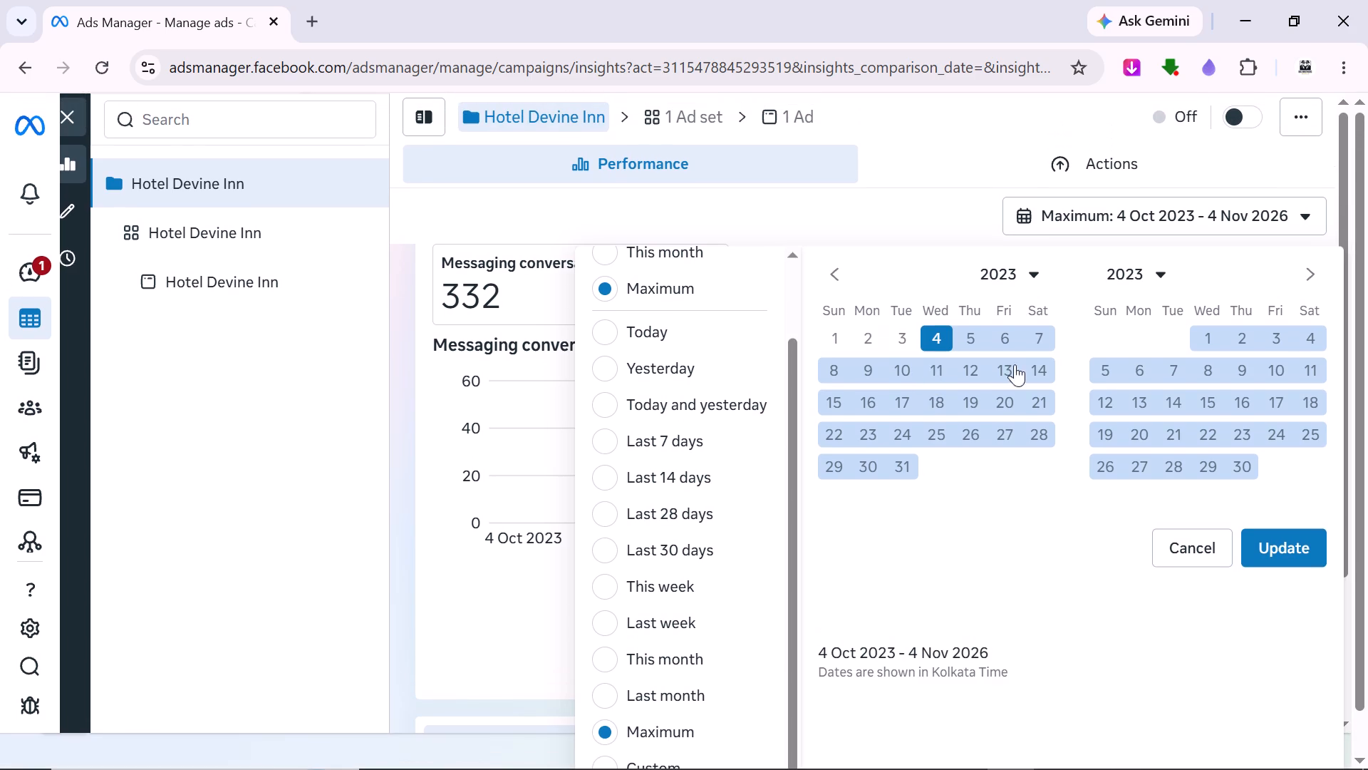
{"action": "left_click", "coordinate": [1021, 284]}
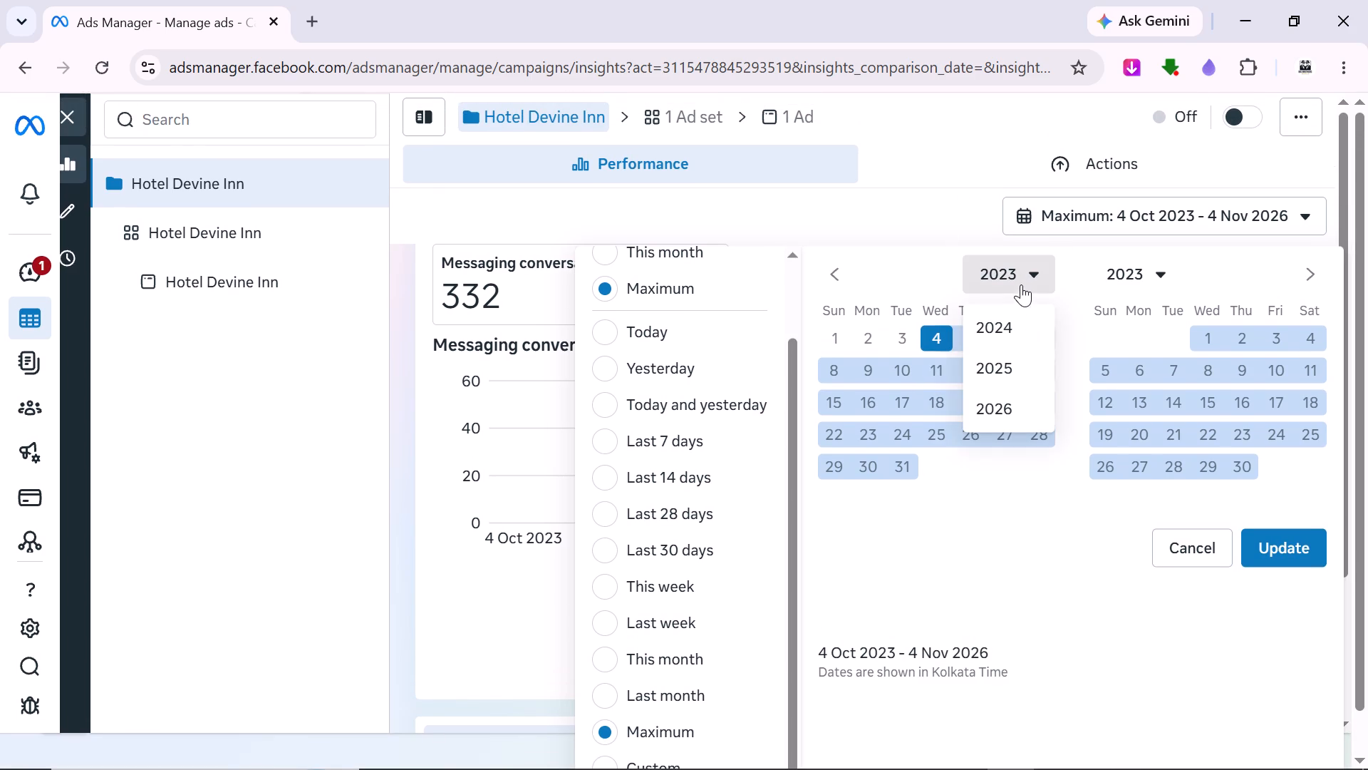
{"action": "left_click", "coordinate": [1010, 393]}
{"action": "left_click", "coordinate": [839, 282]}
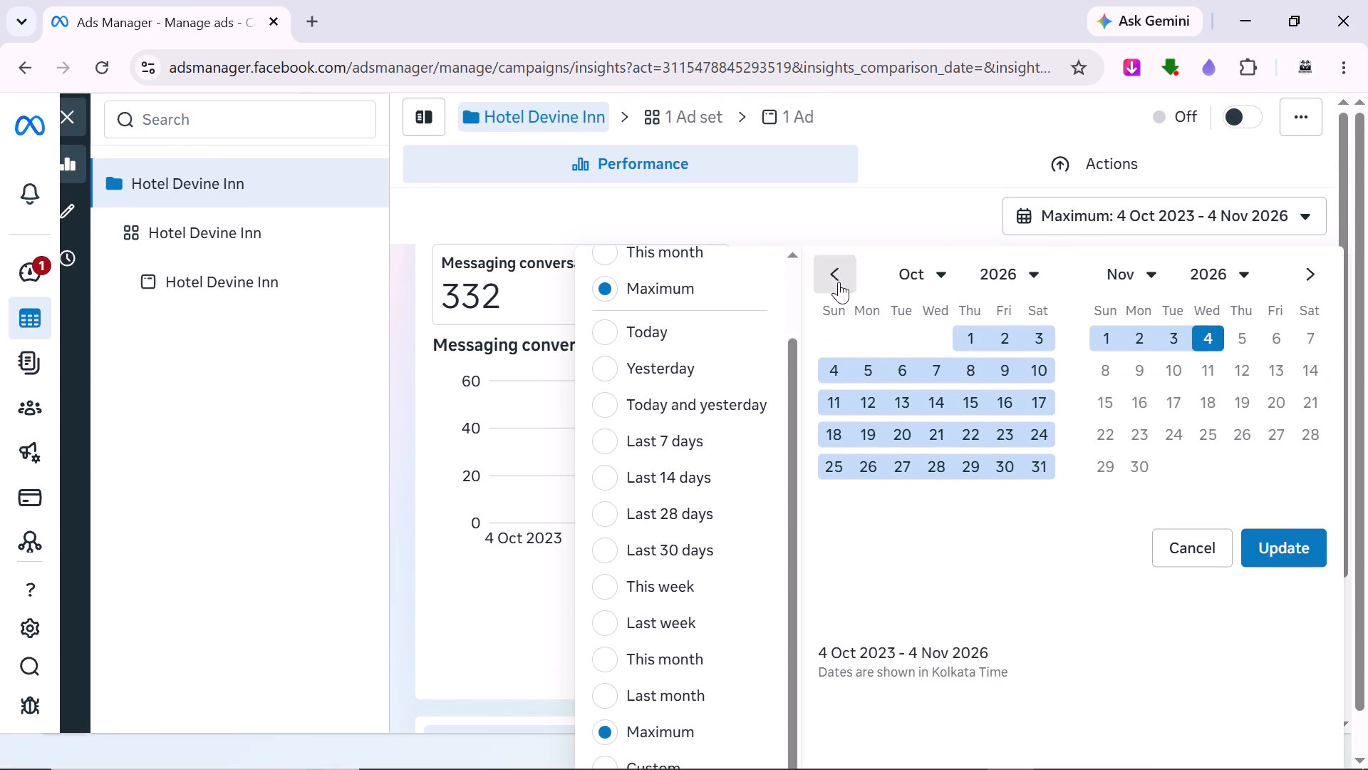
{"action": "left_click", "coordinate": [839, 282]}
{"action": "left_click", "coordinate": [1042, 339]}
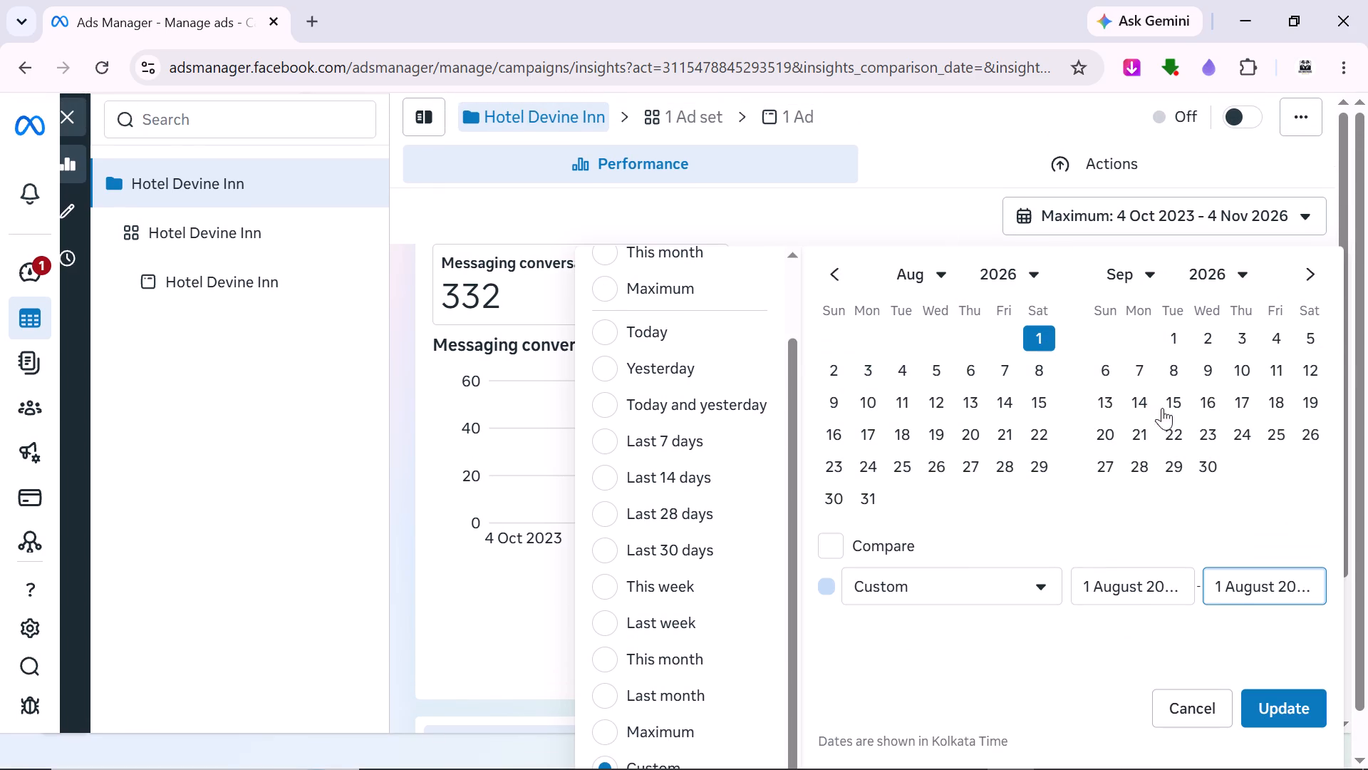
{"action": "double_click", "coordinate": [1307, 266]}
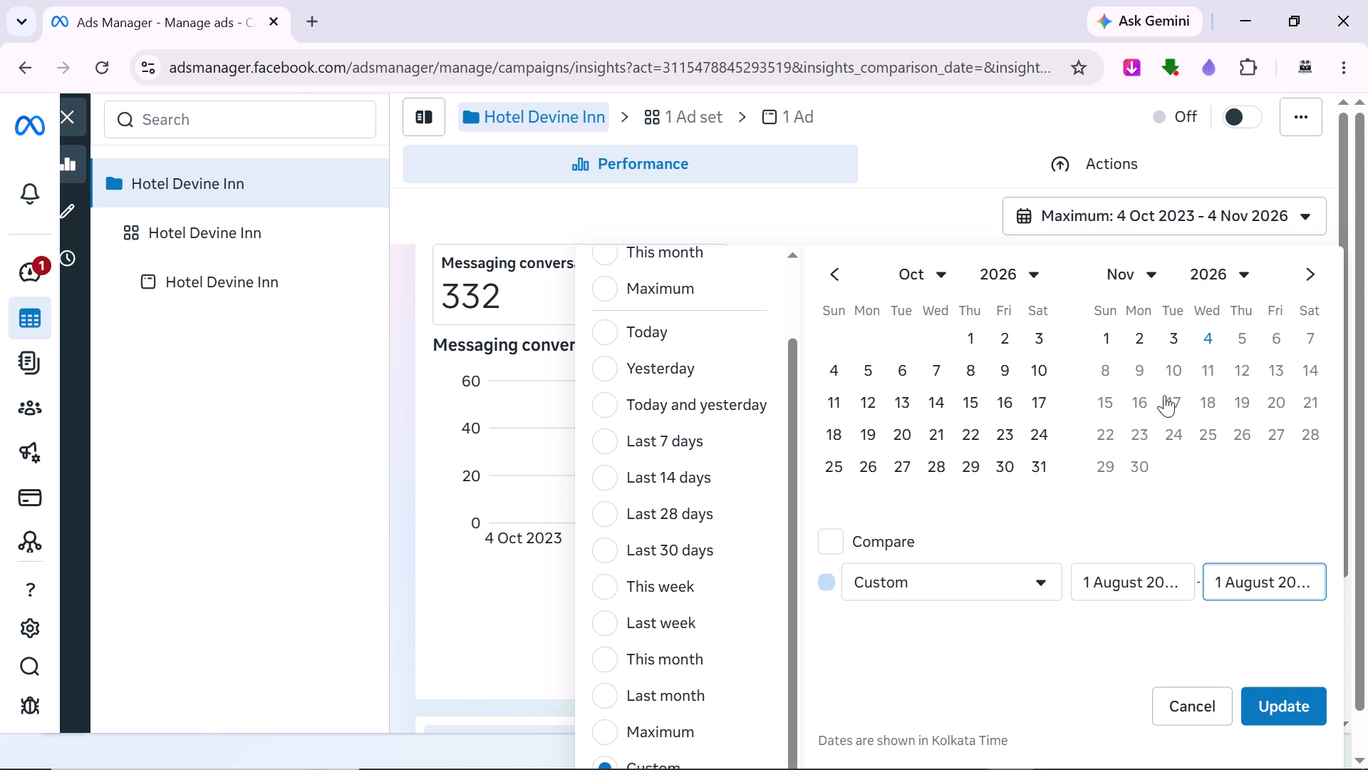
{"action": "left_click", "coordinate": [1176, 339]}
{"action": "left_click", "coordinate": [1285, 705]}
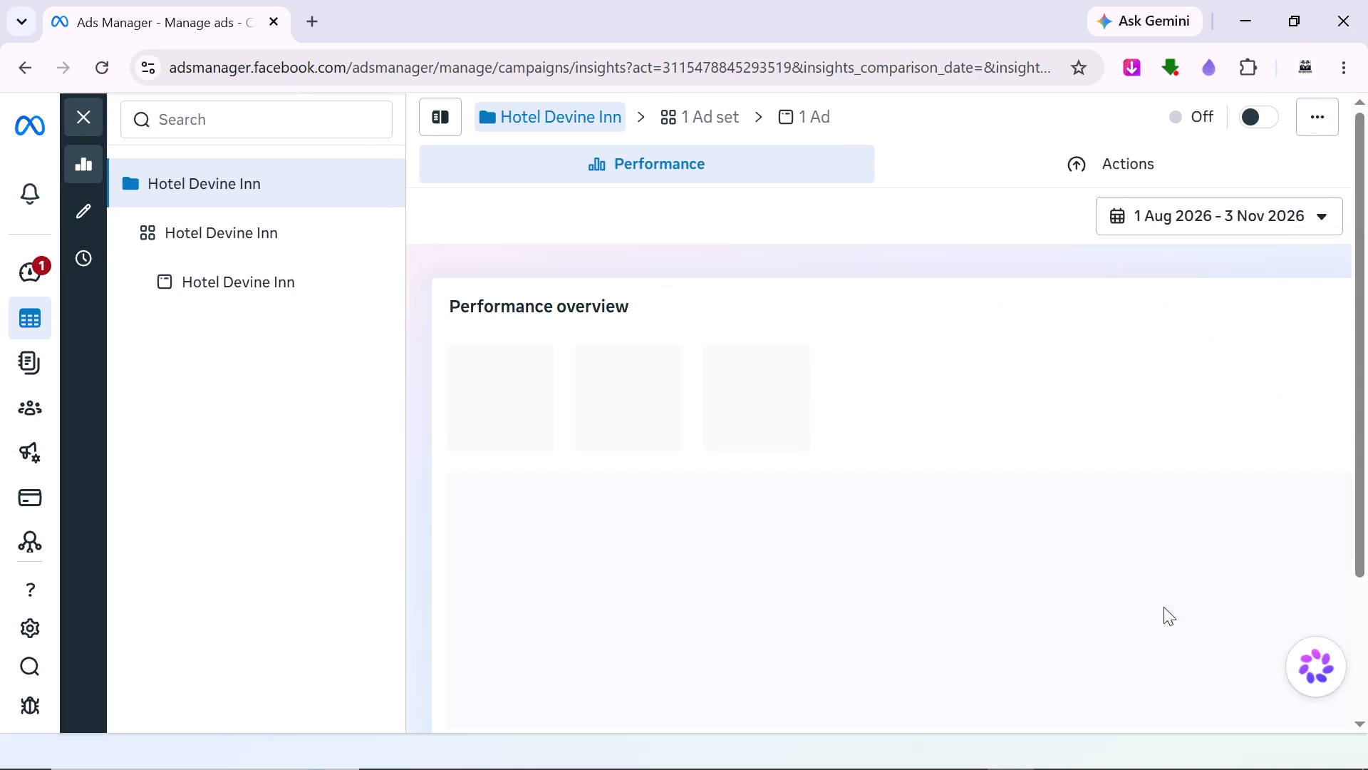
{"action": "scroll", "coordinate": [995, 246], "scroll_direction": "down", "scroll_amount": 1}
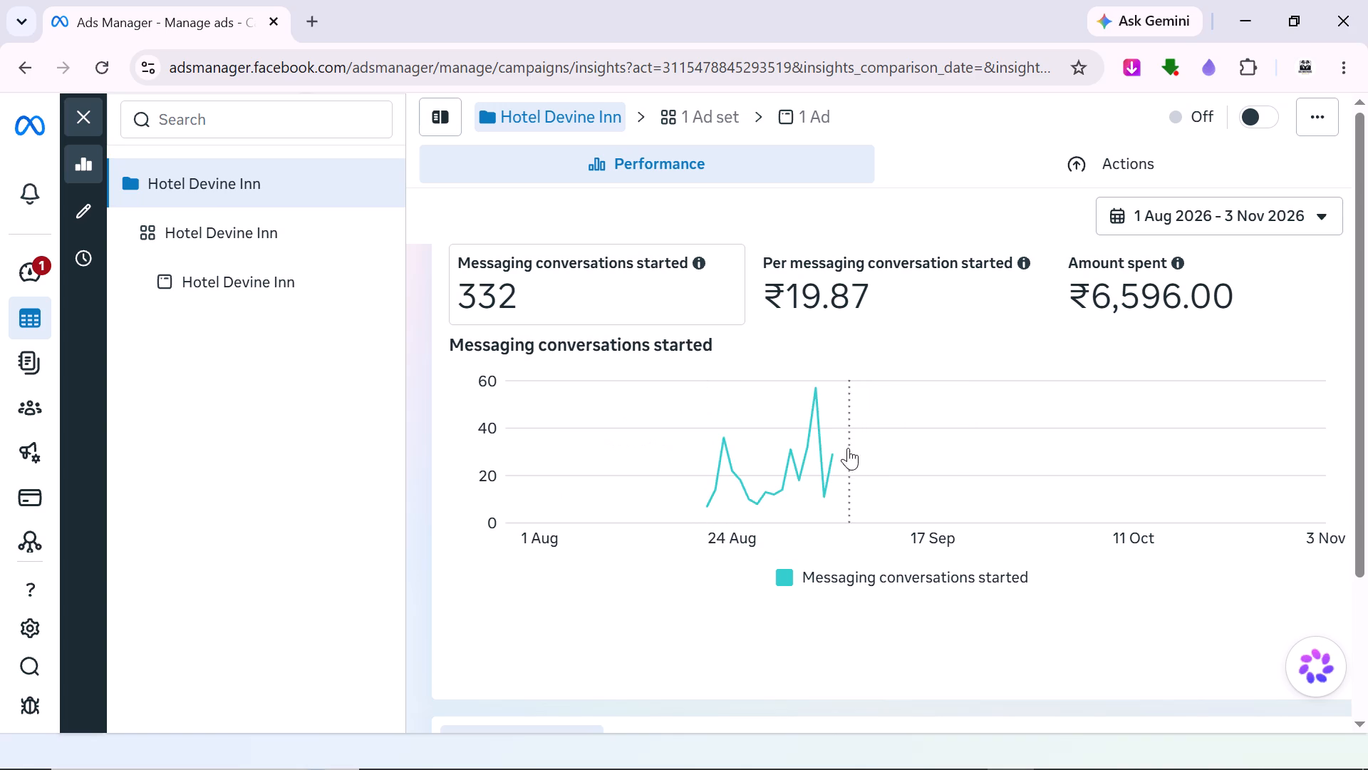
Switch to the Excel workbook and complete the devine note in B19 as "devine - aug".
{"action": "key", "text": "alt+Tab"}
{"action": "key", "text": "alt+Tab"}
{"action": "key", "text": "alt+Tab"}
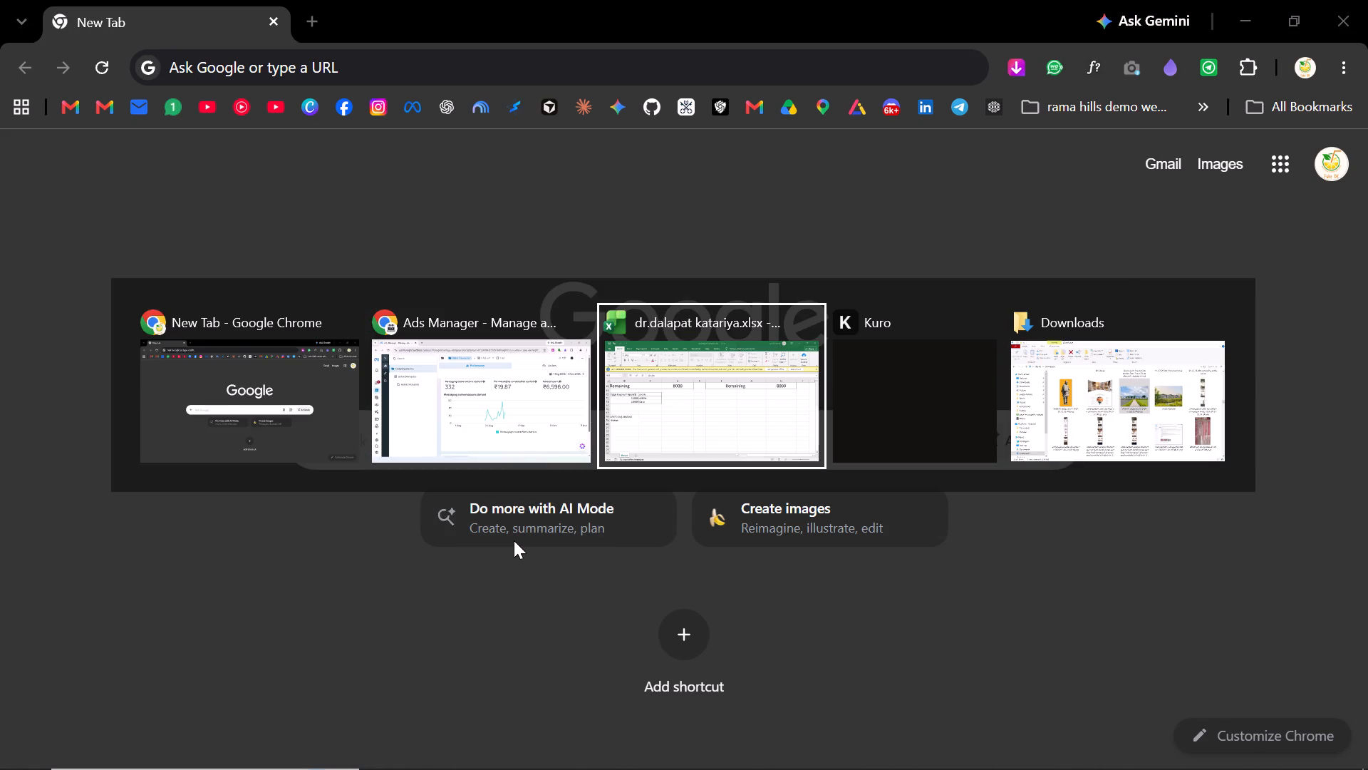
{"action": "key", "text": "space"}
{"action": "type", "text": "- aug"}
{"action": "left_click", "coordinate": [164, 546]}
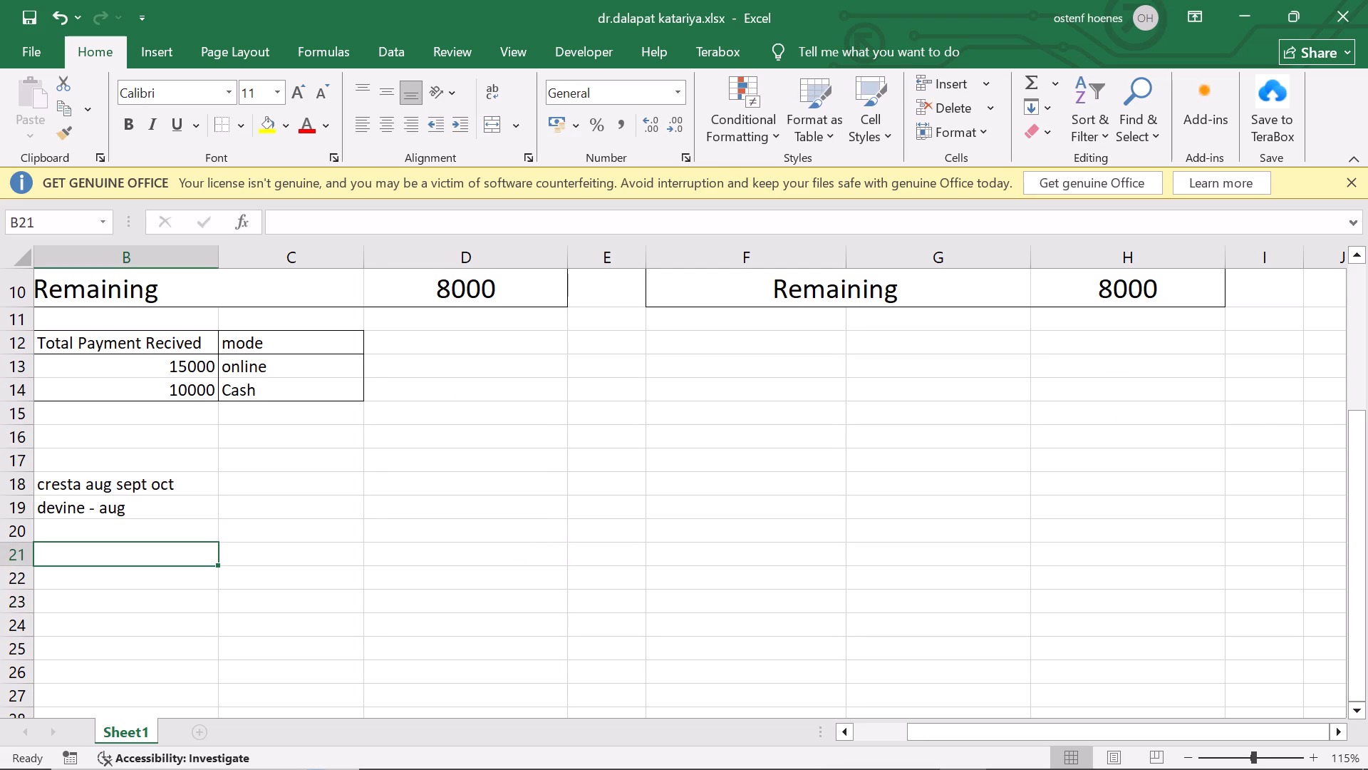
Return to Ads Manager in Chrome and switch to the SOU Royal Weddings ad account under SOU Royal Weddings & Hospitality.
{"action": "key", "text": "alt+Tab"}
{"action": "key", "text": "alt+Tab"}
{"action": "key", "text": "alt+Tab"}
{"action": "key", "text": "alt+Tab"}
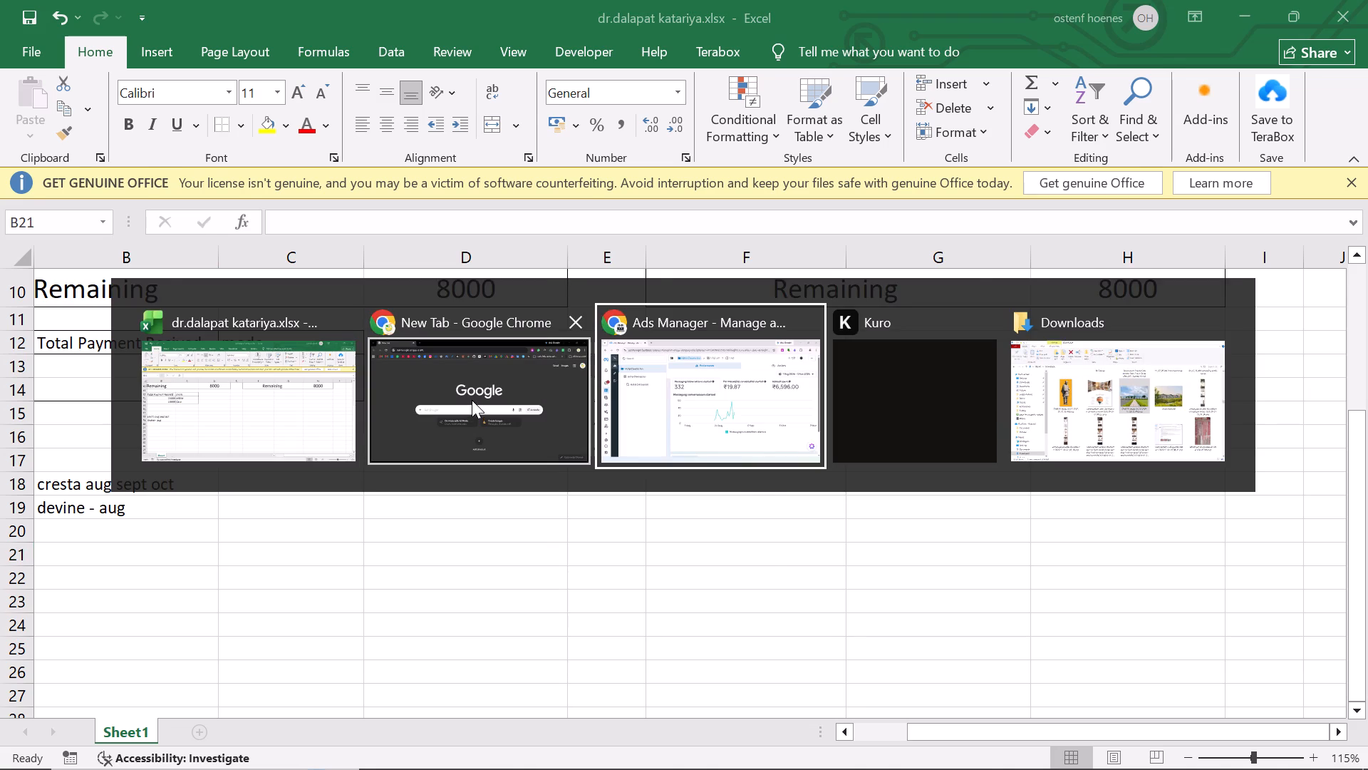
{"action": "left_click", "coordinate": [85, 124]}
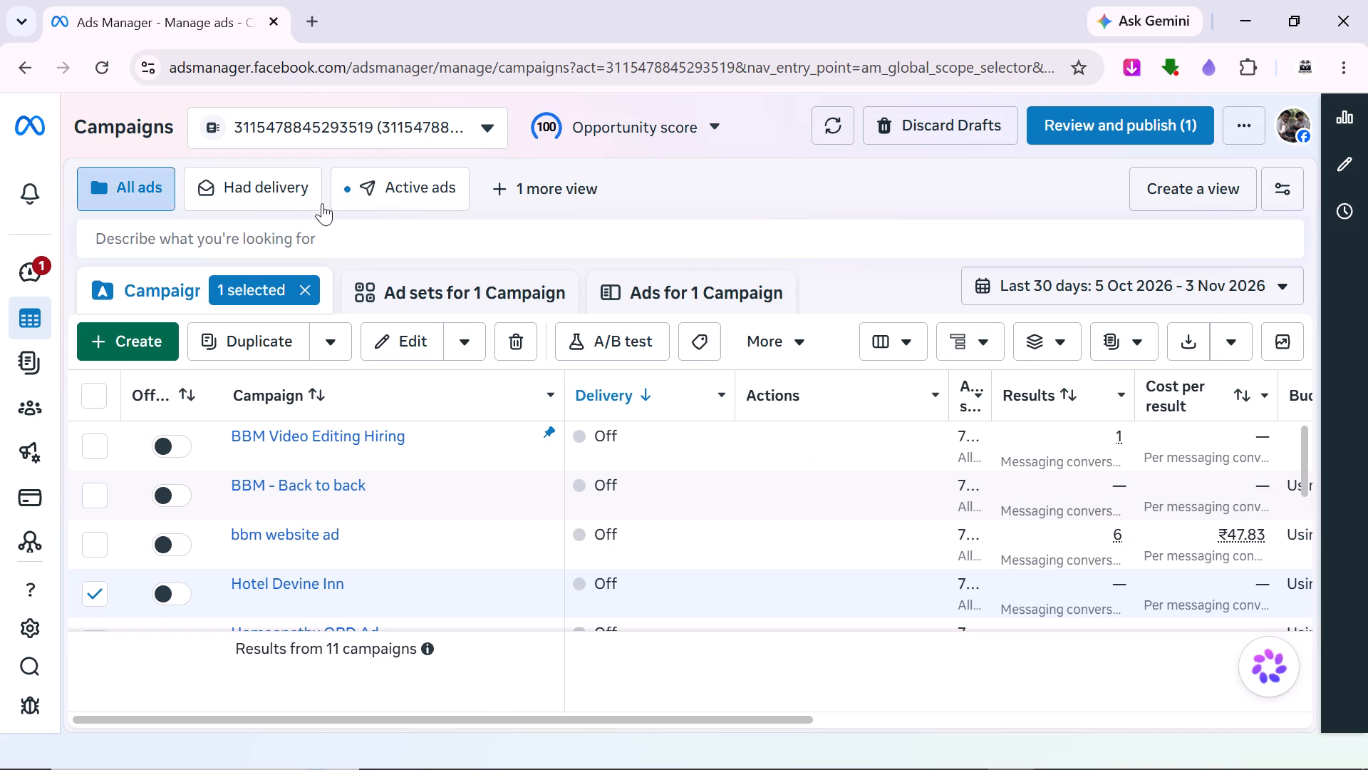
{"action": "left_click", "coordinate": [363, 110]}
{"action": "scroll", "coordinate": [329, 361], "scroll_direction": "up", "scroll_amount": 1}
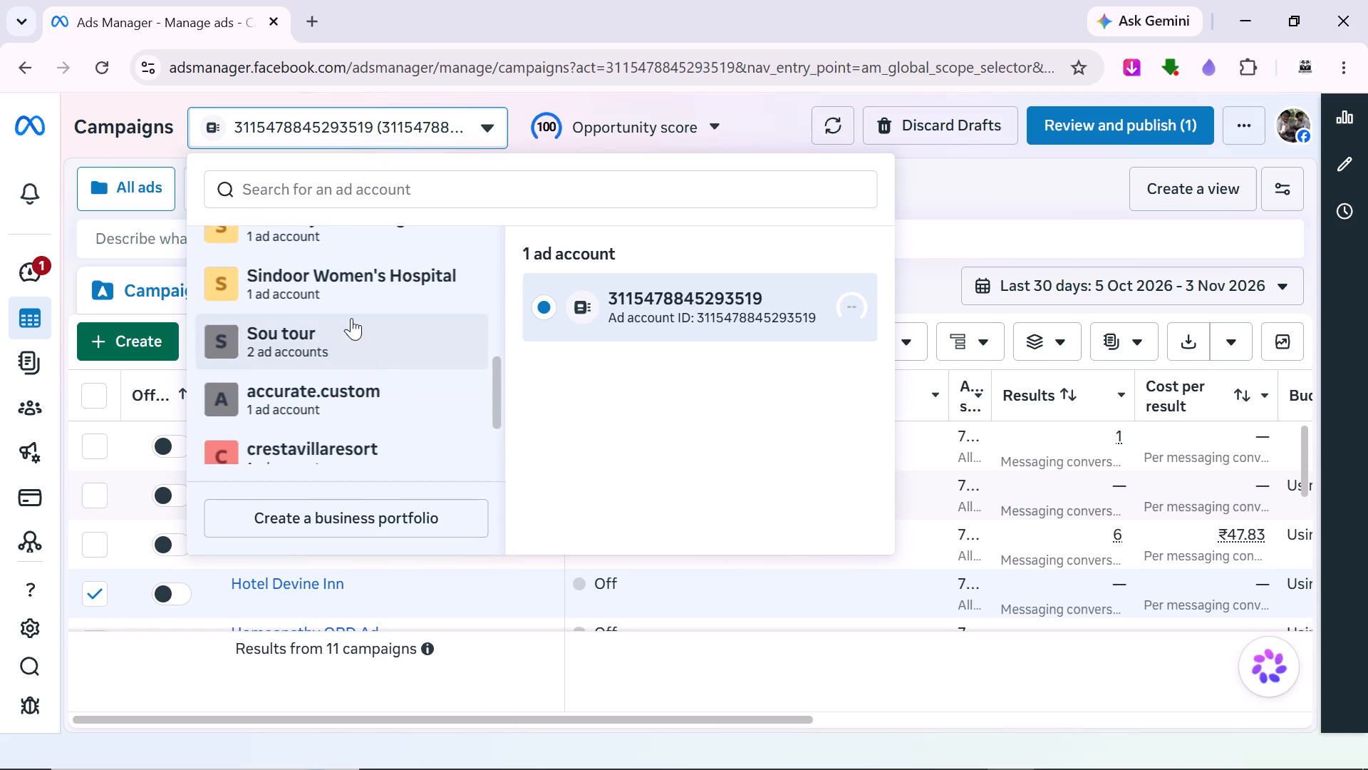
{"action": "scroll", "coordinate": [389, 381], "scroll_direction": "up", "scroll_amount": 1}
{"action": "left_click", "coordinate": [391, 324]}
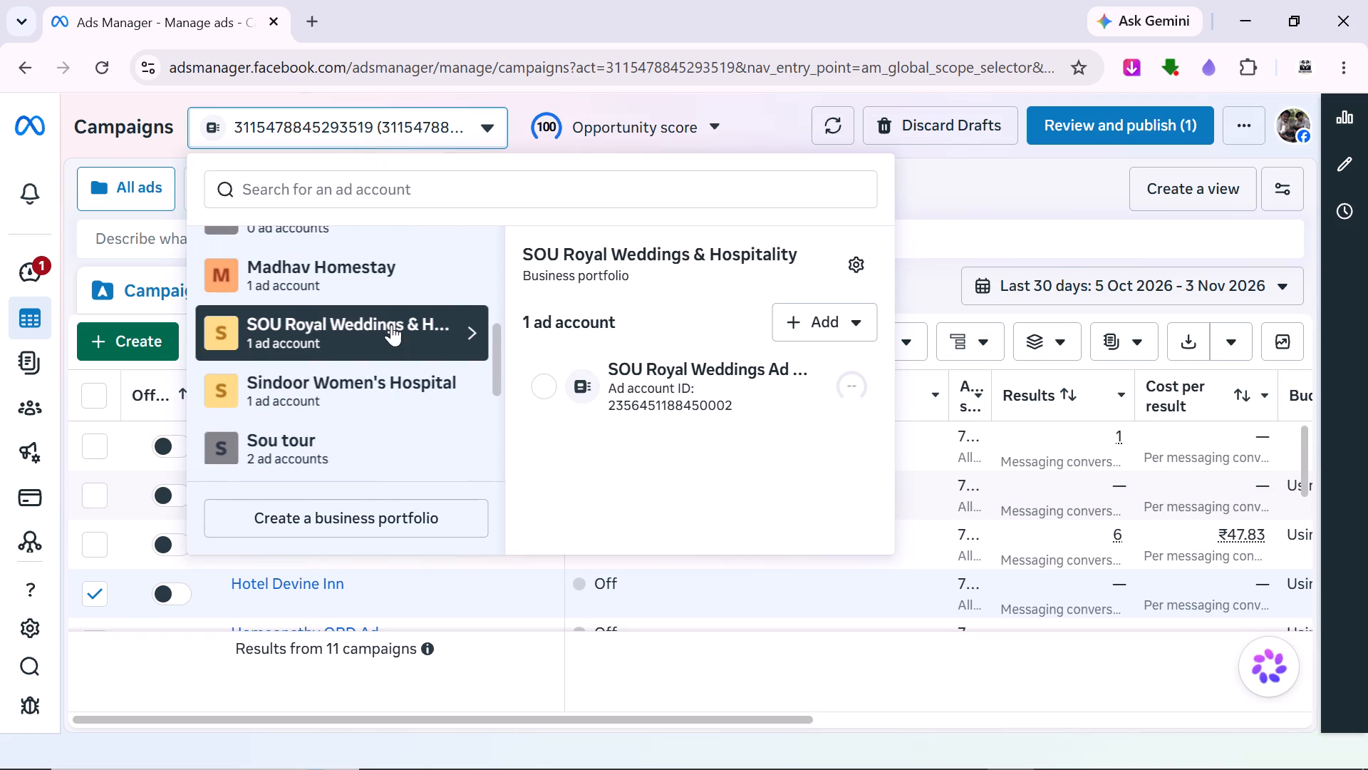
{"action": "left_click", "coordinate": [680, 373]}
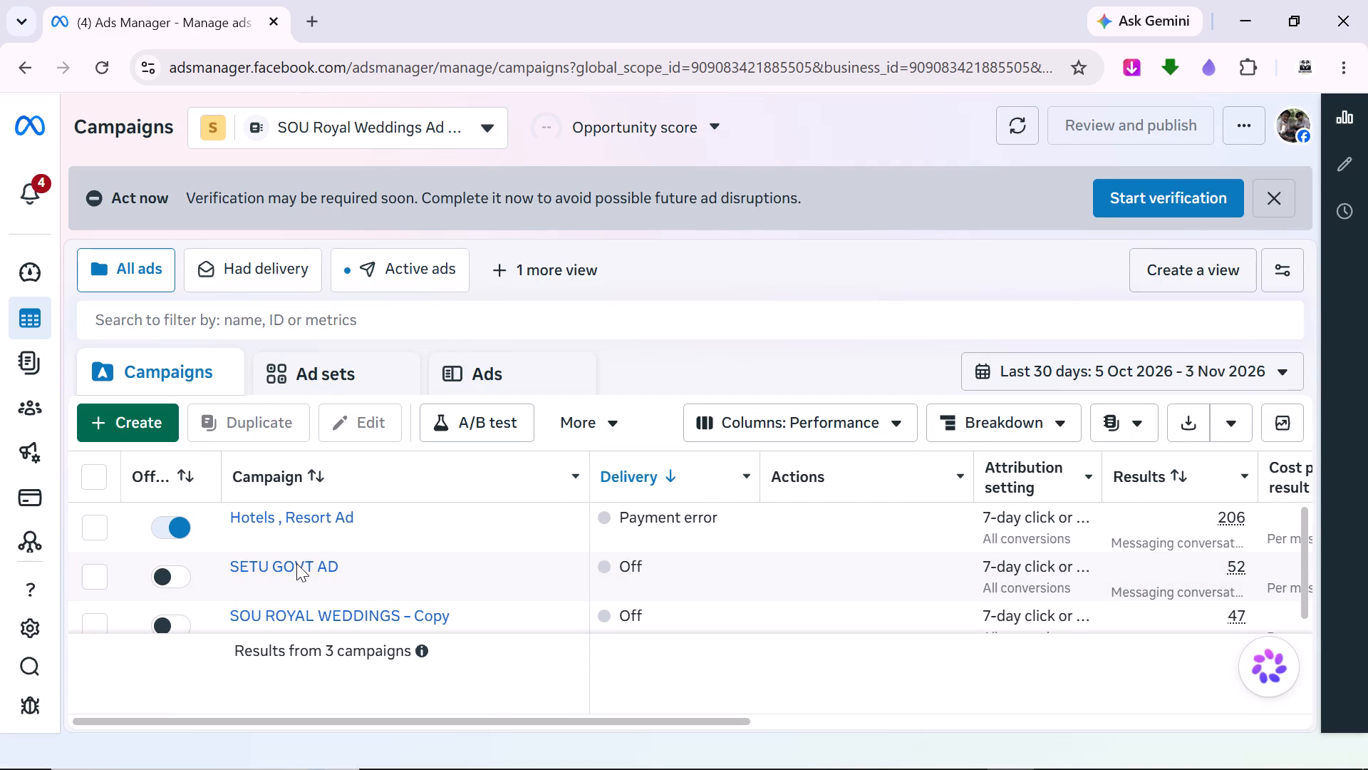
Examine the last 30 days' performance charts of the Hotels, Resort Ad campaign, then return to the campaign list.
{"action": "scroll", "coordinate": [296, 563], "scroll_direction": "down", "scroll_amount": 1}
{"action": "scroll", "coordinate": [480, 337], "scroll_direction": "down", "scroll_amount": 2}
{"action": "scroll", "coordinate": [370, 590], "scroll_direction": "up", "scroll_amount": 1}
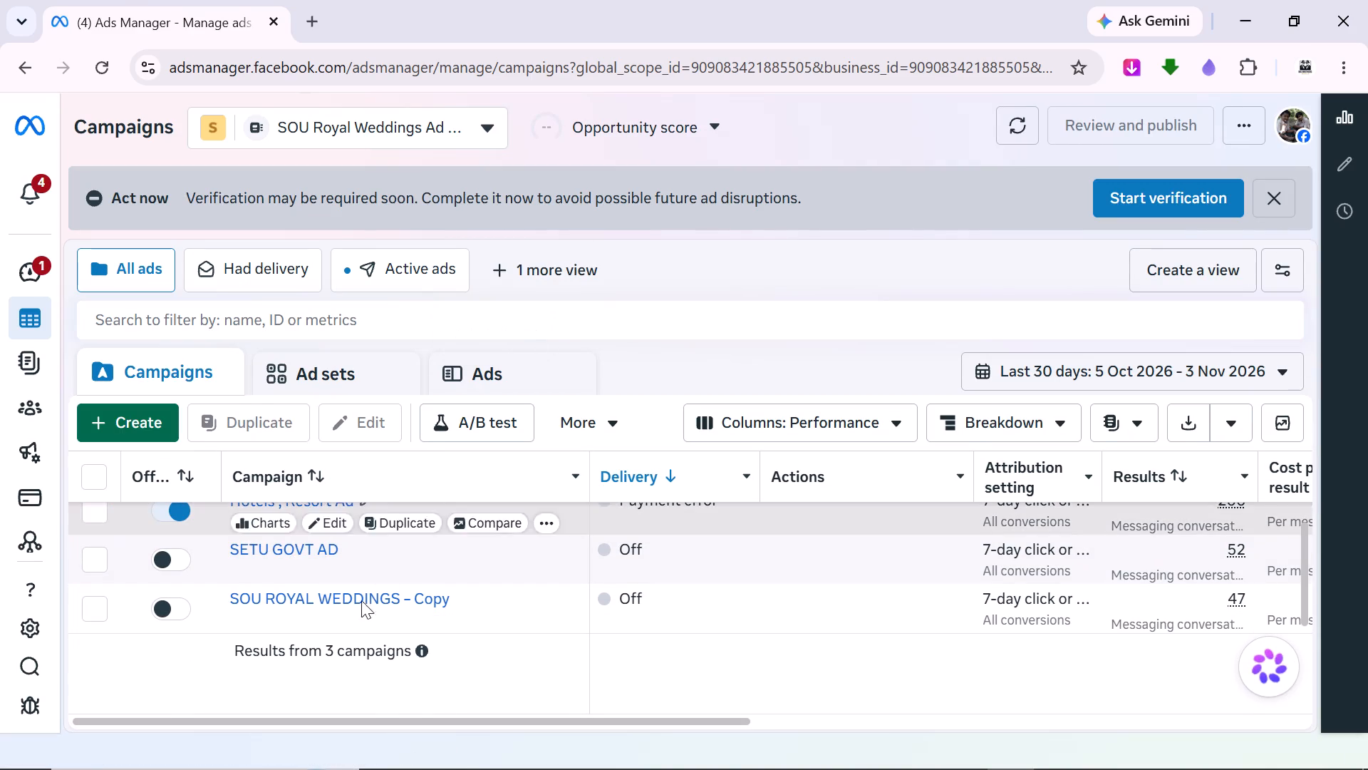
{"action": "scroll", "coordinate": [361, 600], "scroll_direction": "up", "scroll_amount": 1}
{"action": "left_click", "coordinate": [262, 539]}
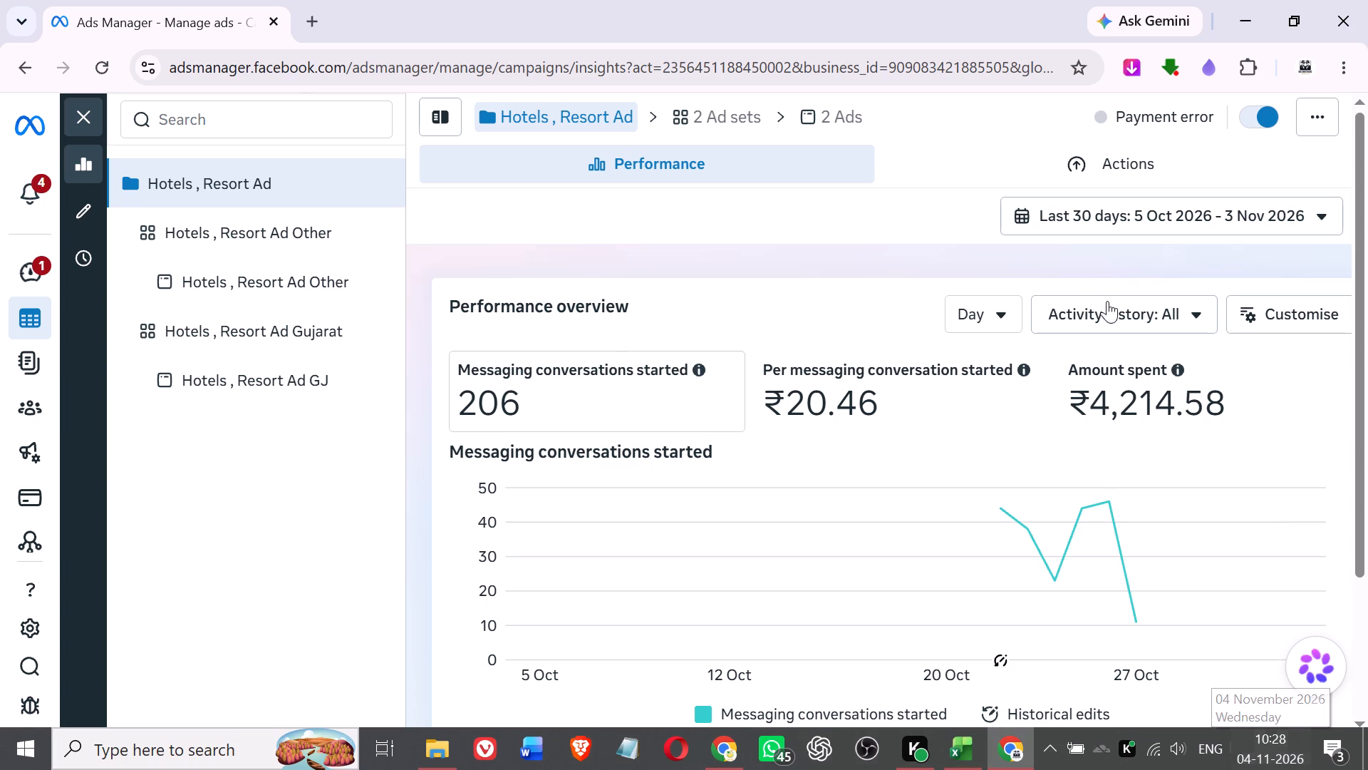
{"action": "left_click", "coordinate": [85, 109]}
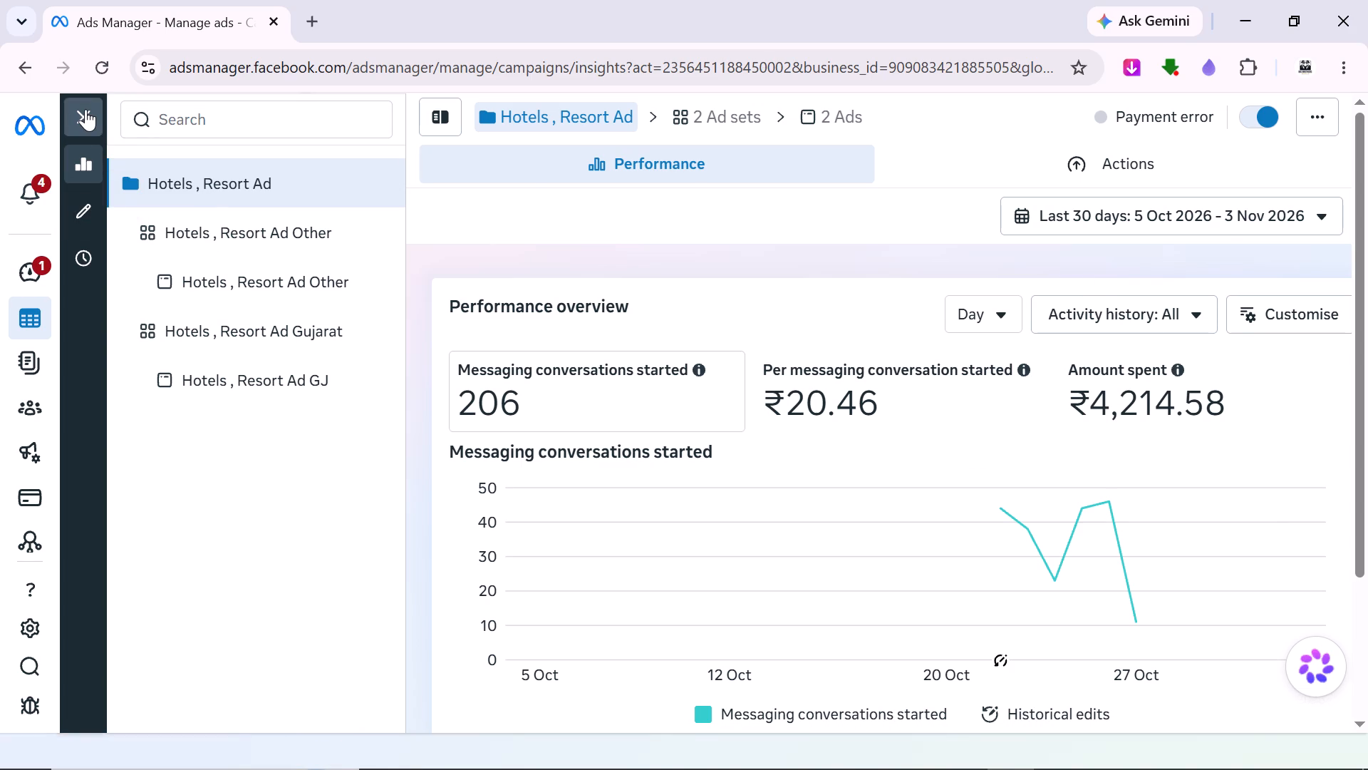
Examine the SOU ROYAL WEDDINGS – Copy campaign's performance charts over the Maximum date range, then return to the campaign list.
{"action": "scroll", "coordinate": [268, 654], "scroll_direction": "down", "scroll_amount": 2}
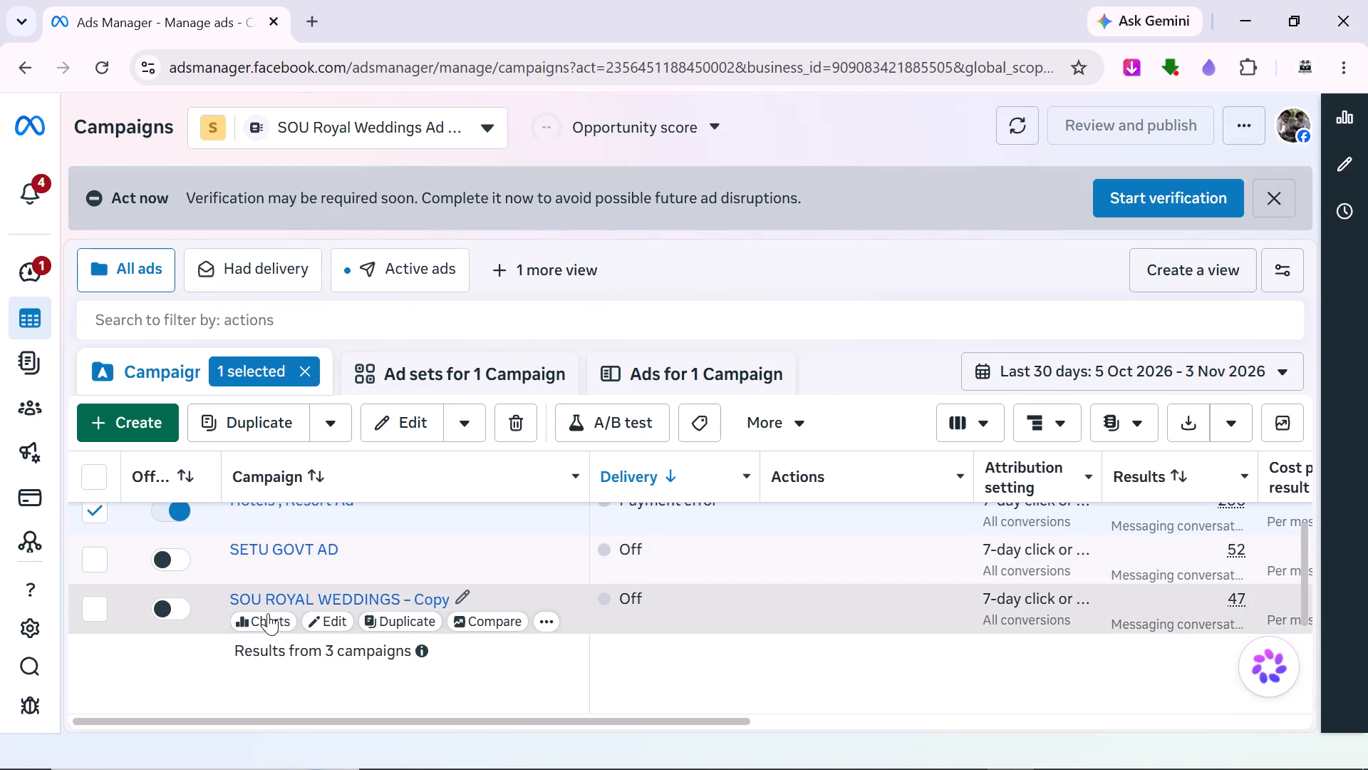
{"action": "left_click", "coordinate": [269, 615]}
{"action": "left_click", "coordinate": [1114, 226]}
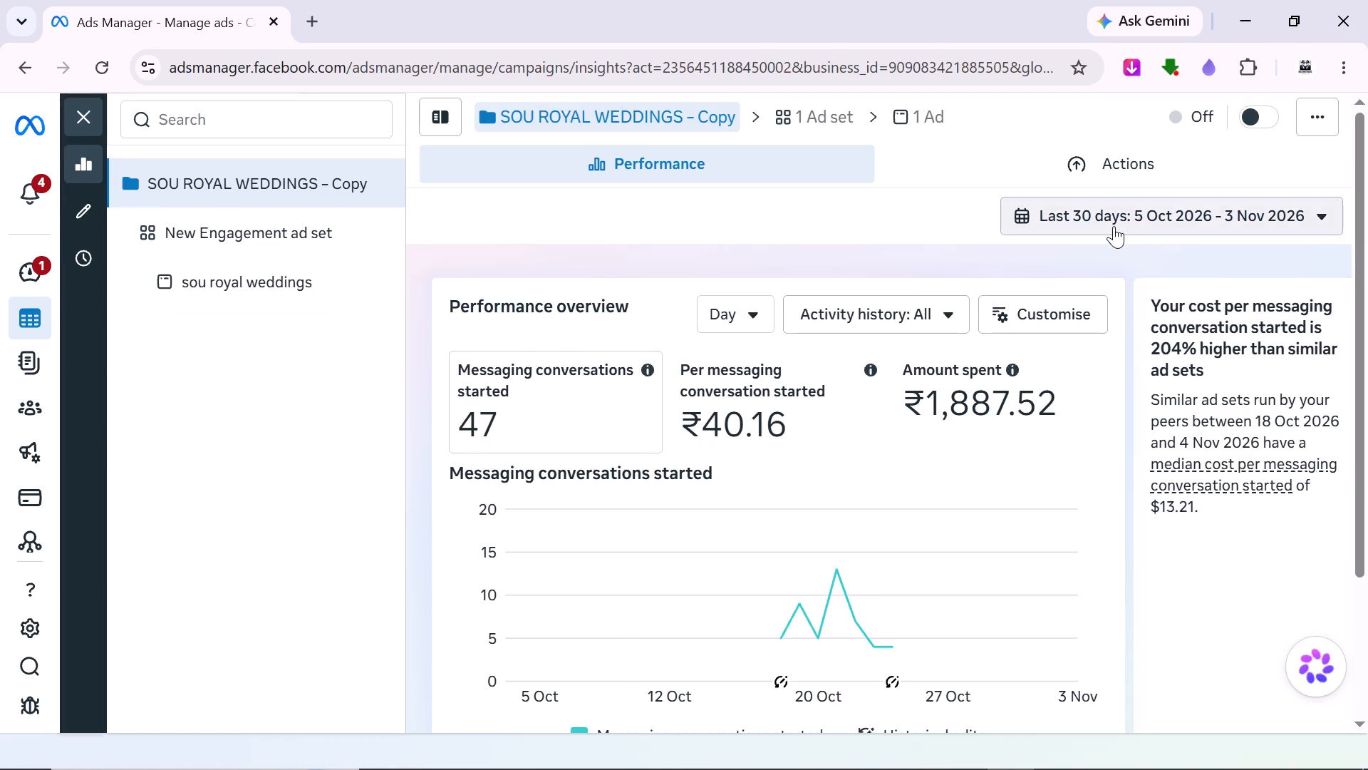
{"action": "left_click", "coordinate": [601, 341]}
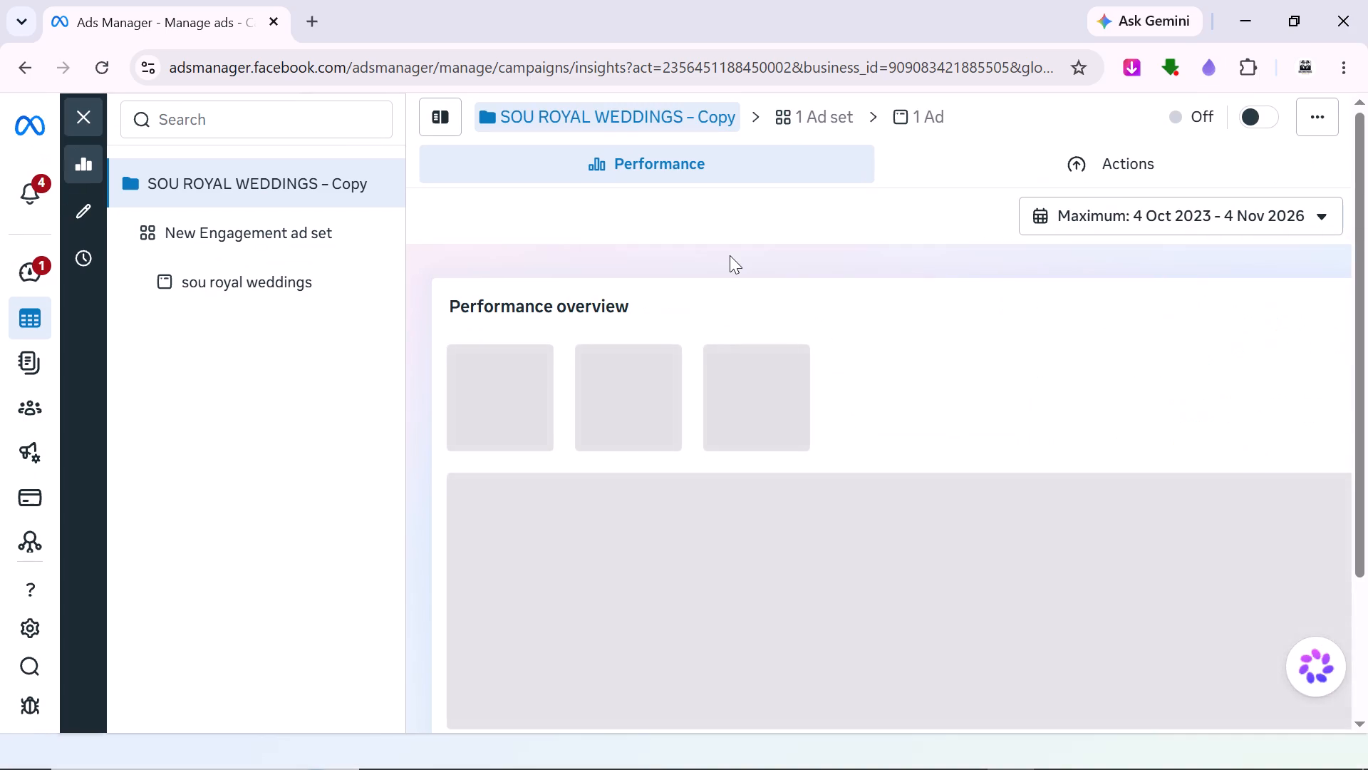
{"action": "scroll", "coordinate": [730, 255], "scroll_direction": "down", "scroll_amount": 3}
{"action": "scroll", "coordinate": [730, 255], "scroll_direction": "up", "scroll_amount": 3}
{"action": "scroll", "coordinate": [801, 428], "scroll_direction": "up", "scroll_amount": 1}
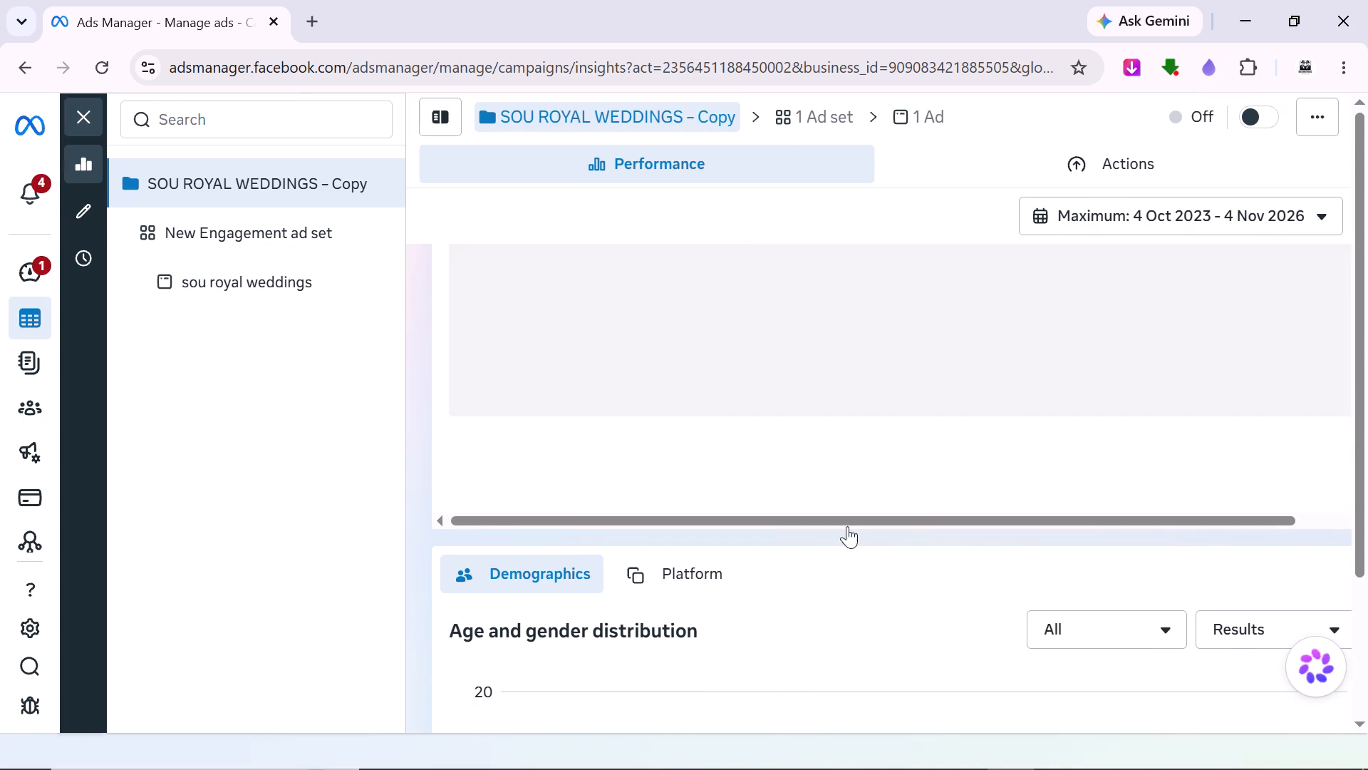
{"action": "scroll", "coordinate": [1030, 548], "scroll_direction": "up", "scroll_amount": 1}
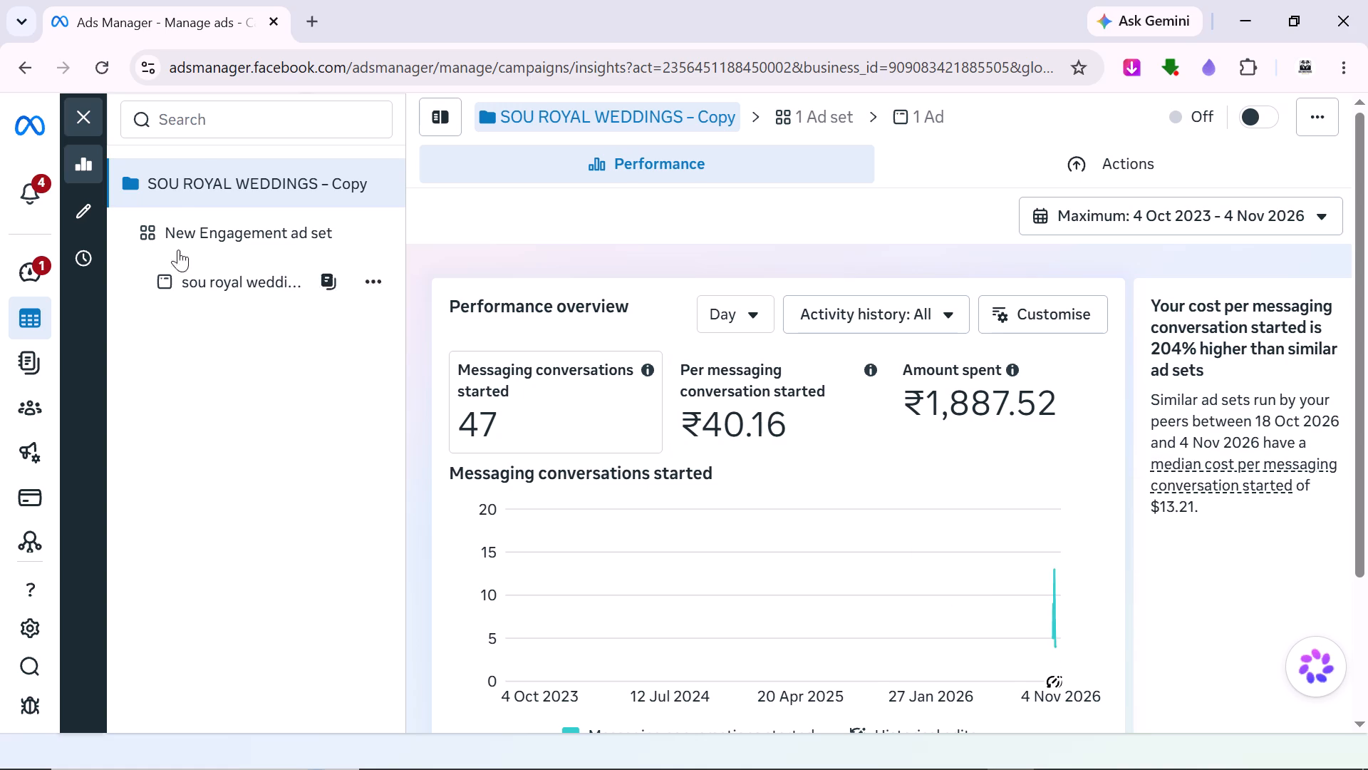
{"action": "left_click", "coordinate": [73, 135]}
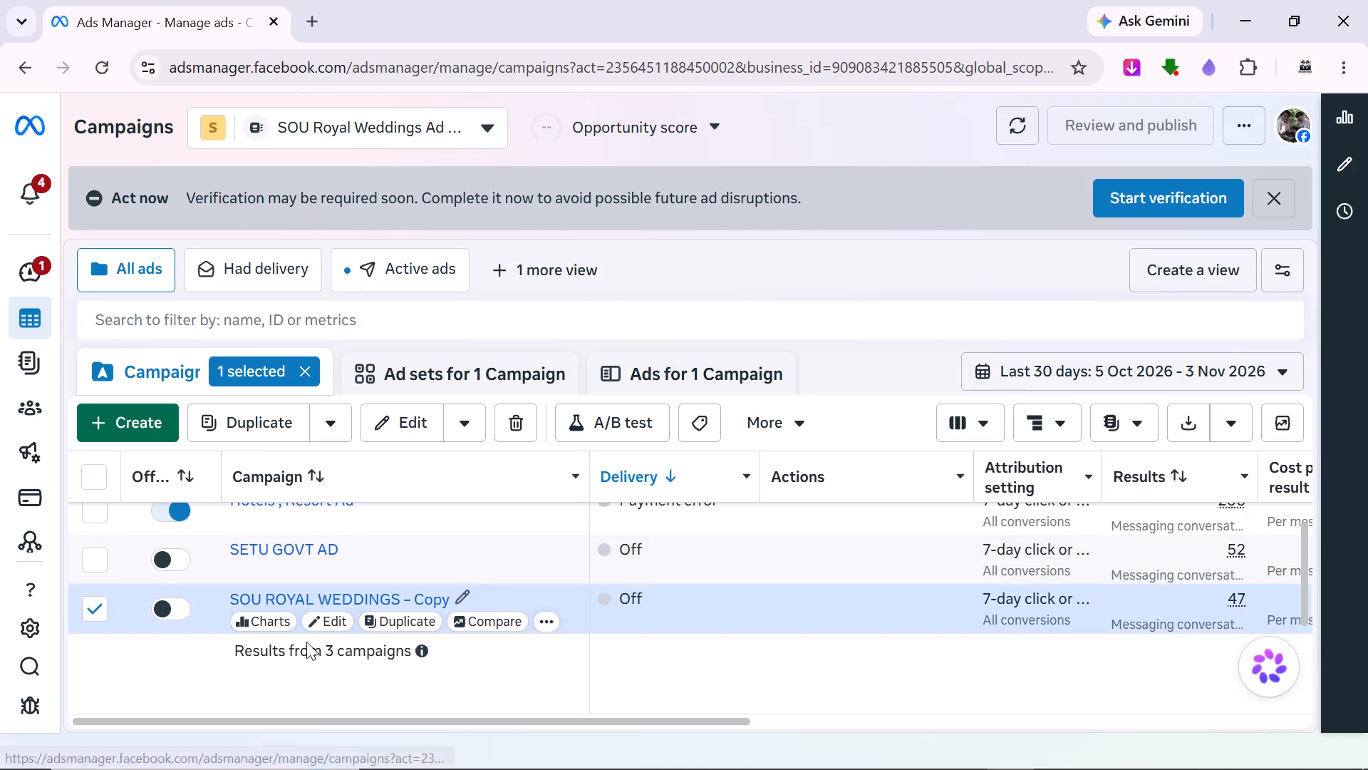
Reopen the SOU ROYAL WEDDINGS – Copy charts, set the date range to This month, check for activity, and return to the campaign list.
{"action": "left_click", "coordinate": [253, 617]}
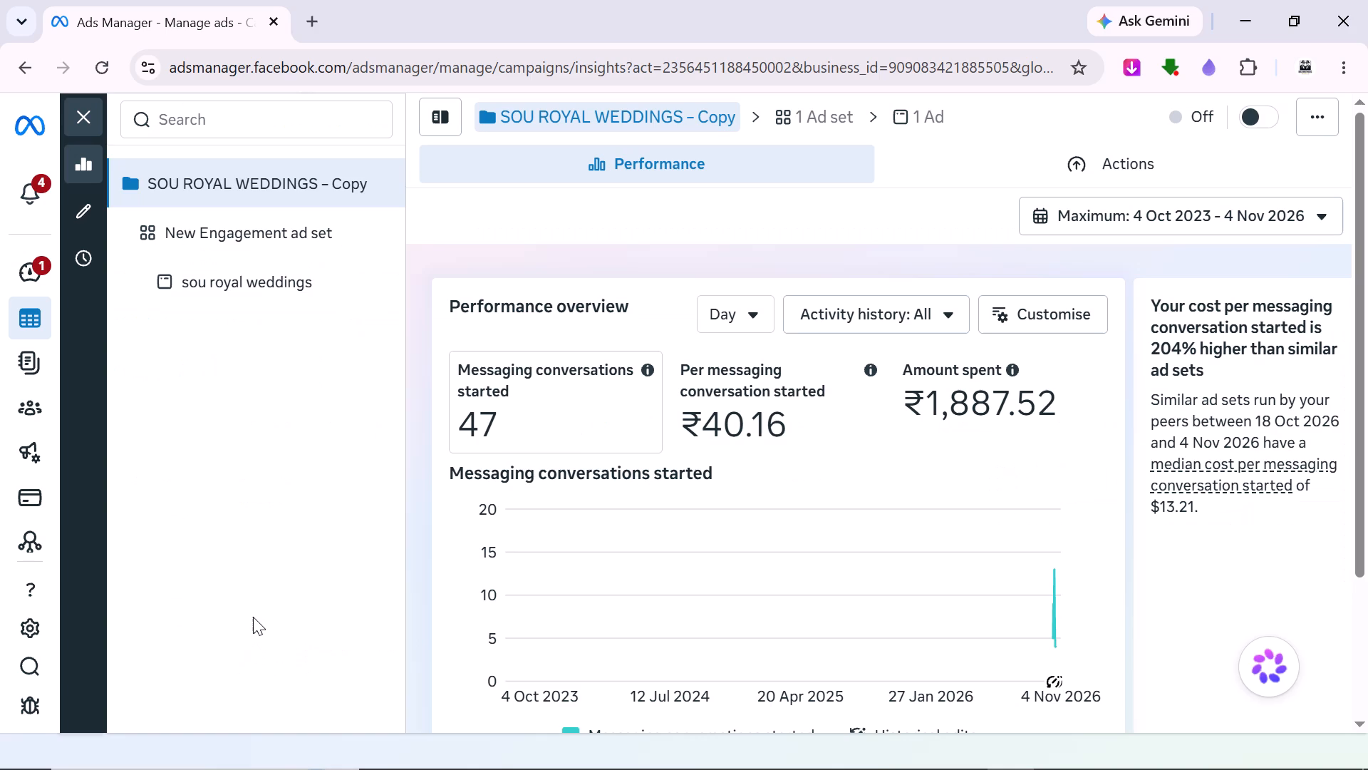
{"action": "scroll", "coordinate": [766, 465], "scroll_direction": "down", "scroll_amount": 2}
{"action": "scroll", "coordinate": [1095, 565], "scroll_direction": "up", "scroll_amount": 2}
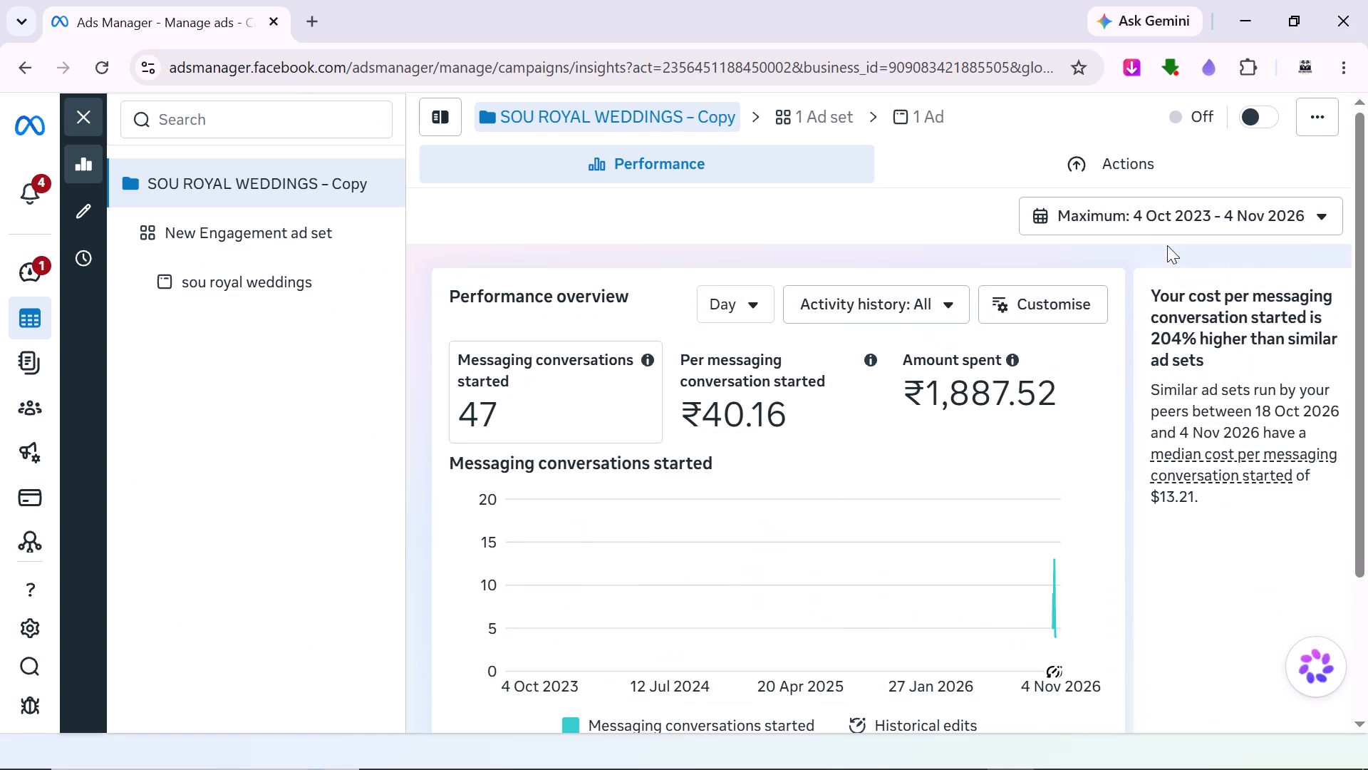
{"action": "left_click", "coordinate": [1173, 215]}
{"action": "left_click", "coordinate": [594, 303]}
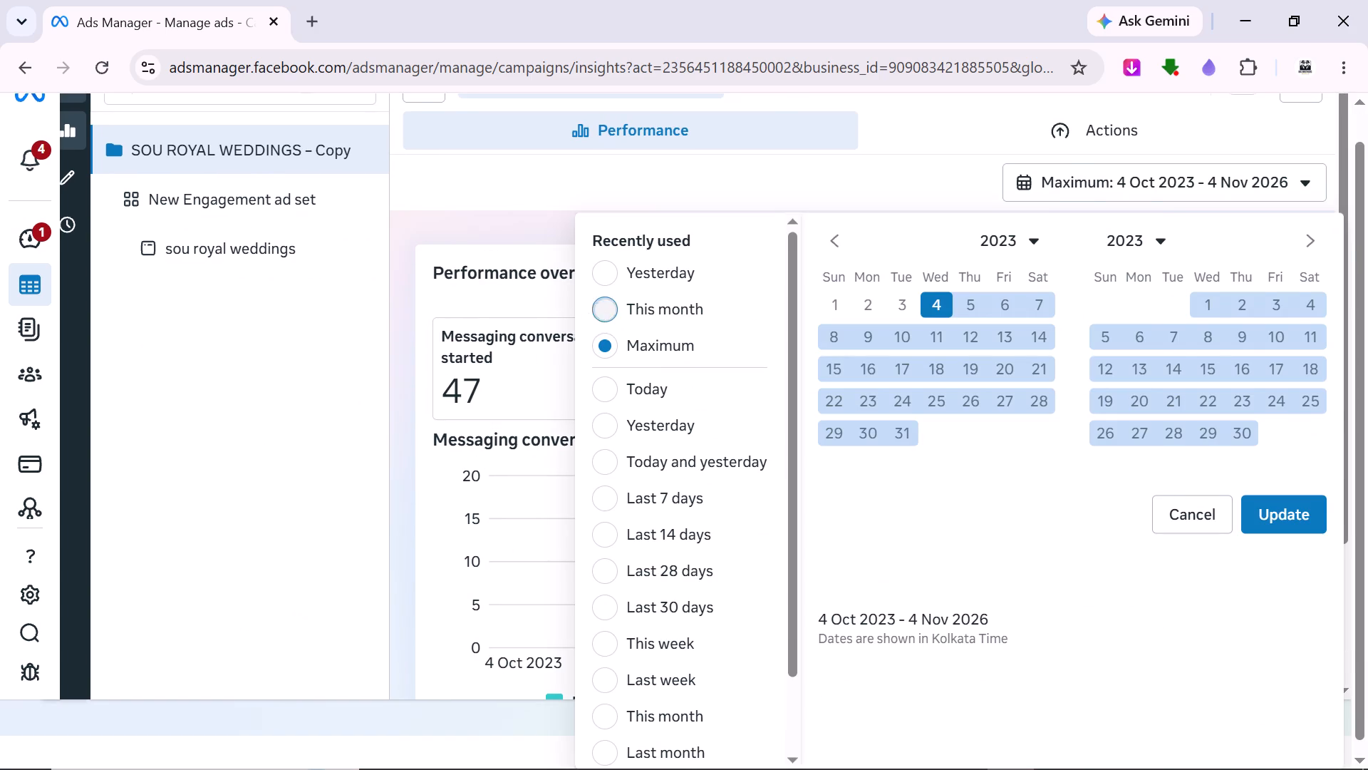
{"action": "scroll", "coordinate": [783, 521], "scroll_direction": "down", "scroll_amount": 2}
{"action": "scroll", "coordinate": [783, 521], "scroll_direction": "up", "scroll_amount": 2}
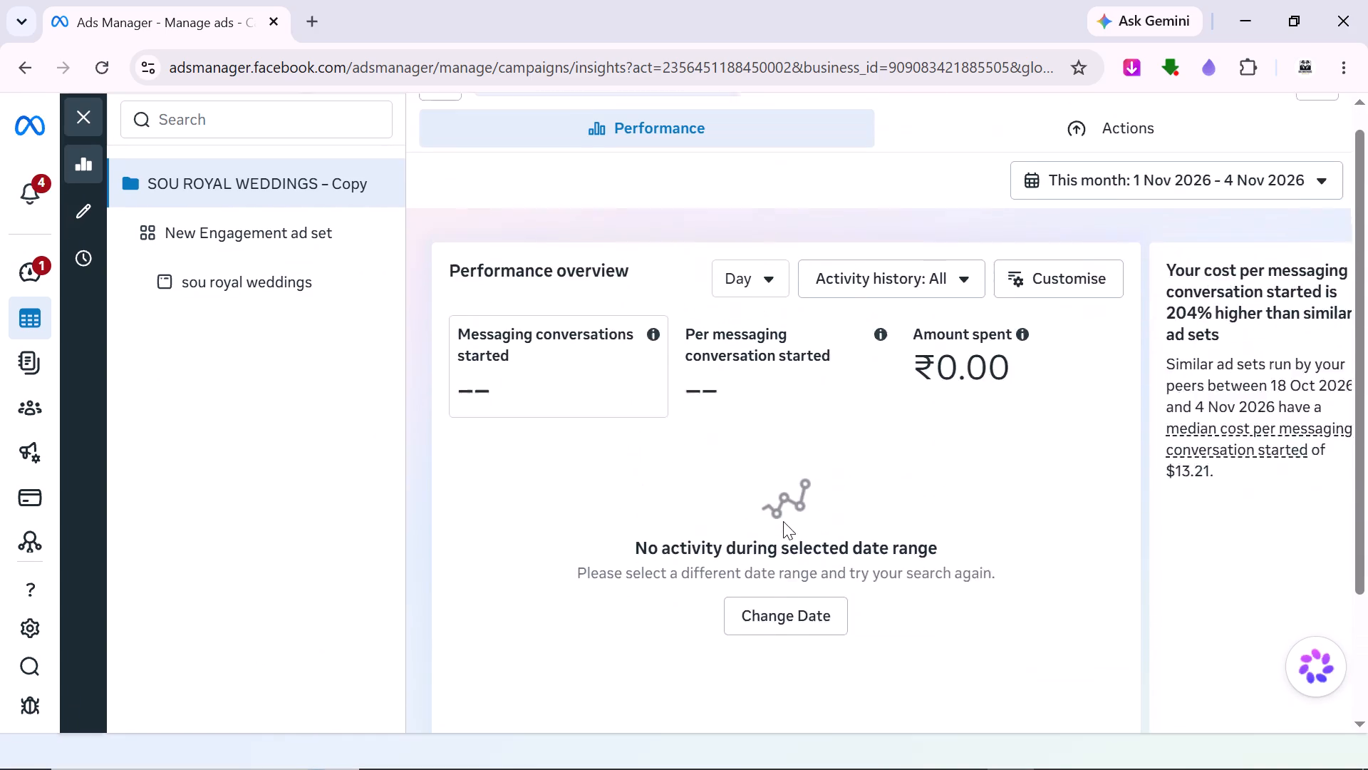
{"action": "scroll", "coordinate": [783, 521], "scroll_direction": "up", "scroll_amount": 1}
{"action": "left_click", "coordinate": [75, 115]}
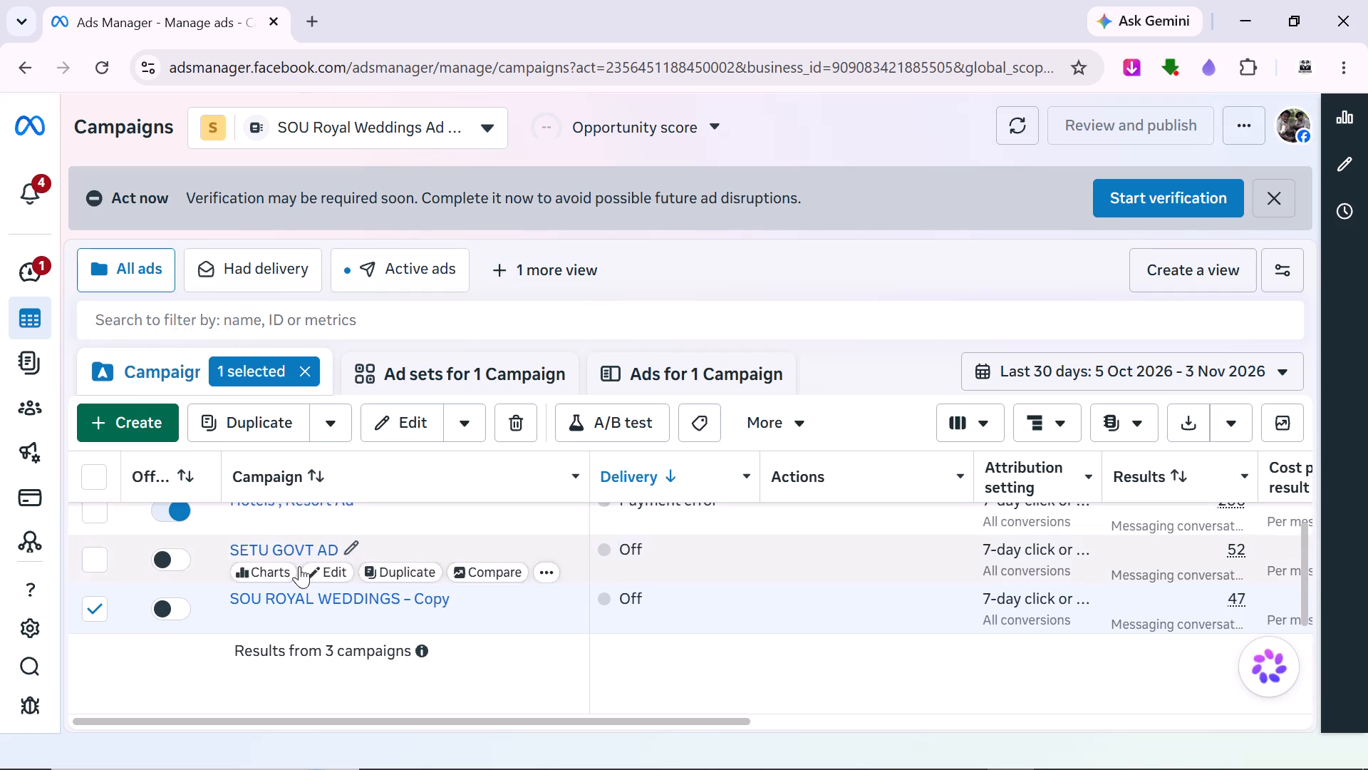
{"action": "scroll", "coordinate": [323, 576], "scroll_direction": "up", "scroll_amount": 1}
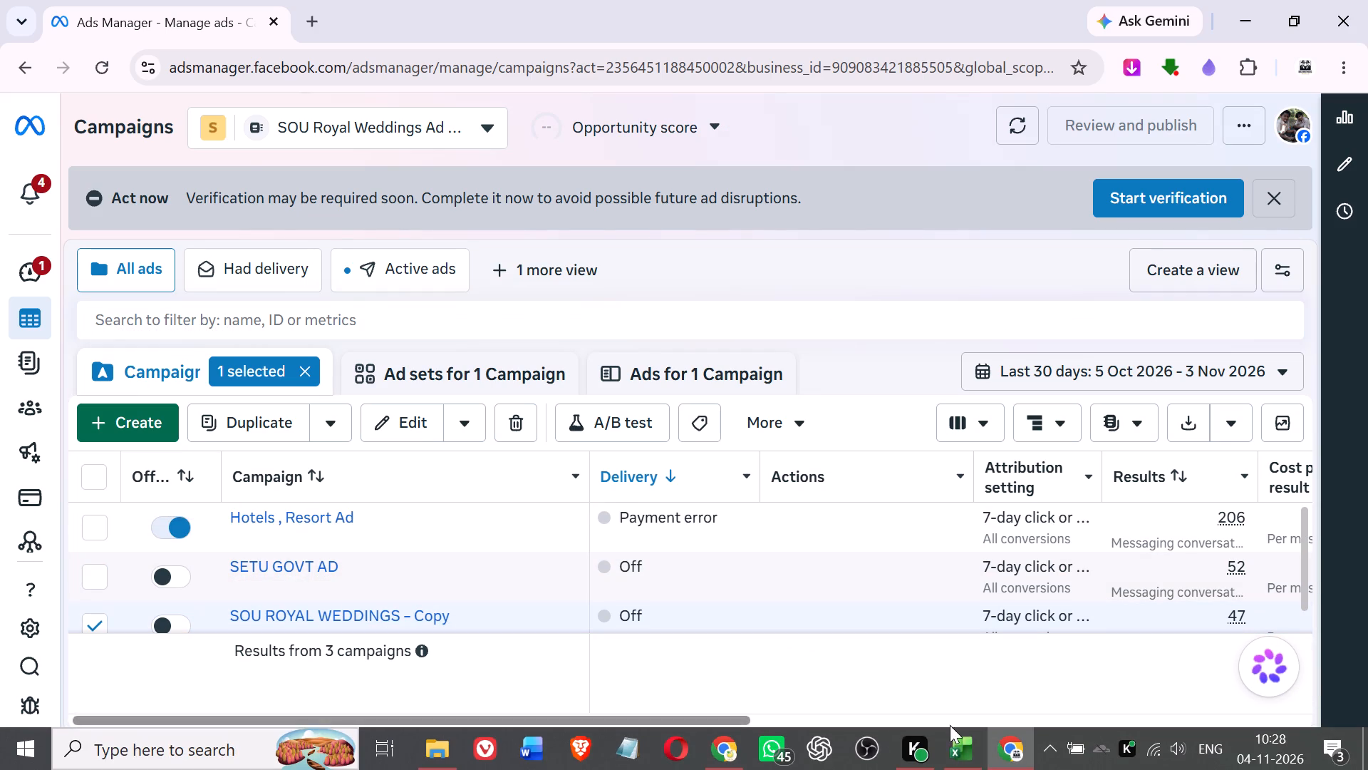
Switch to the Excel workbook and enter the note "sou - oct" in B20.
{"action": "left_click", "coordinate": [953, 755]}
{"action": "left_click", "coordinate": [136, 540]}
{"action": "left_click", "coordinate": [136, 538]}
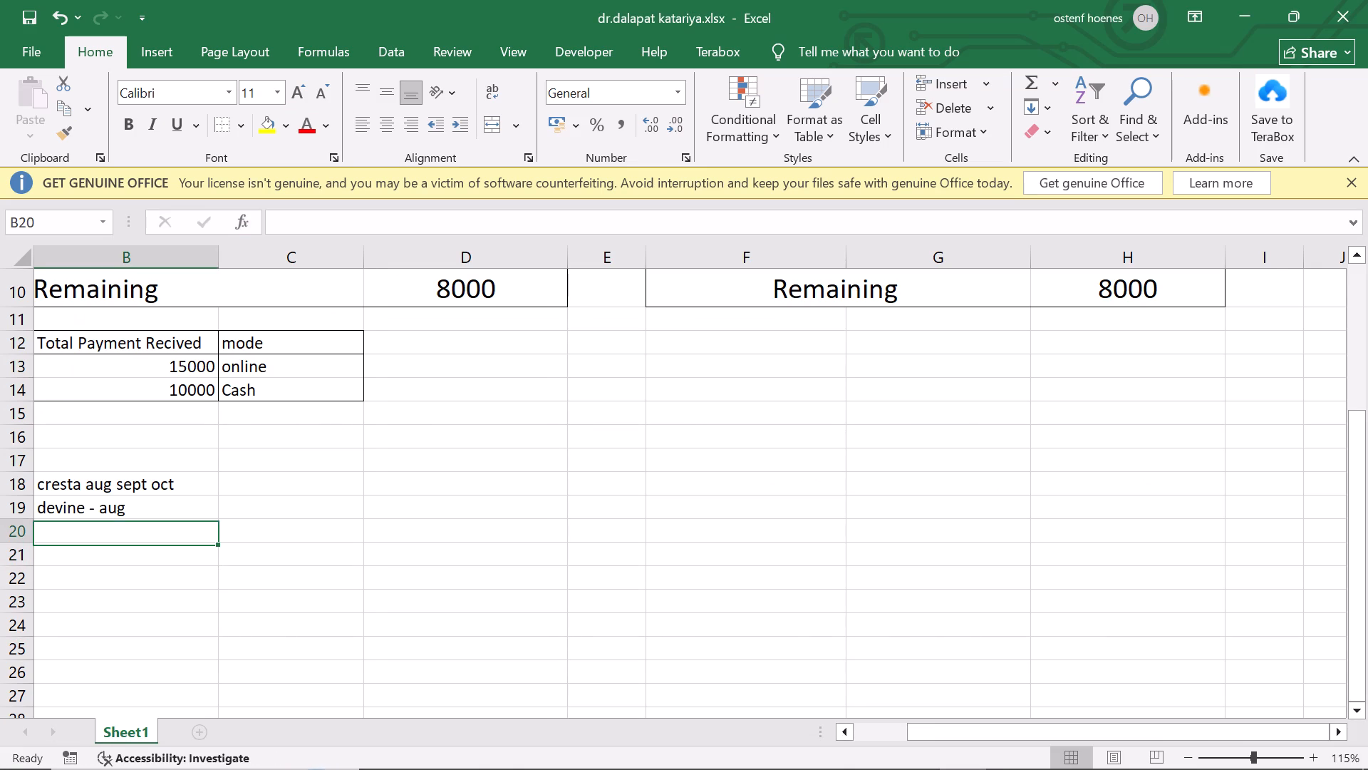
{"action": "type", "text": "sou - oct"}
{"action": "key", "text": "space"}
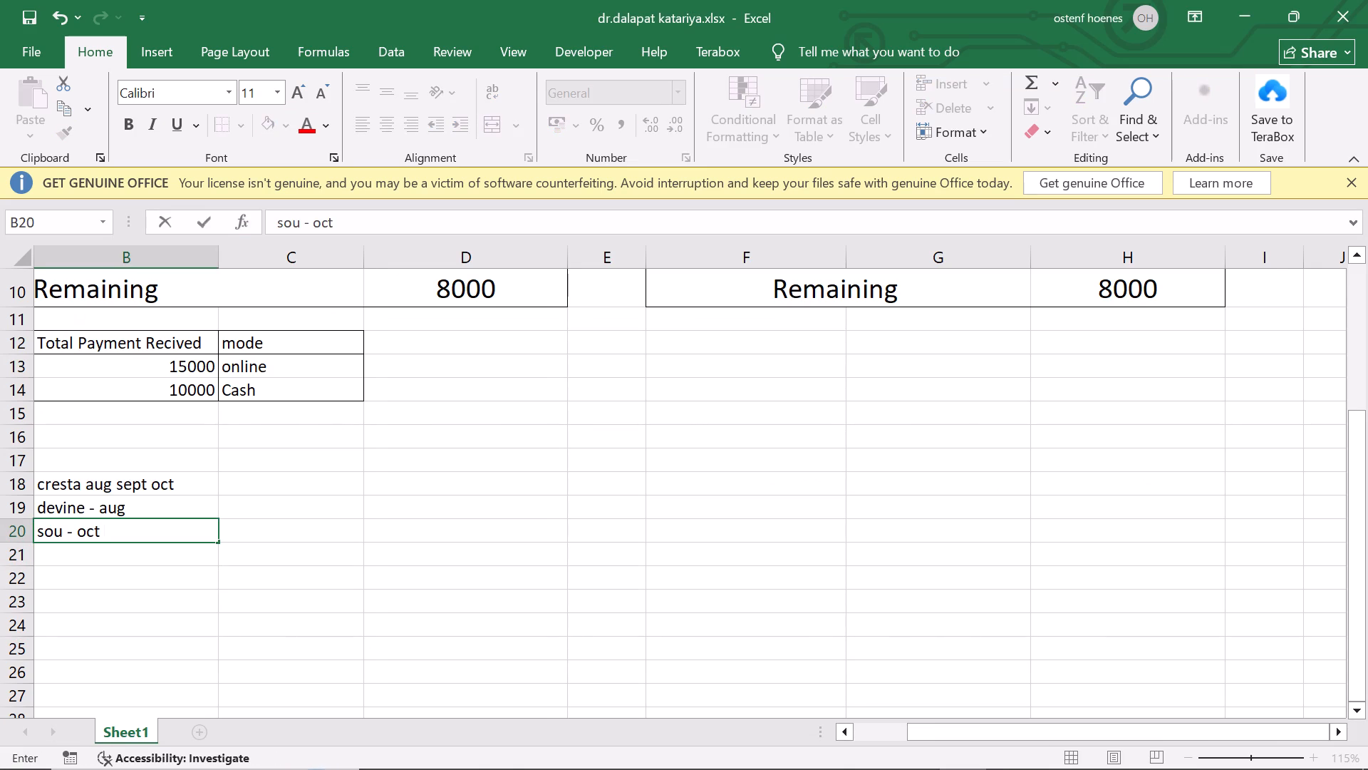
{"action": "left_click", "coordinate": [140, 511]}
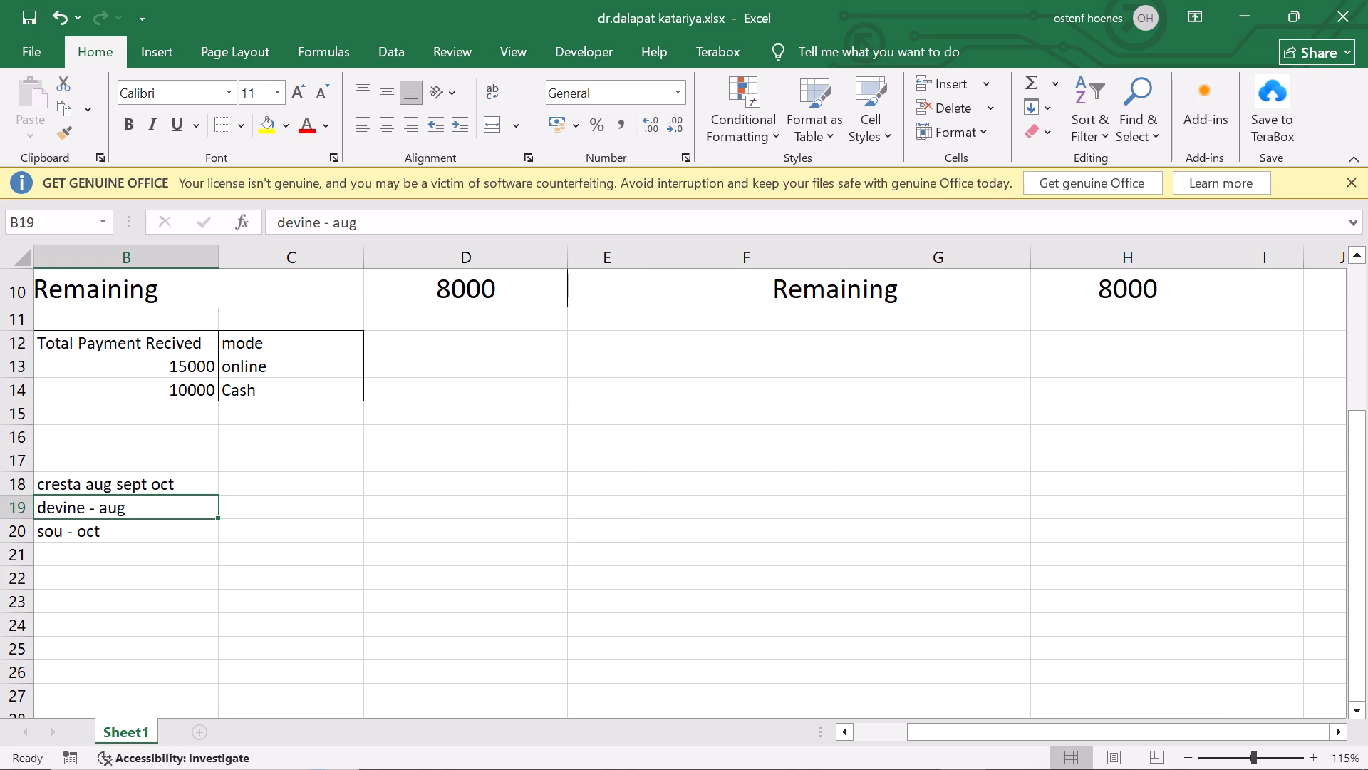
Review the ad-month notes in B18:B20 against the meta ads running charges in the services tables.
{"action": "left_click_drag", "start_coordinate": [66, 481], "coordinate": [63, 516]}
{"action": "left_click", "coordinate": [63, 516]}
{"action": "left_click", "coordinate": [485, 467]}
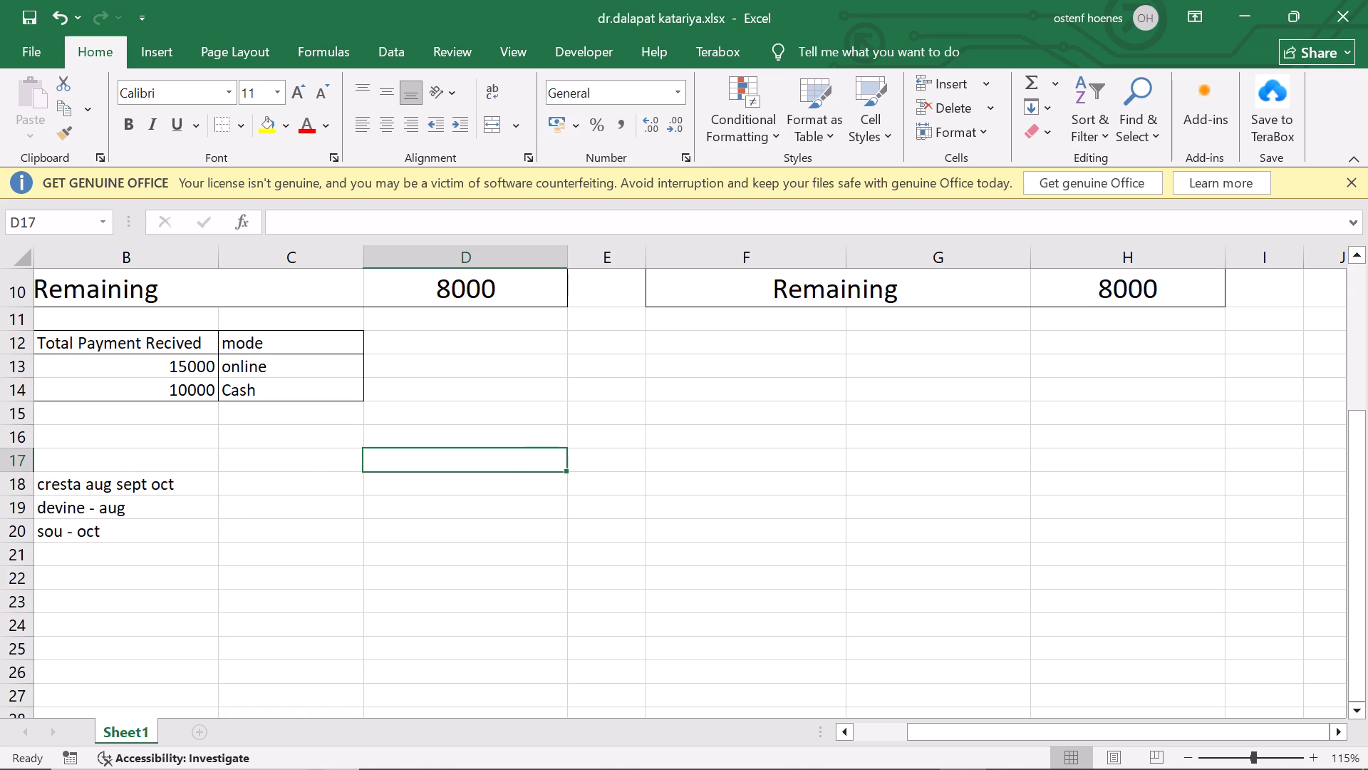
{"action": "scroll", "coordinate": [586, 468], "scroll_direction": "up", "scroll_amount": 7}
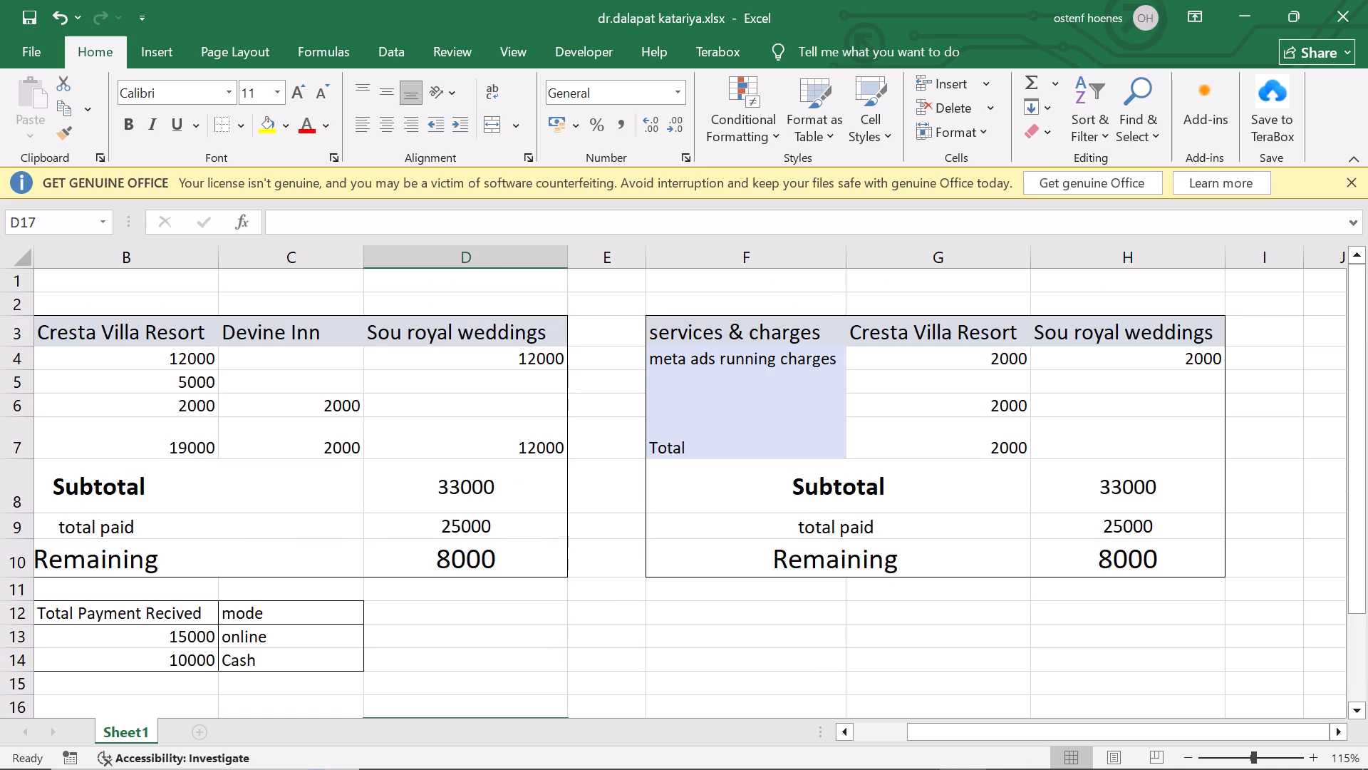
{"action": "left_click", "coordinate": [296, 392]}
{"action": "left_click", "coordinate": [311, 405]}
{"action": "scroll", "coordinate": [495, 466], "scroll_direction": "down", "scroll_amount": 1}
{"action": "scroll", "coordinate": [559, 605], "scroll_direction": "up", "scroll_amount": 1}
Merge and centre B1:C2 above the first services table and enter the heading "Auguest Month".
{"action": "left_click_drag", "start_coordinate": [939, 732], "coordinate": [794, 751]}
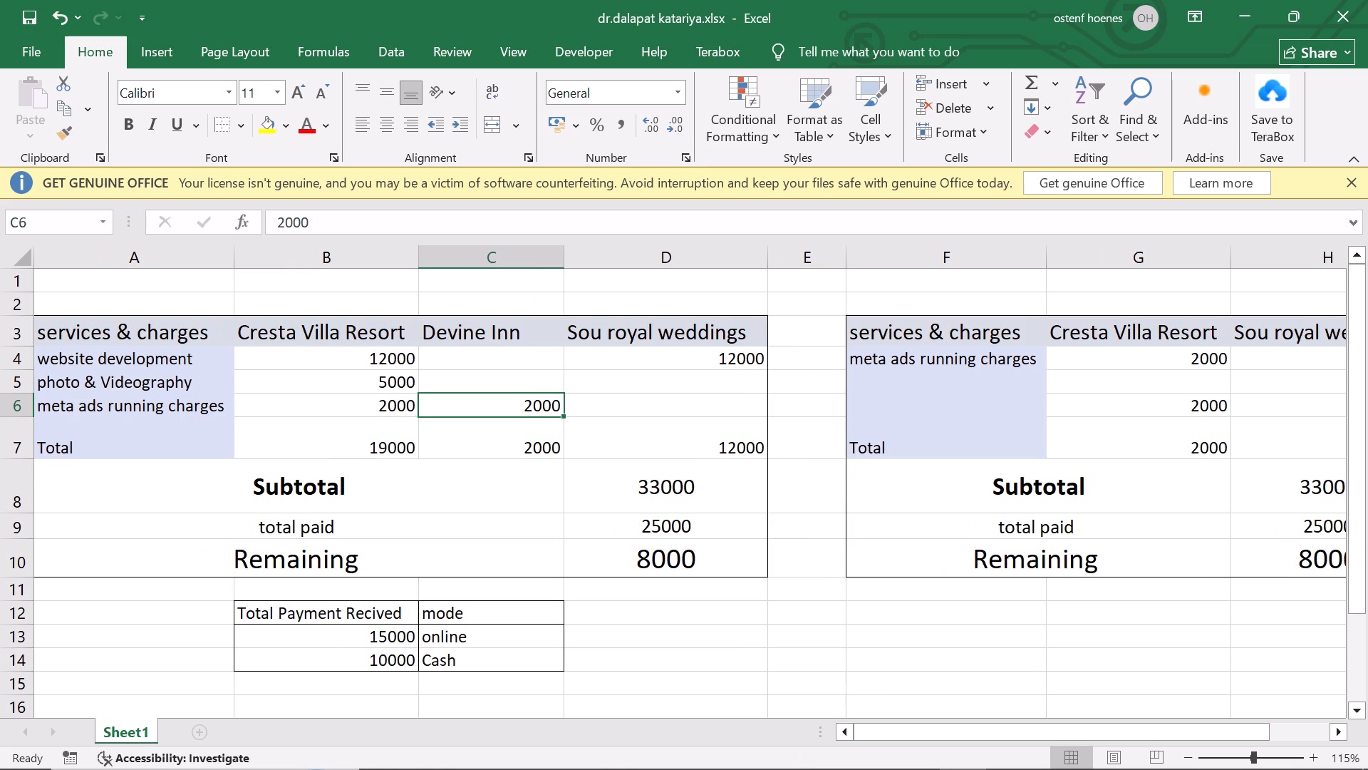
{"action": "left_click_drag", "start_coordinate": [314, 291], "coordinate": [481, 304]}
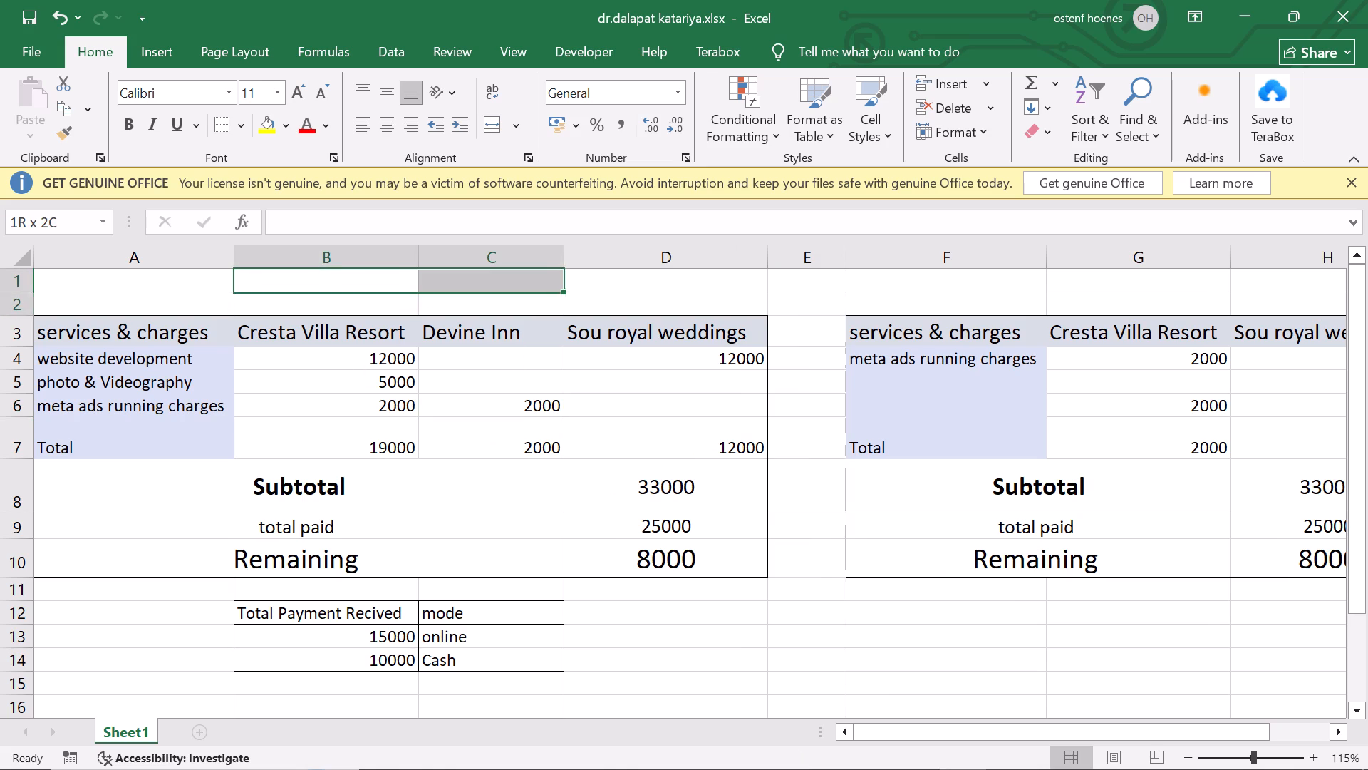
{"action": "left_click_drag", "start_coordinate": [481, 304], "coordinate": [482, 305]}
{"action": "right_click", "coordinate": [475, 303]}
{"action": "left_click", "coordinate": [737, 179]}
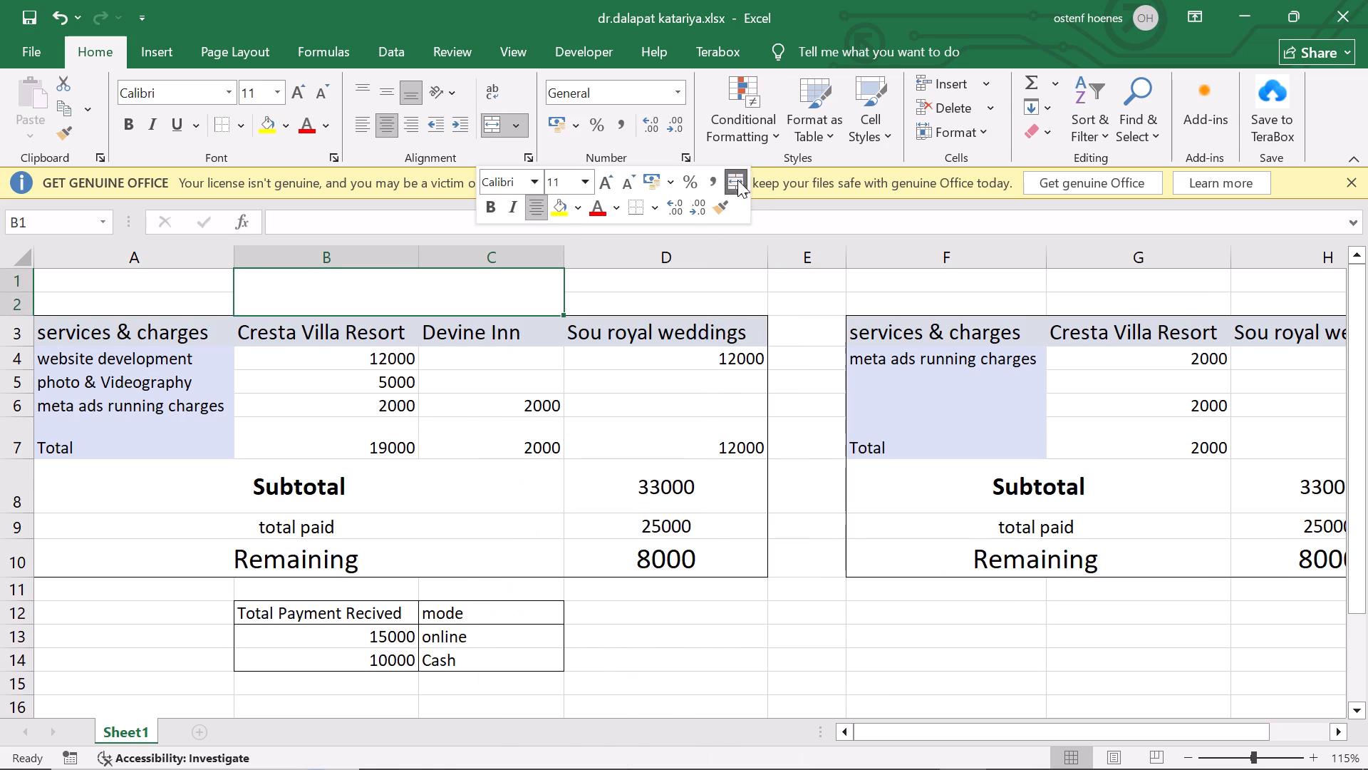
{"action": "type", "text": "Auguest Month"}
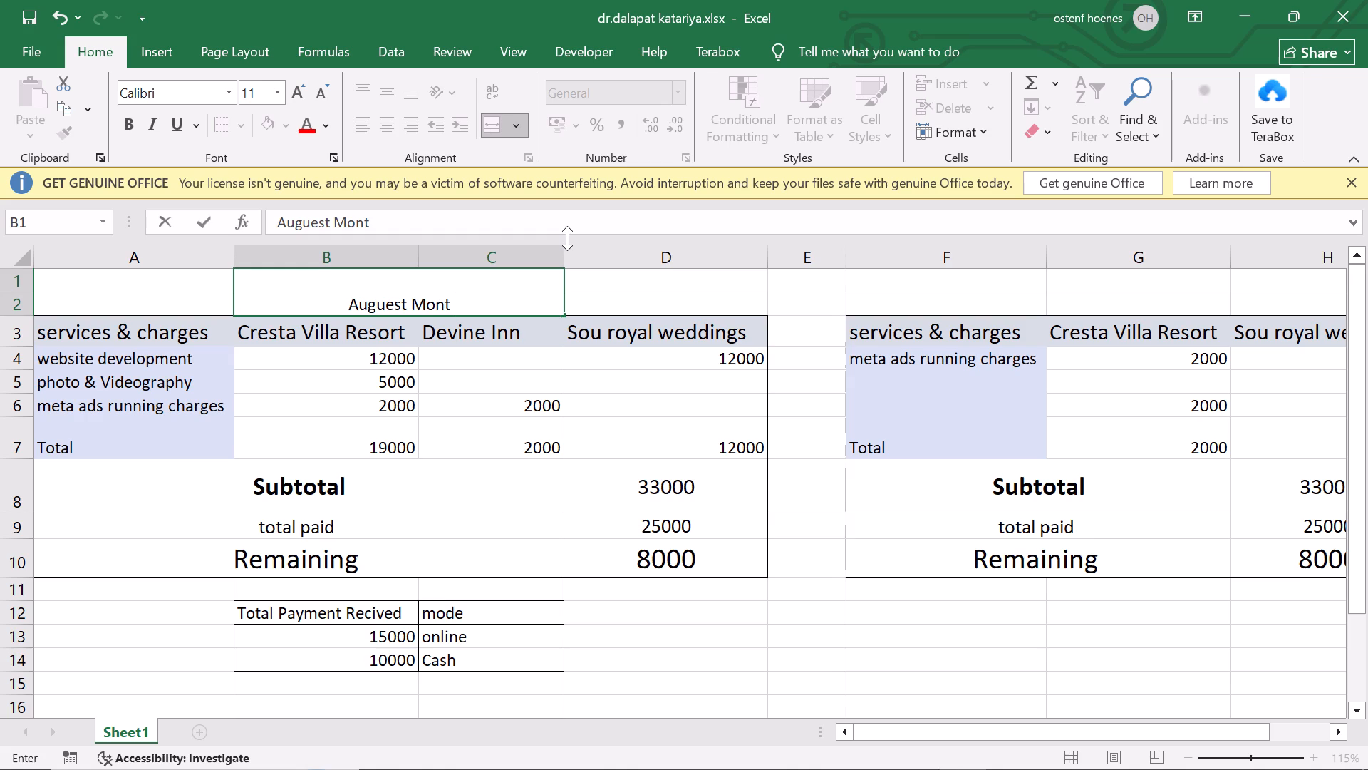
{"action": "left_click", "coordinate": [899, 289]}
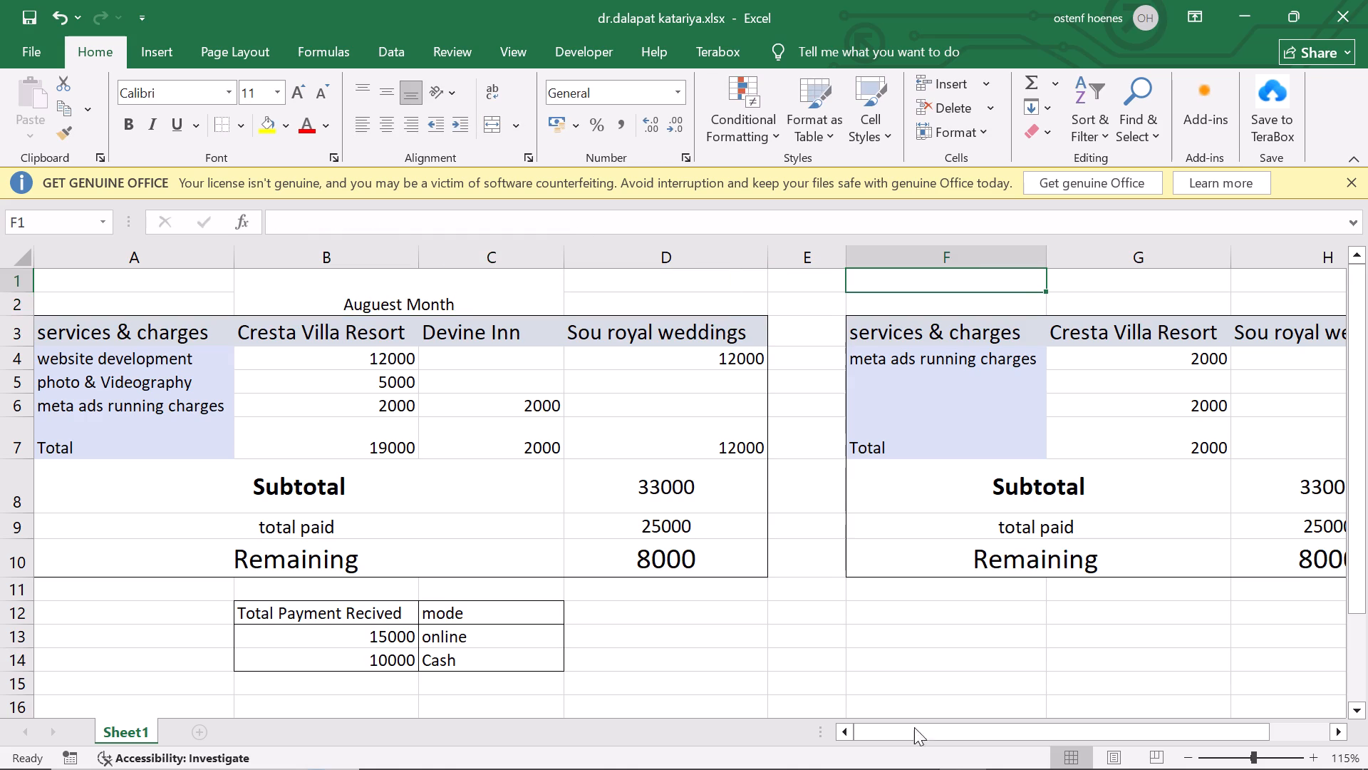
Merge and centre G1:G2 above the second services table and enter the heading "September Month".
{"action": "left_click_drag", "start_coordinate": [898, 735], "coordinate": [978, 729]}
{"action": "left_click_drag", "start_coordinate": [903, 280], "coordinate": [928, 302]}
{"action": "right_click", "coordinate": [928, 302]}
{"action": "left_click", "coordinate": [1189, 173]}
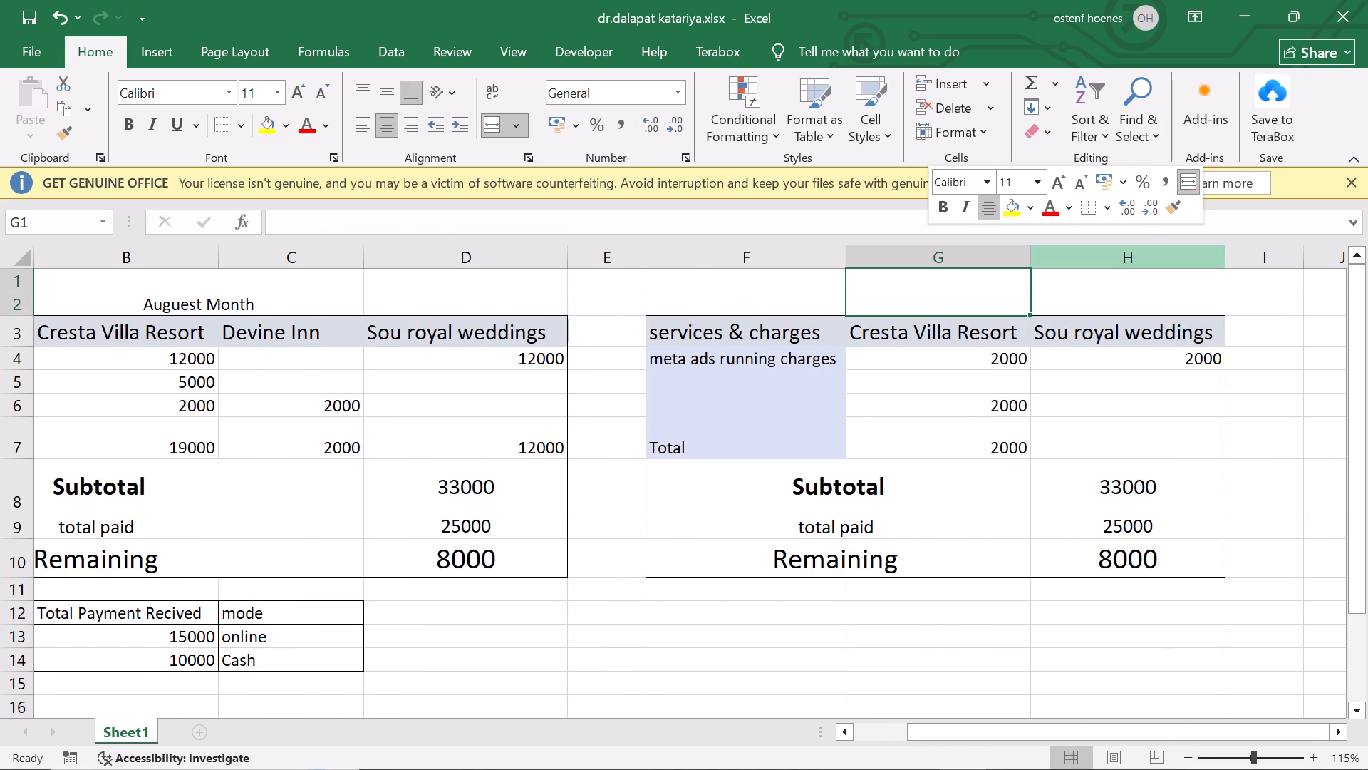
{"action": "left_click", "coordinate": [901, 311]}
{"action": "type", "text": "September Month"}
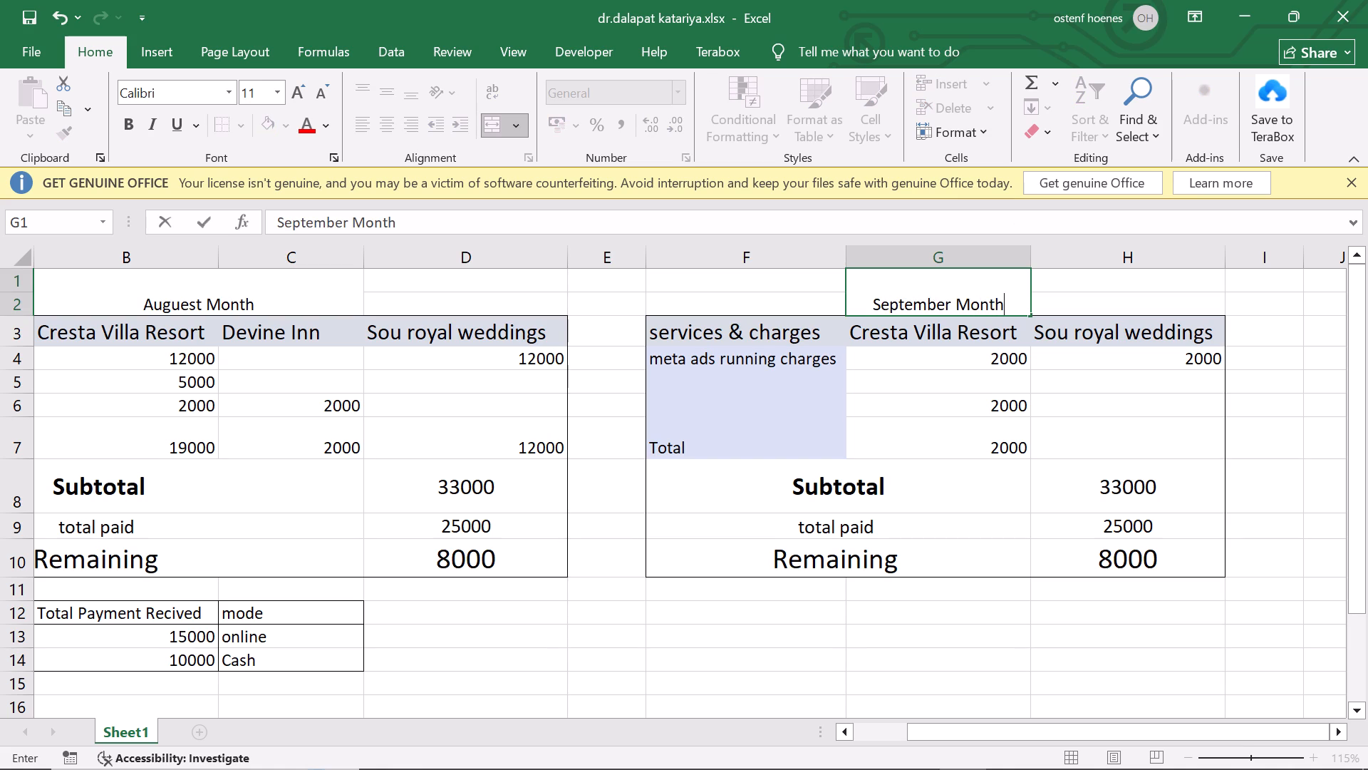
Check the ad-month notes in B18:B20 against the charges in the August and September tables.
{"action": "left_click_drag", "start_coordinate": [956, 732], "coordinate": [812, 755]}
{"action": "scroll", "coordinate": [348, 704], "scroll_direction": "down", "scroll_amount": 4}
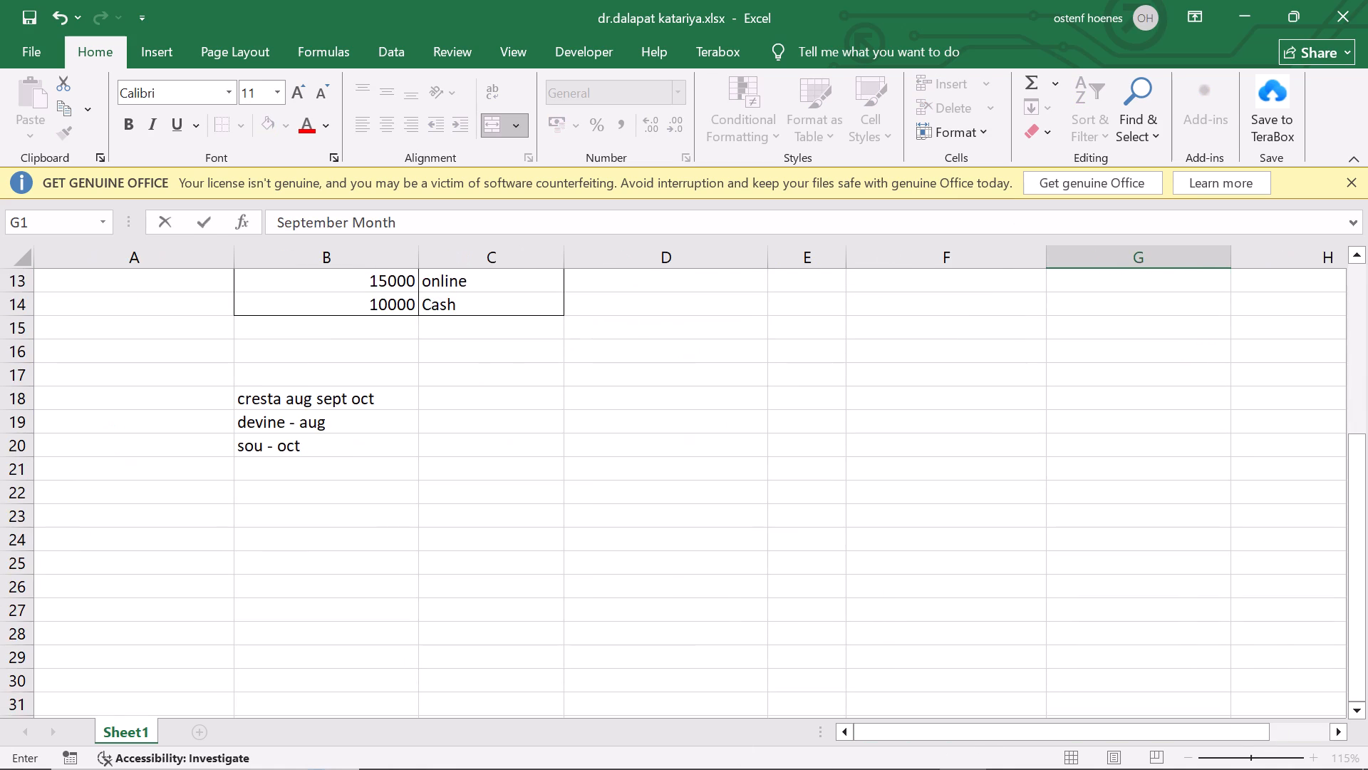
{"action": "scroll", "coordinate": [348, 704], "scroll_direction": "up", "scroll_amount": 6}
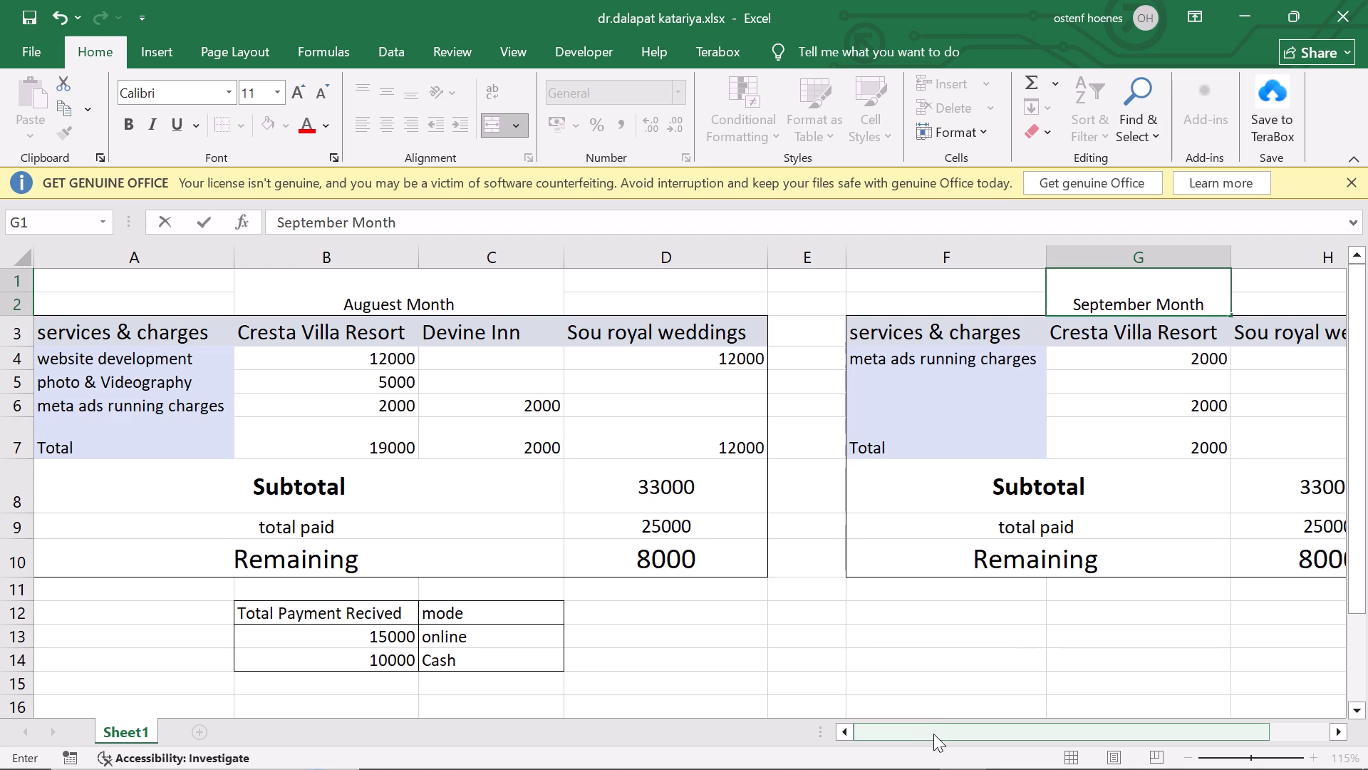
{"action": "left_click_drag", "start_coordinate": [939, 734], "coordinate": [944, 736]}
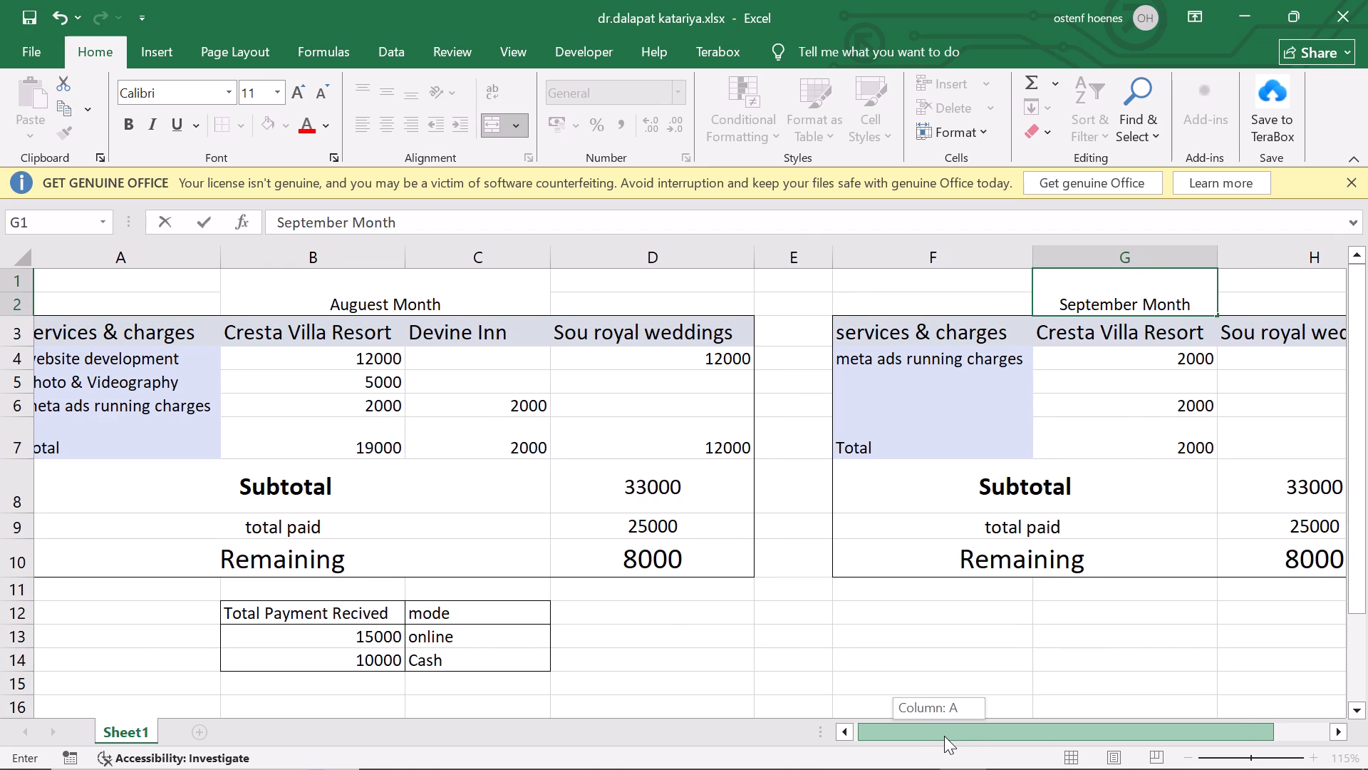
{"action": "left_click_drag", "start_coordinate": [944, 736], "coordinate": [968, 737]}
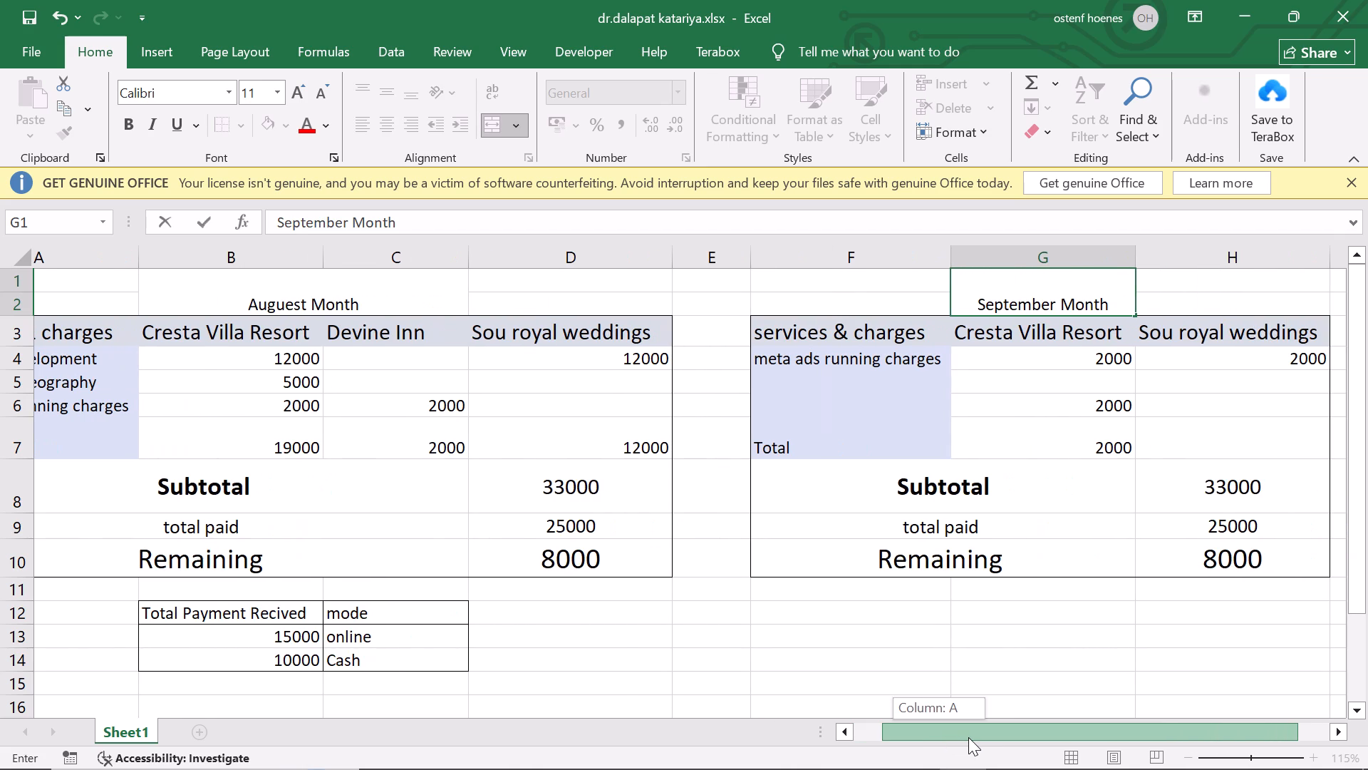
{"action": "left_click_drag", "start_coordinate": [968, 737], "coordinate": [1008, 737]}
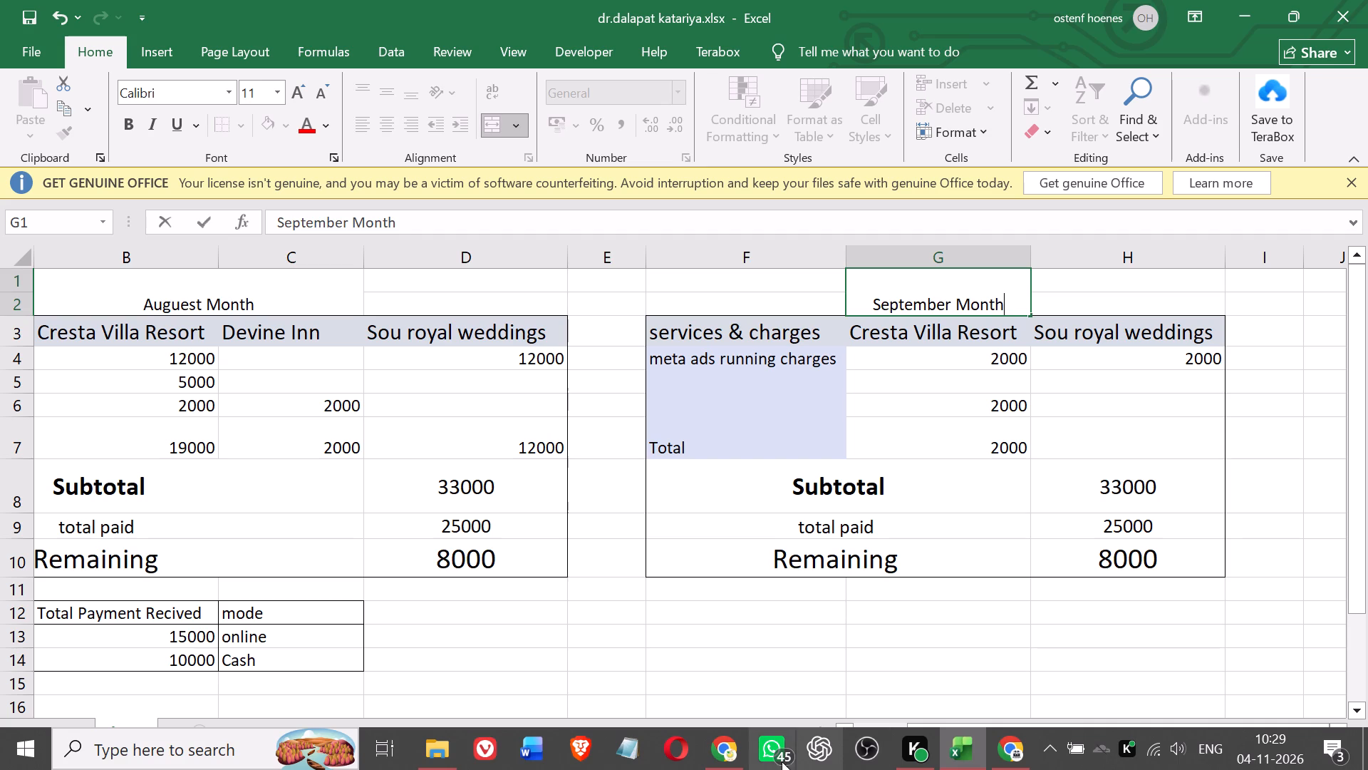
Switch to Ads Manager and open the Cresta Villa Resort - Ad account under the crestavillaresort business portfolio.
{"action": "left_click", "coordinate": [740, 759]}
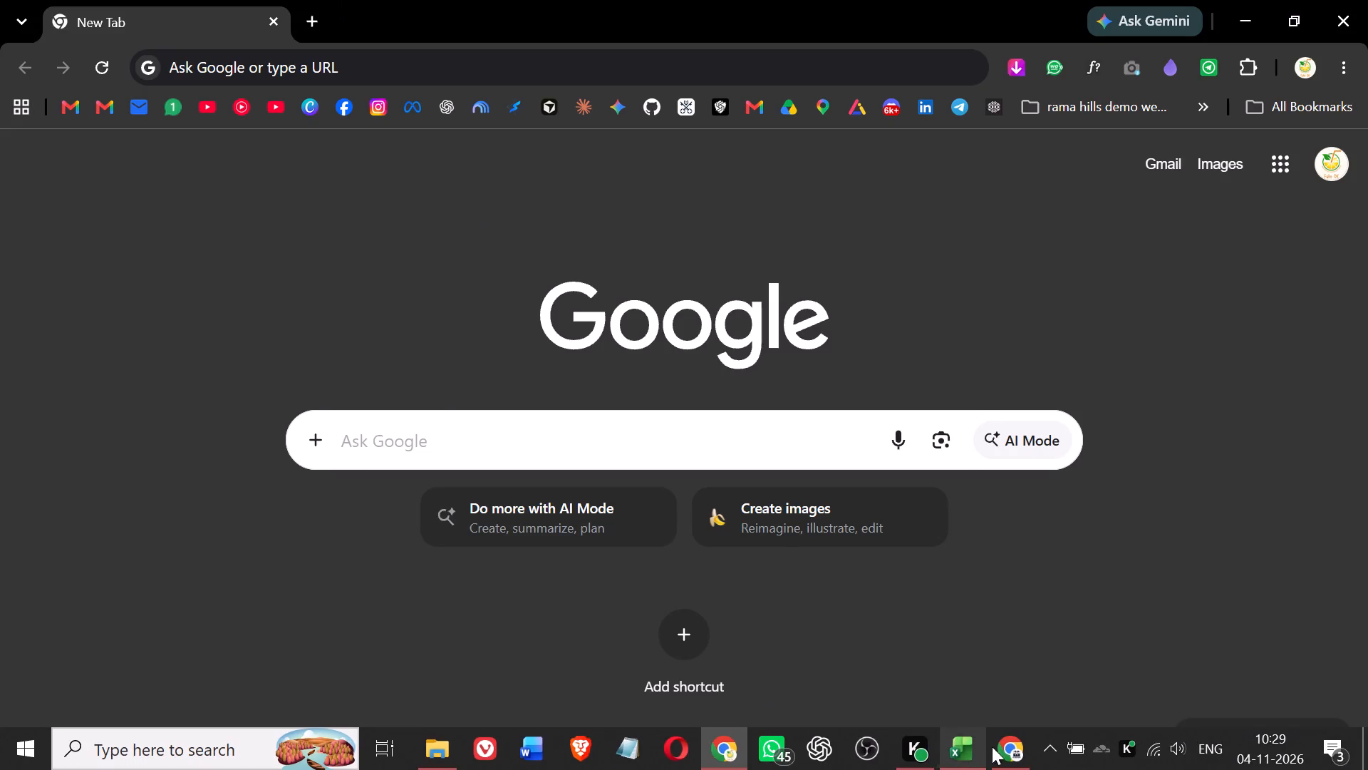
{"action": "left_click", "coordinate": [1018, 751]}
{"action": "left_click", "coordinate": [306, 126]}
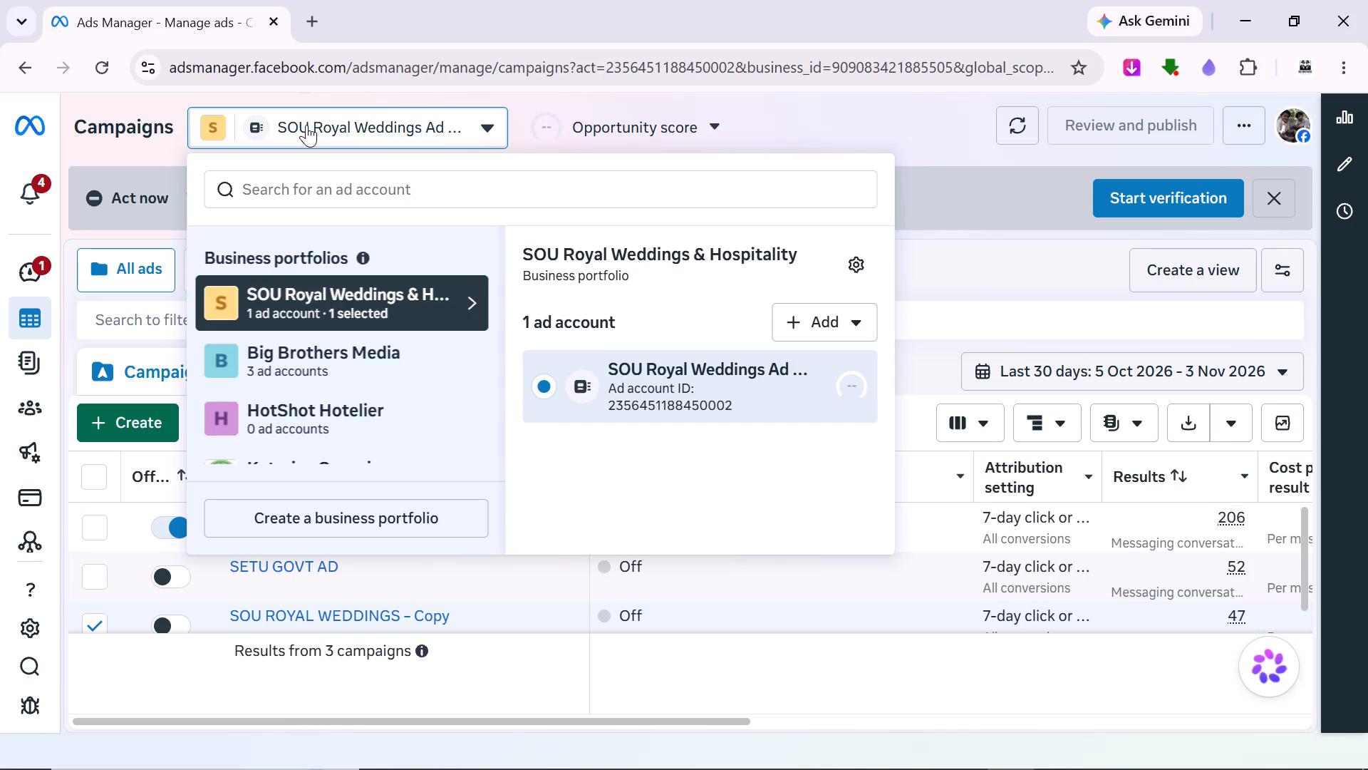
{"action": "scroll", "coordinate": [384, 392], "scroll_direction": "down", "scroll_amount": 5}
{"action": "left_click", "coordinate": [390, 337]}
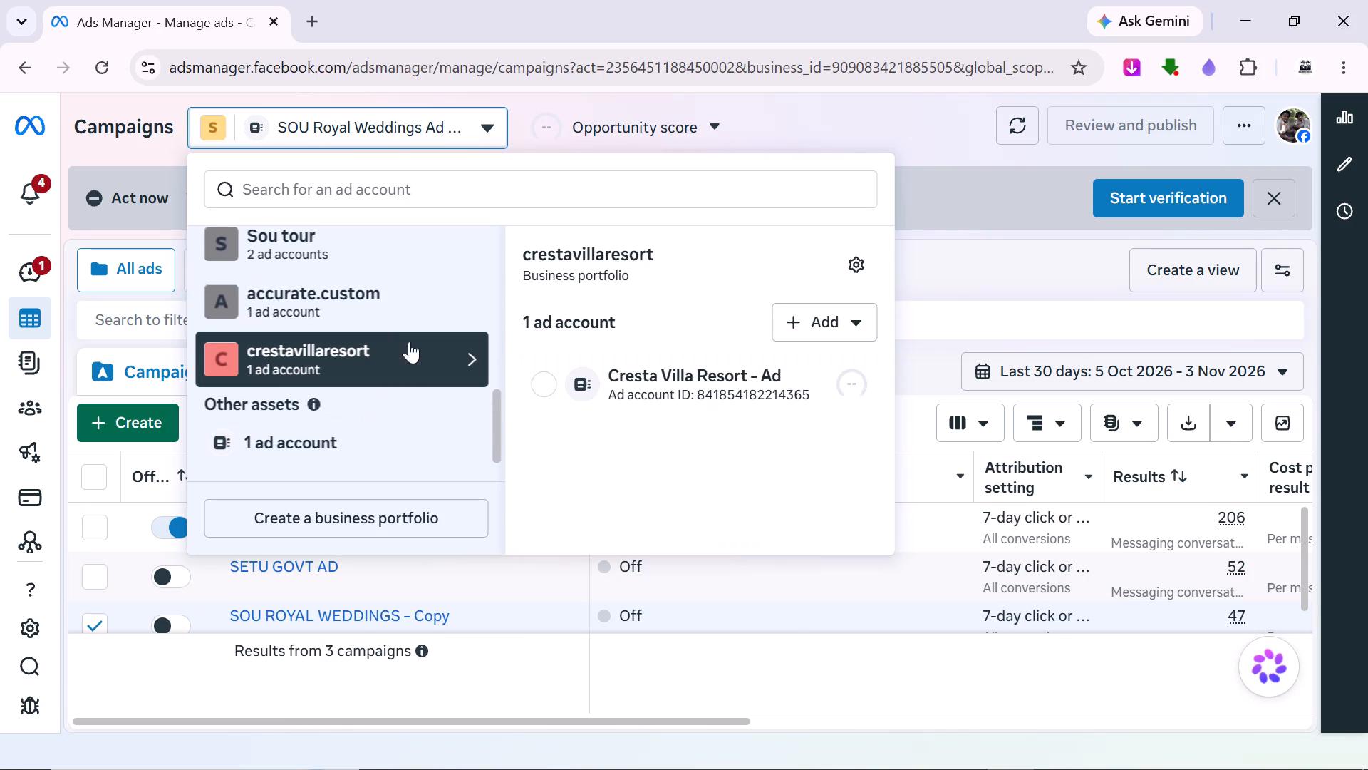
{"action": "left_click", "coordinate": [685, 343]}
{"action": "left_click", "coordinate": [687, 394]}
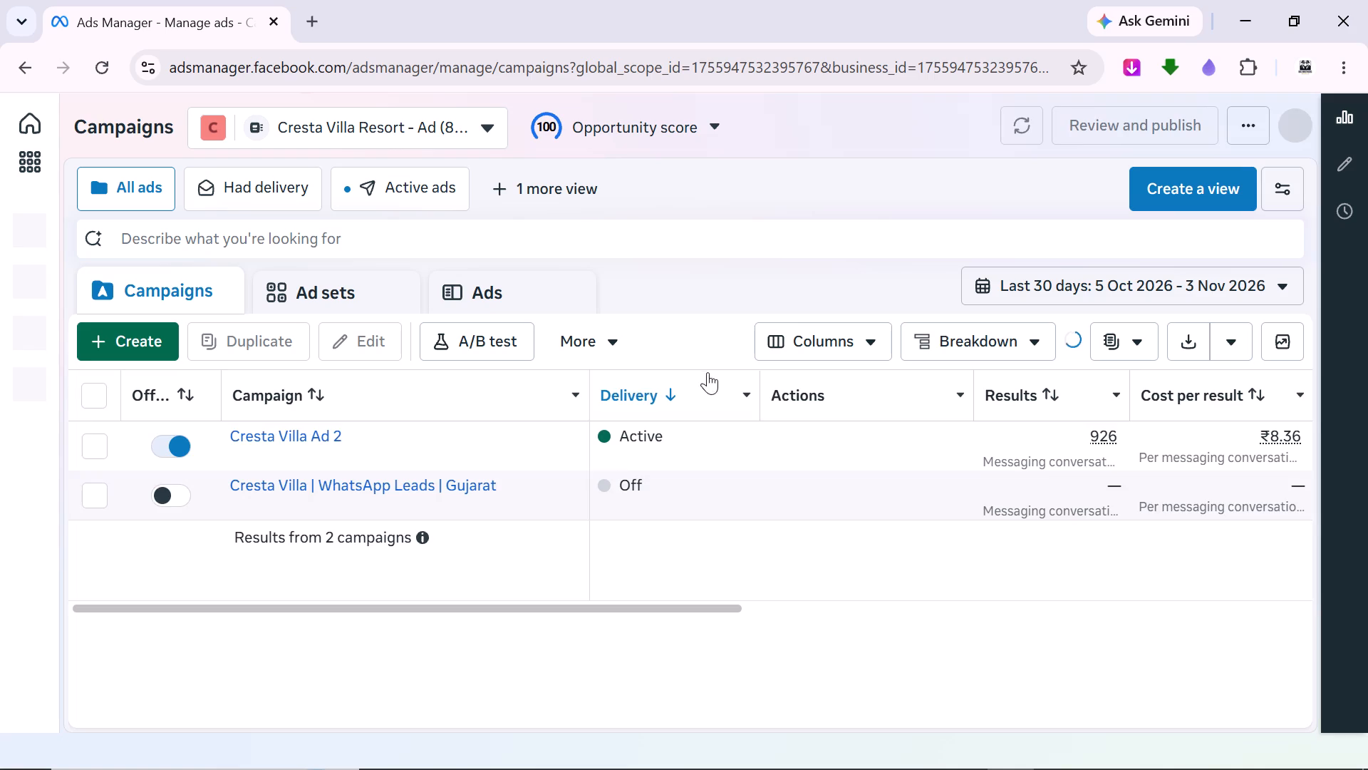
Examine the Cresta Villa | WhatsApp Leads | Gujarat campaign's performance chart for 1 August to 4 November 2026 to check its active months.
{"action": "left_click", "coordinate": [276, 458]}
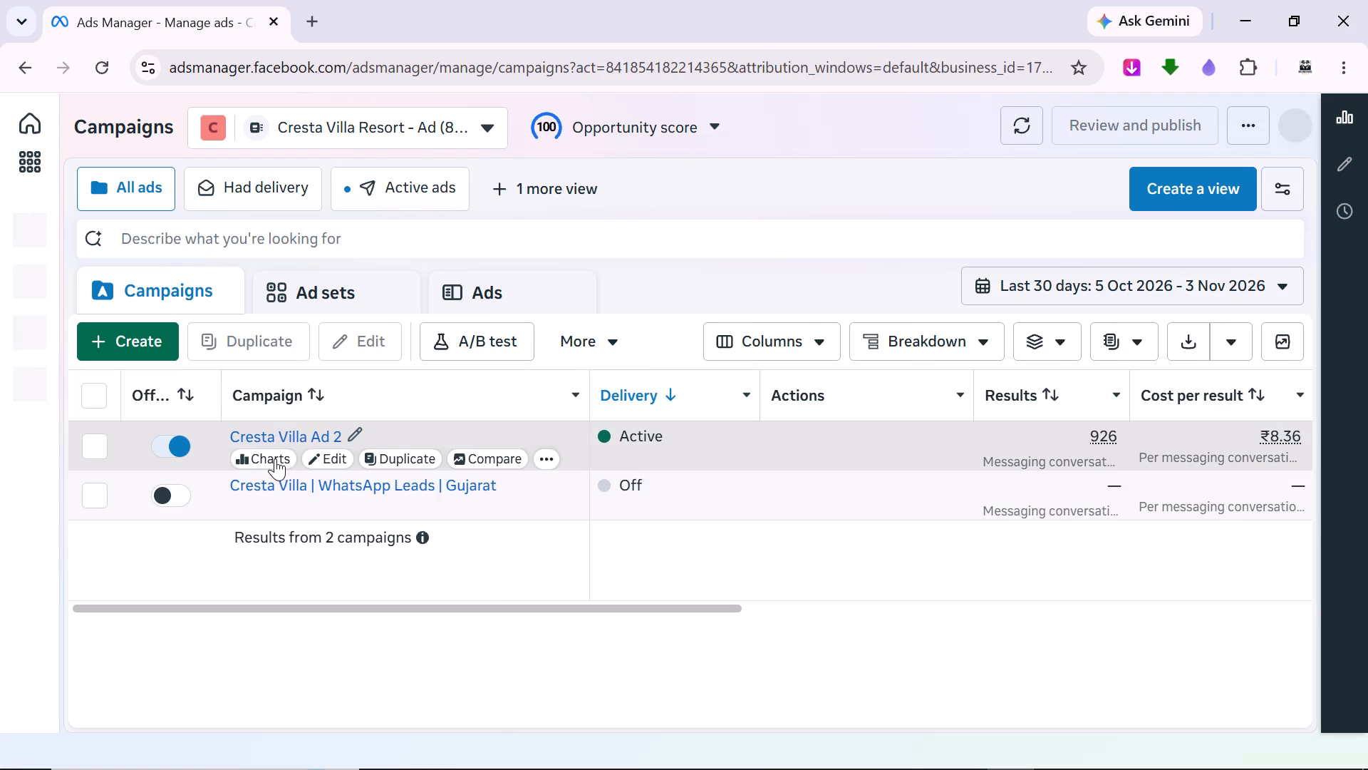
{"action": "left_click", "coordinate": [76, 111]}
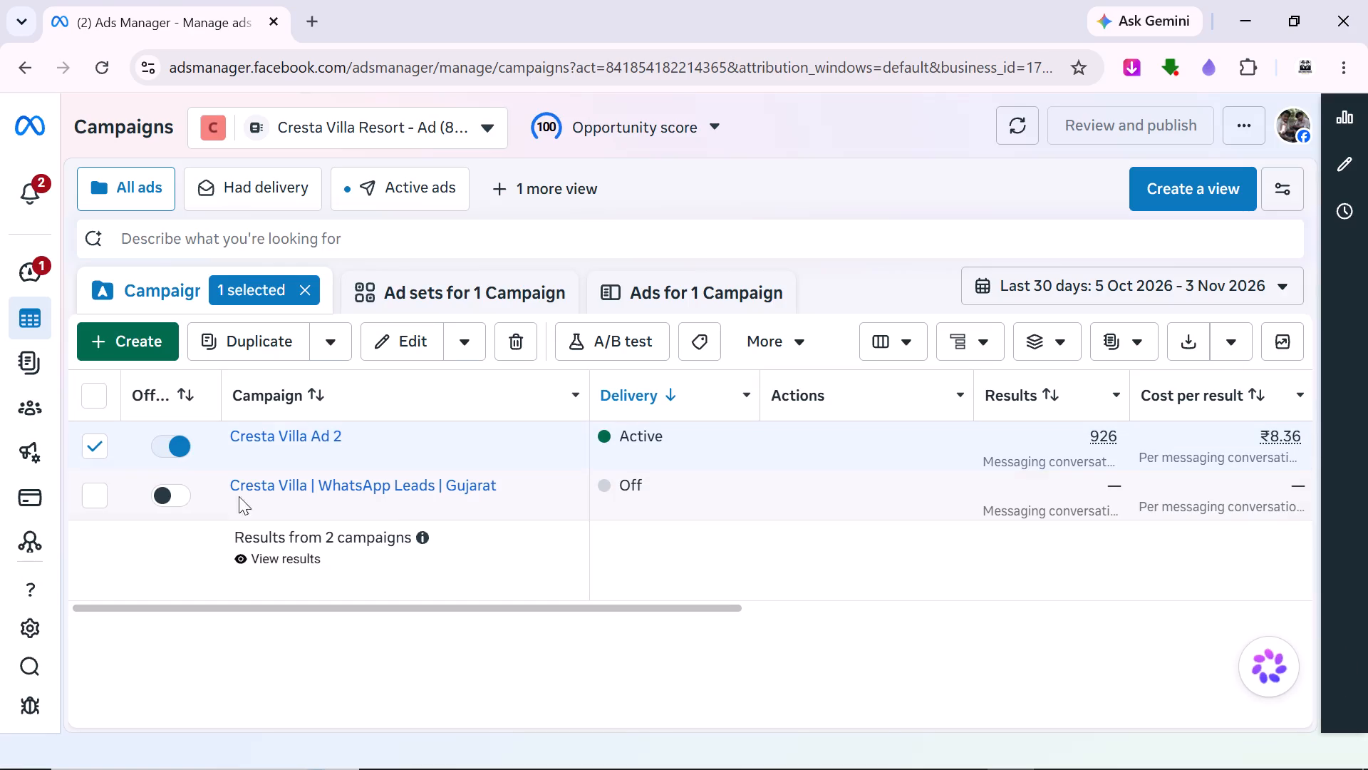
{"action": "left_click", "coordinate": [266, 501]}
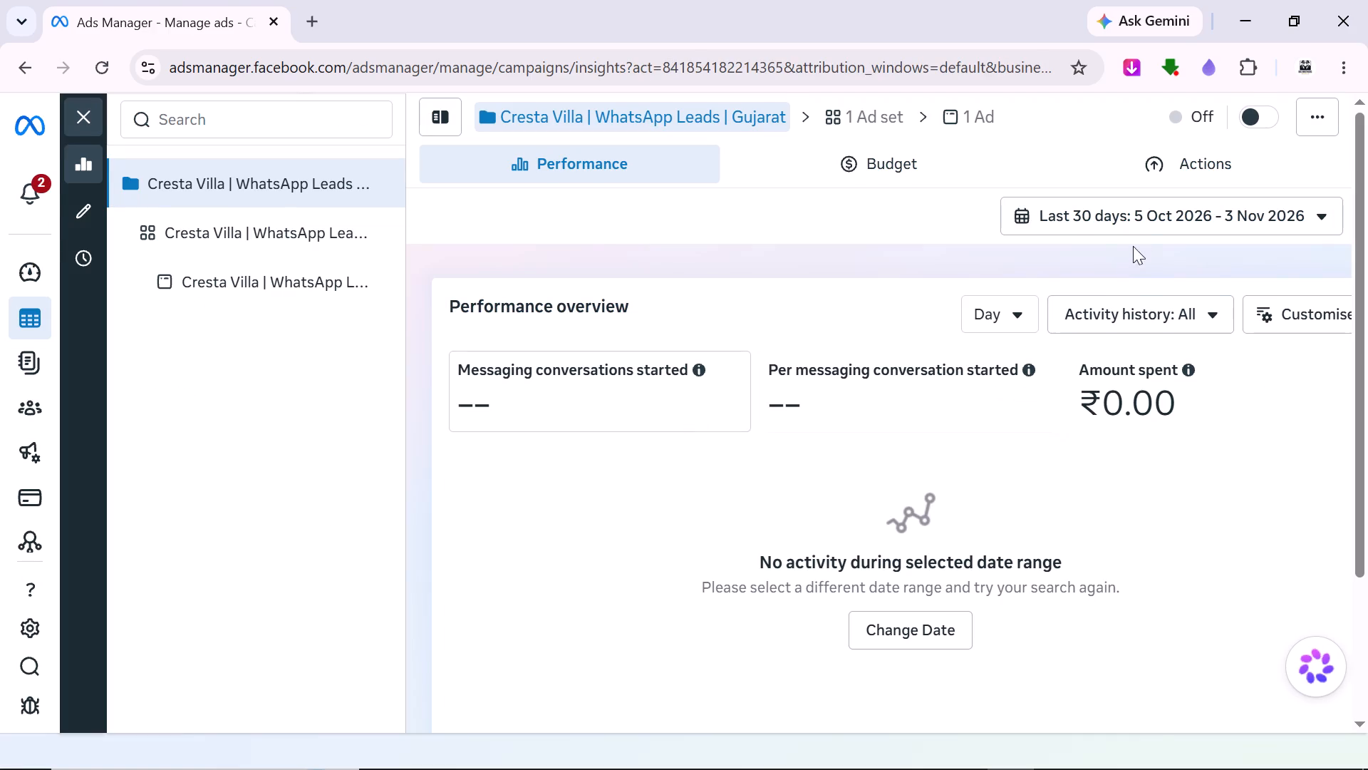
{"action": "left_click", "coordinate": [1143, 220]}
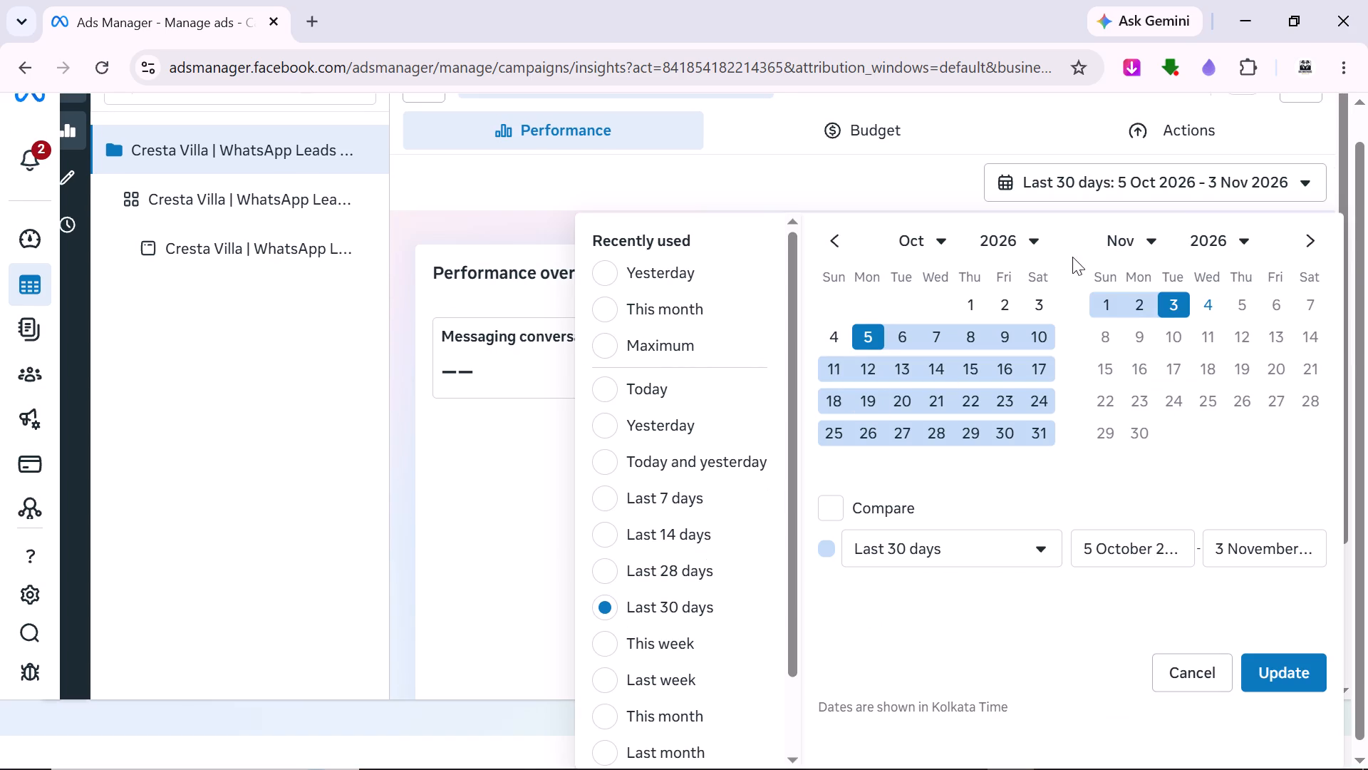
{"action": "left_click", "coordinate": [831, 236]}
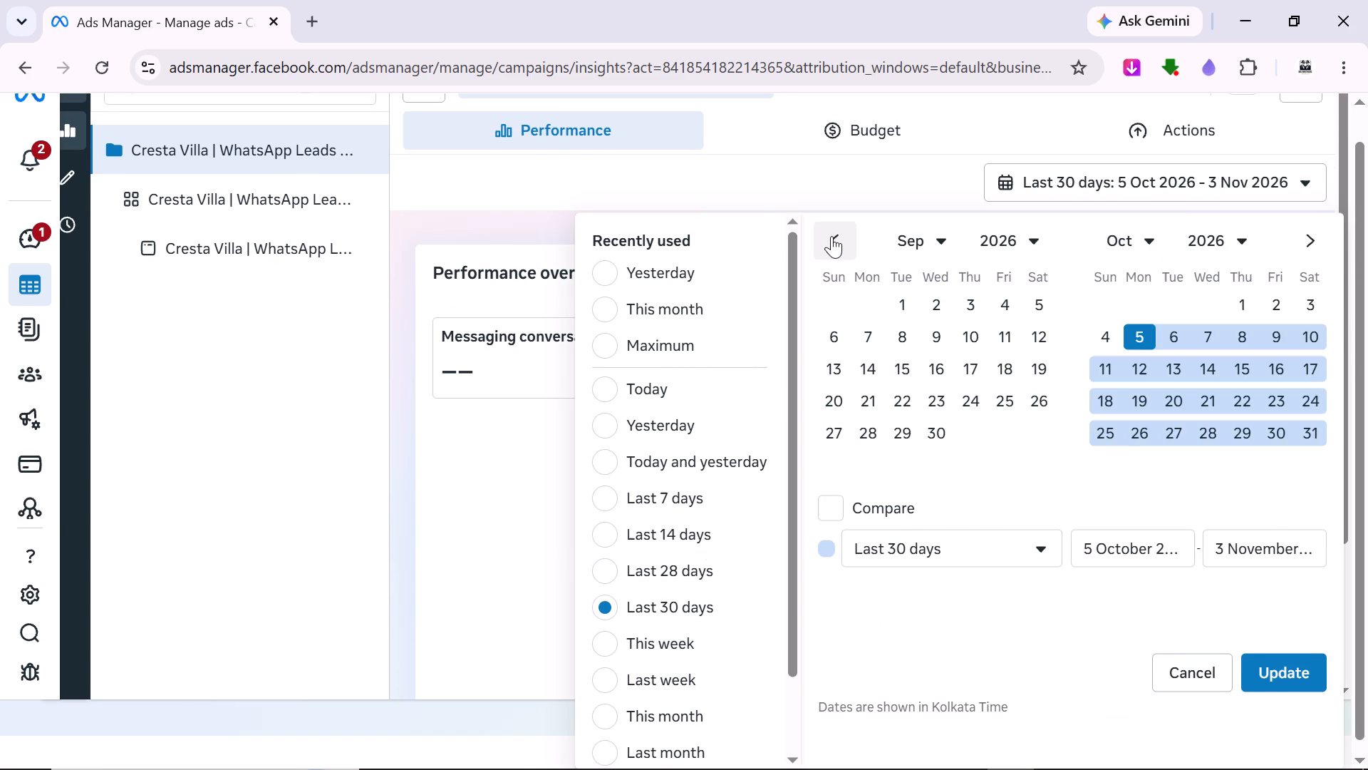
{"action": "left_click", "coordinate": [831, 236]}
{"action": "left_click", "coordinate": [1040, 304]}
{"action": "triple_click", "coordinate": [1305, 234]}
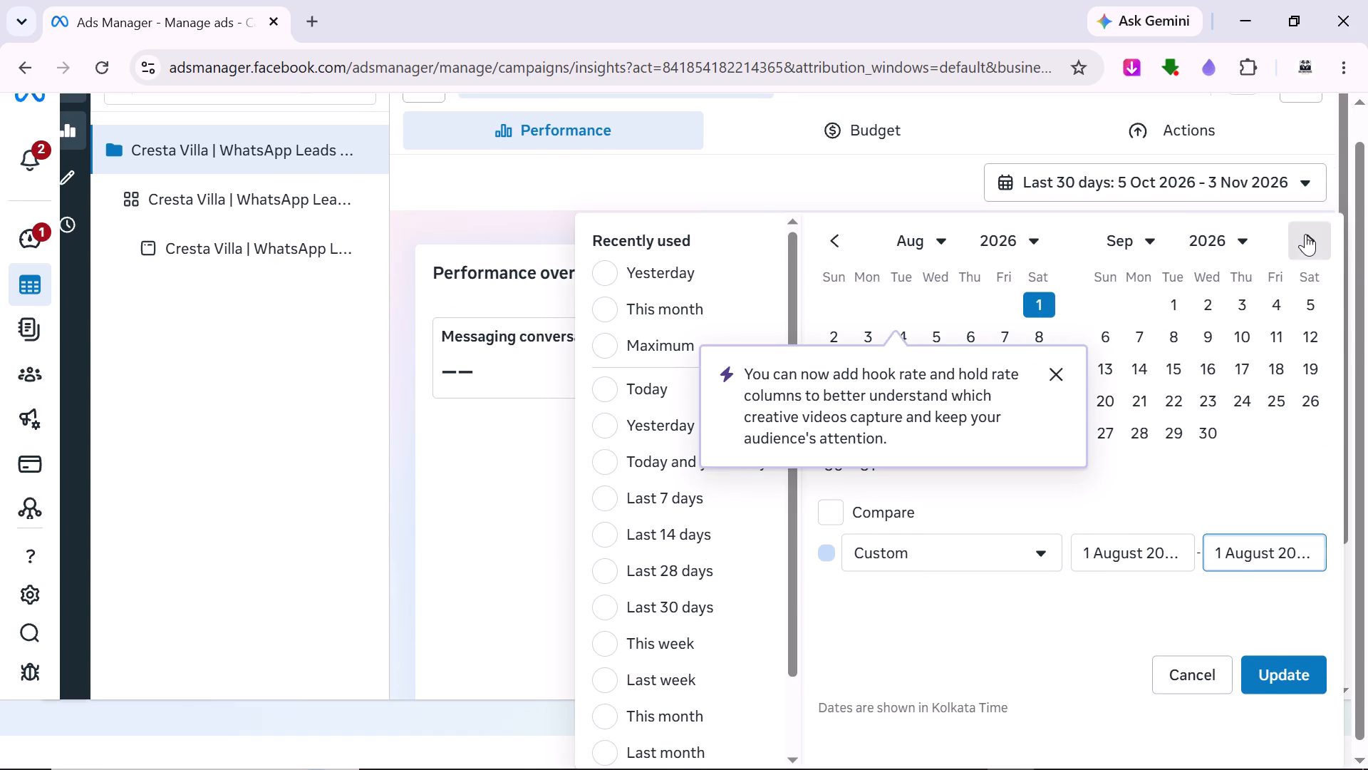
{"action": "left_click", "coordinate": [944, 300]}
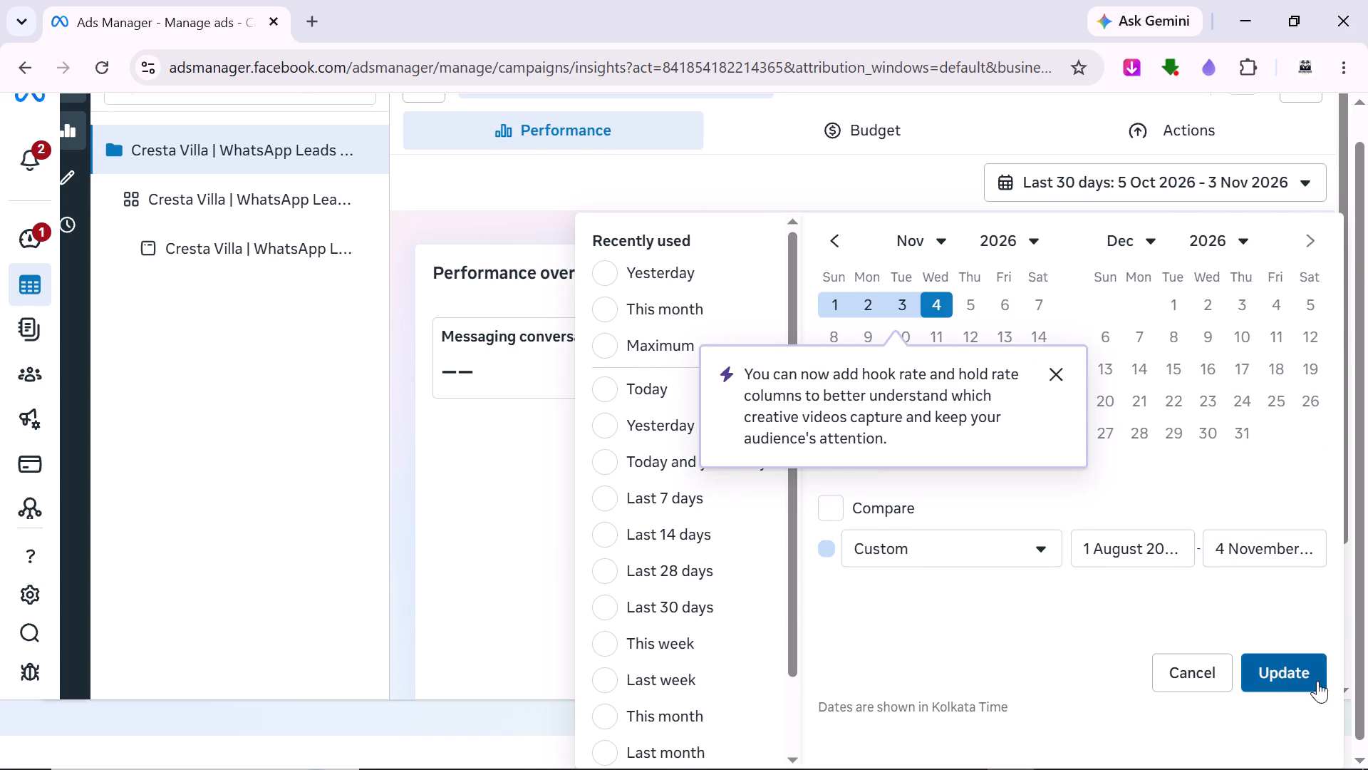
{"action": "left_click", "coordinate": [1290, 674]}
{"action": "left_click", "coordinate": [1055, 409]}
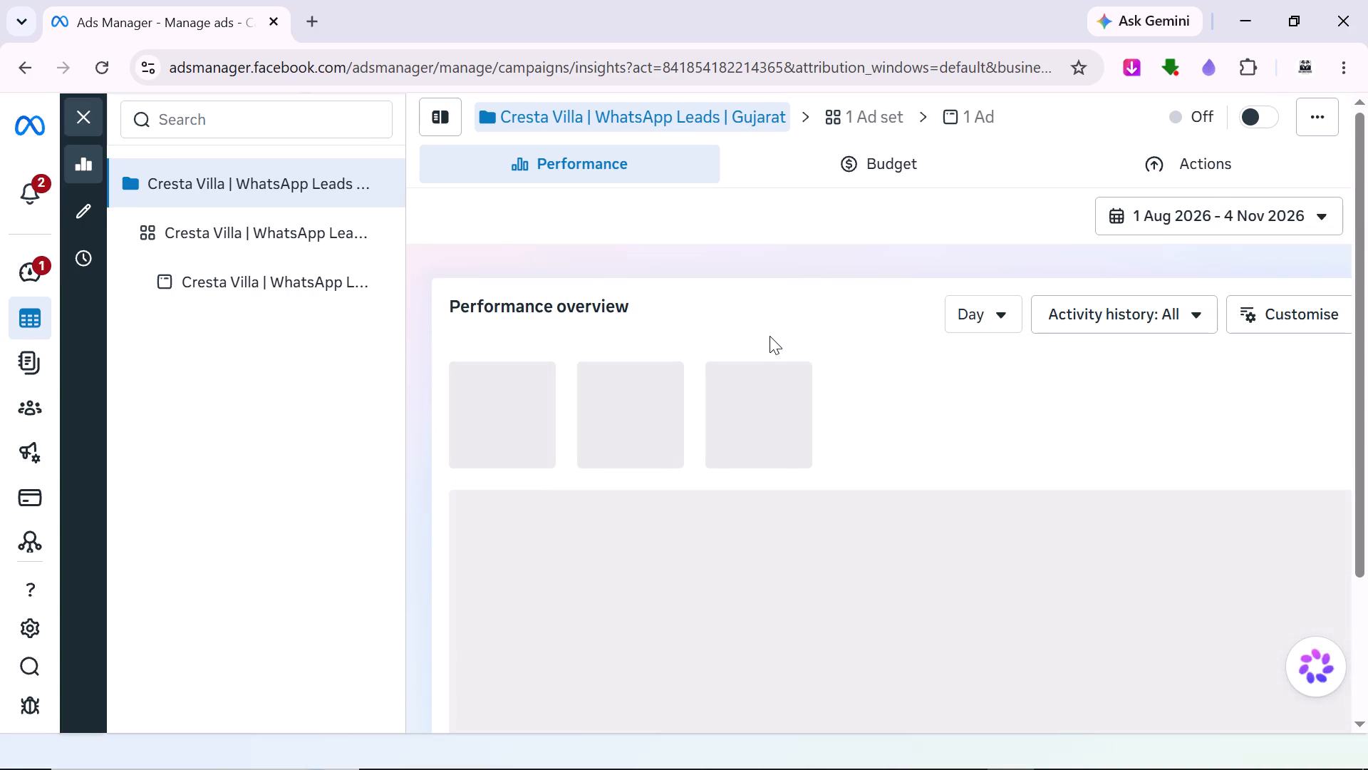
{"action": "scroll", "coordinate": [777, 317], "scroll_direction": "down", "scroll_amount": 1}
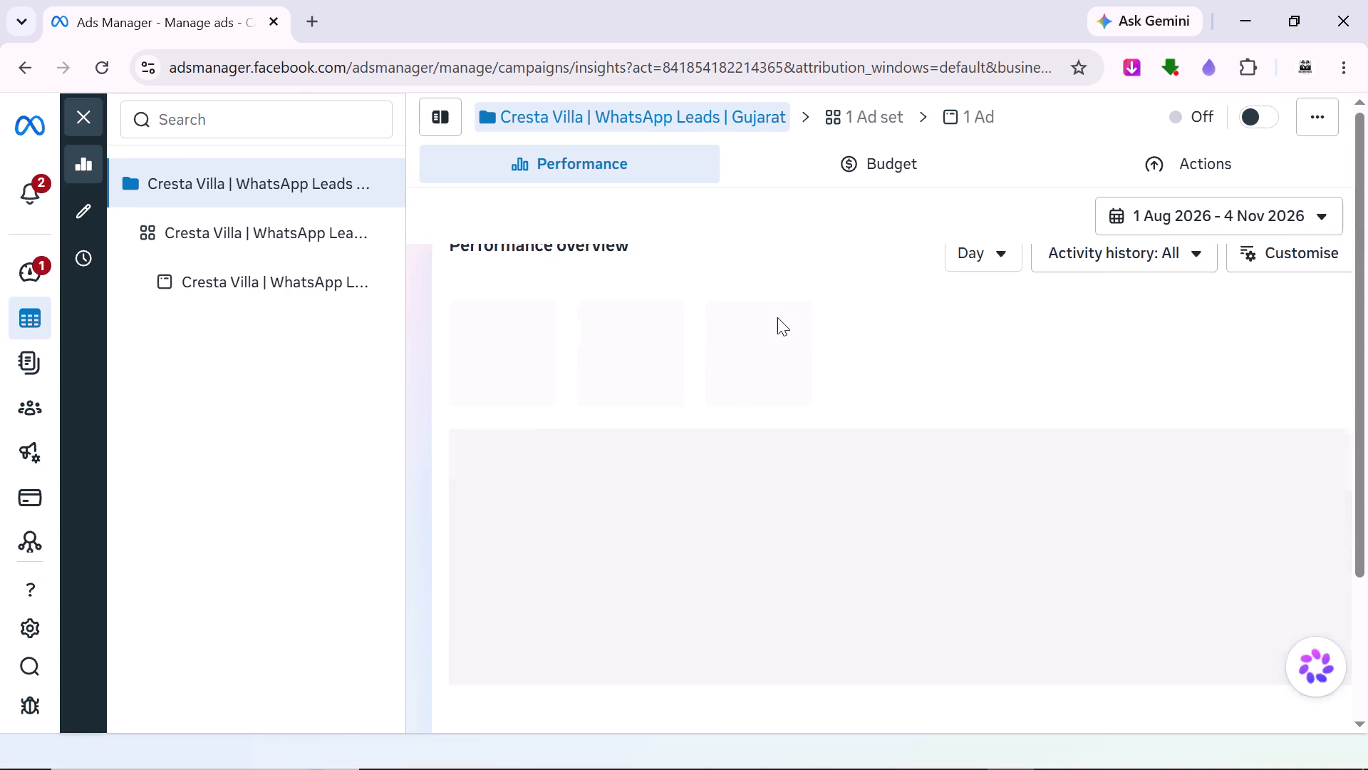
{"action": "scroll", "coordinate": [777, 317], "scroll_direction": "up", "scroll_amount": 3}
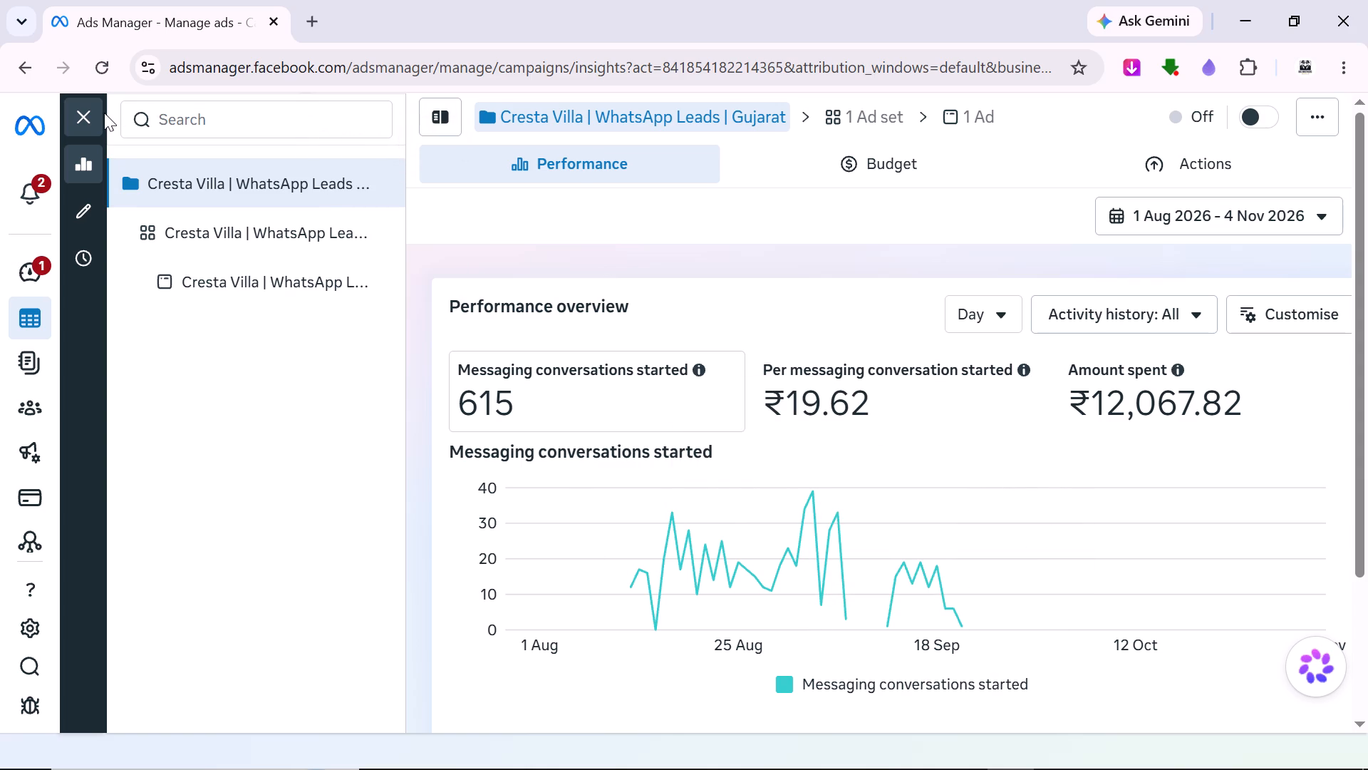
Return to the Excel workbook and compare the notes in B18:B20 with both monthly tables.
{"action": "key", "text": "alt+Tab"}
{"action": "key", "text": "alt+Tab"}
{"action": "key", "text": "alt+Tab"}
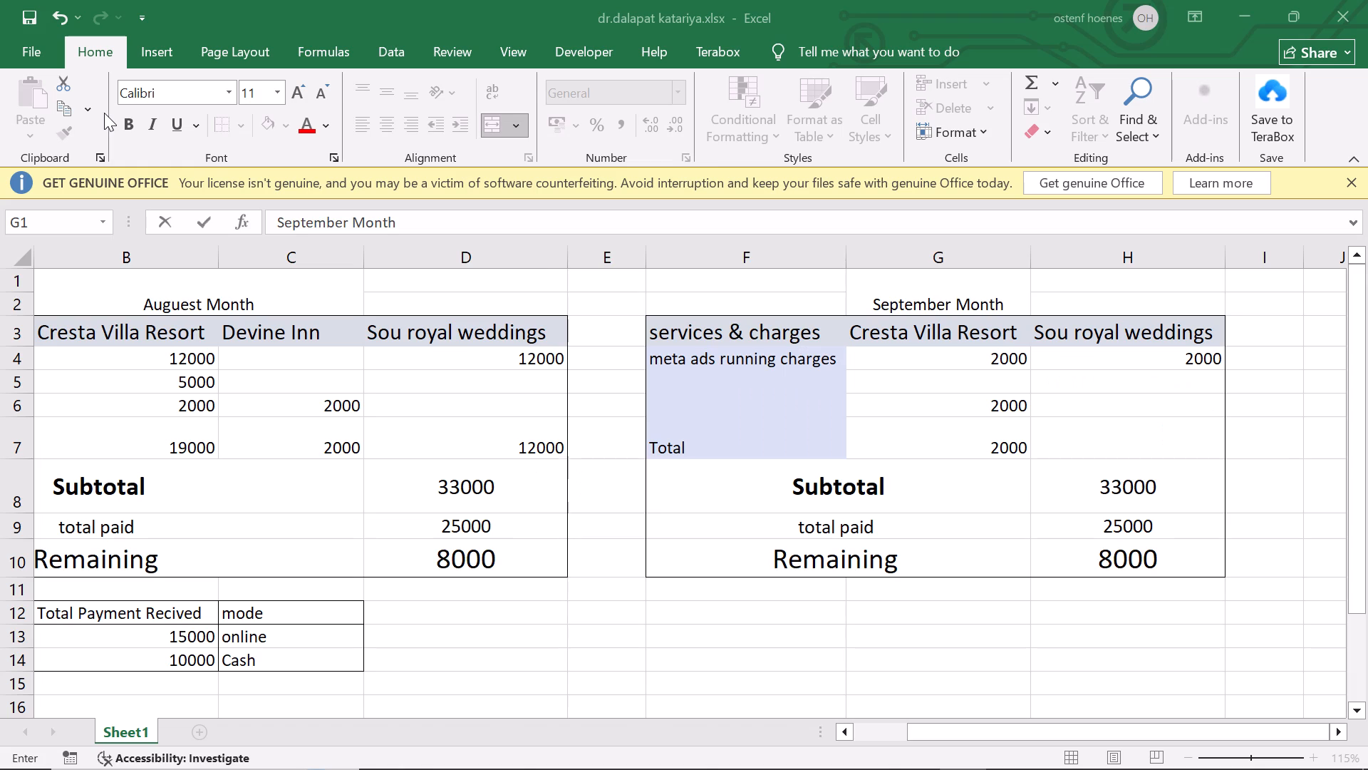
{"action": "scroll", "coordinate": [327, 582], "scroll_direction": "down", "scroll_amount": 3}
{"action": "scroll", "coordinate": [327, 582], "scroll_direction": "up", "scroll_amount": 6}
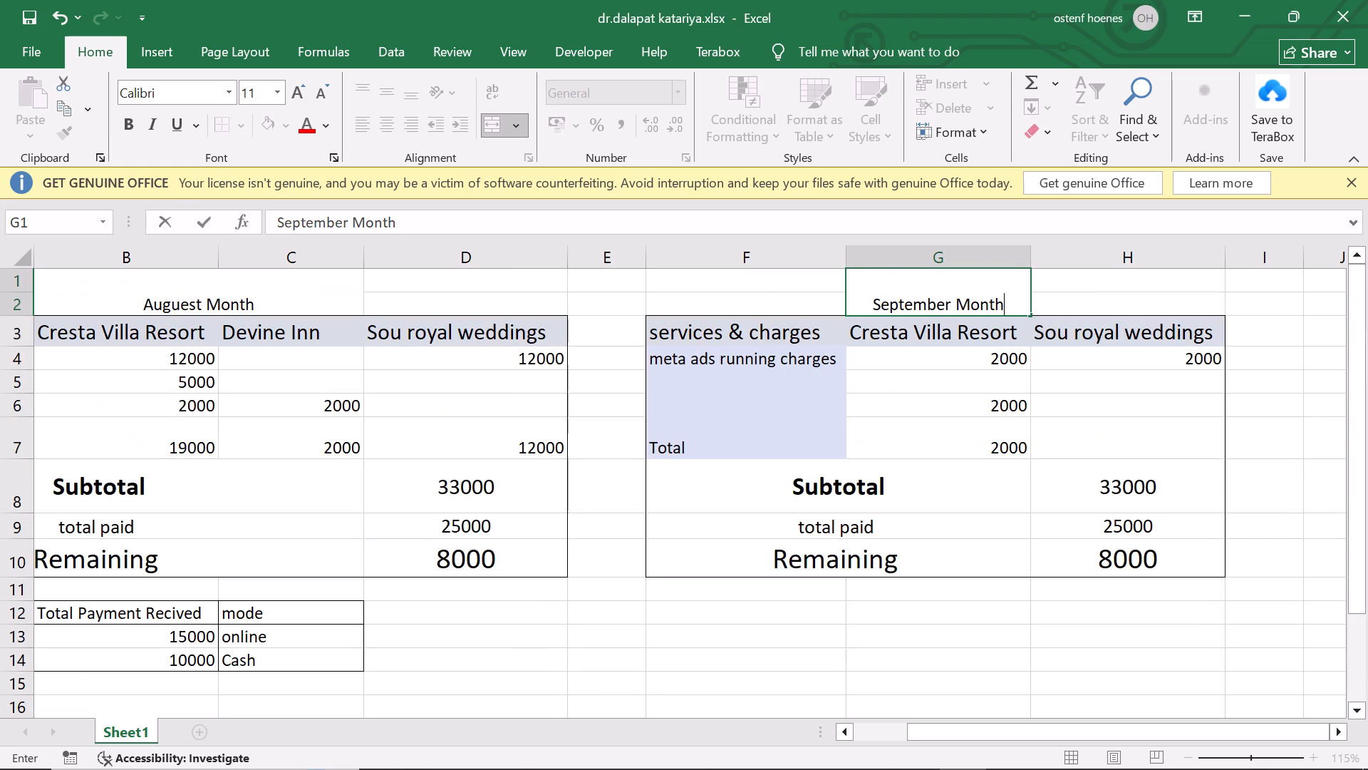
{"action": "scroll", "coordinate": [327, 582], "scroll_direction": "down", "scroll_amount": 3}
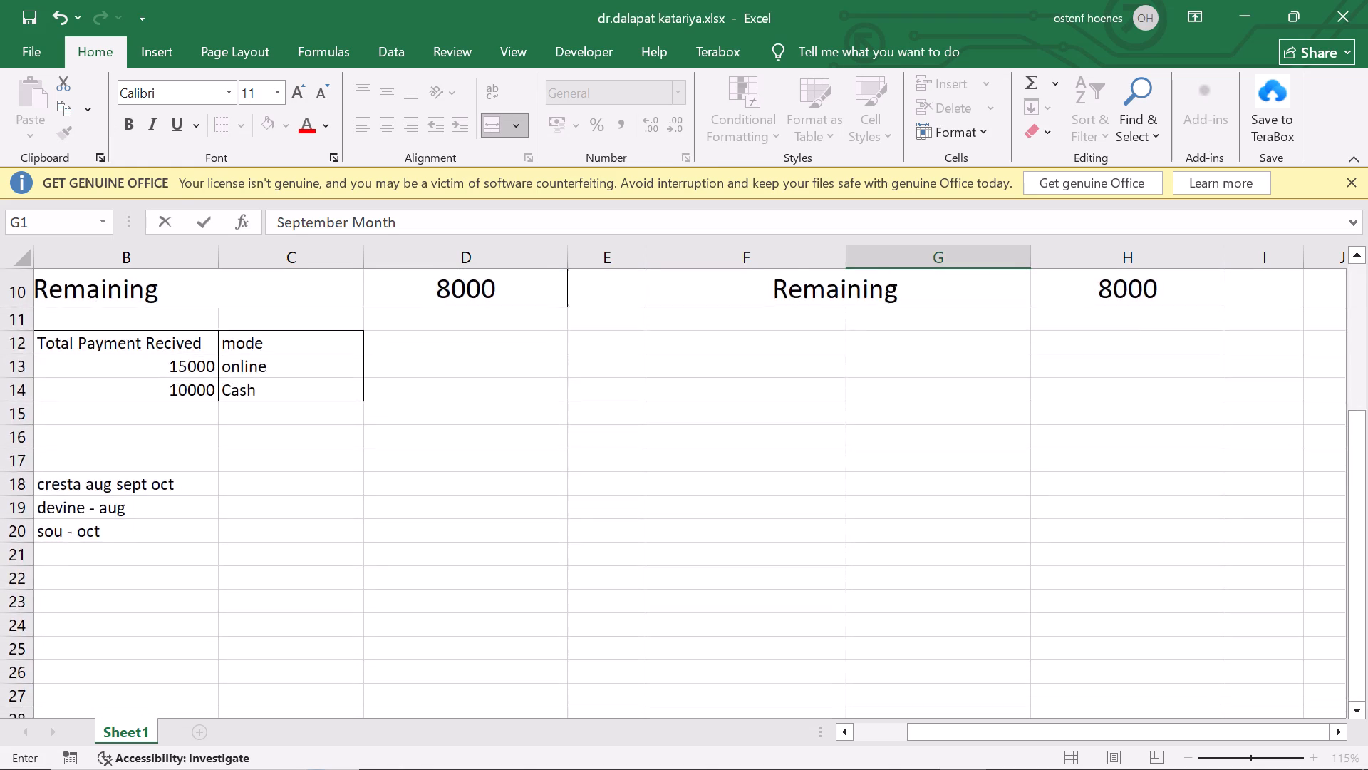
{"action": "scroll", "coordinate": [327, 582], "scroll_direction": "up", "scroll_amount": 4}
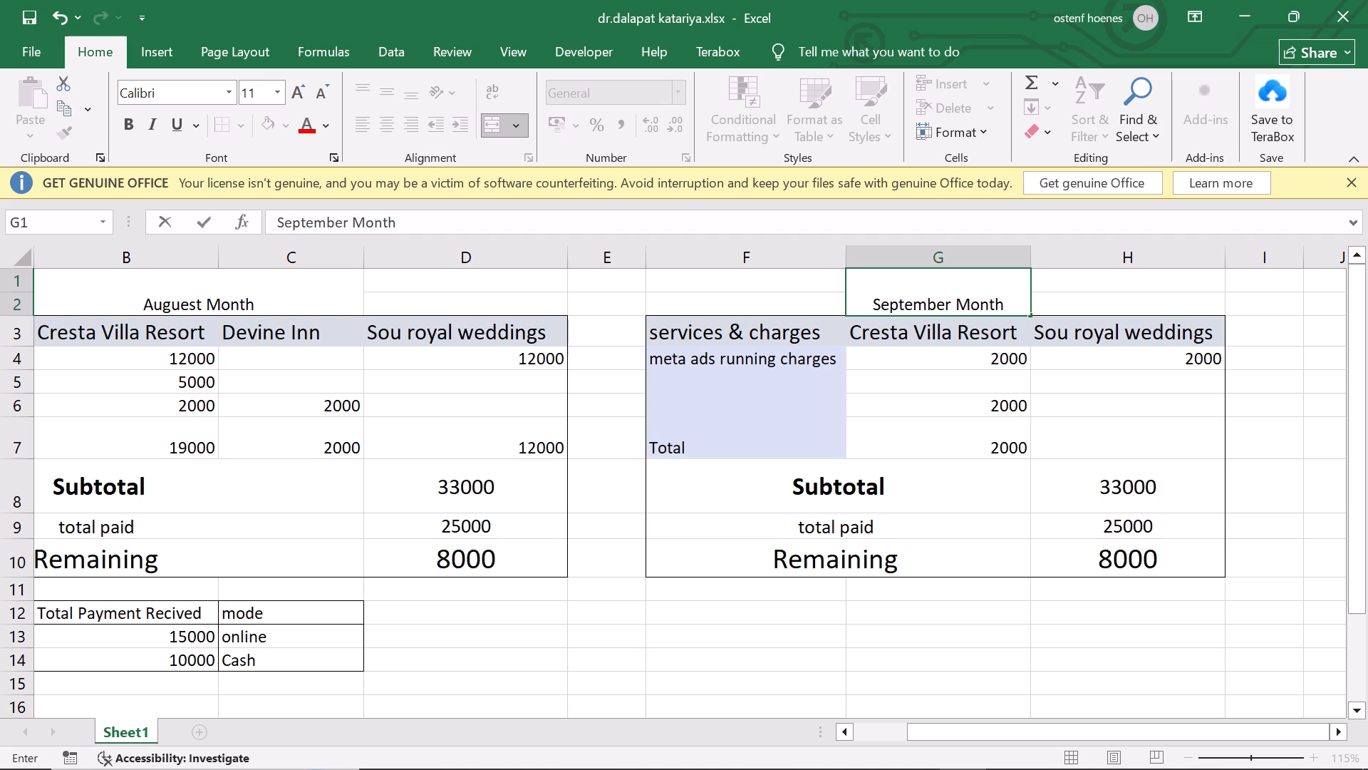
Switch from the Excel workbook back to Chrome.
{"action": "key", "text": "alt+Tab"}
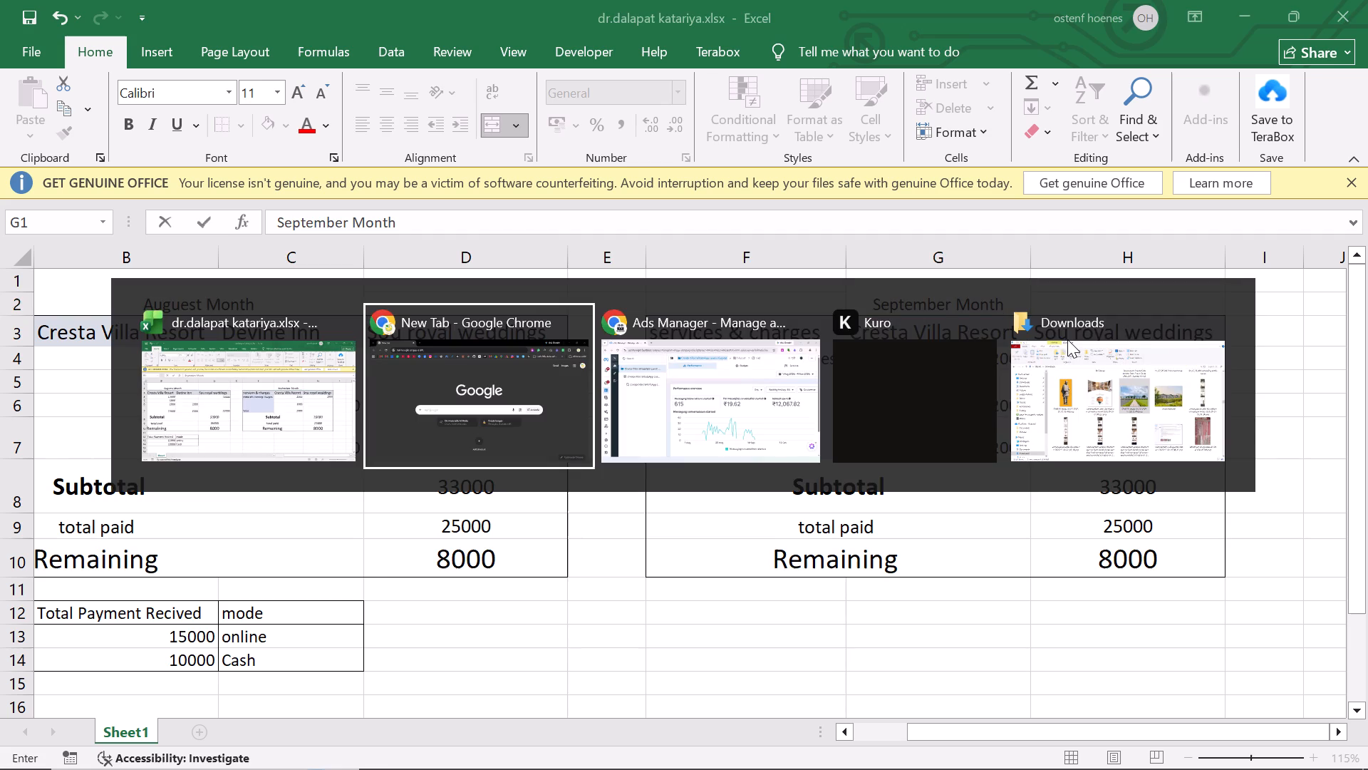
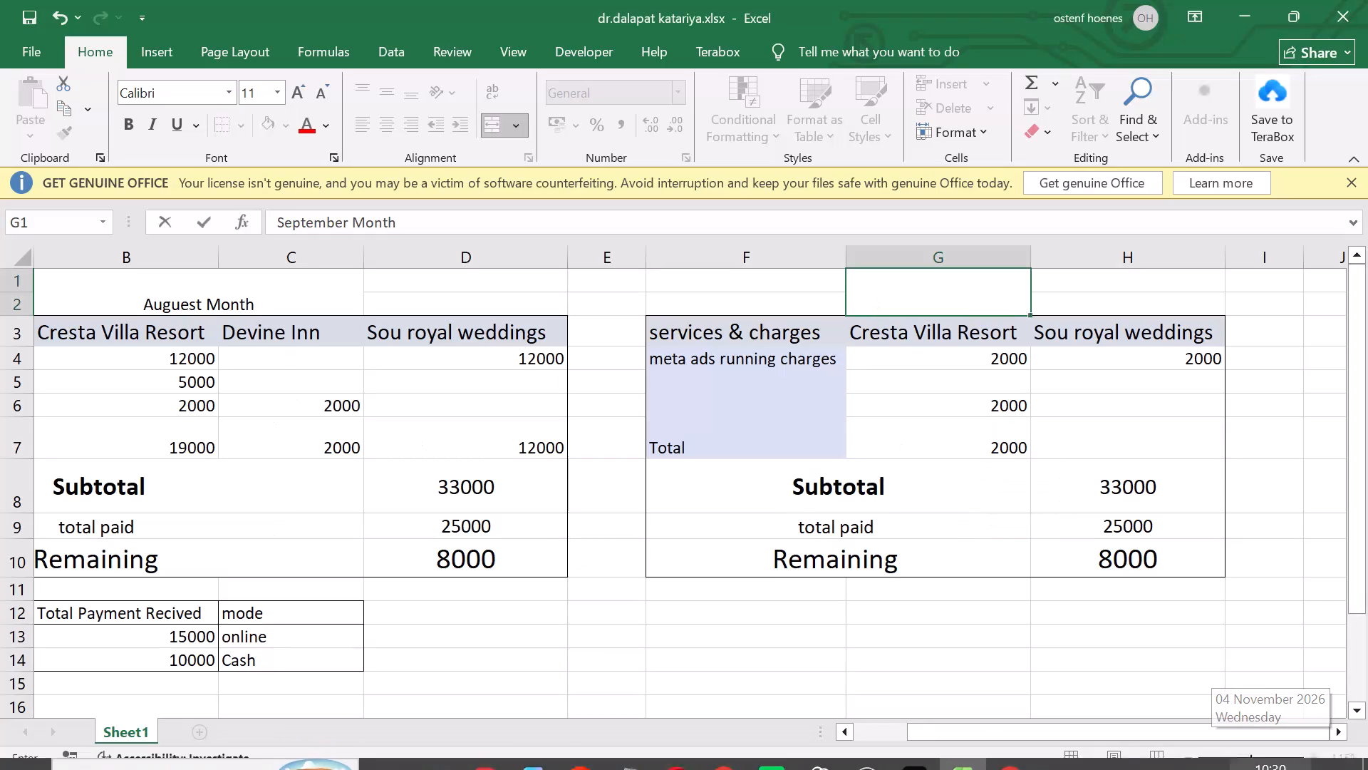
Clear the meta ads running charge for Sou royal weddings in H4 of the September Month table.
{"action": "scroll", "coordinate": [554, 580], "scroll_direction": "down", "scroll_amount": 2}
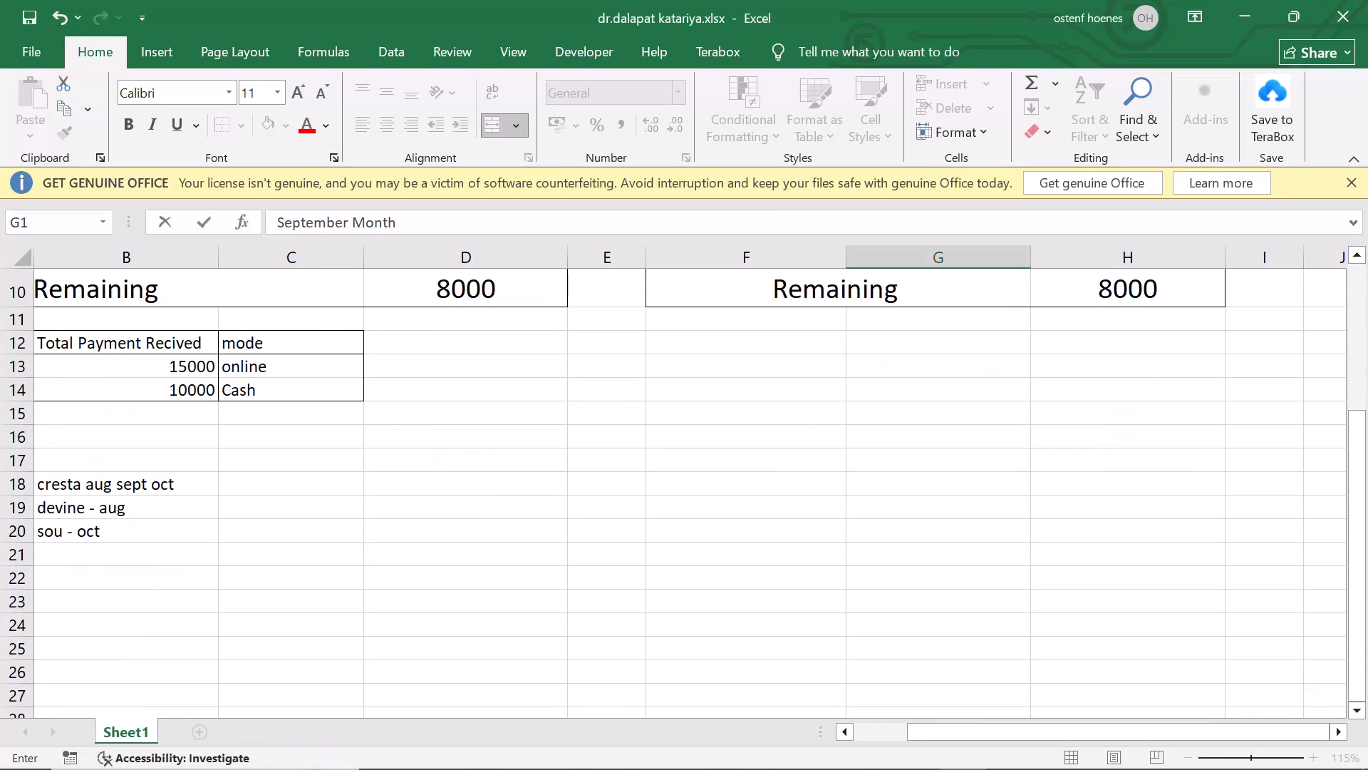
{"action": "scroll", "coordinate": [256, 568], "scroll_direction": "up", "scroll_amount": 3}
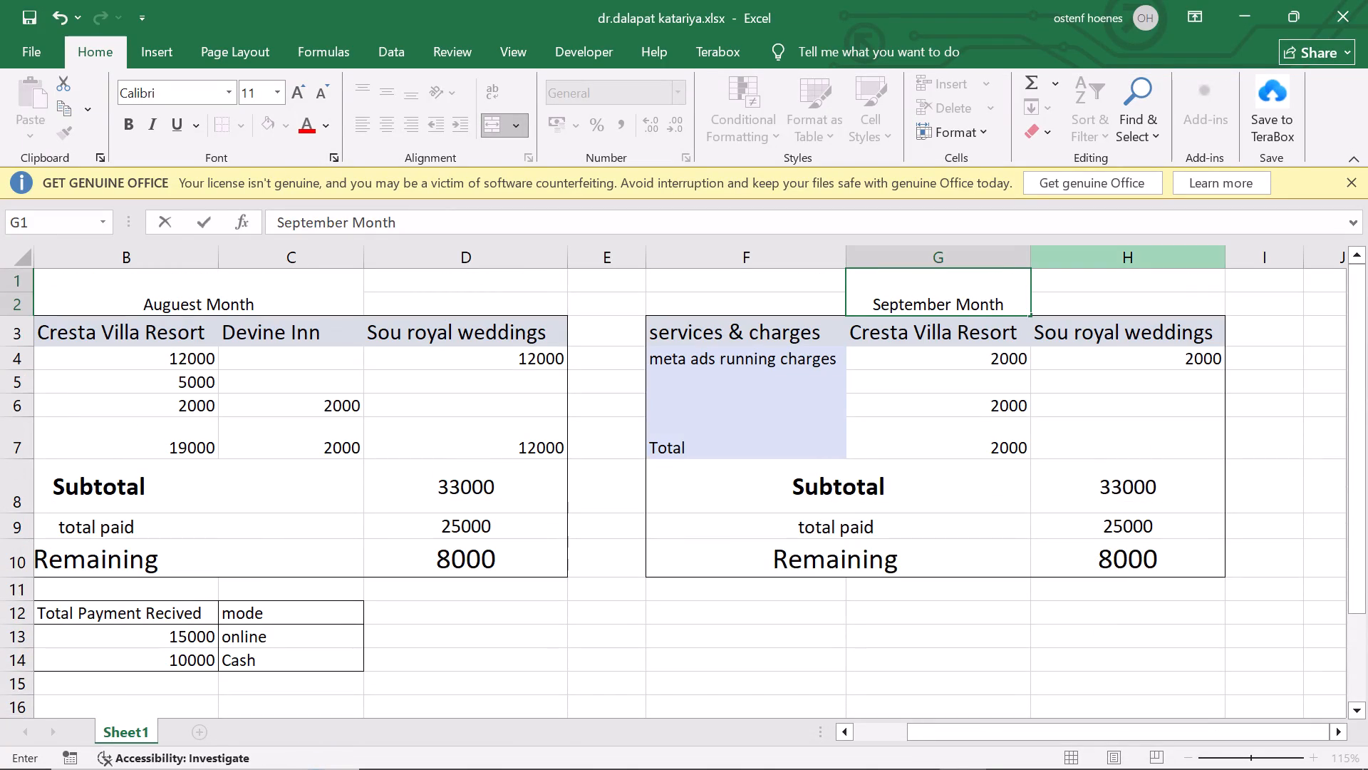
{"action": "left_click_drag", "start_coordinate": [1111, 333], "coordinate": [1085, 535]}
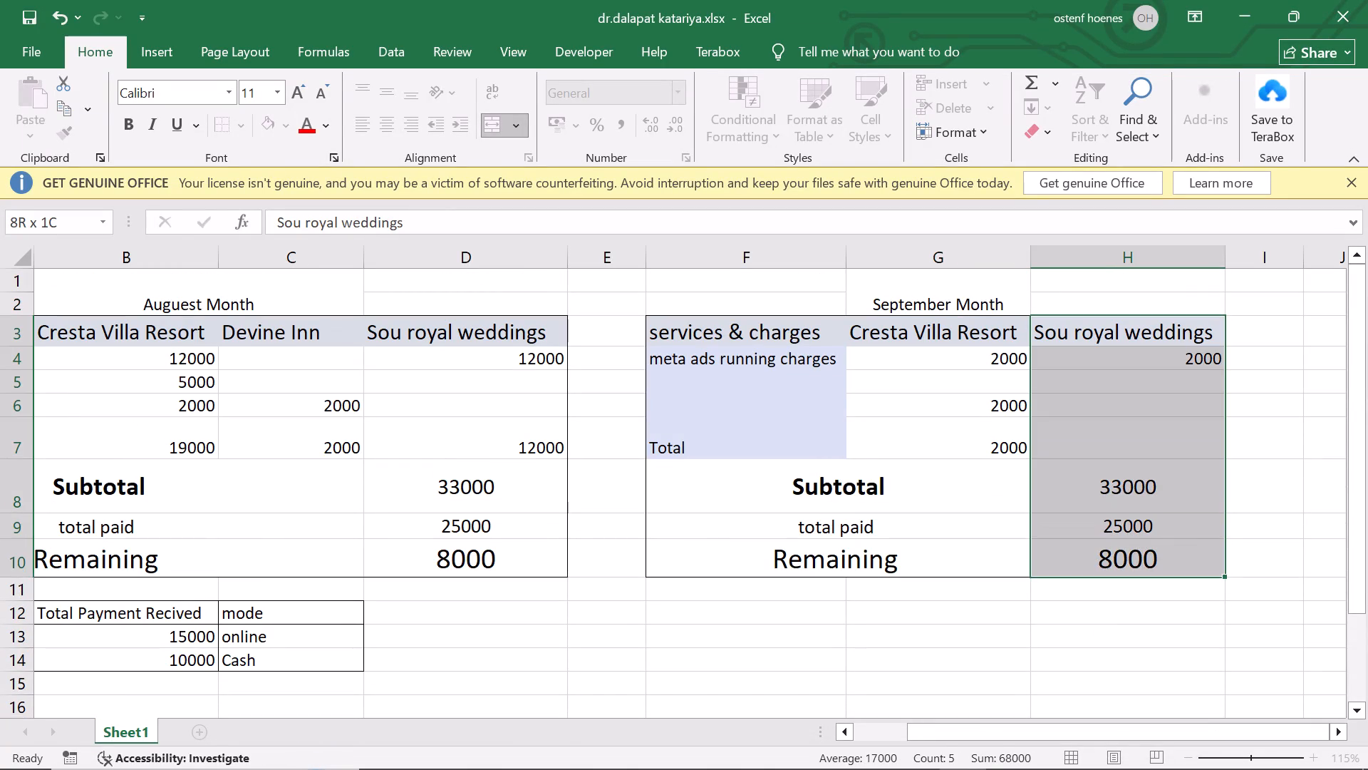
{"action": "left_click_drag", "start_coordinate": [1085, 535], "coordinate": [1150, 304]}
{"action": "left_click", "coordinate": [1143, 369]}
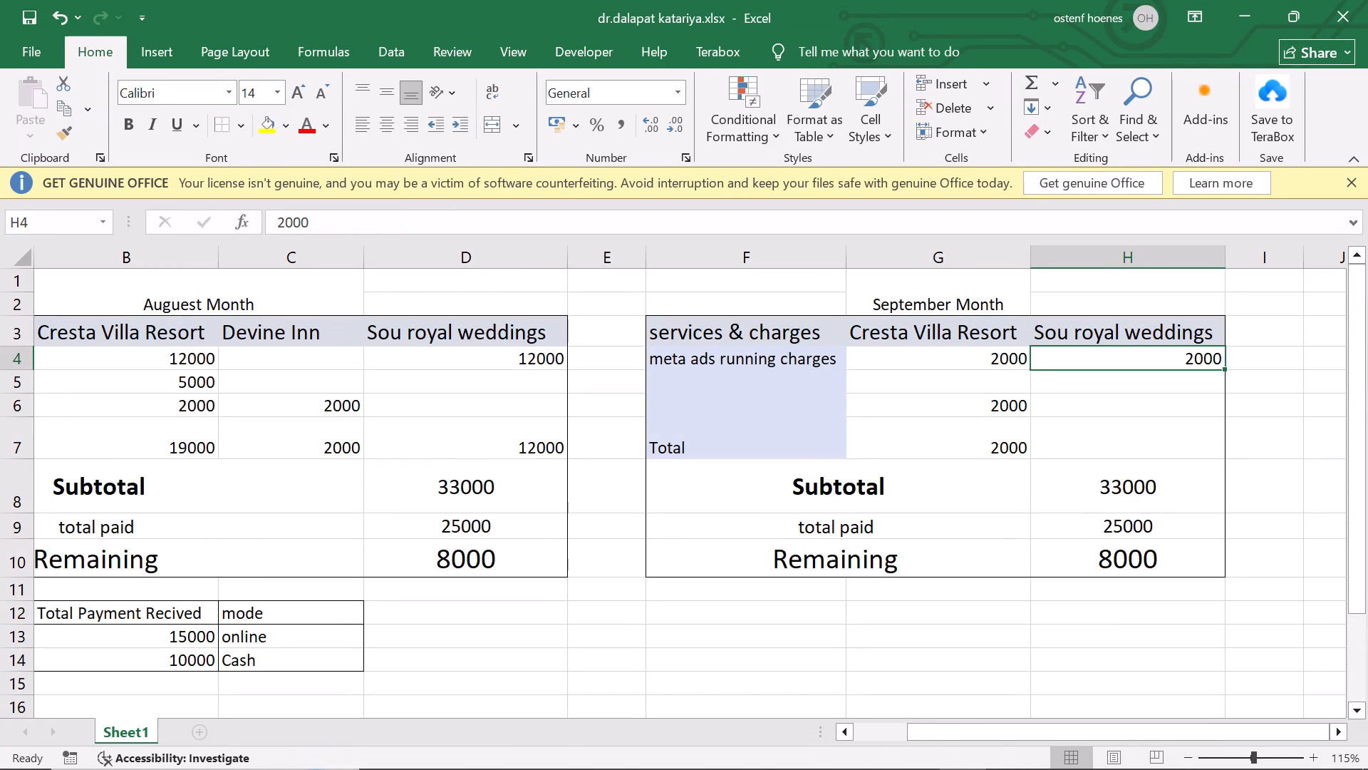
{"action": "key", "text": "BackSpace"}
Update the September table's summary in H8:H10 to Subtotal 2000, total paid 0 and Remaining 2000.
{"action": "left_click", "coordinate": [988, 364]}
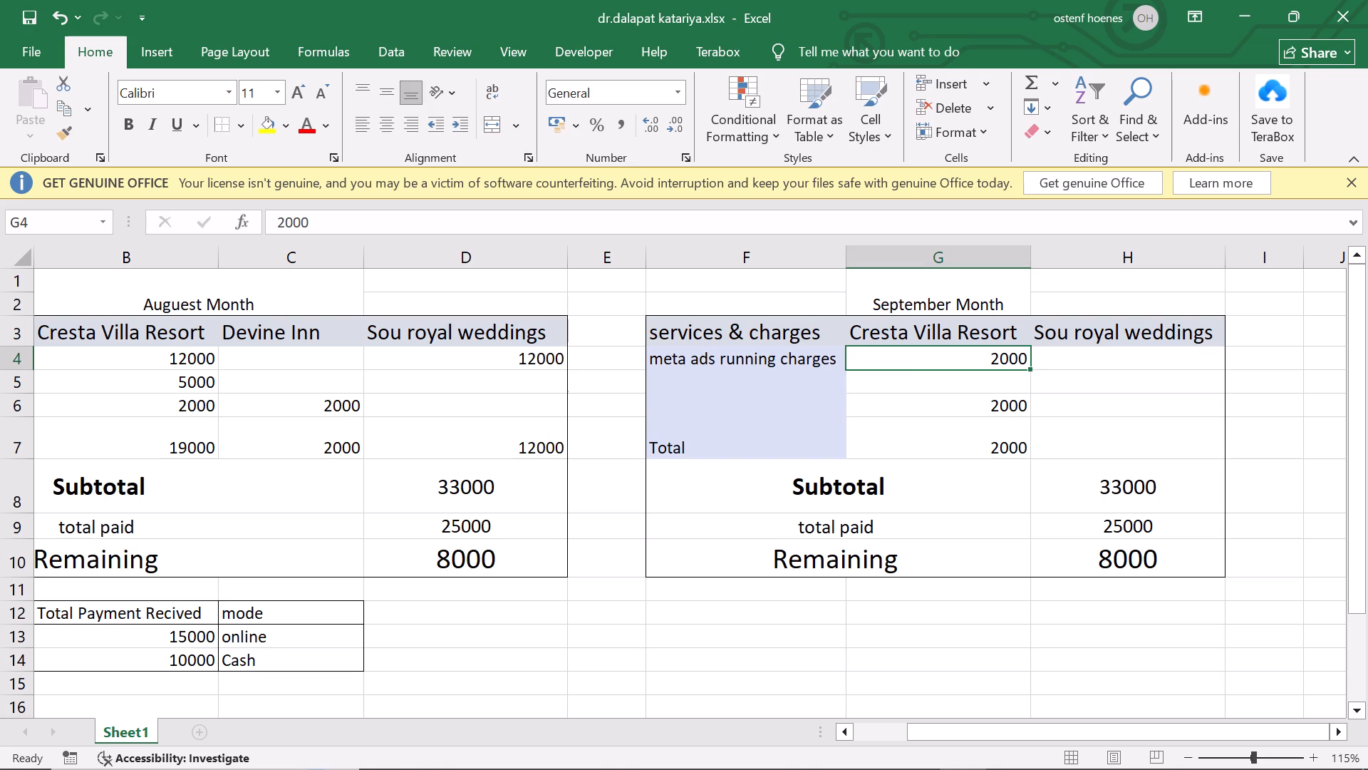
{"action": "left_click", "coordinate": [1120, 478]}
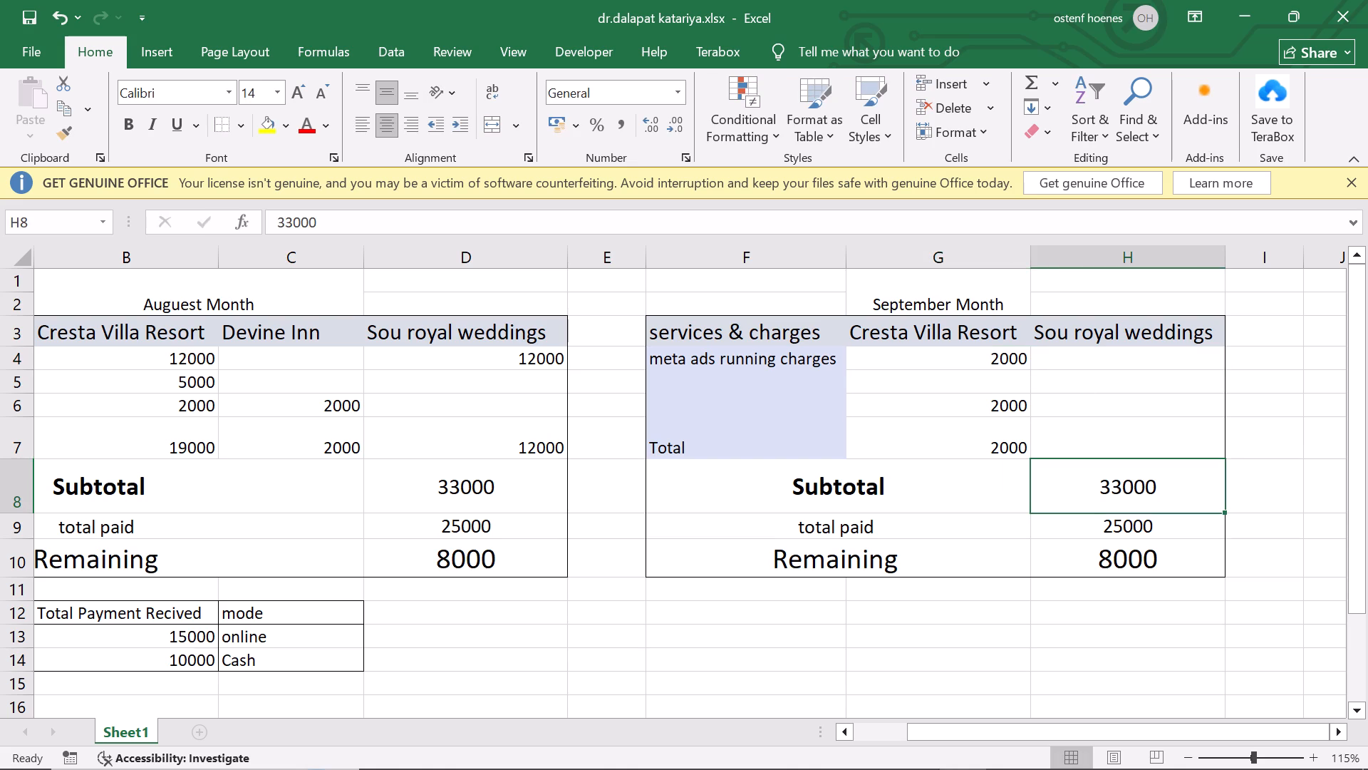
{"action": "type", "text": "2000"}
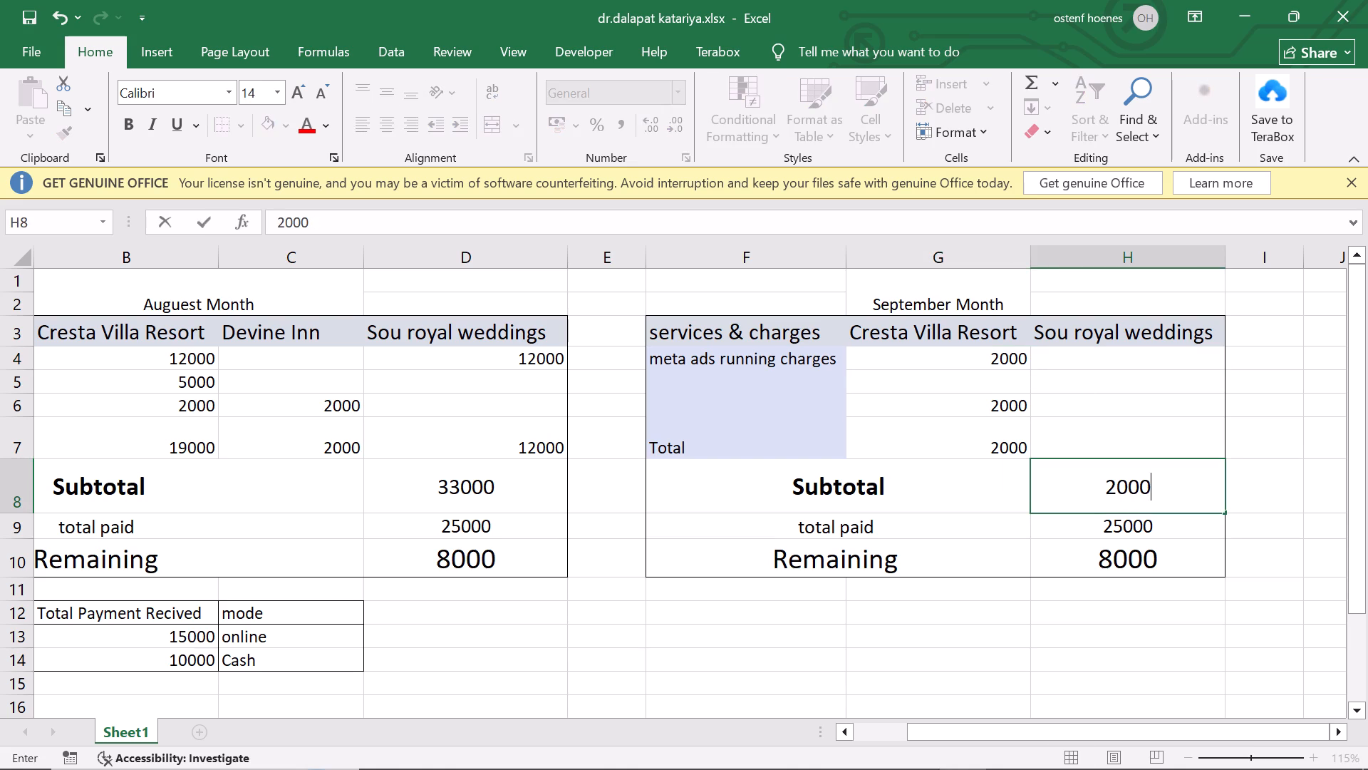
{"action": "left_click", "coordinate": [1129, 525]}
{"action": "key", "text": "0"}
{"action": "left_click", "coordinate": [1136, 554]}
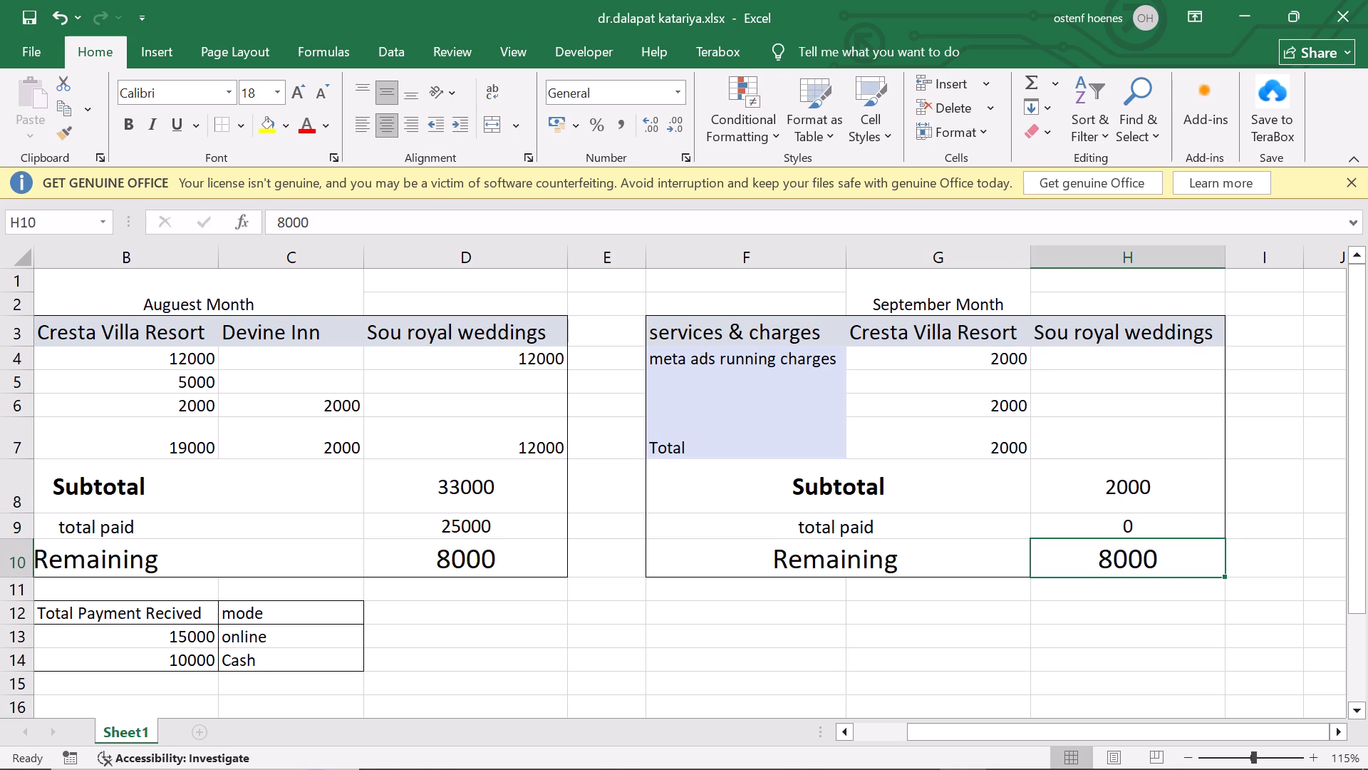
{"action": "key", "text": "2"}
{"action": "type", "text": "000"}
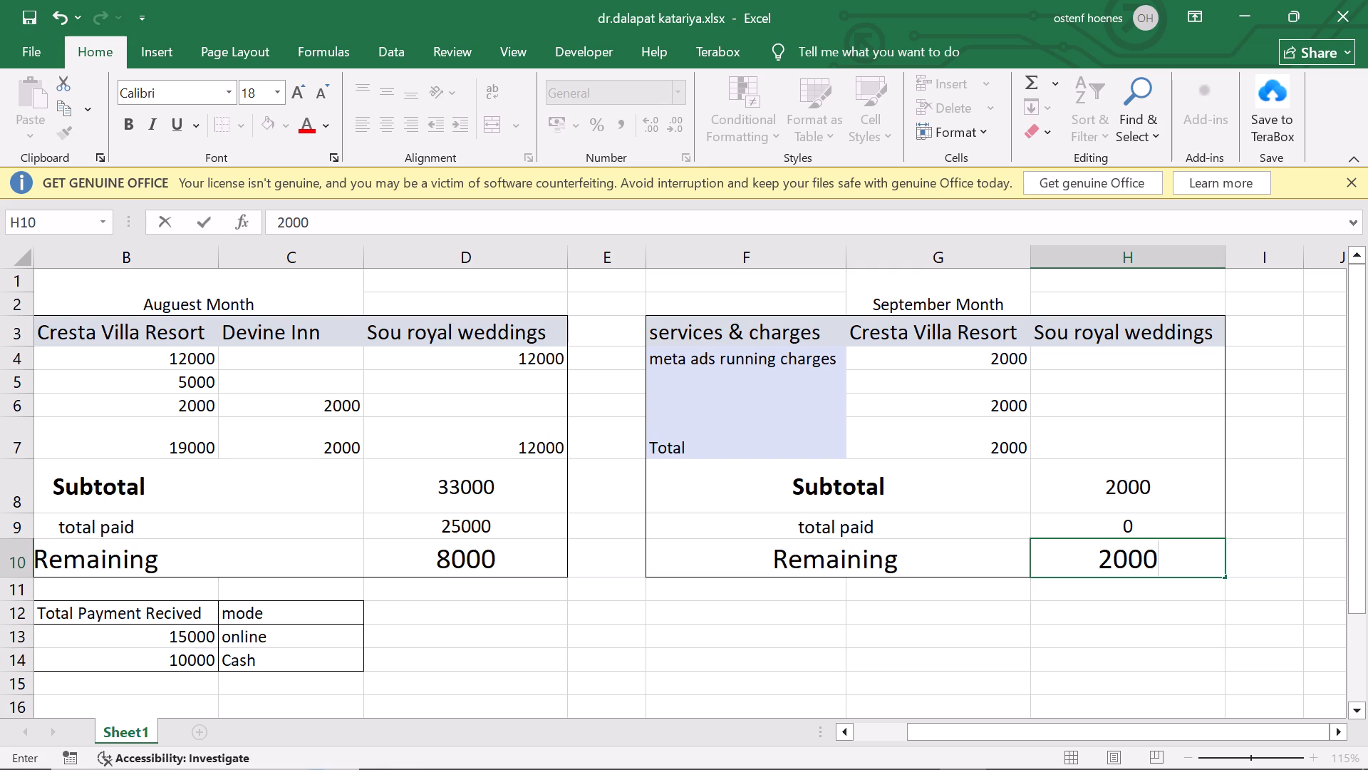
{"action": "left_click", "coordinate": [682, 571]}
Review the August table and the ad-month notes beneath the payments table.
{"action": "left_click_drag", "start_coordinate": [1144, 726], "coordinate": [1089, 739]}
{"action": "scroll", "coordinate": [466, 559], "scroll_direction": "down", "scroll_amount": 1}
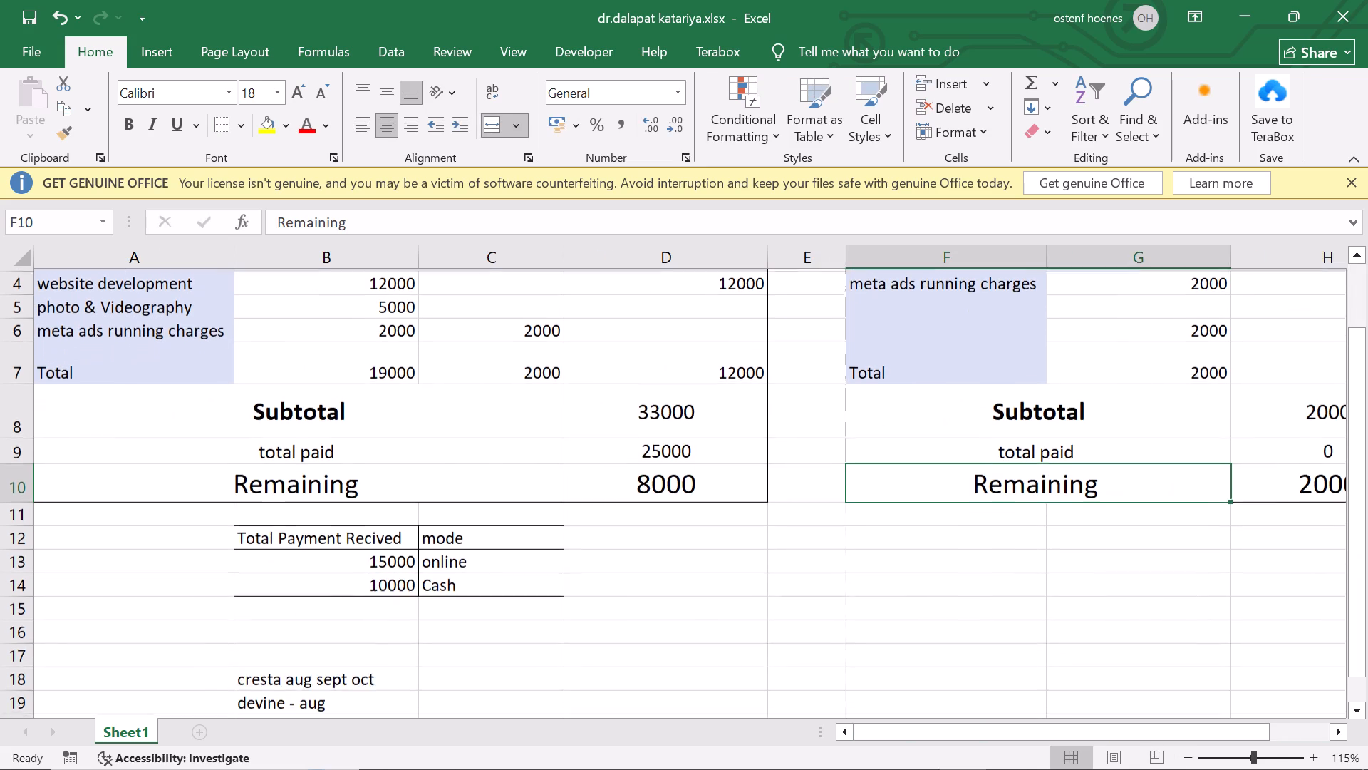
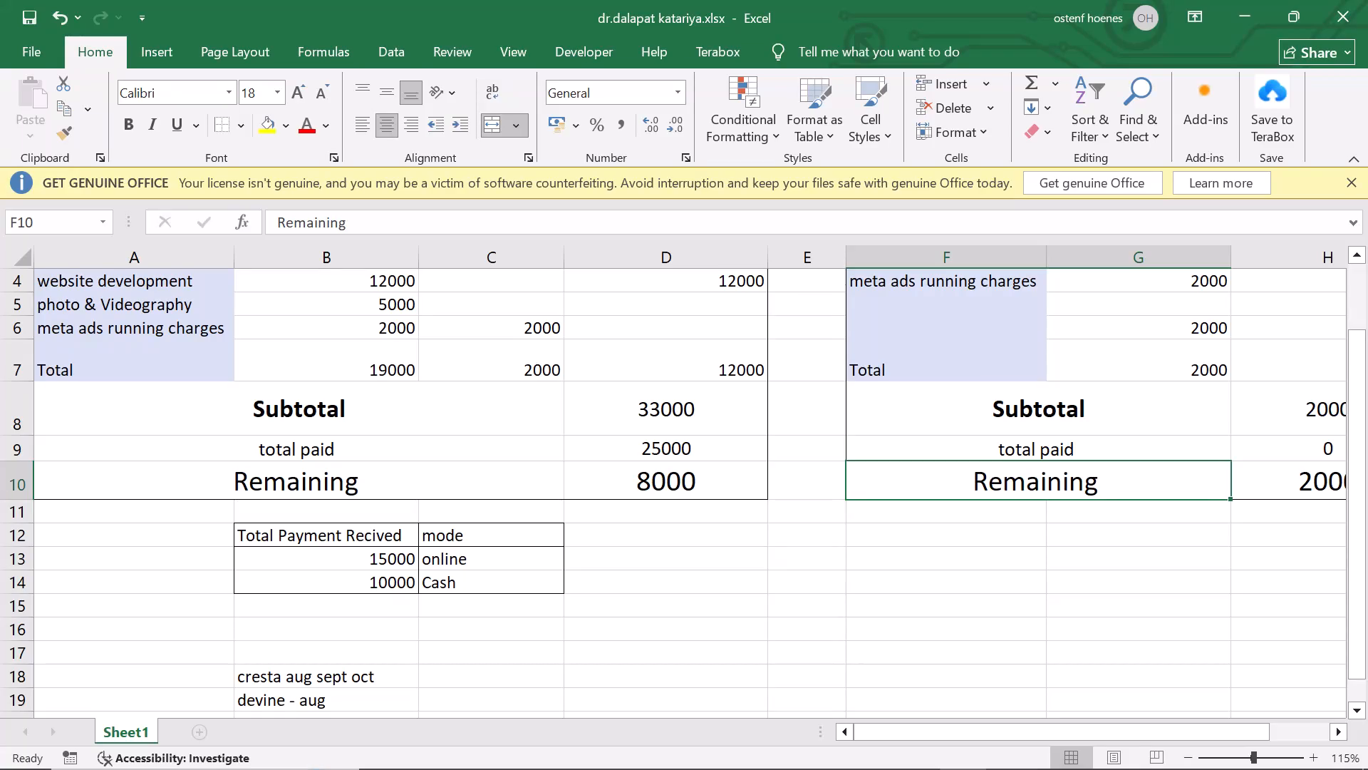
Review the August table and the ad-month notes in B18:B20 beneath the payments table.
{"action": "left_click", "coordinate": [674, 471]}
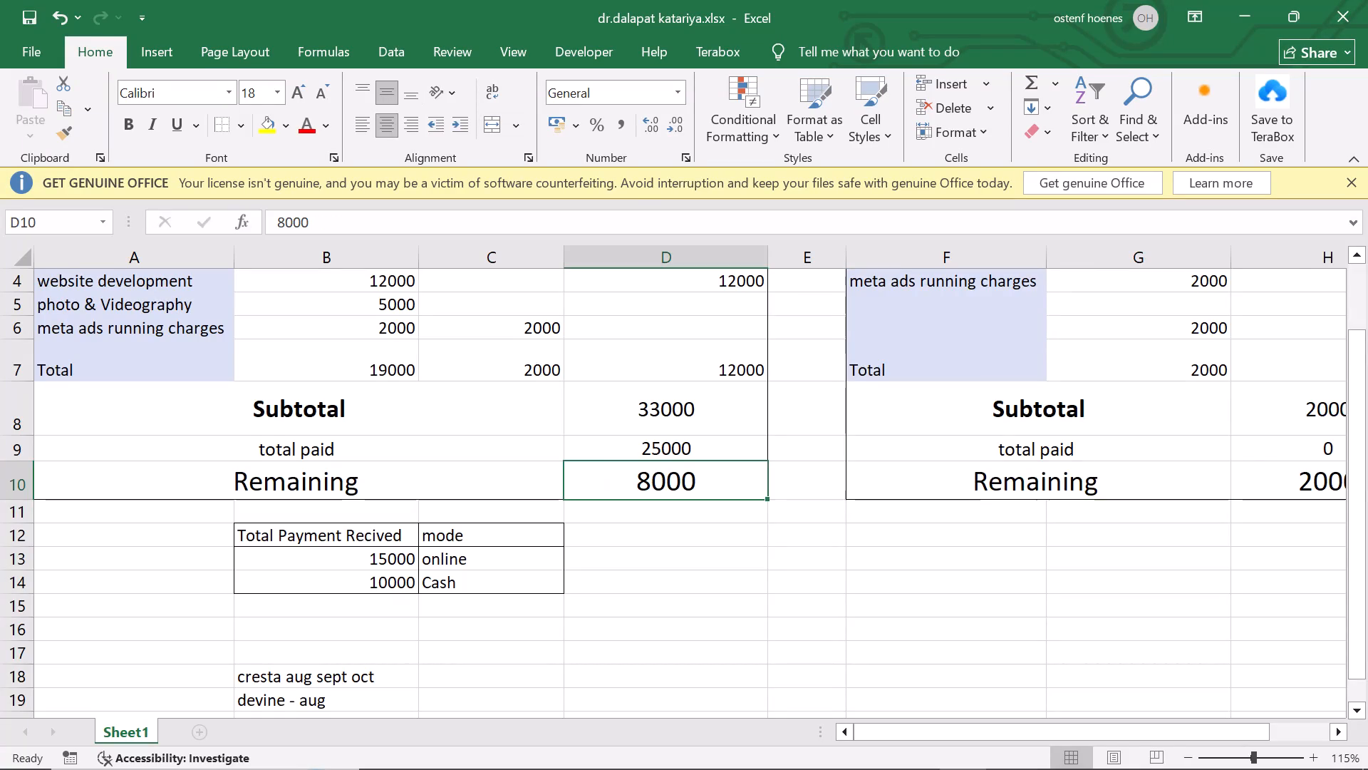
{"action": "scroll", "coordinate": [709, 493], "scroll_direction": "up", "scroll_amount": 9}
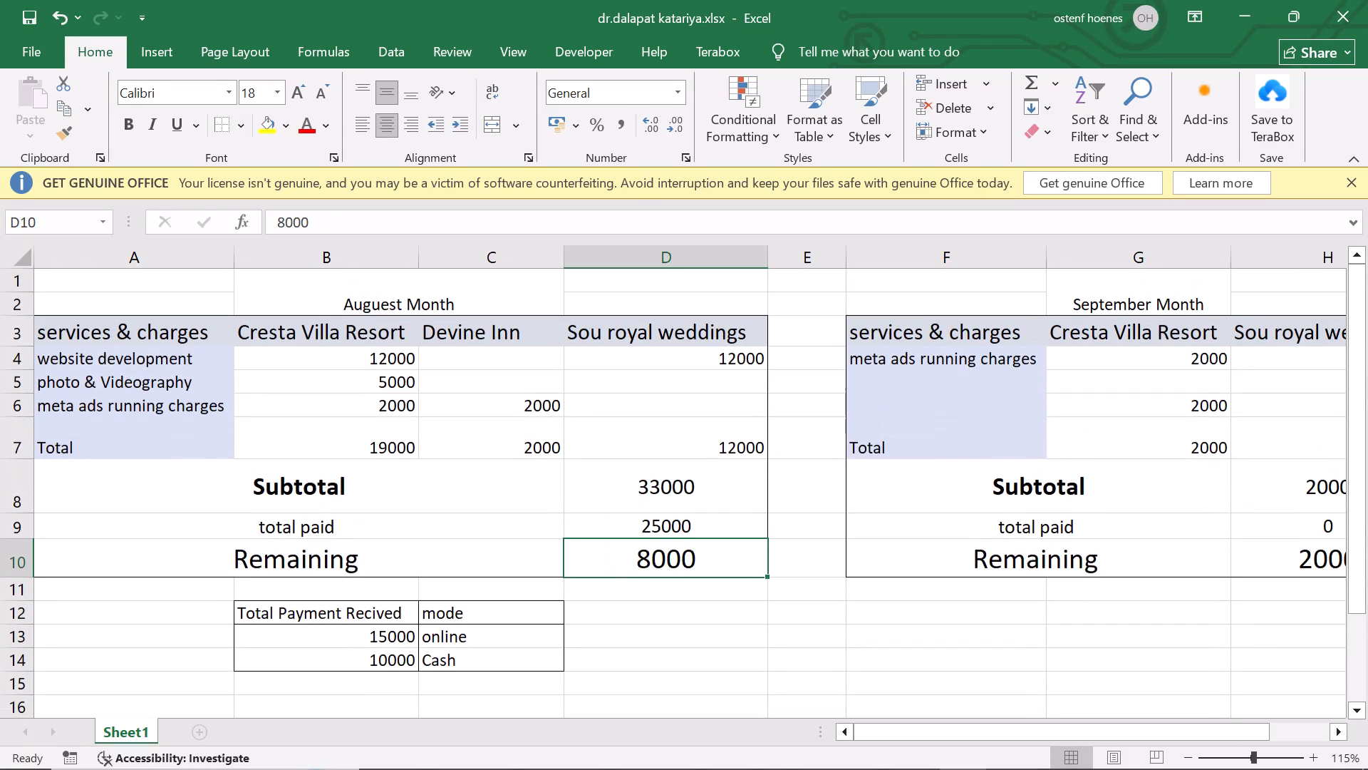
{"action": "left_click", "coordinate": [1074, 734]}
{"action": "scroll", "coordinate": [660, 586], "scroll_direction": "down", "scroll_amount": 4}
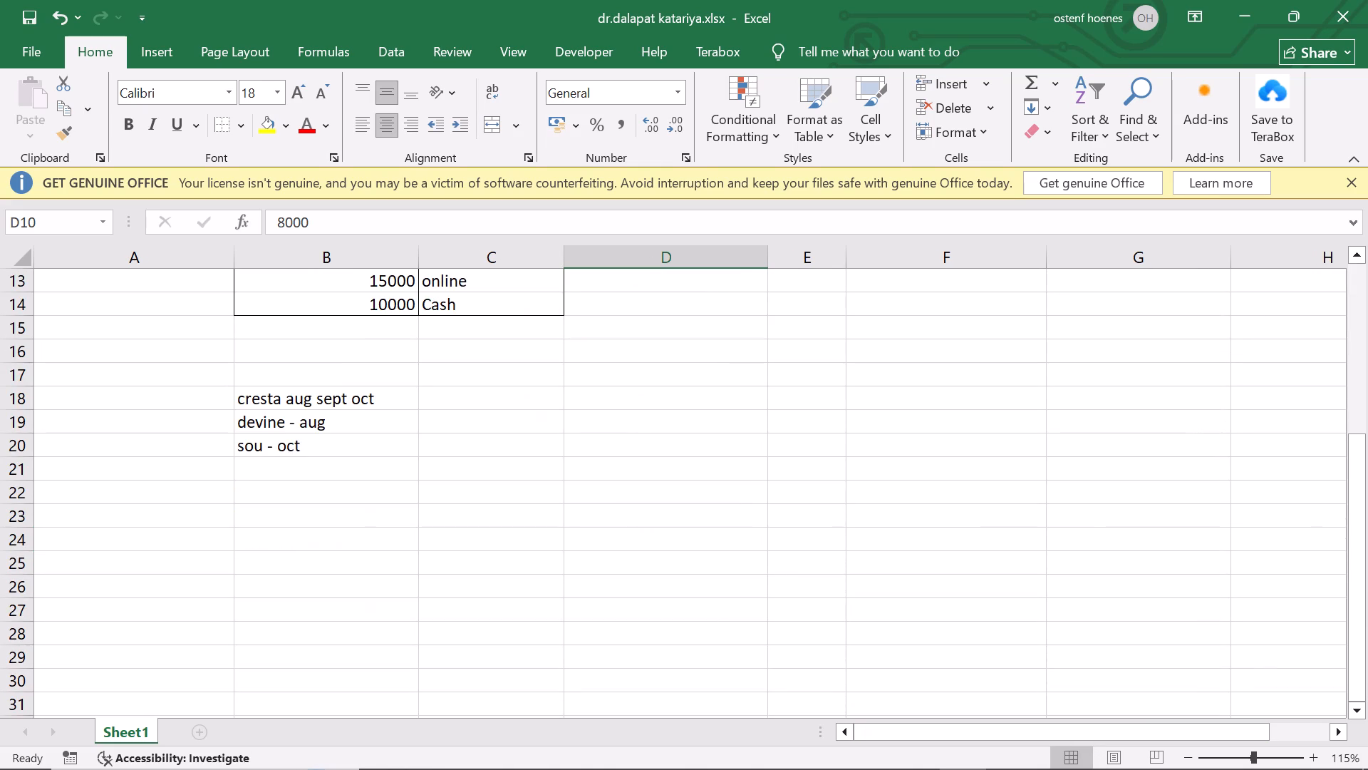
{"action": "scroll", "coordinate": [435, 371], "scroll_direction": "up", "scroll_amount": 3}
{"action": "scroll", "coordinate": [410, 481], "scroll_direction": "down", "scroll_amount": 2}
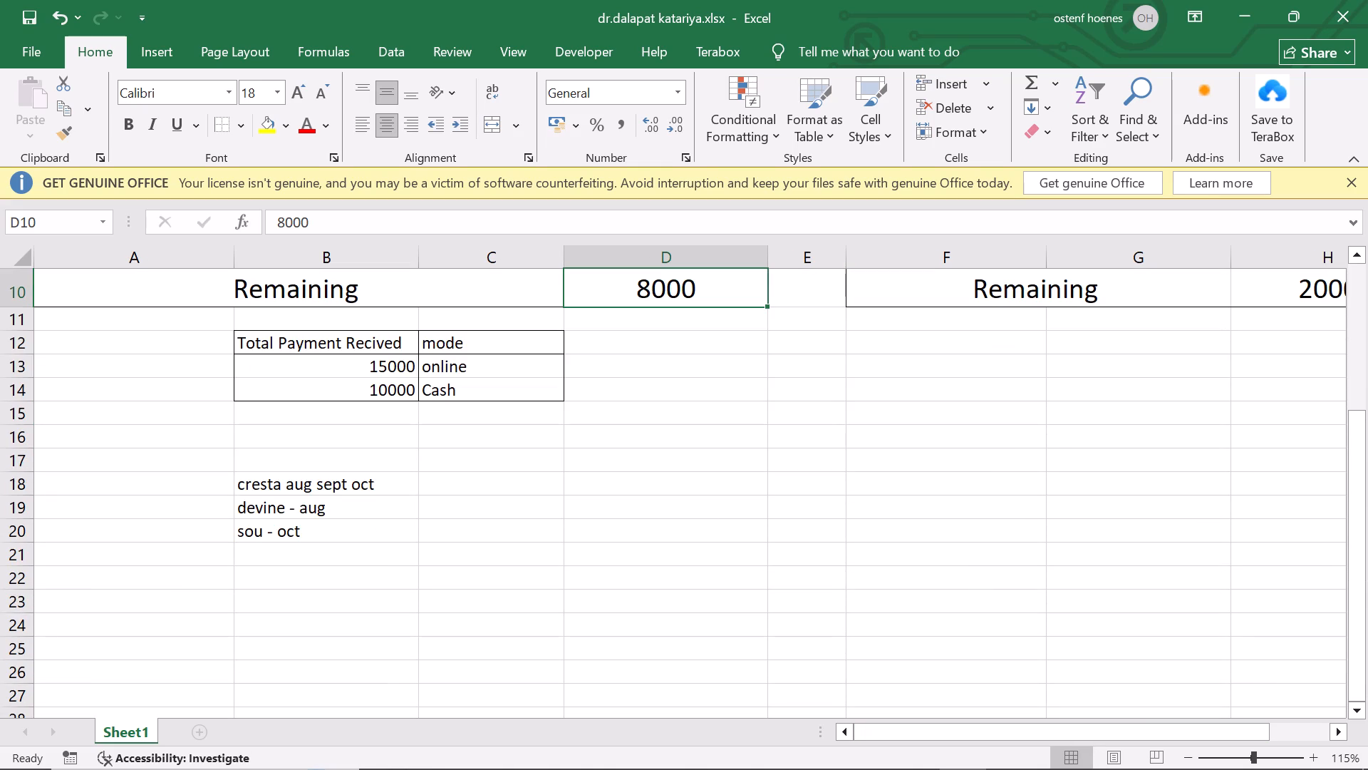
{"action": "left_click", "coordinate": [364, 493]}
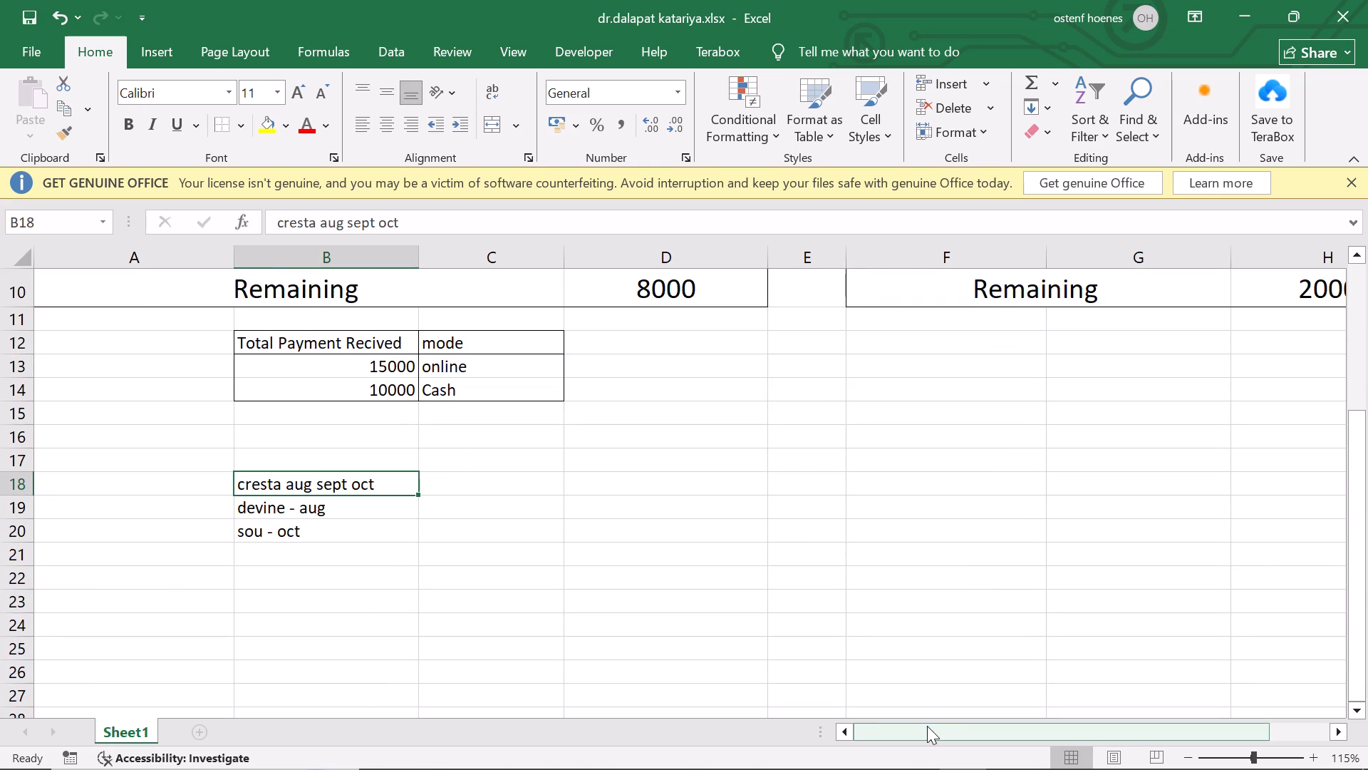
Copy the September table F3:H10 and paste it at J3 as the basis for another monthly table.
{"action": "left_click_drag", "start_coordinate": [927, 726], "coordinate": [1077, 708]}
{"action": "scroll", "coordinate": [1003, 545], "scroll_direction": "up", "scroll_amount": 3}
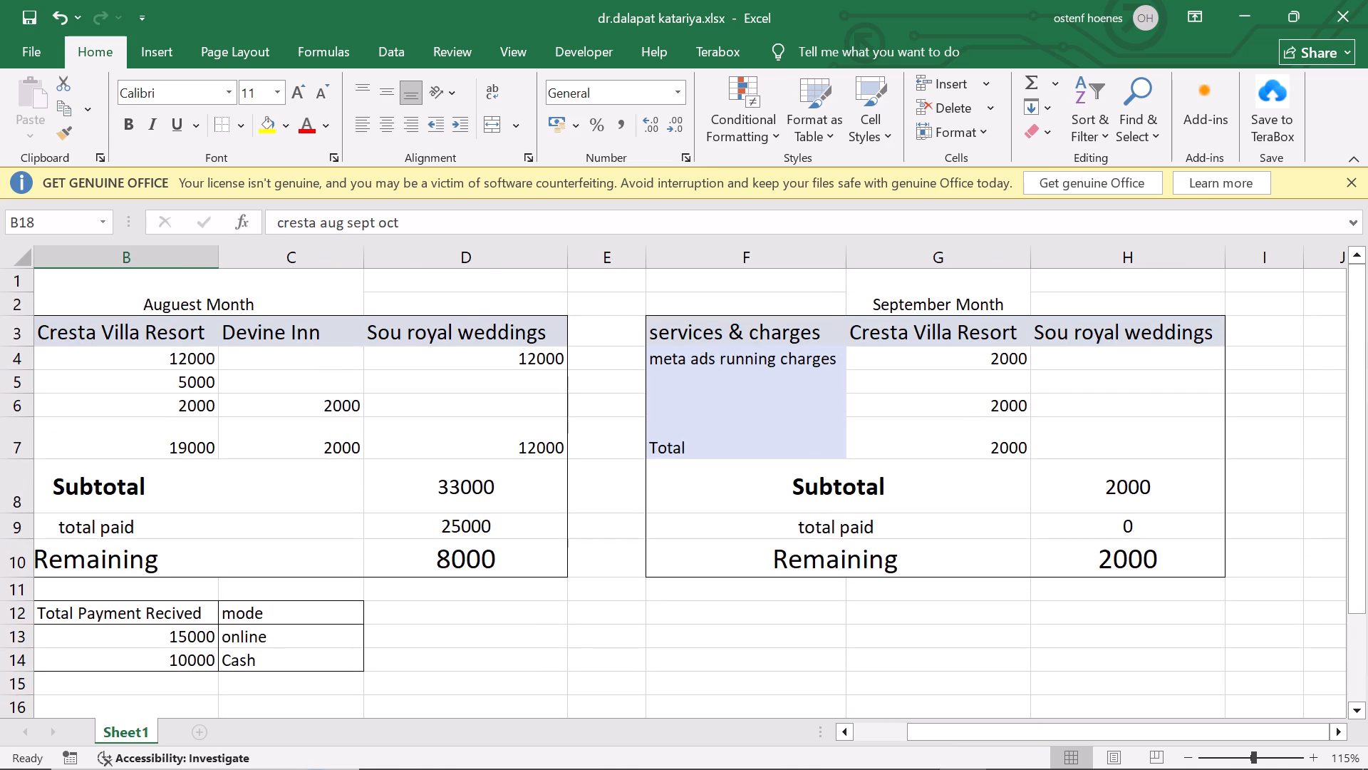
{"action": "left_click_drag", "start_coordinate": [671, 320], "coordinate": [1173, 551]}
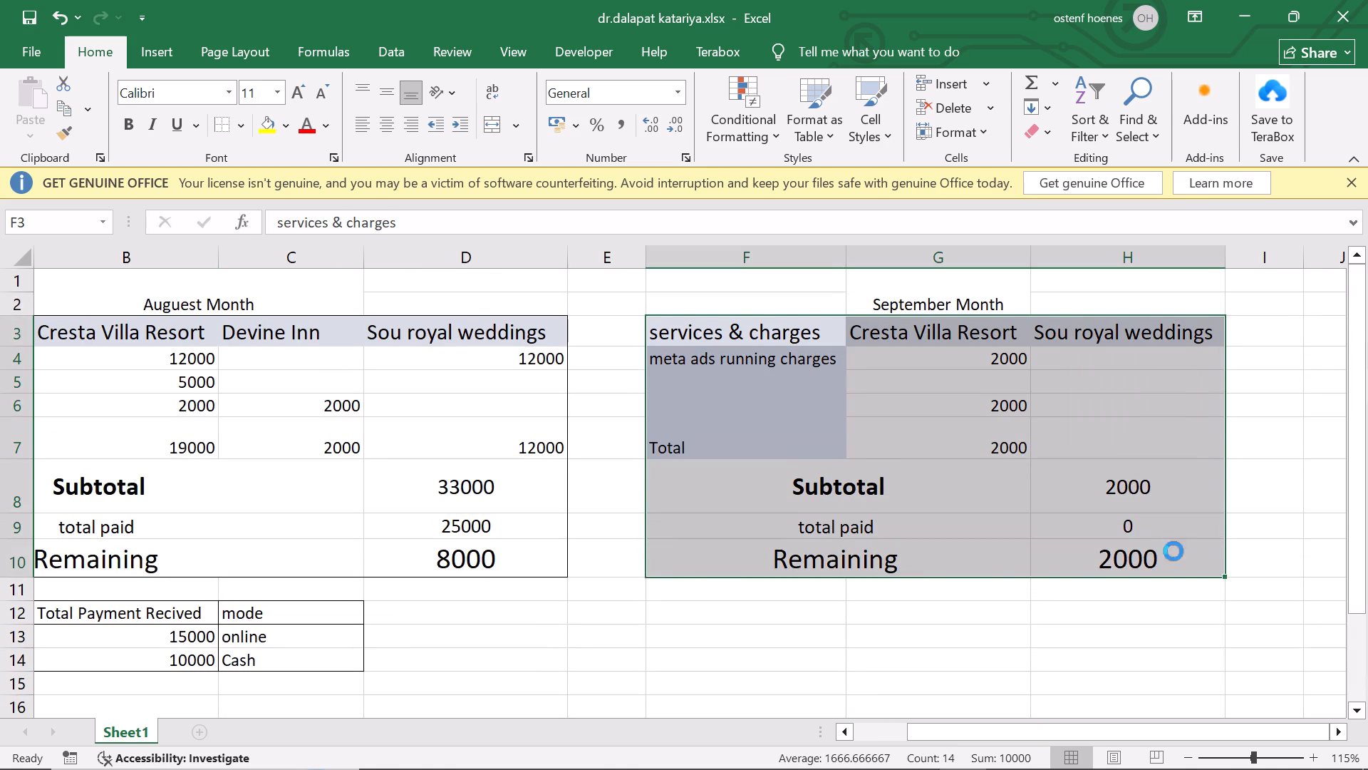
{"action": "key", "text": "ctrl+c"}
{"action": "left_click", "coordinate": [1320, 340]}
{"action": "left_click_drag", "start_coordinate": [1309, 329], "coordinate": [1221, 480]}
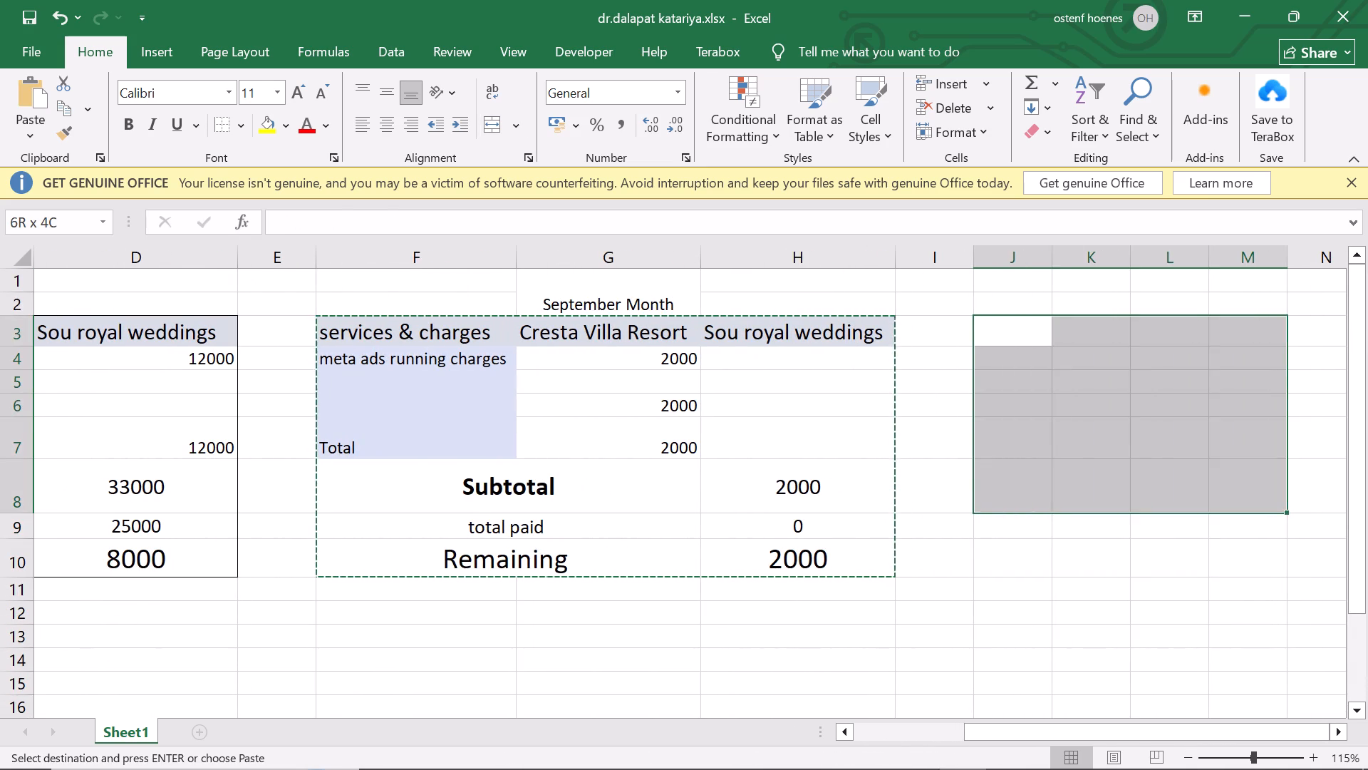
{"action": "left_click_drag", "start_coordinate": [1221, 480], "coordinate": [1150, 553]}
{"action": "key", "text": "ctrl+v"}
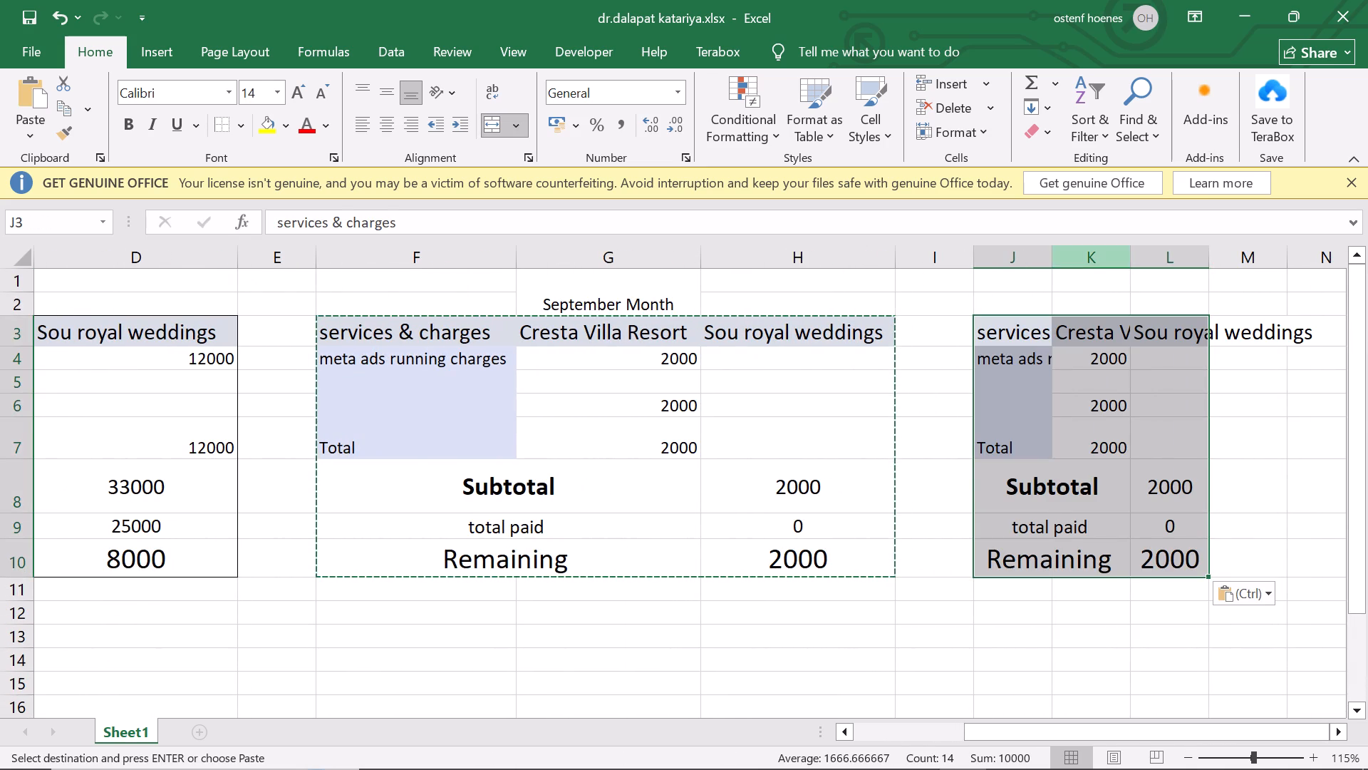
Autofit the widths of columns J, K and L to the contents of the pasted table.
{"action": "double_click", "coordinate": [1052, 254]}
{"action": "double_click", "coordinate": [1251, 255]}
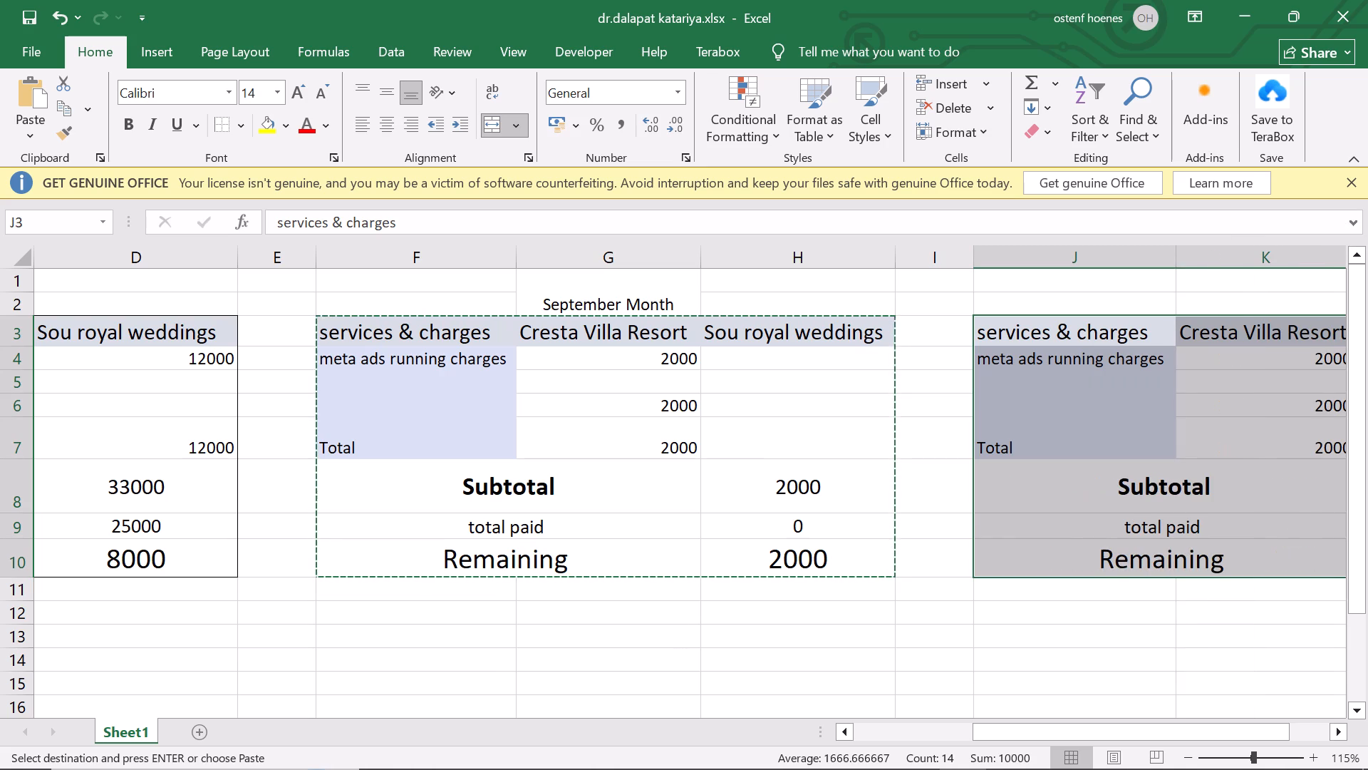
{"action": "left_click_drag", "start_coordinate": [1106, 733], "coordinate": [1248, 712]}
{"action": "double_click", "coordinate": [1233, 261]}
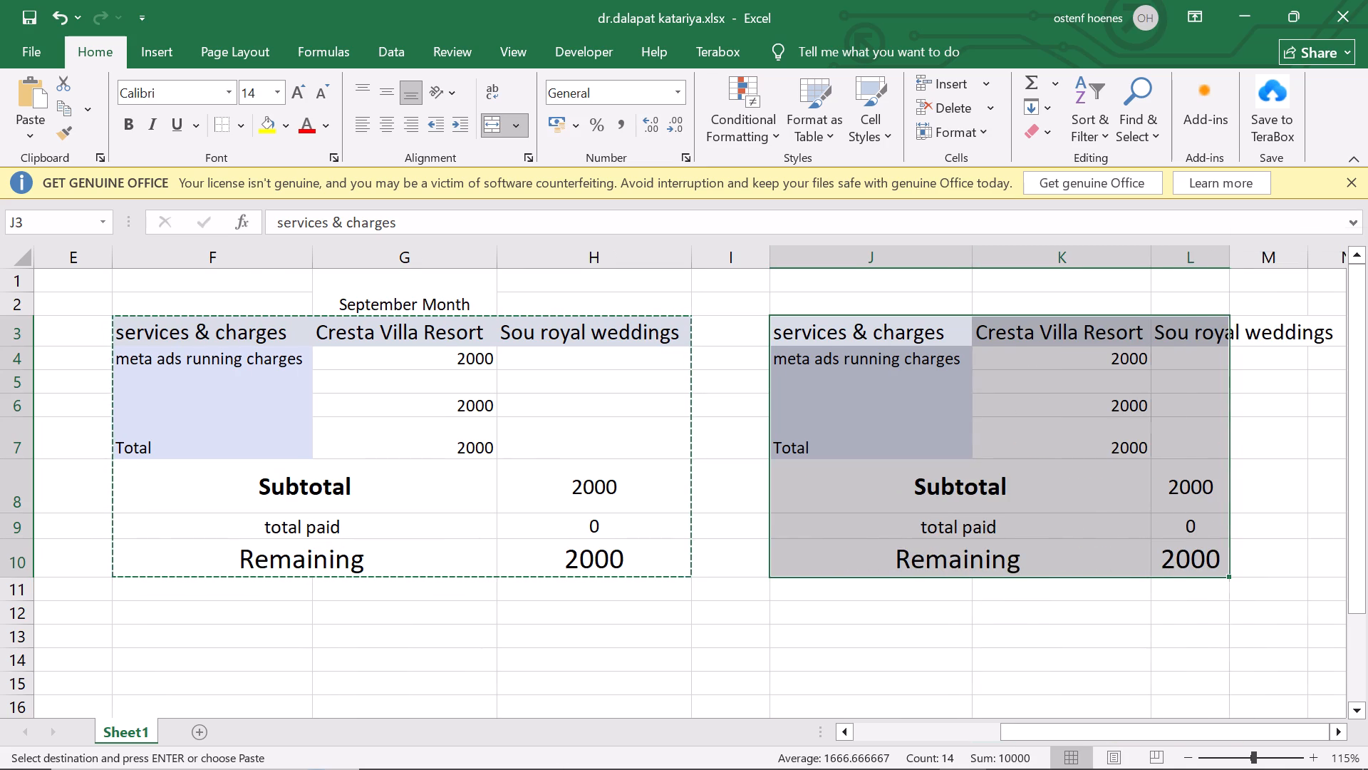
{"action": "left_click_drag", "start_coordinate": [1195, 724], "coordinate": [779, 761]}
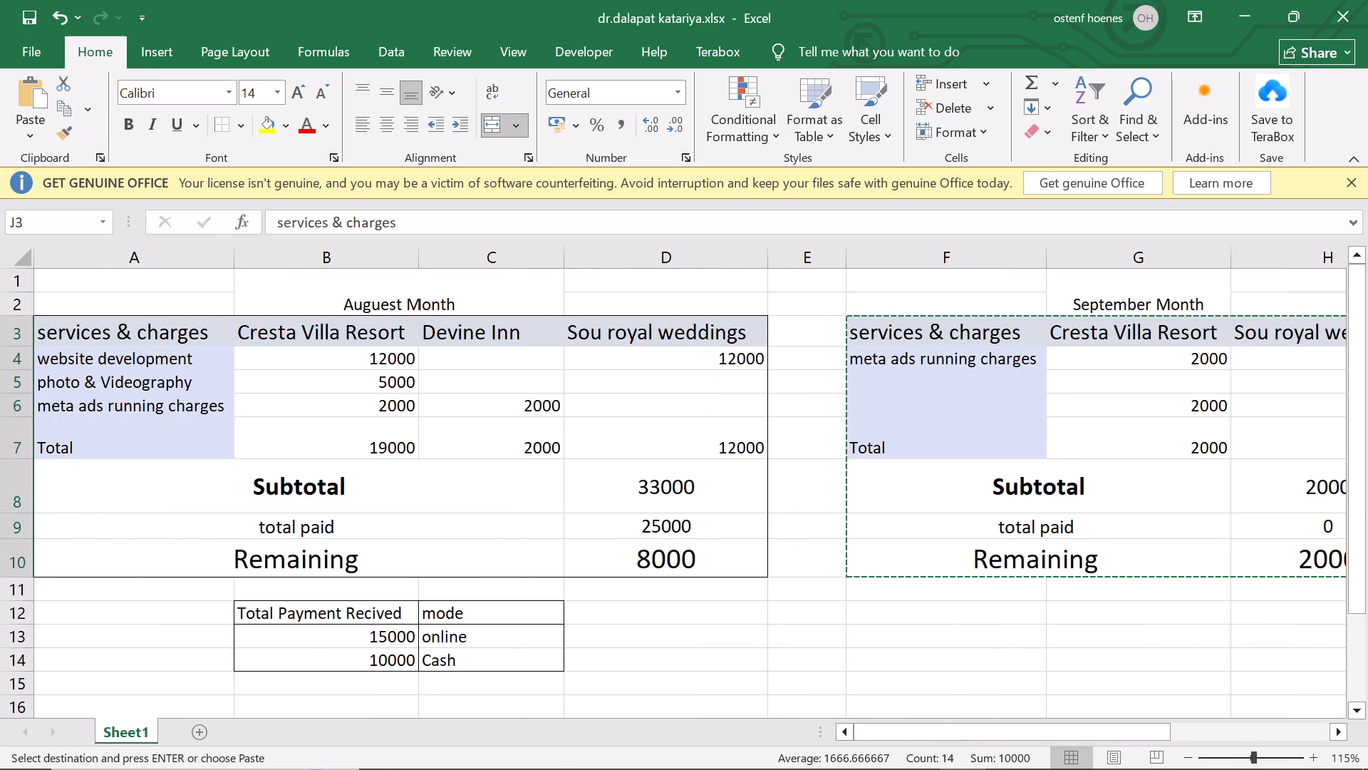
{"action": "left_click_drag", "start_coordinate": [941, 729], "coordinate": [1230, 686]}
{"action": "left_click", "coordinate": [1047, 413]}
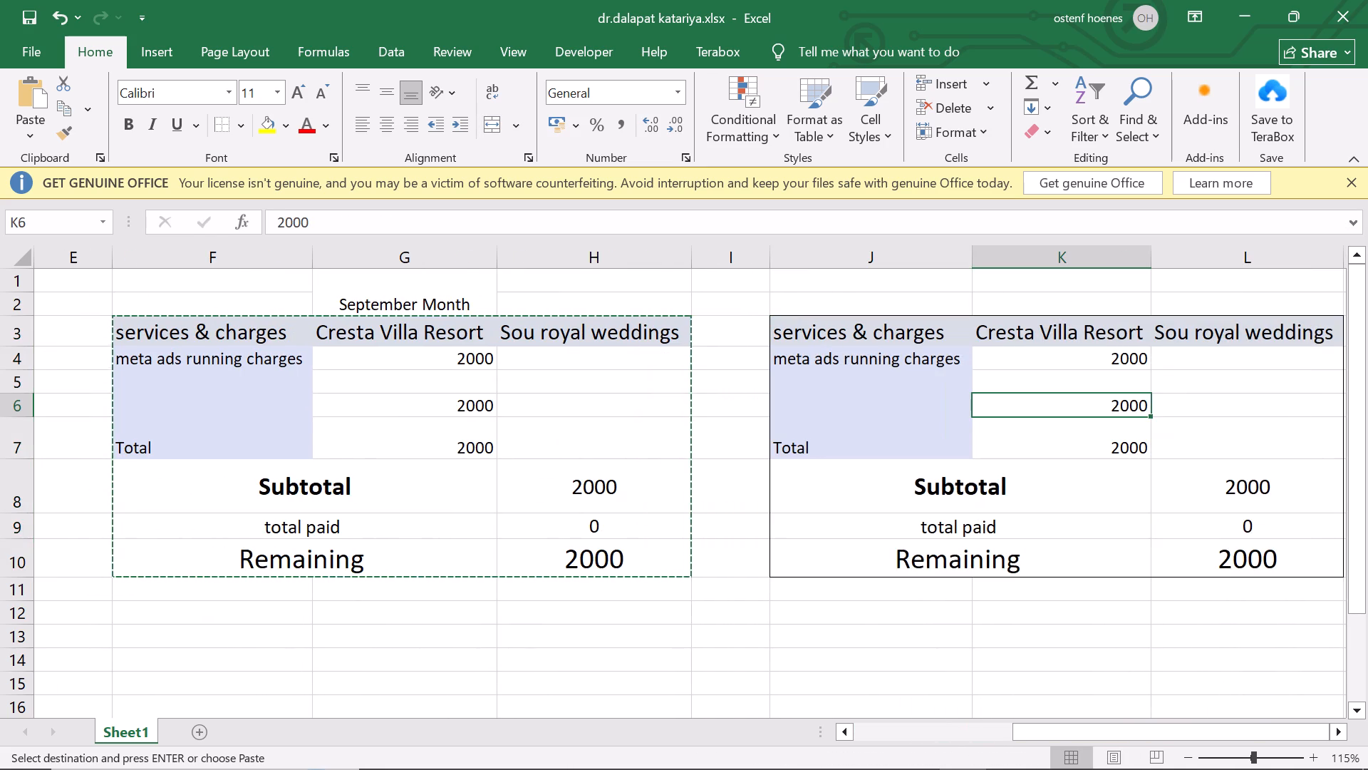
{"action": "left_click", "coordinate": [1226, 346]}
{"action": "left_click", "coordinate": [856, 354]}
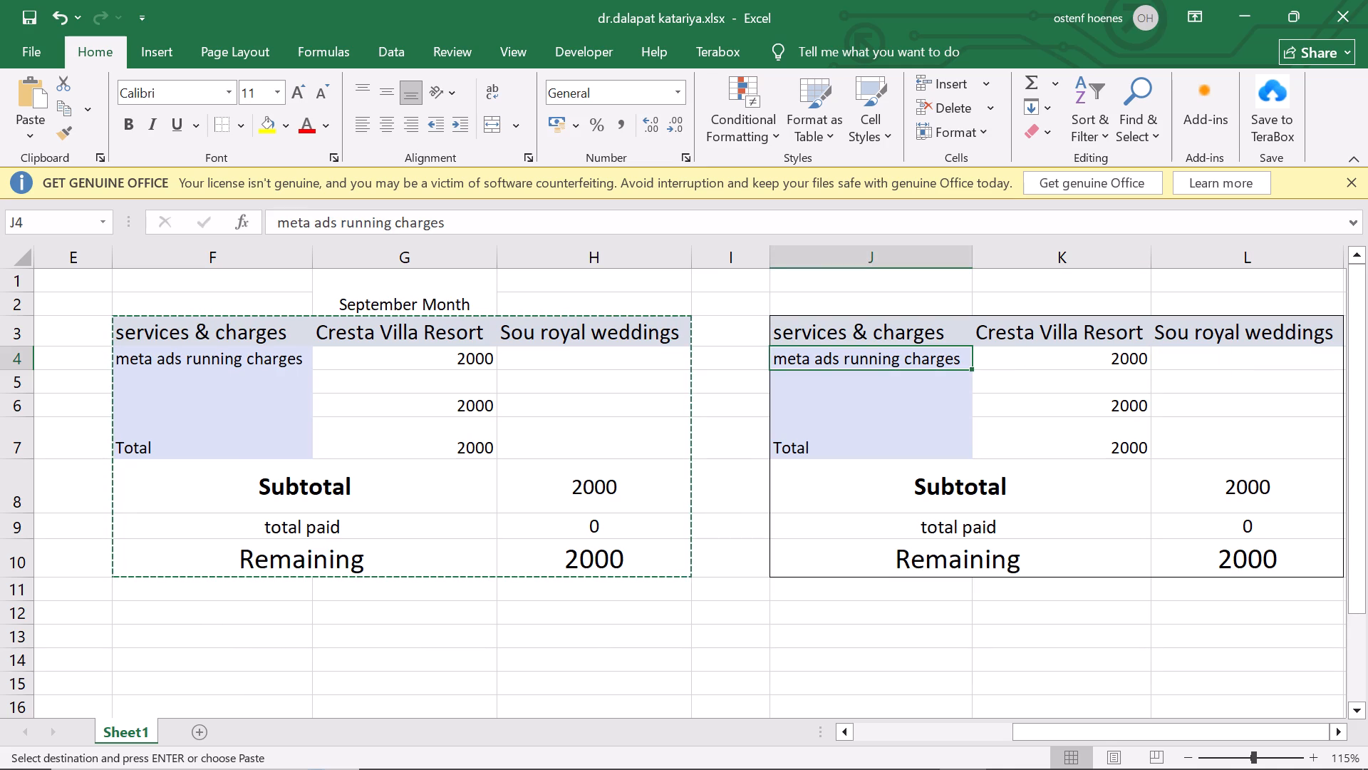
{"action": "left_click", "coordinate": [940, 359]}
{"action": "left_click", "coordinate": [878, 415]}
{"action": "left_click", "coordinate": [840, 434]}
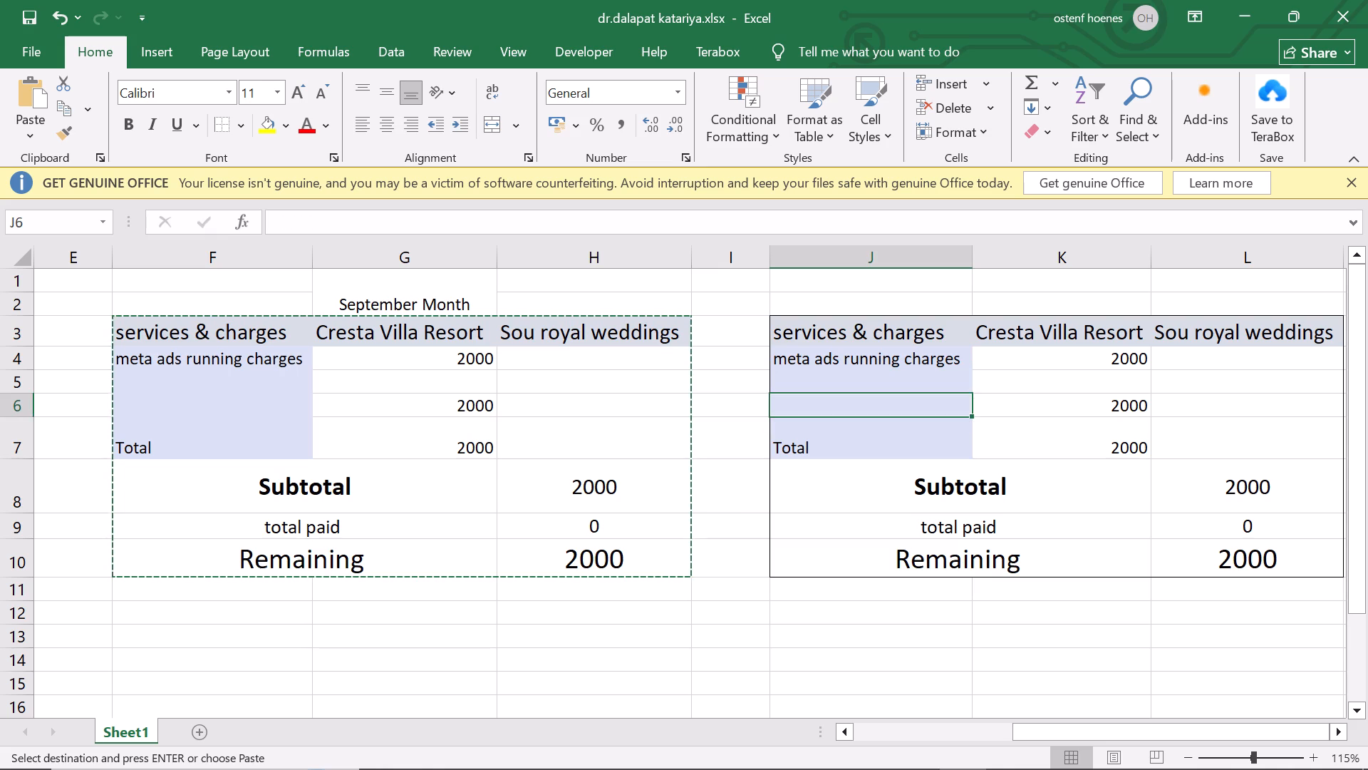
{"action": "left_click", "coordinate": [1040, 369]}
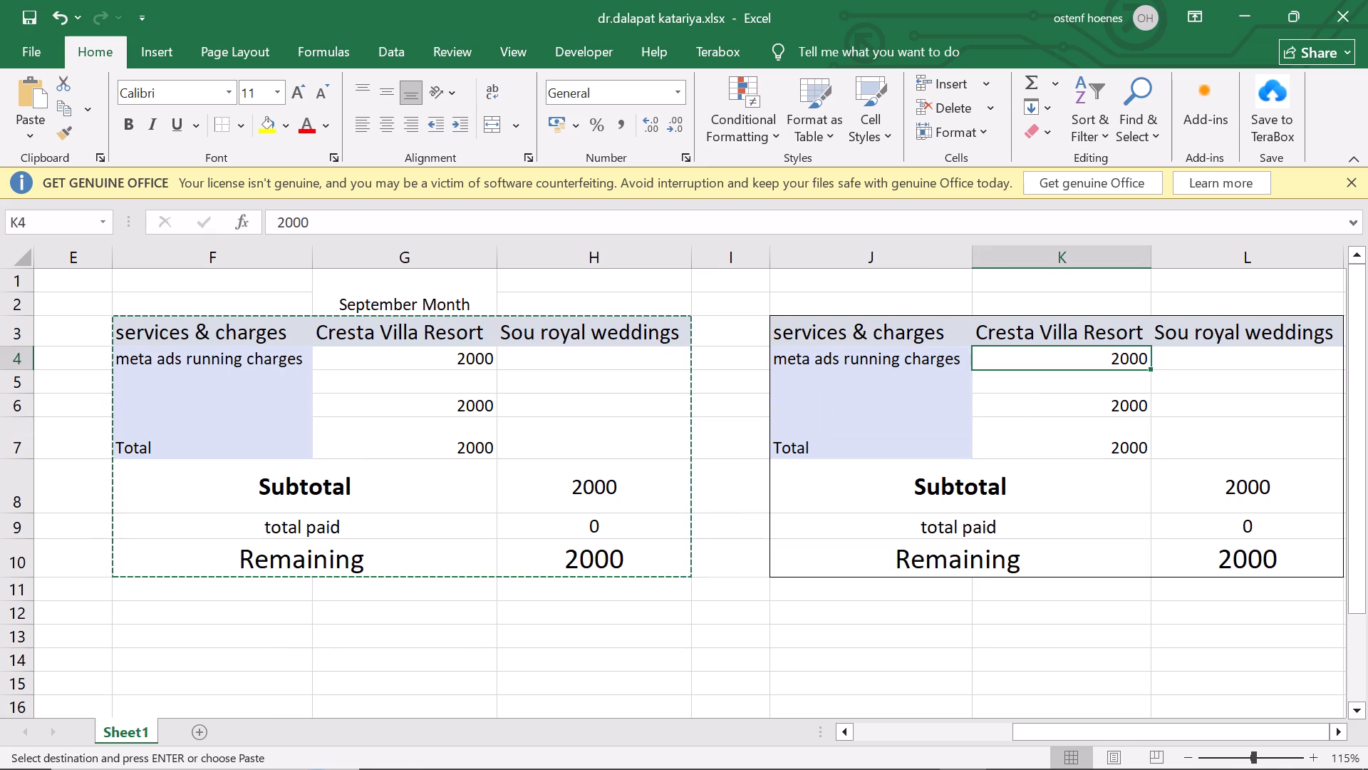
Merge and centre K1:K2 above the pasted table and enter the heading October Month.
{"action": "left_click_drag", "start_coordinate": [1009, 277], "coordinate": [1033, 303]}
{"action": "right_click", "coordinate": [1033, 303]}
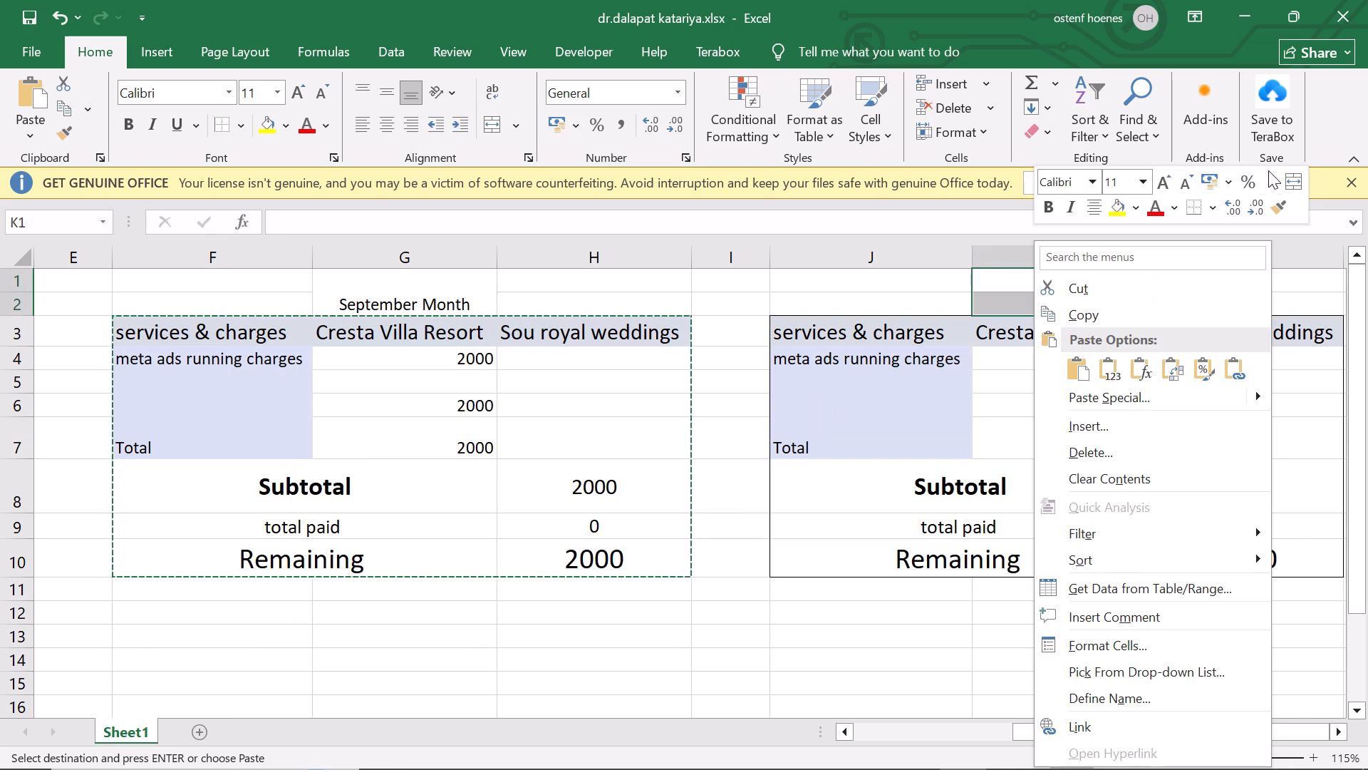
{"action": "left_click", "coordinate": [1284, 172]}
{"action": "left_click", "coordinate": [1008, 290]}
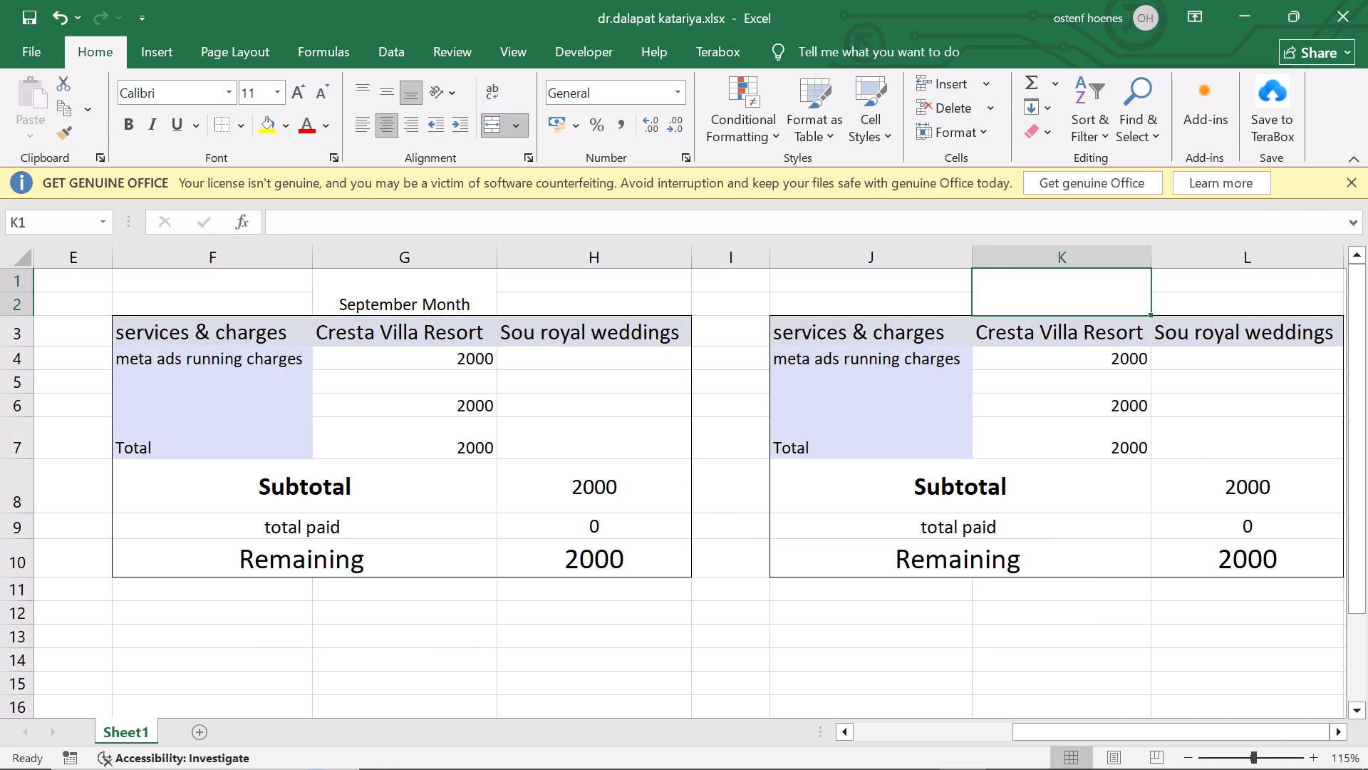
{"action": "type", "text": "October Month"}
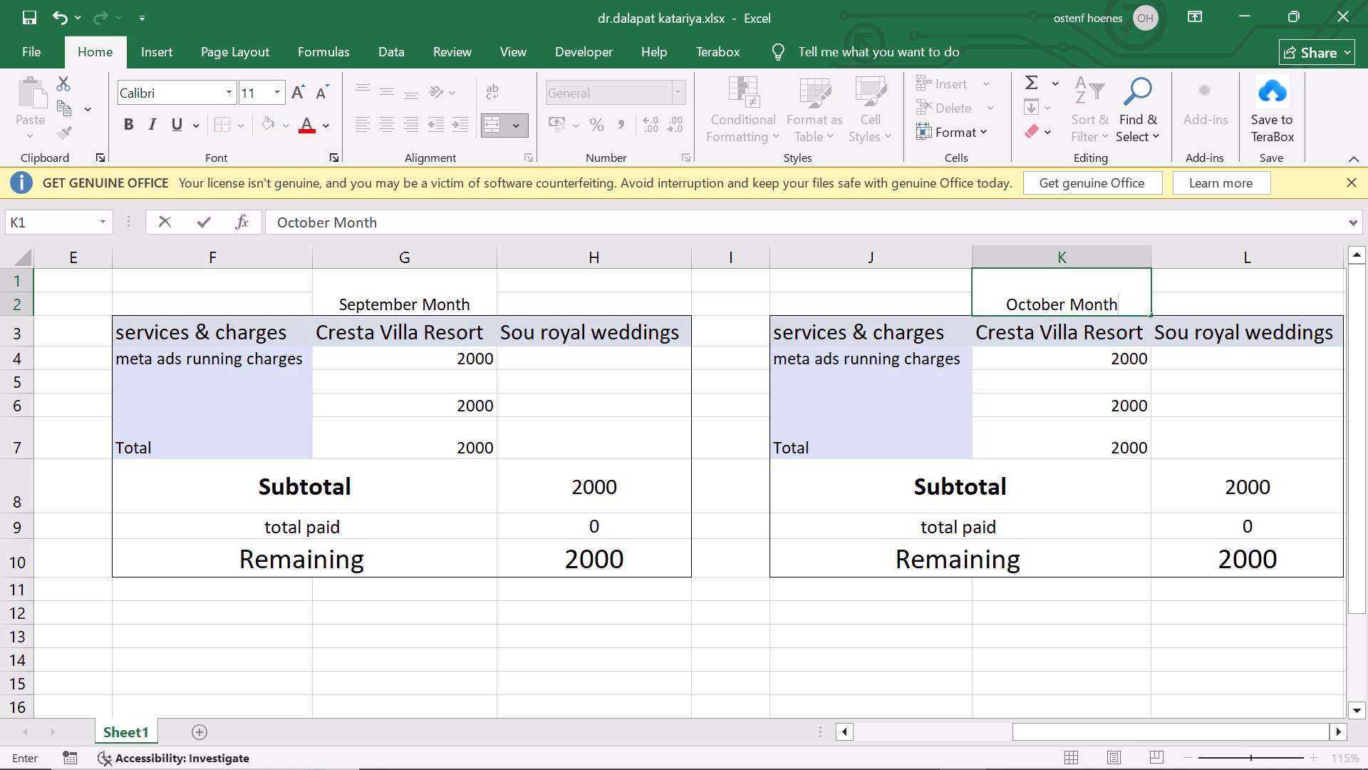
Middle-align the September Month and October Month headings vertically in their merged cells.
{"action": "left_click", "coordinate": [437, 294]}
{"action": "left_click", "coordinate": [398, 78]}
{"action": "left_click", "coordinate": [395, 82]}
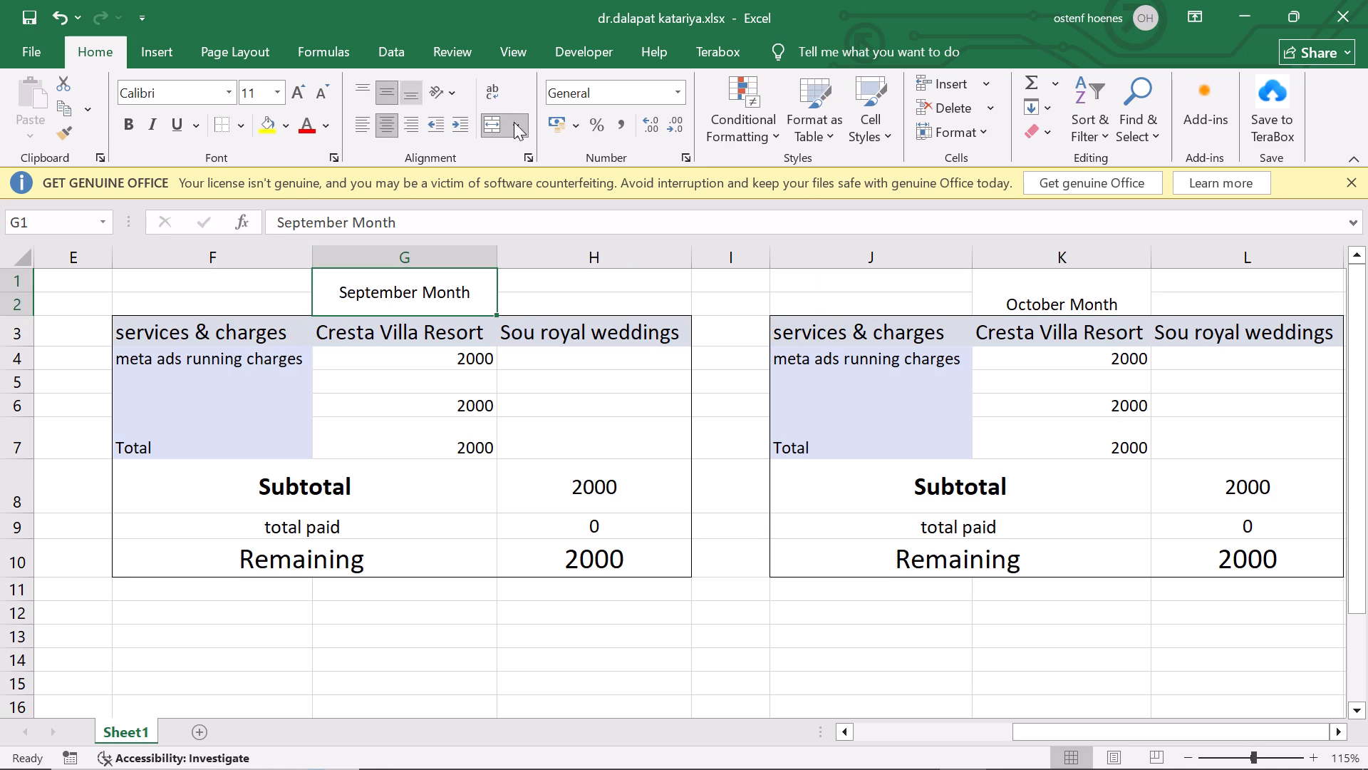
{"action": "left_click", "coordinate": [1089, 301]}
{"action": "left_click", "coordinate": [385, 88]}
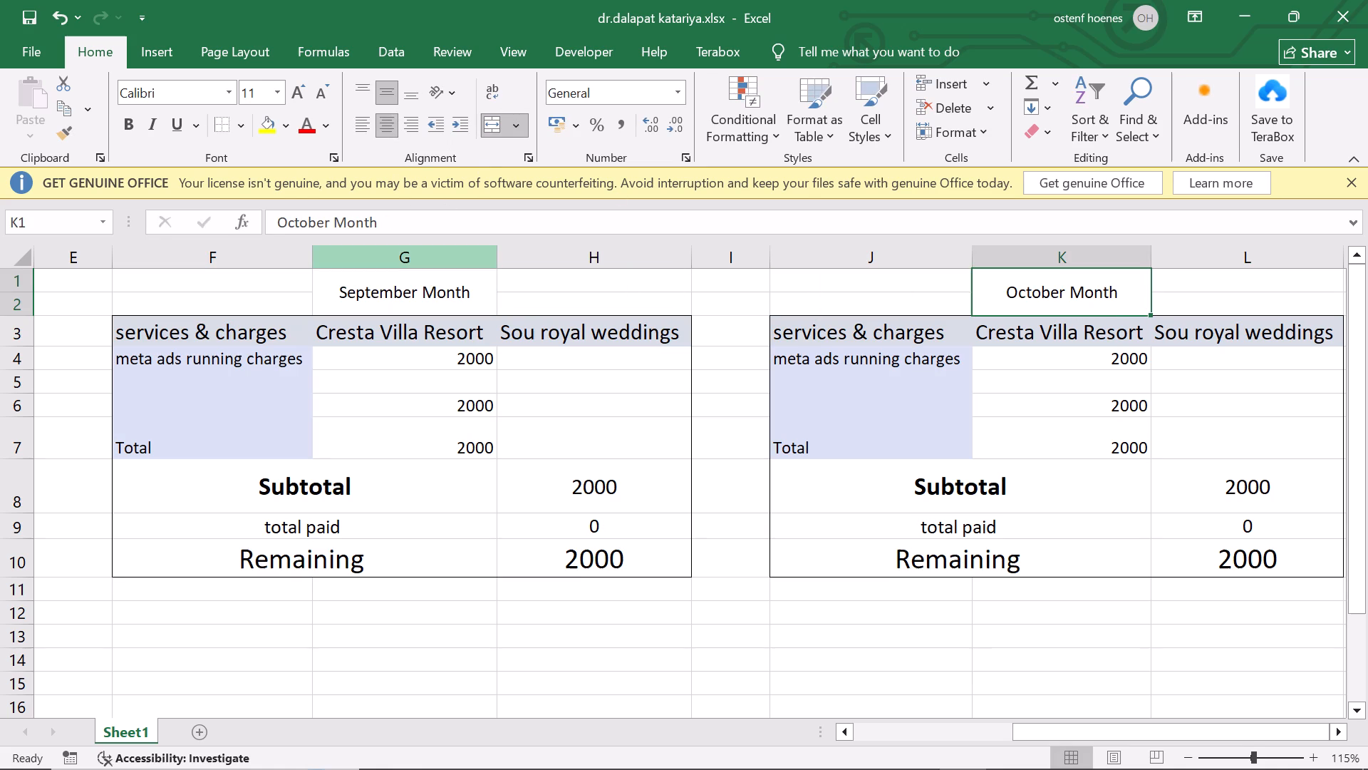
Check the August table's charges for each client against the ad-month notes in B18:B20.
{"action": "left_click", "coordinate": [772, 443]}
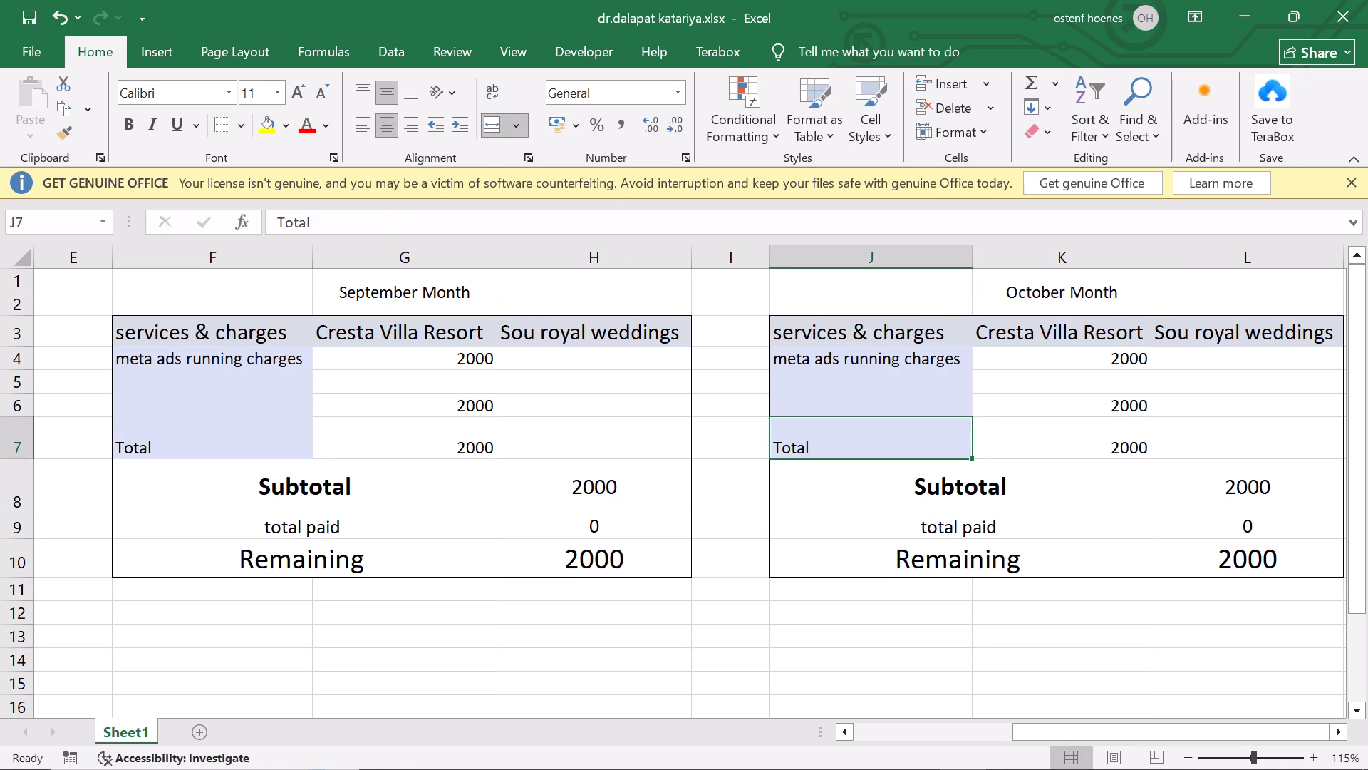
{"action": "left_click", "coordinate": [693, 380]}
{"action": "scroll", "coordinate": [688, 508], "scroll_direction": "down", "scroll_amount": 1}
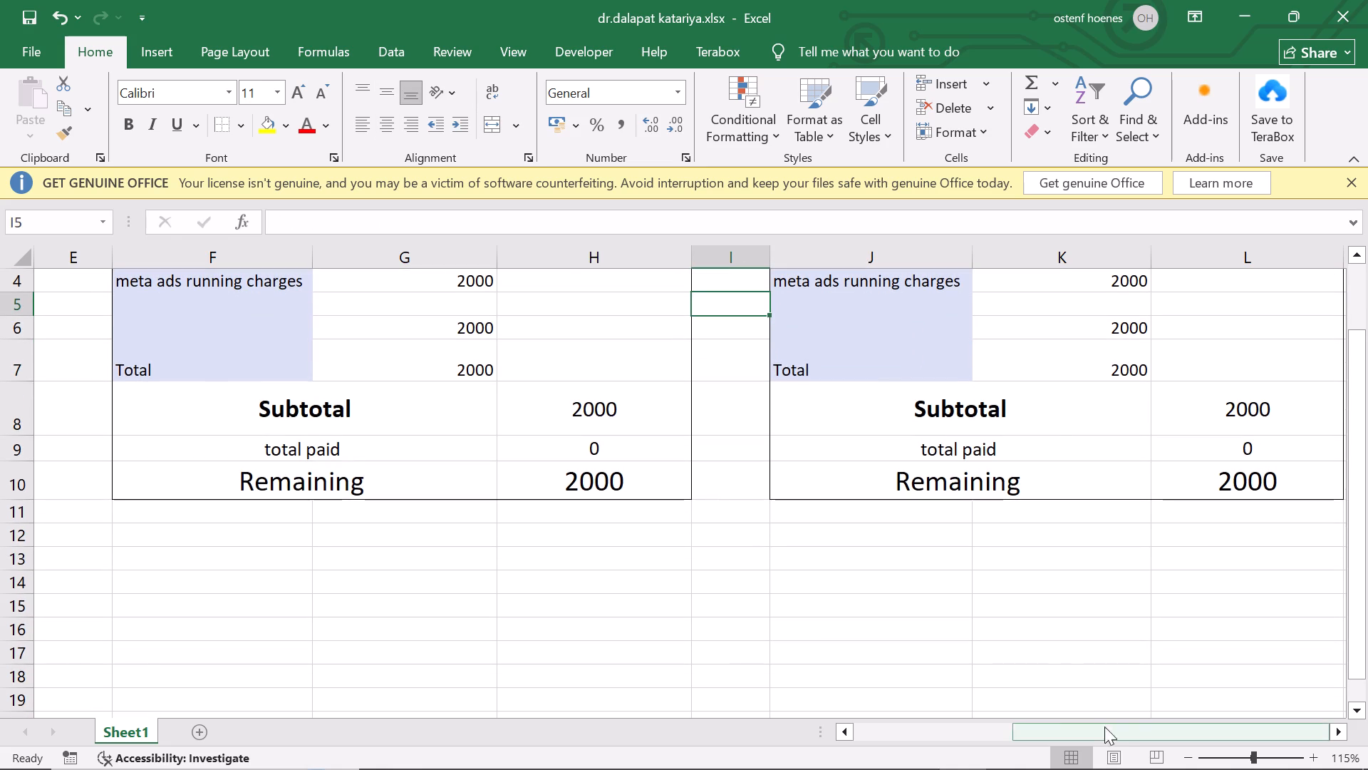
{"action": "left_click_drag", "start_coordinate": [1107, 739], "coordinate": [874, 767]}
{"action": "scroll", "coordinate": [607, 648], "scroll_direction": "down", "scroll_amount": 2}
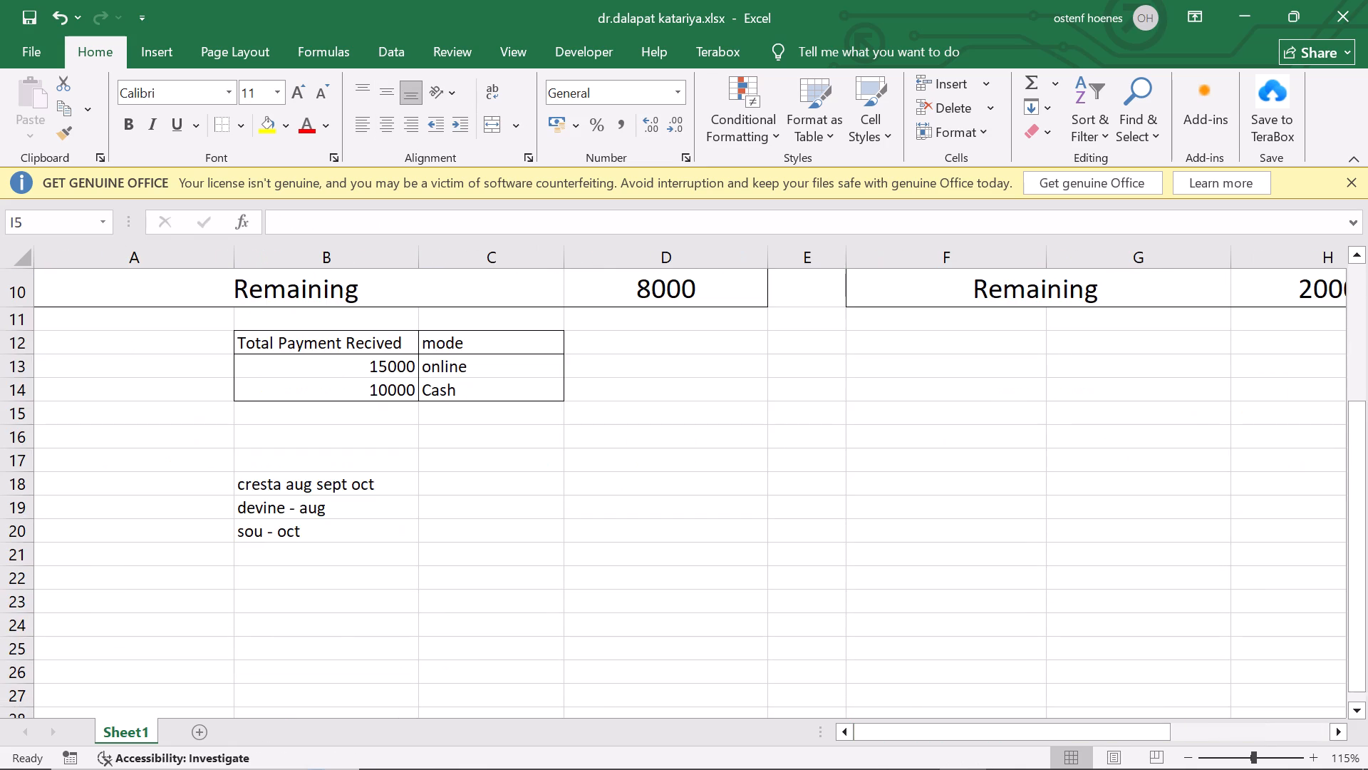
{"action": "scroll", "coordinate": [739, 603], "scroll_direction": "up", "scroll_amount": 2}
{"action": "scroll", "coordinate": [950, 626], "scroll_direction": "up", "scroll_amount": 1}
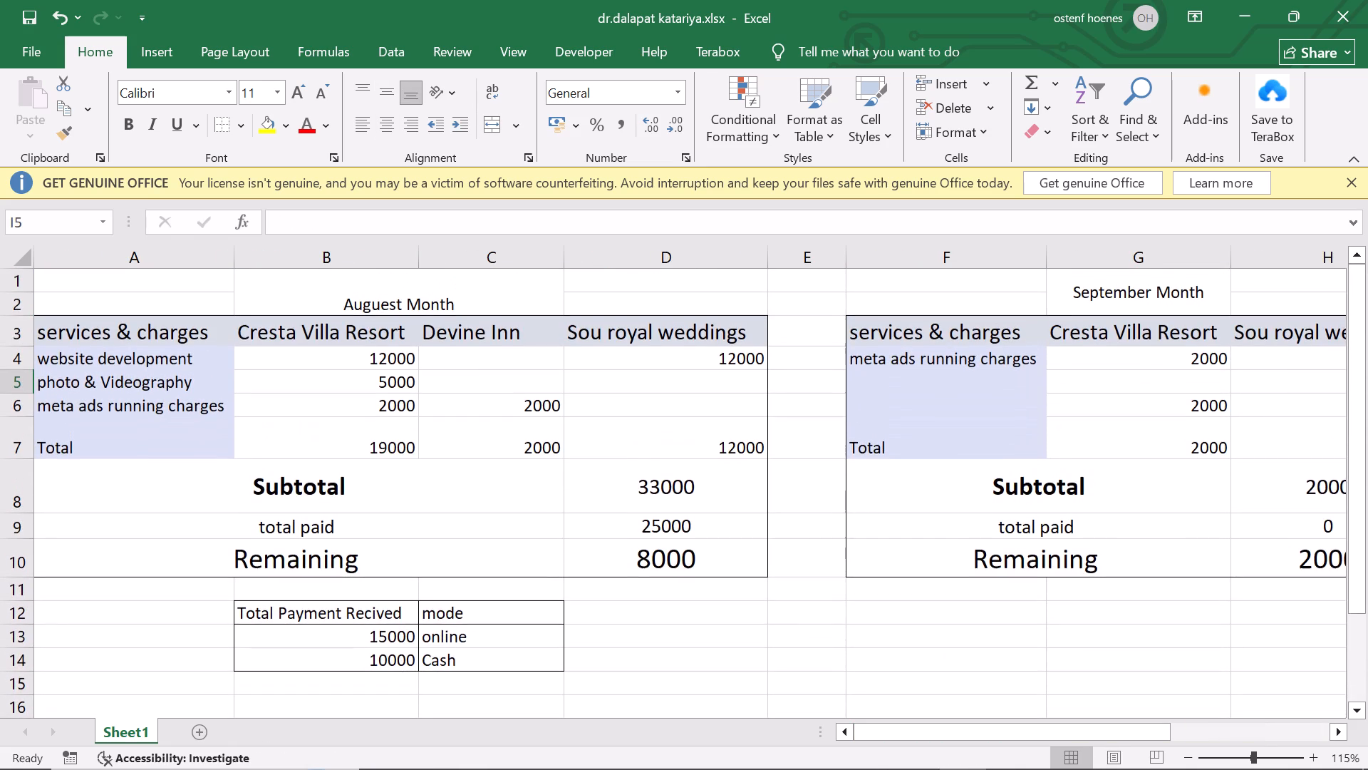
{"action": "scroll", "coordinate": [503, 589], "scroll_direction": "down", "scroll_amount": 4}
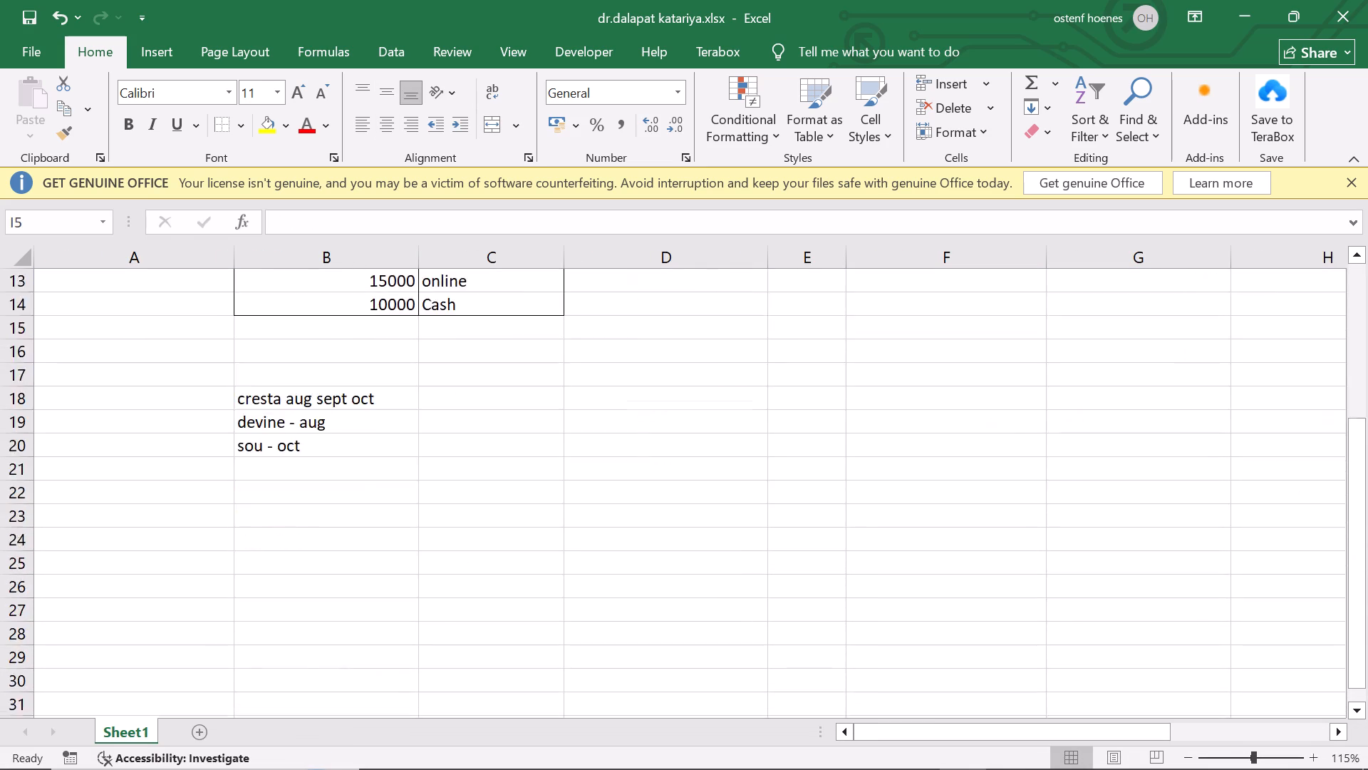
{"action": "scroll", "coordinate": [503, 589], "scroll_direction": "up", "scroll_amount": 4}
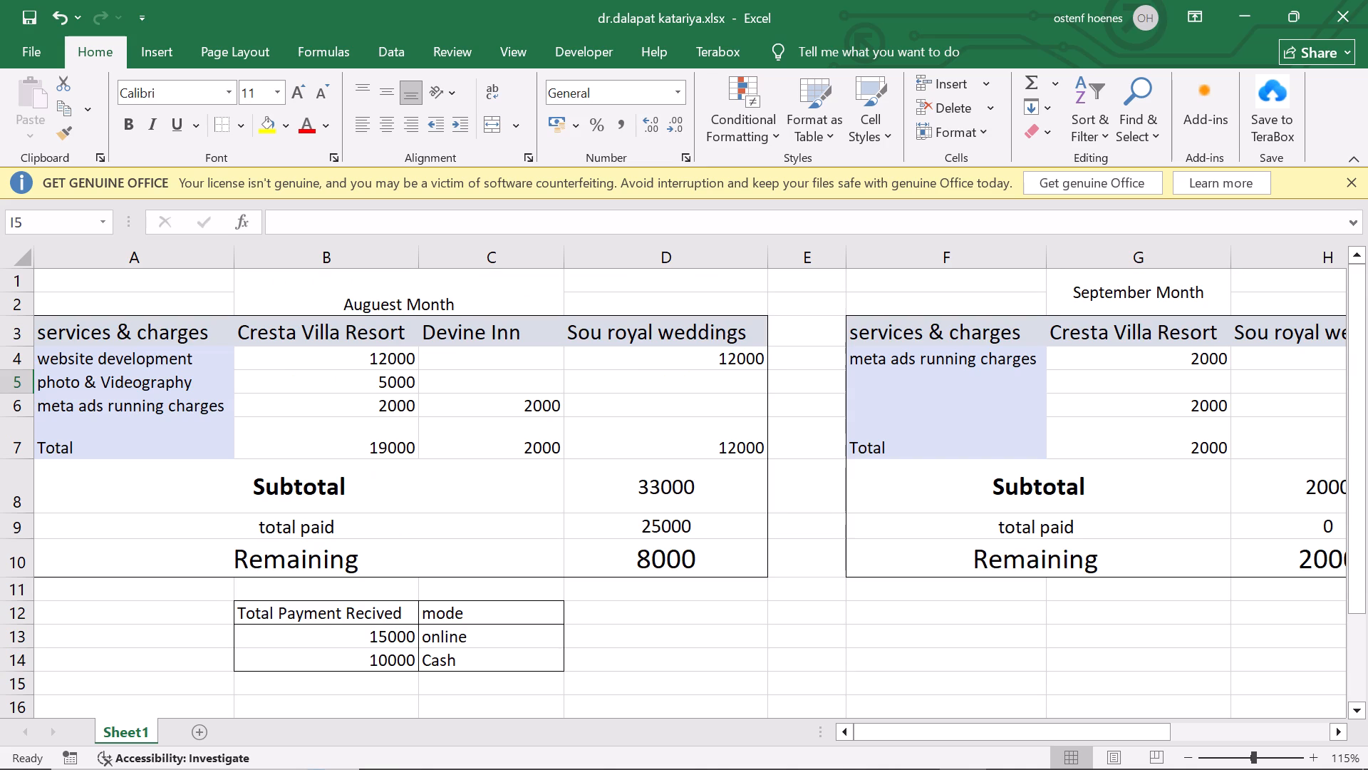
{"action": "left_click", "coordinate": [637, 362]}
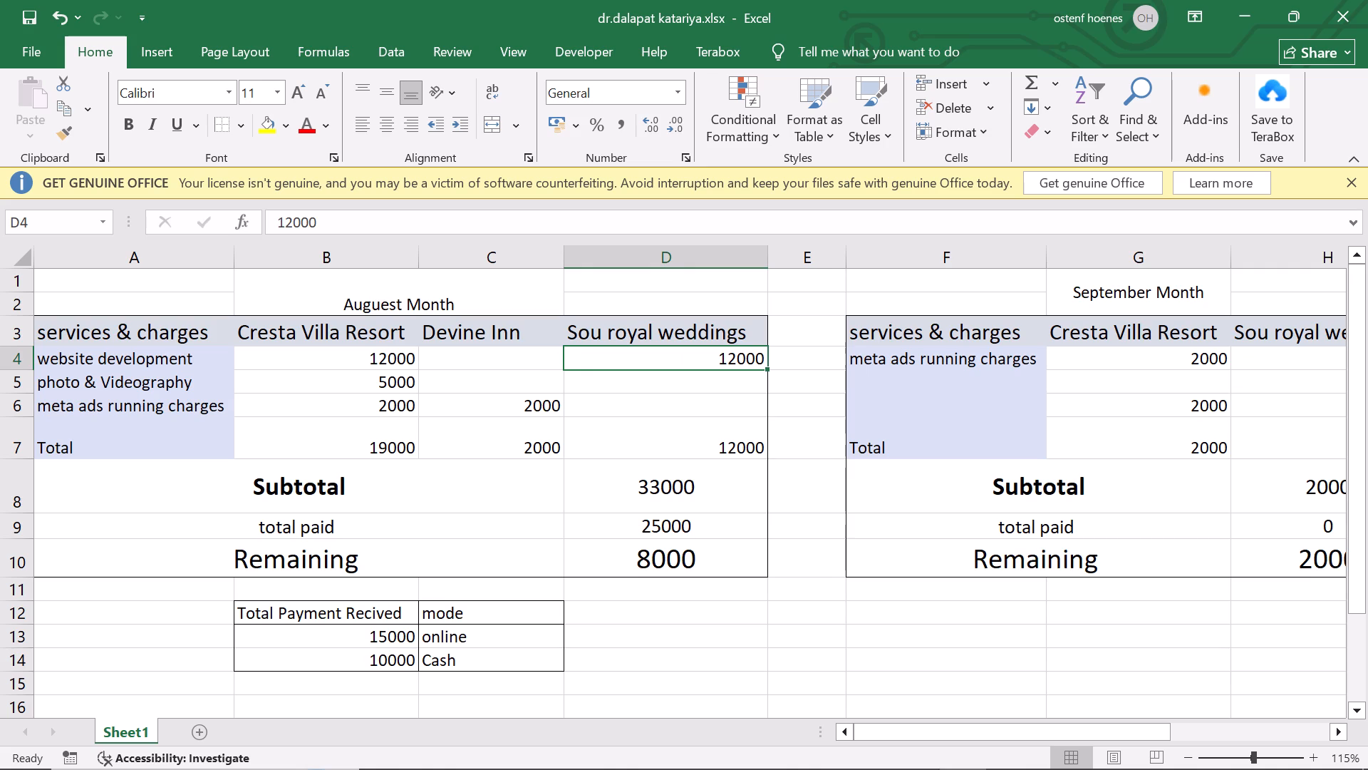
{"action": "left_click", "coordinate": [399, 384]}
{"action": "left_click", "coordinate": [411, 411]}
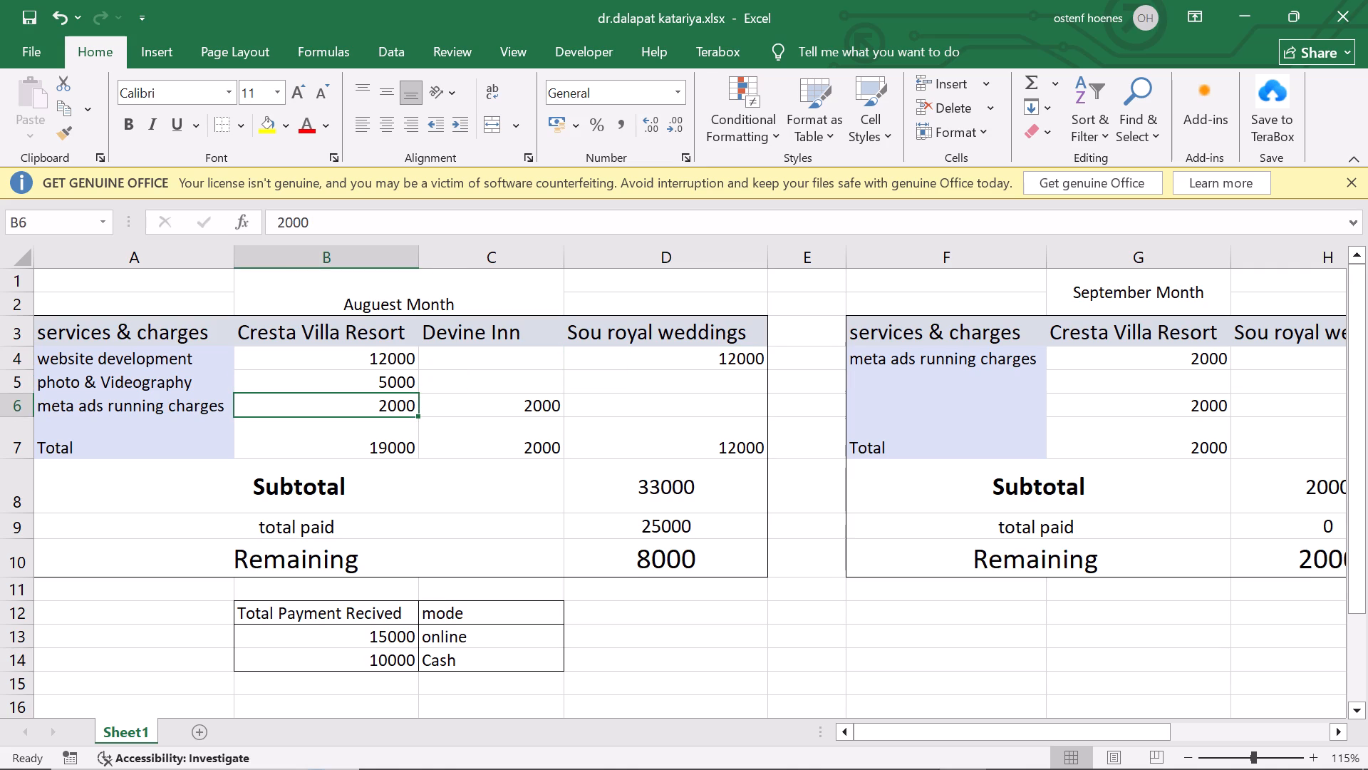
{"action": "scroll", "coordinate": [411, 411], "scroll_direction": "down", "scroll_amount": 2}
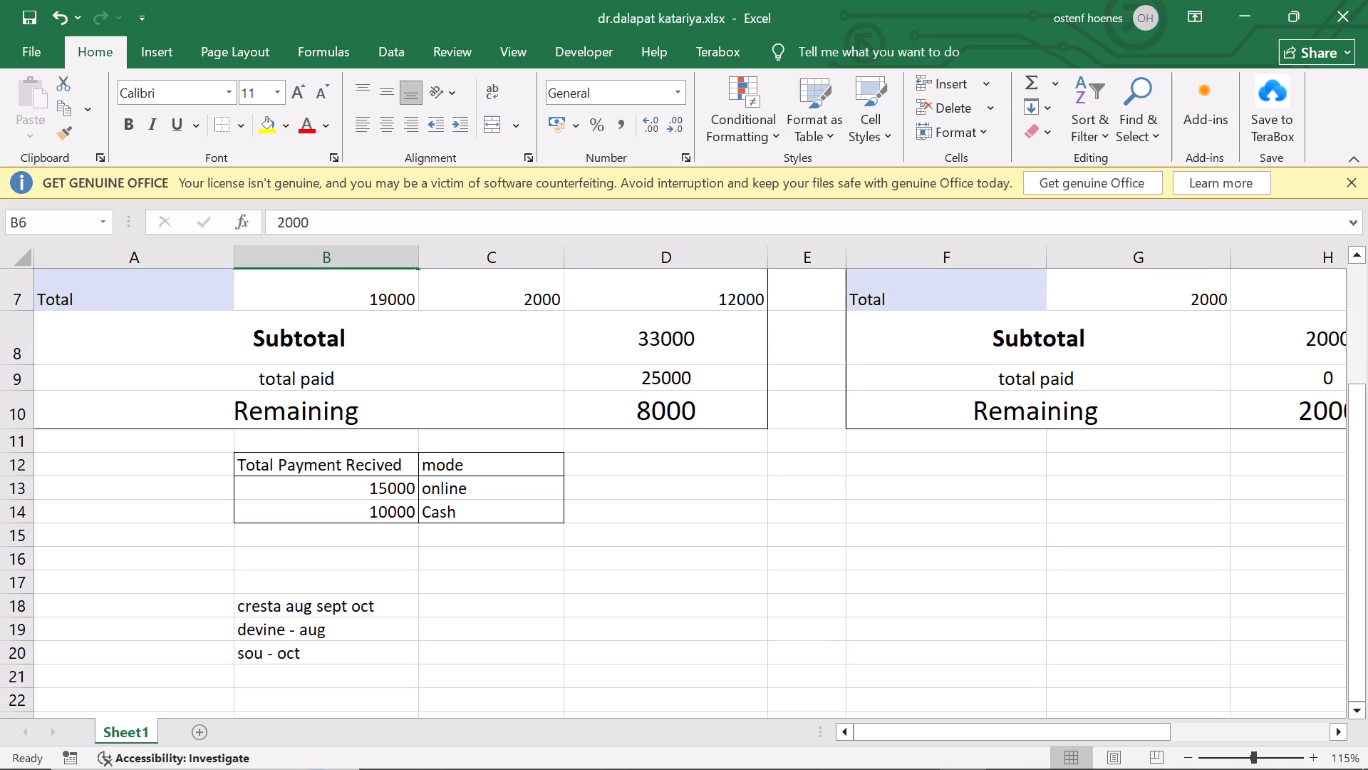
Clear the stray unlabelled 2000 charge for Cresta Villa Resort in G6 of the September table.
{"action": "left_click_drag", "start_coordinate": [889, 726], "coordinate": [891, 726]}
{"action": "right_click", "coordinate": [891, 726]}
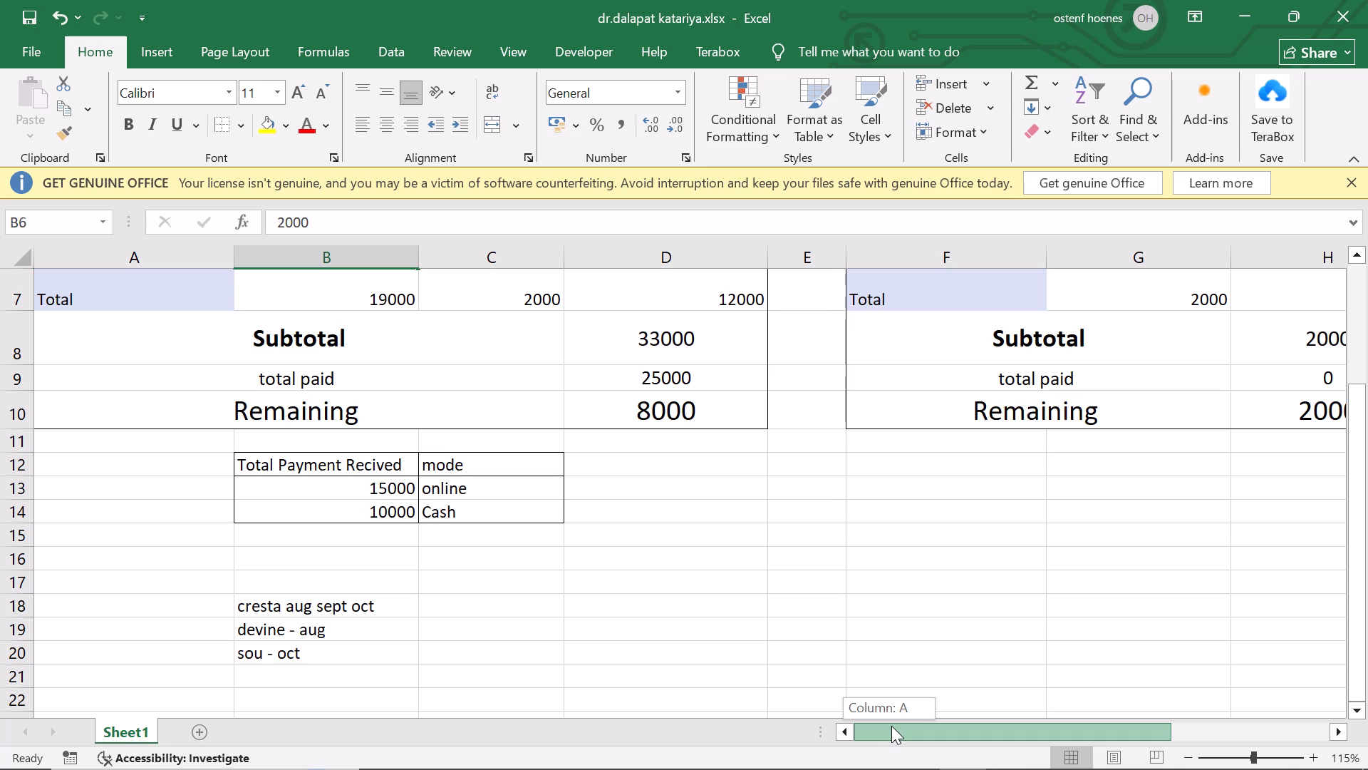
{"action": "left_click_drag", "start_coordinate": [891, 726], "coordinate": [955, 717]}
{"action": "scroll", "coordinate": [913, 542], "scroll_direction": "up", "scroll_amount": 2}
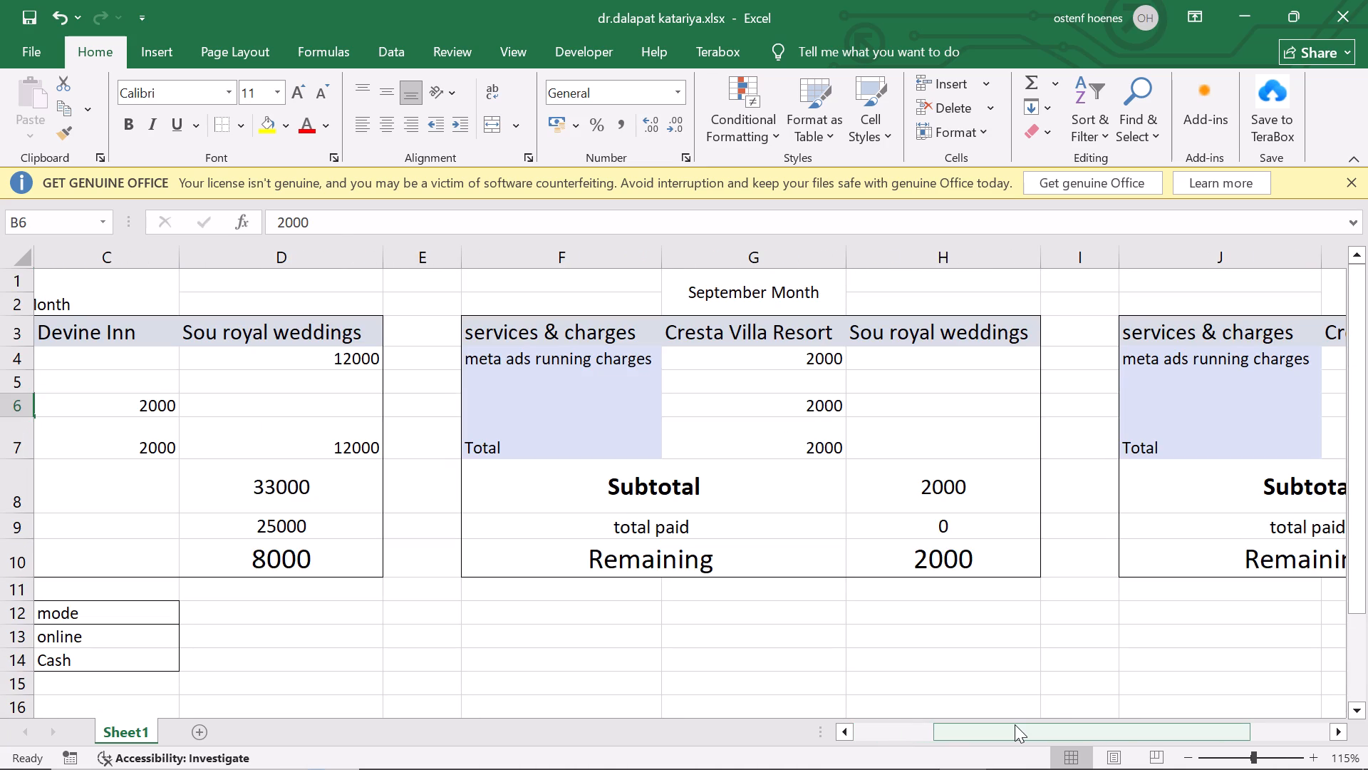
{"action": "left_click", "coordinate": [822, 409]}
{"action": "key", "text": "Delete"}
{"action": "left_click", "coordinate": [913, 620]}
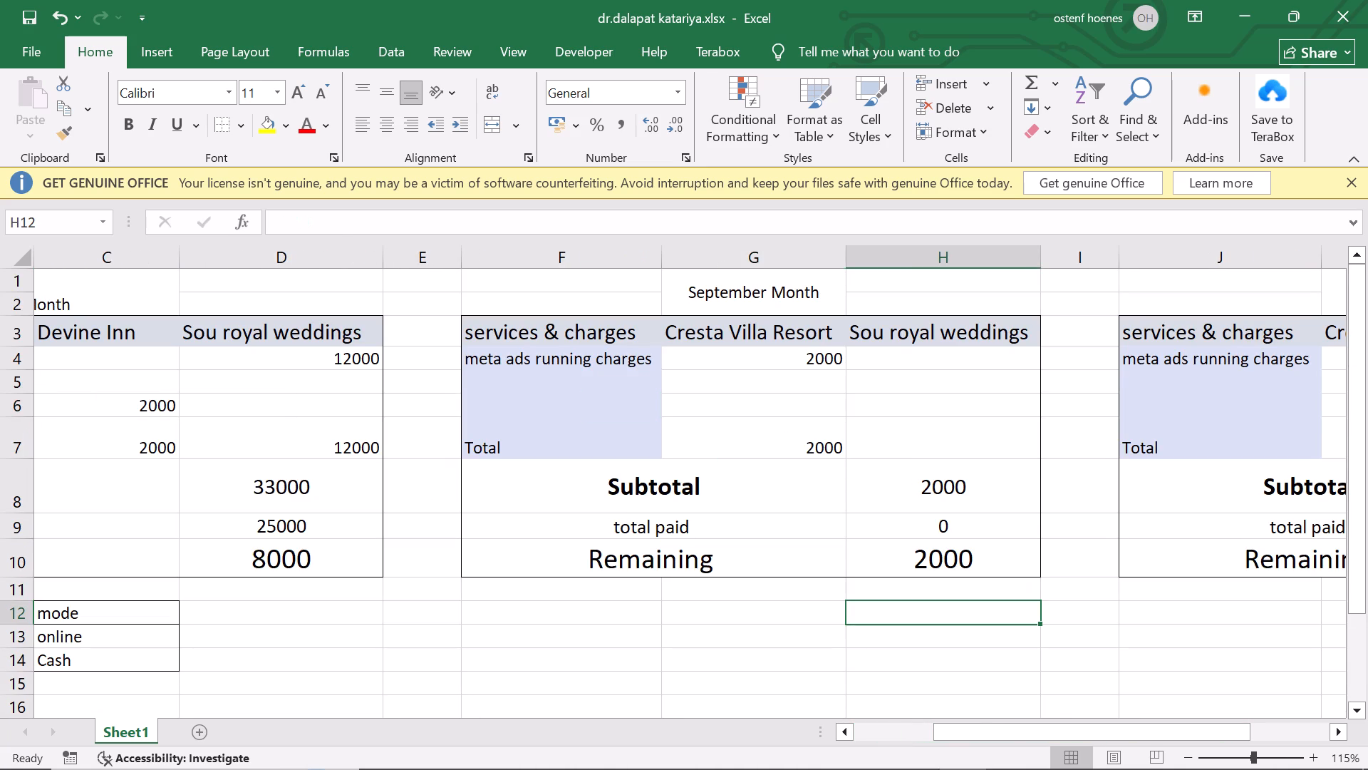
Clear the stray unlabelled 2000 charge for Cresta Villa Resort in K6 of the October table.
{"action": "left_click_drag", "start_coordinate": [969, 727], "coordinate": [1104, 695]}
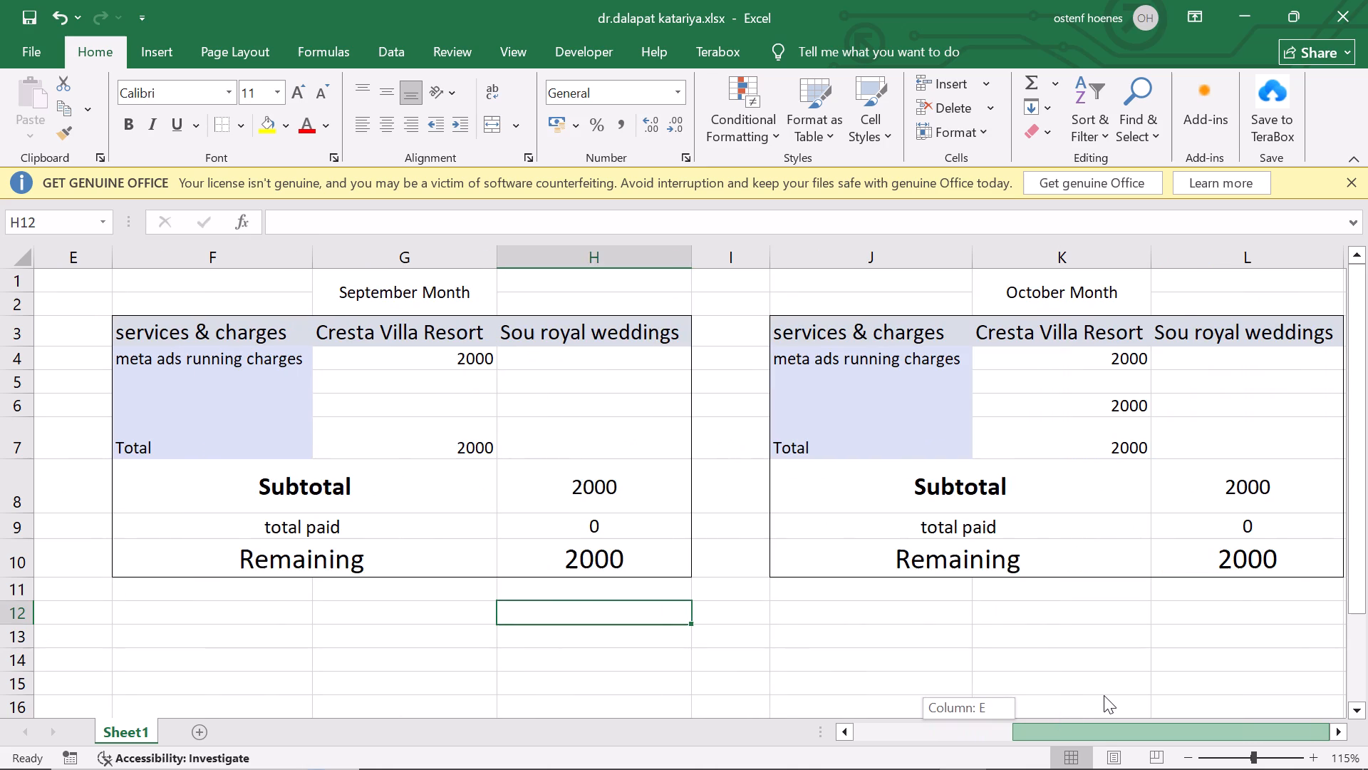
{"action": "left_click_drag", "start_coordinate": [1104, 695], "coordinate": [1104, 692]}
{"action": "left_click", "coordinate": [1104, 409]}
{"action": "key", "text": "Delete"}
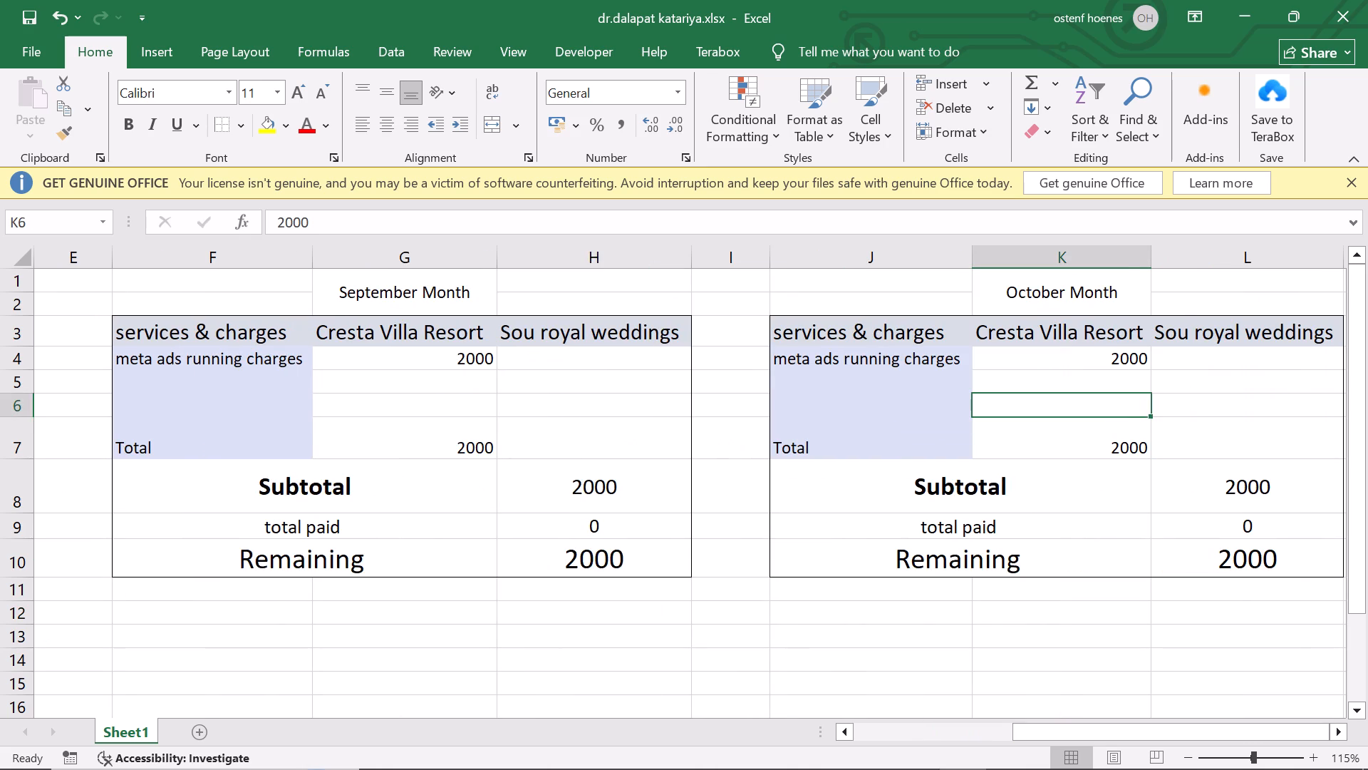
Enter 2000 as the Sou royal weddings meta ads charge and 2000 as its total in the October table.
{"action": "left_click", "coordinate": [1248, 354]}
{"action": "type", "text": "2000"}
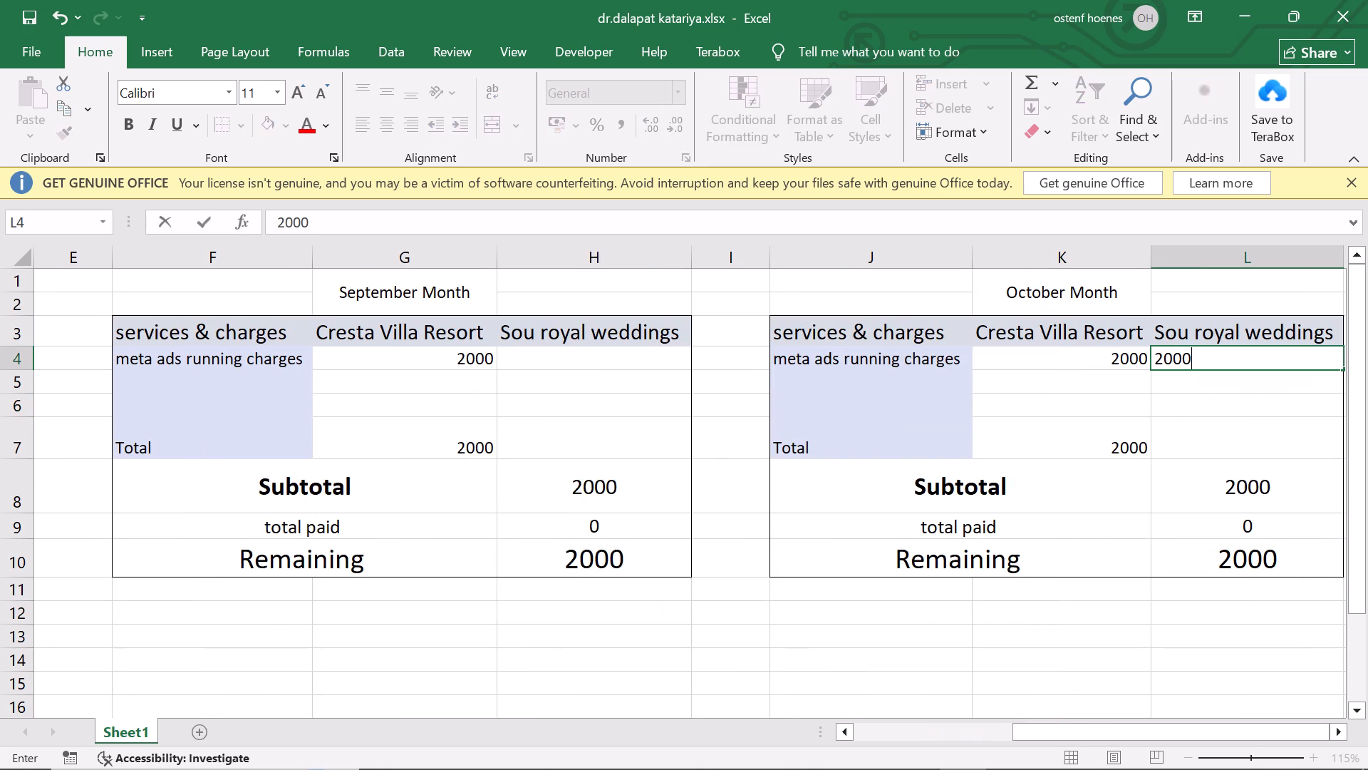
{"action": "left_click", "coordinate": [1171, 453]}
{"action": "type", "text": "2000"}
Set both the Subtotal and the Remaining amount of the October table to 4000.
{"action": "left_click", "coordinate": [1164, 476]}
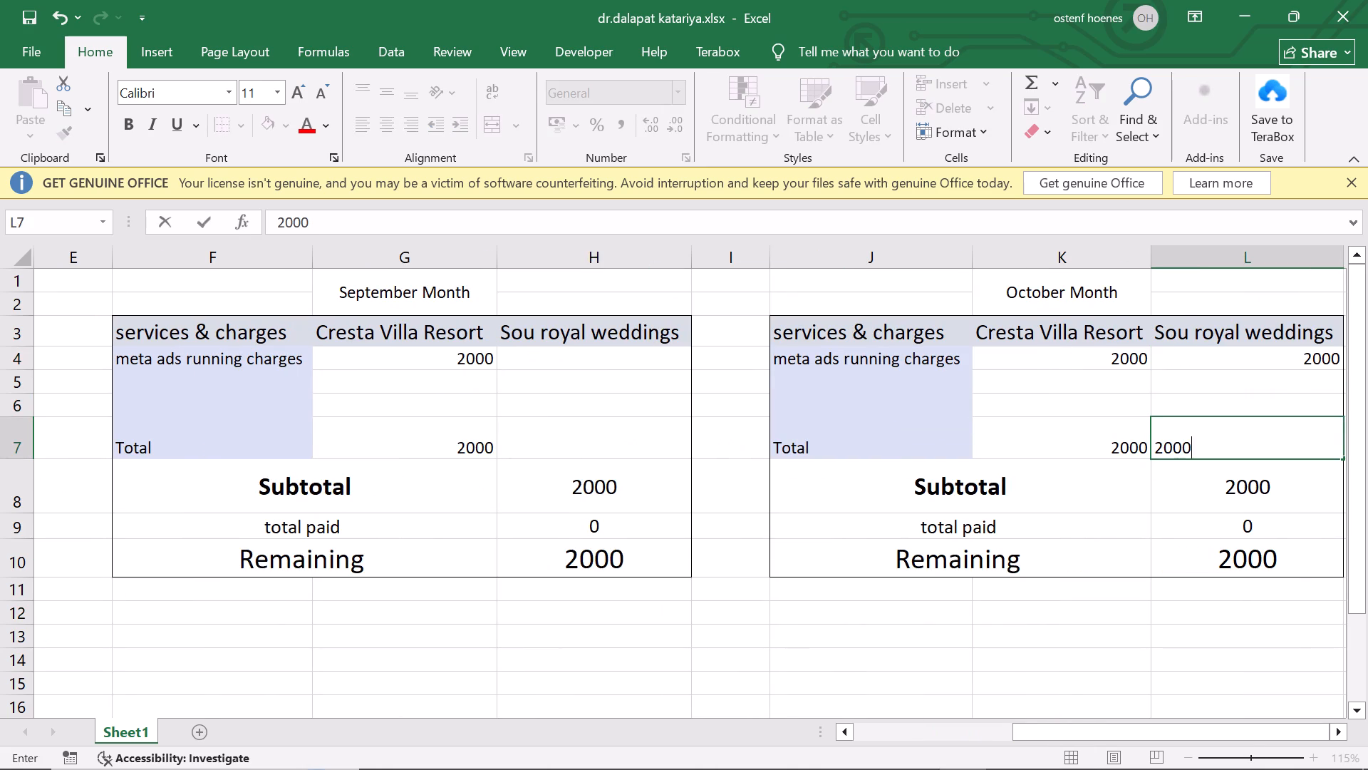
{"action": "type", "text": "400"}
{"action": "key", "text": "0"}
{"action": "left_click", "coordinate": [1253, 563]}
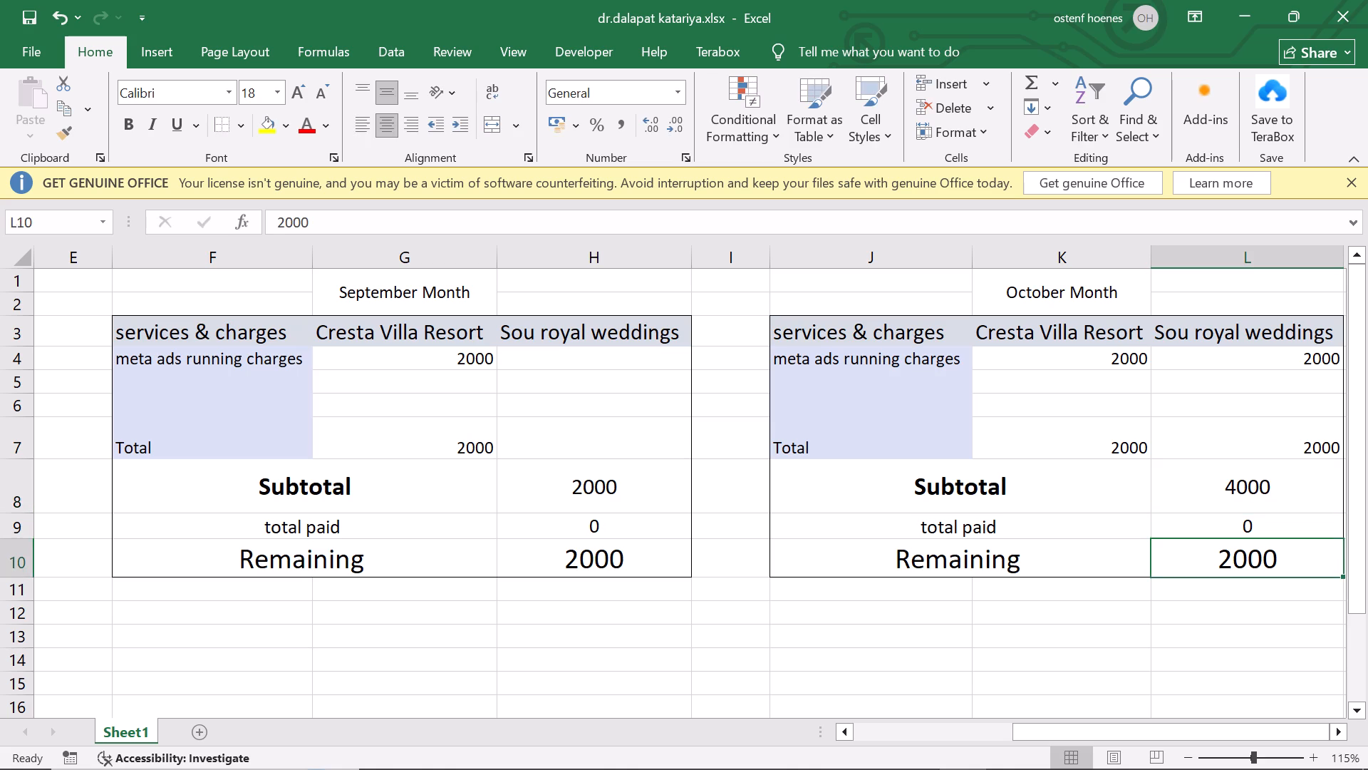
{"action": "type", "text": "400"}
{"action": "key", "text": "0"}
{"action": "left_click", "coordinate": [1119, 620]}
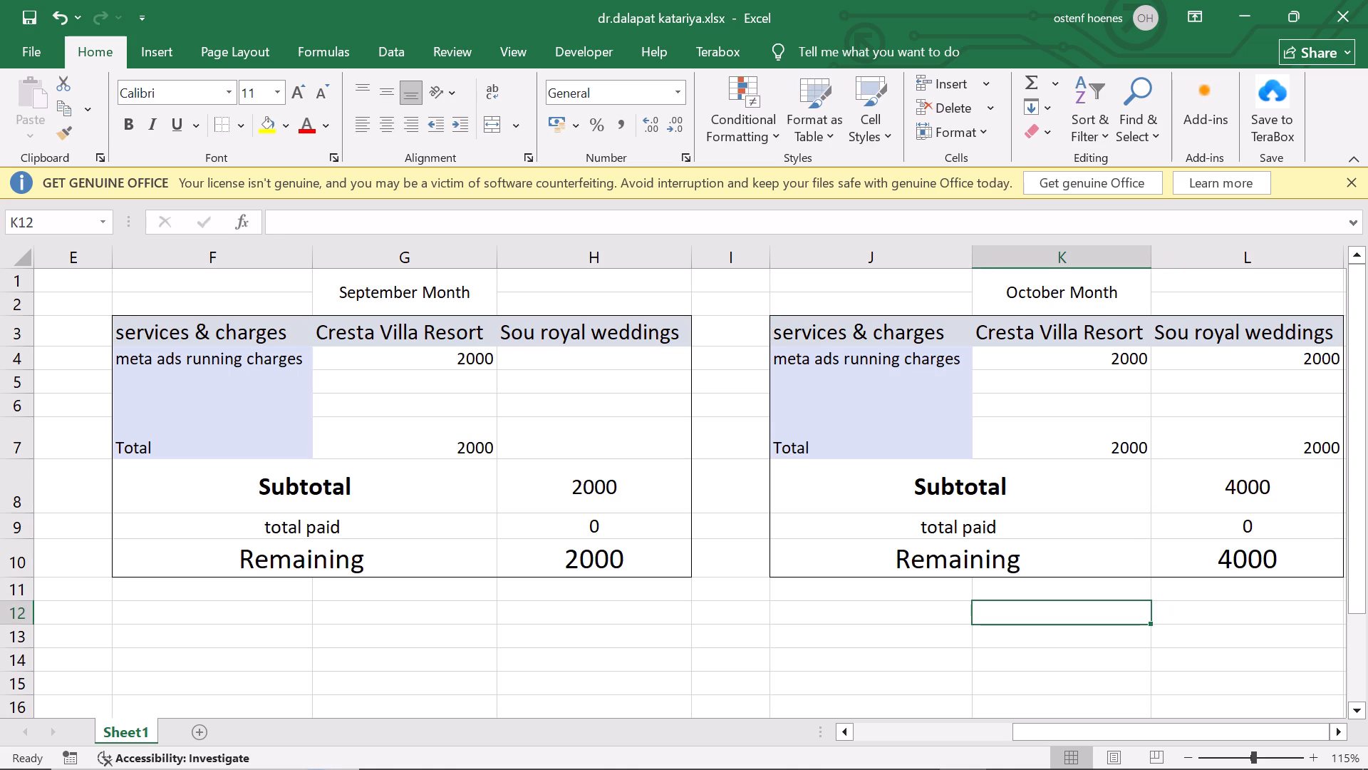
Clear the ad-month notes for Cresta, Devine and Sou in B18:B20 below the payments table.
{"action": "left_click_drag", "start_coordinate": [1116, 741], "coordinate": [1081, 737]}
{"action": "left_click_drag", "start_coordinate": [1081, 735], "coordinate": [1020, 744]}
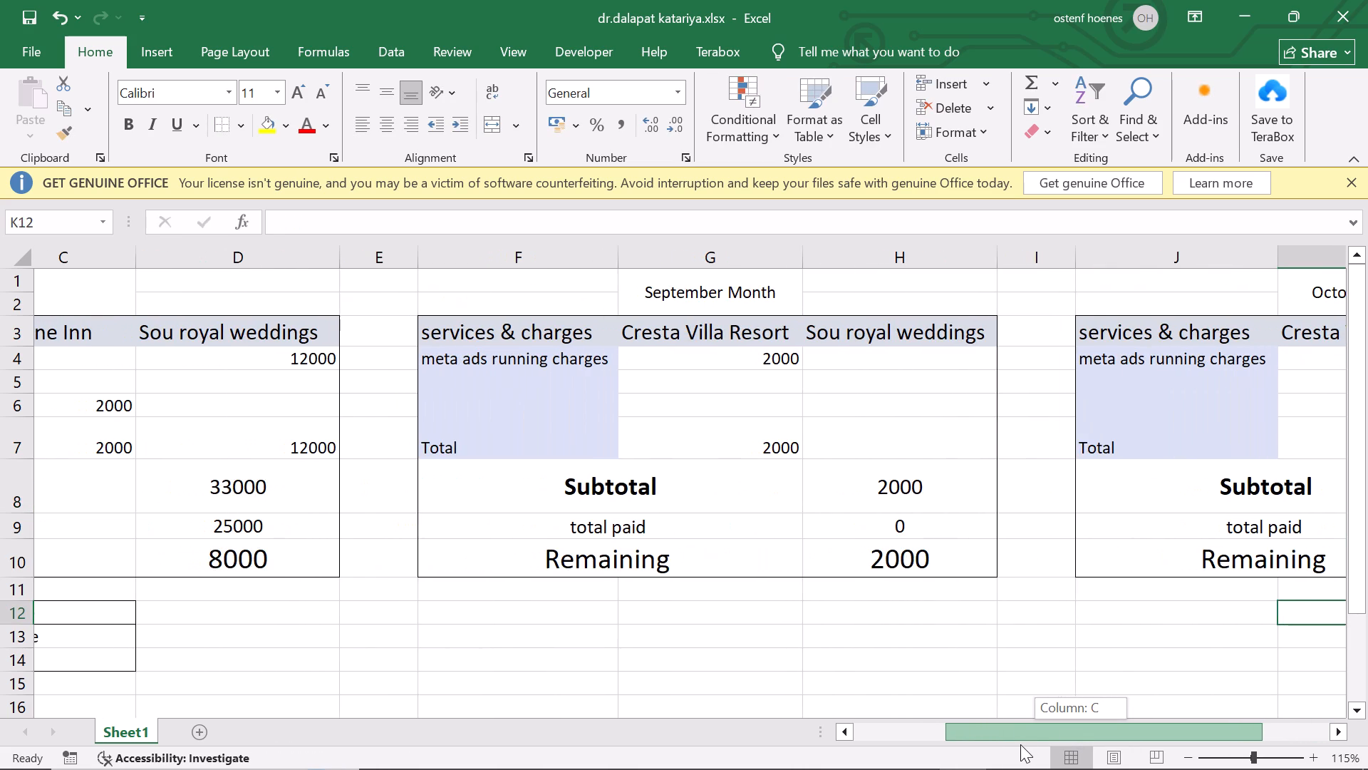
{"action": "left_click_drag", "start_coordinate": [1020, 744], "coordinate": [898, 749]}
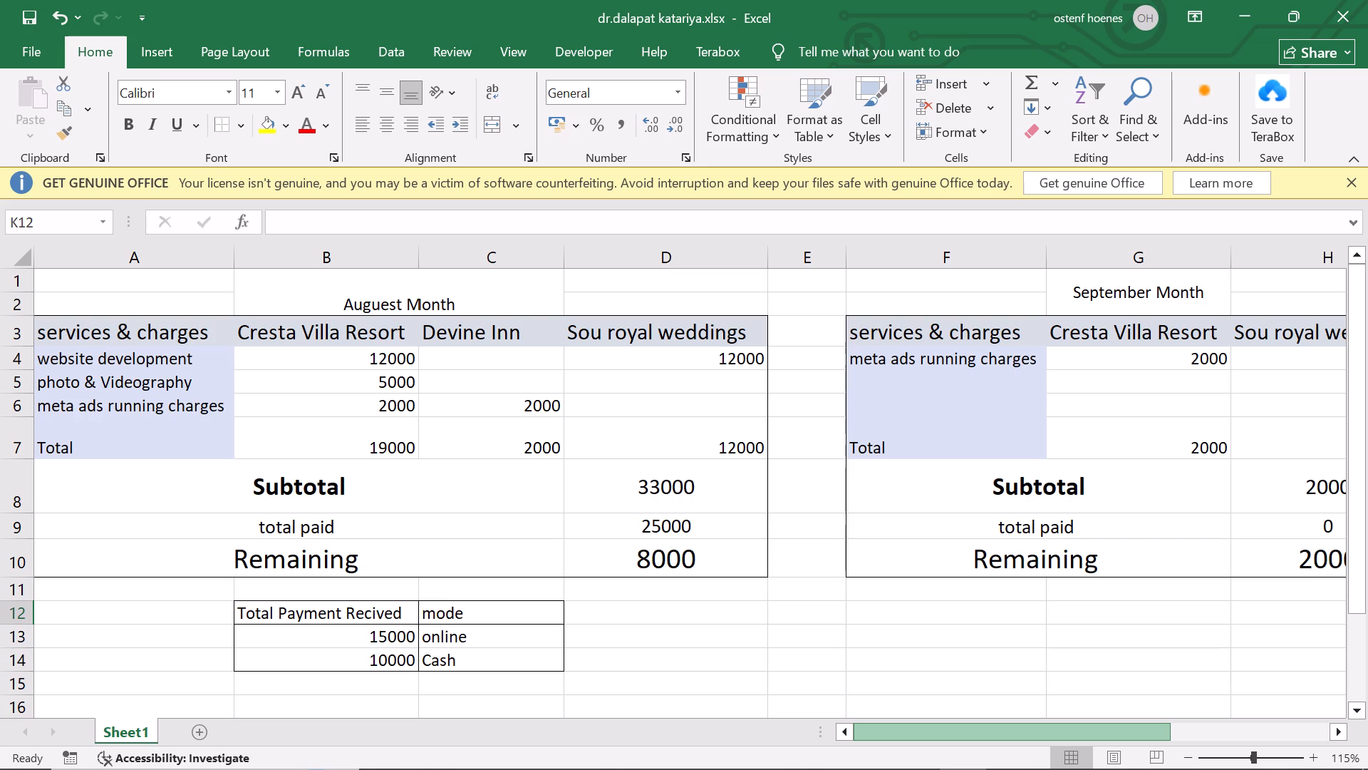
{"action": "scroll", "coordinate": [1149, 262], "scroll_direction": "down", "scroll_amount": 3}
{"action": "scroll", "coordinate": [651, 635], "scroll_direction": "up", "scroll_amount": 1}
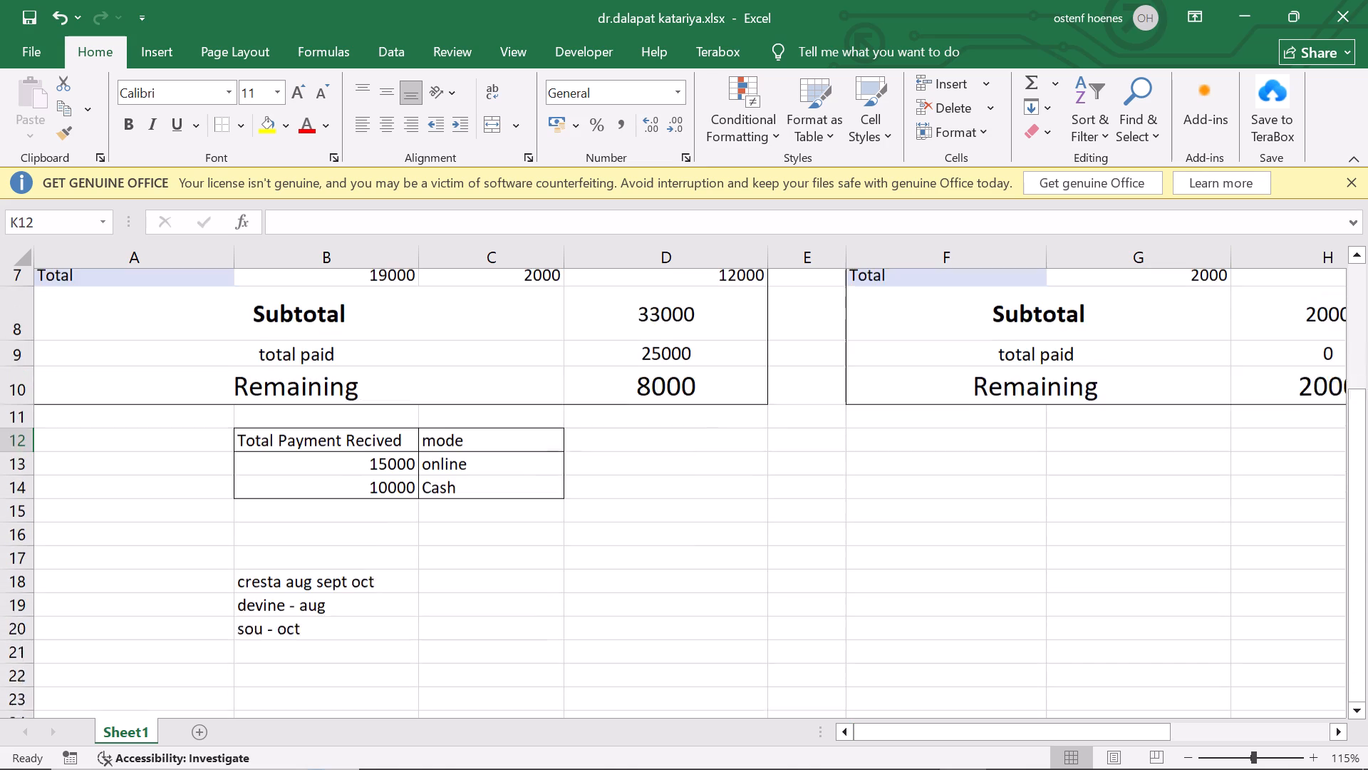
{"action": "left_click_drag", "start_coordinate": [283, 600], "coordinate": [351, 659]}
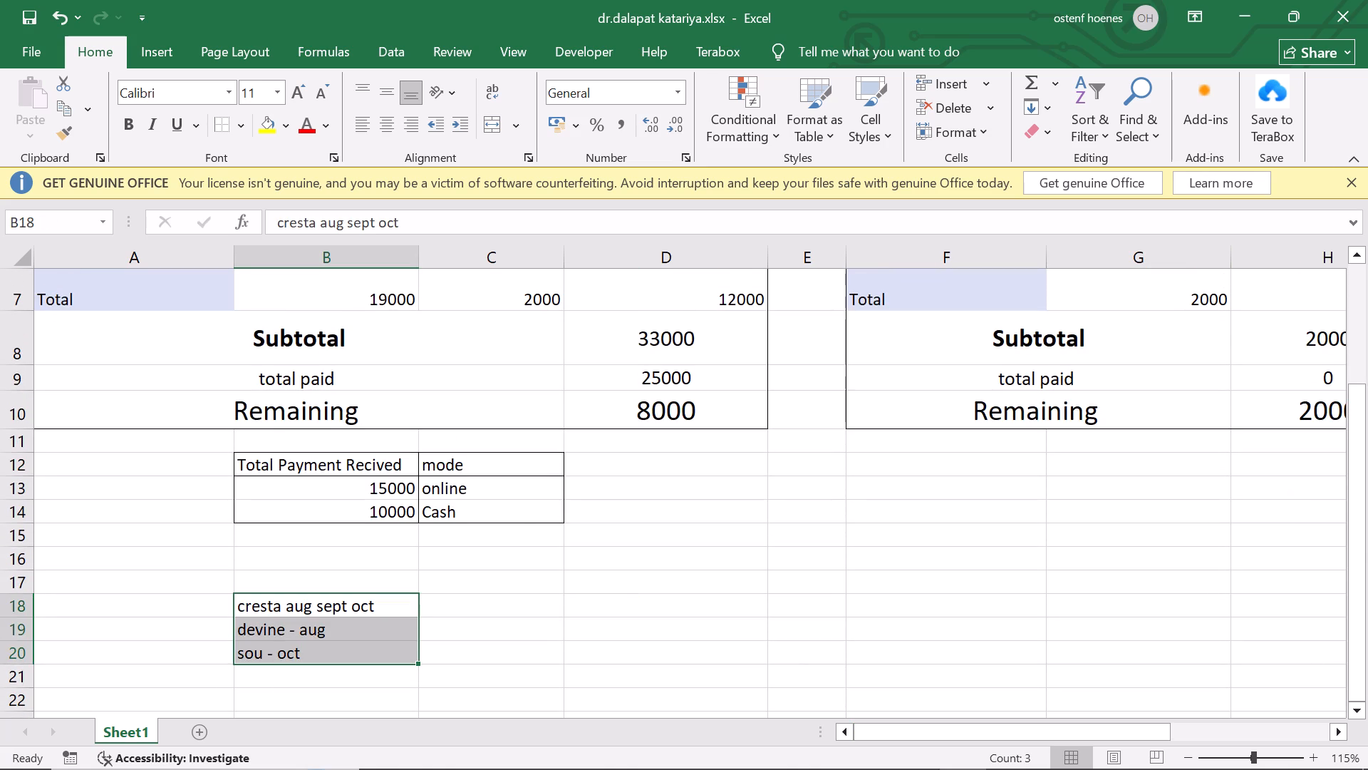
{"action": "key", "text": "Delete"}
{"action": "left_click", "coordinate": [724, 612]}
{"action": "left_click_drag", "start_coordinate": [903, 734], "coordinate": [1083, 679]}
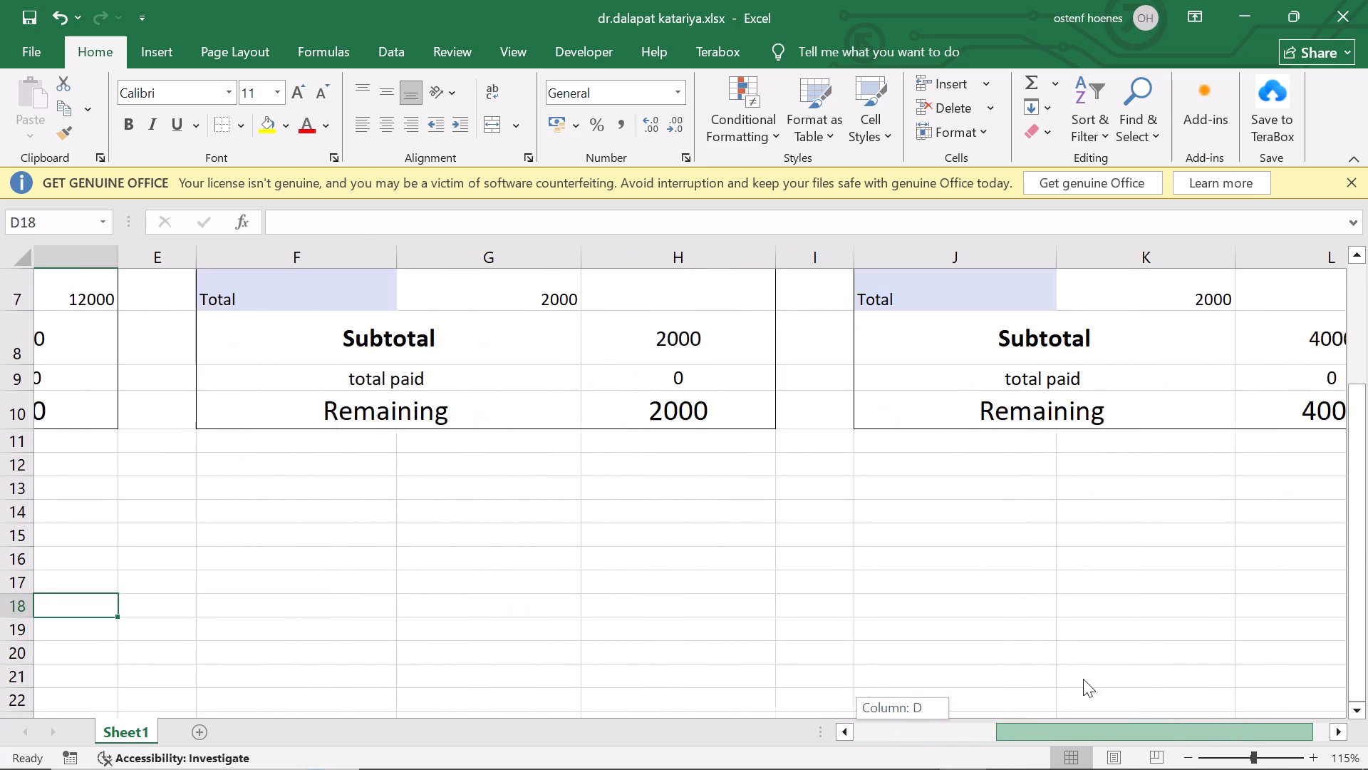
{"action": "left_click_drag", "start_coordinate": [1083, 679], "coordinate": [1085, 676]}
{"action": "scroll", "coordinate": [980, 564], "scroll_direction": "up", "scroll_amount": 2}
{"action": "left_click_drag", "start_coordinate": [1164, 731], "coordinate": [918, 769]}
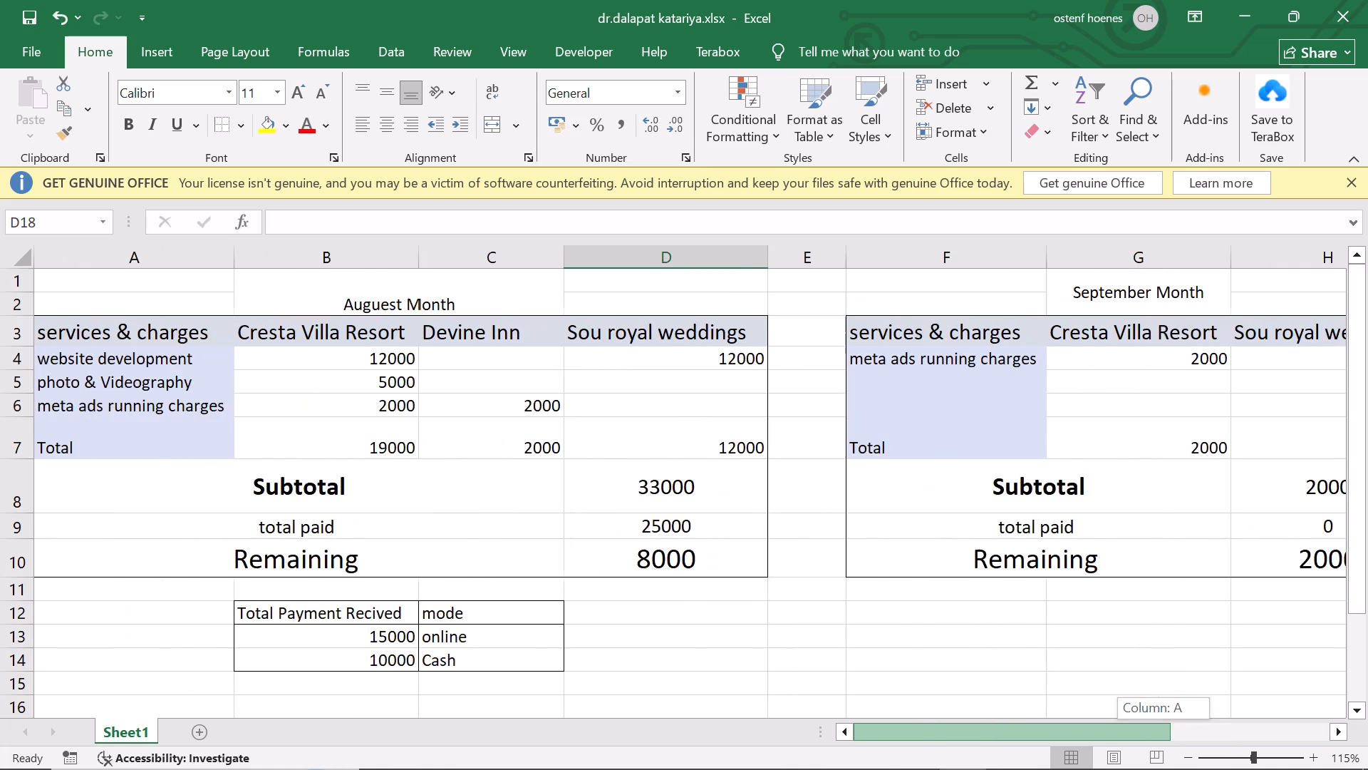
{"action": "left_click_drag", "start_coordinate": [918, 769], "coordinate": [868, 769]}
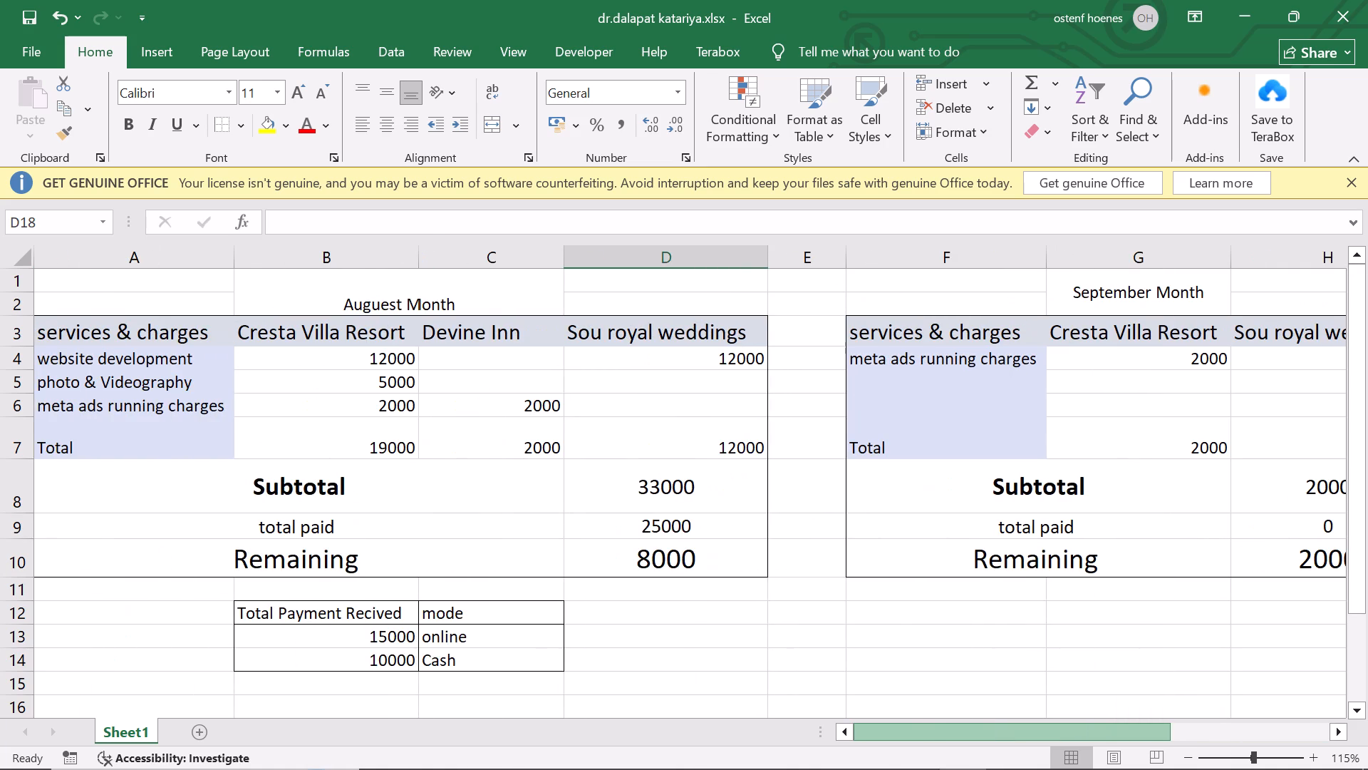
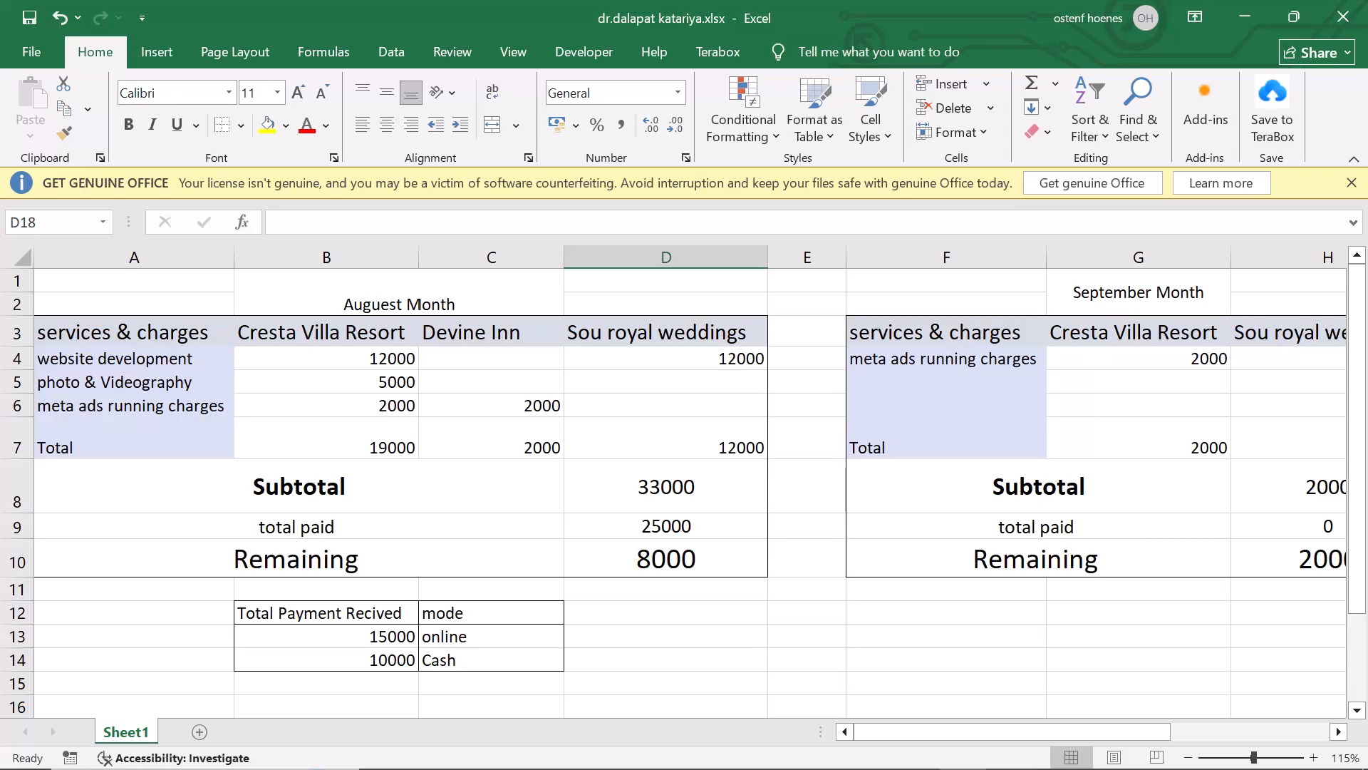
Correct the spelling of the first table's heading so it reads August Month.
{"action": "double_click", "coordinate": [378, 313]}
{"action": "double_click", "coordinate": [384, 304]}
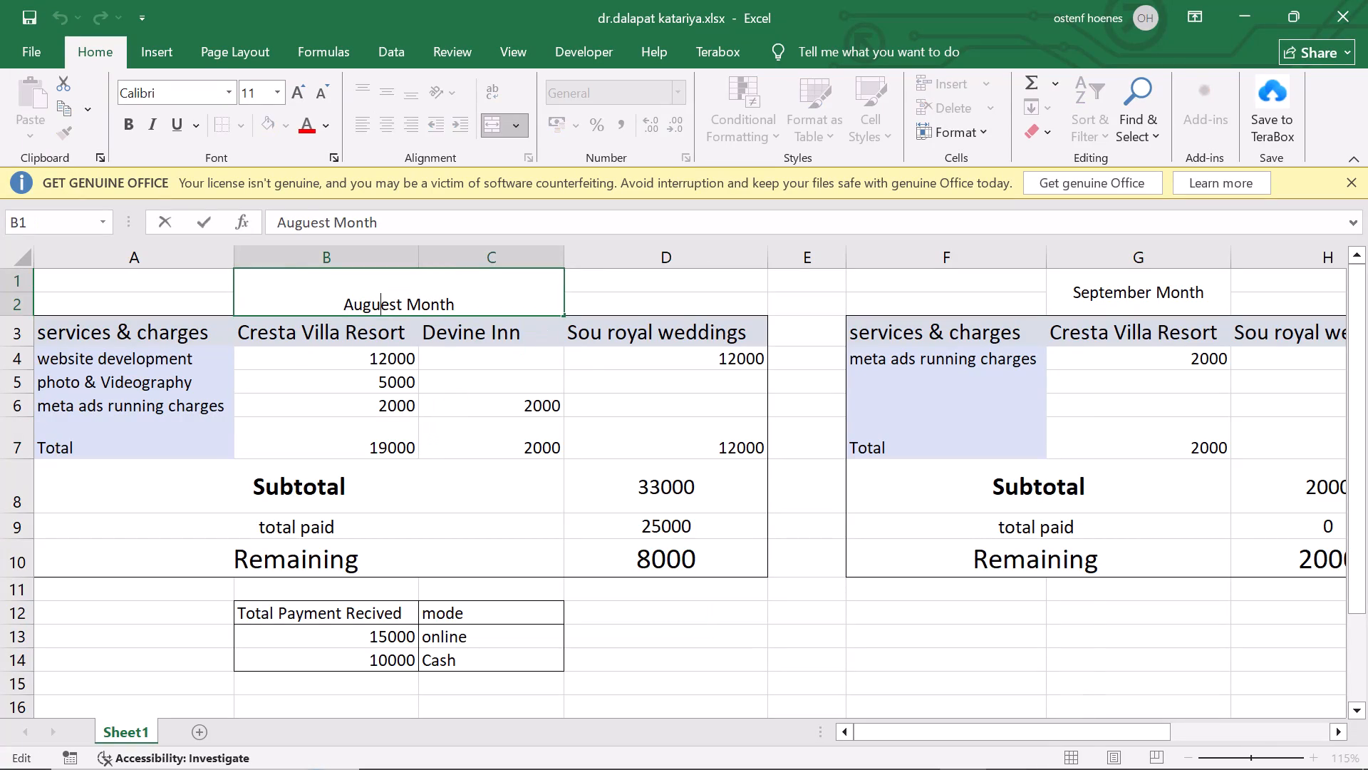
{"action": "key", "text": "Right"}
{"action": "key", "text": "BackSpace"}
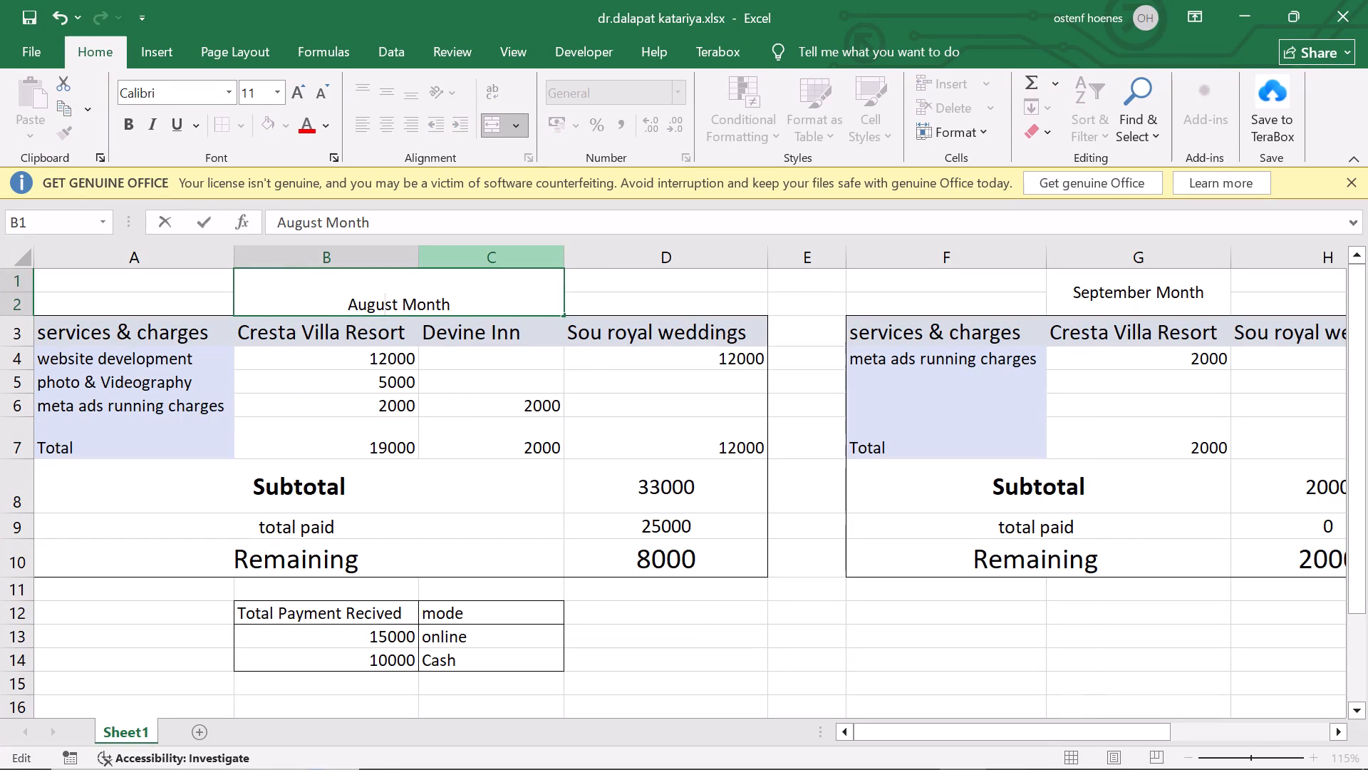
{"action": "left_click", "coordinate": [718, 466]}
Review the charges, received payments, subtotals and remaining amounts across the August, September and October tables.
{"action": "left_click", "coordinate": [715, 486]}
{"action": "left_click", "coordinate": [493, 631]}
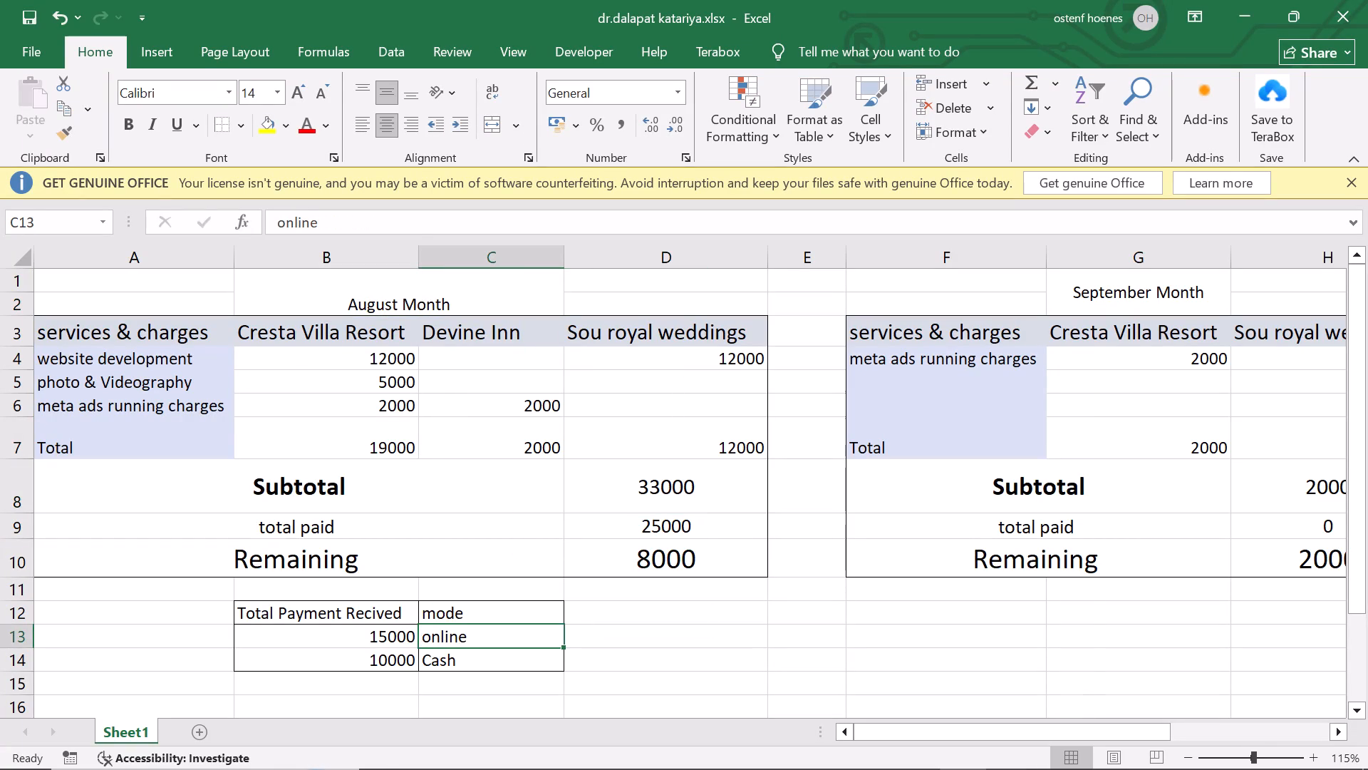
{"action": "left_click_drag", "start_coordinate": [323, 643], "coordinate": [504, 640]}
{"action": "left_click_drag", "start_coordinate": [369, 660], "coordinate": [543, 652]}
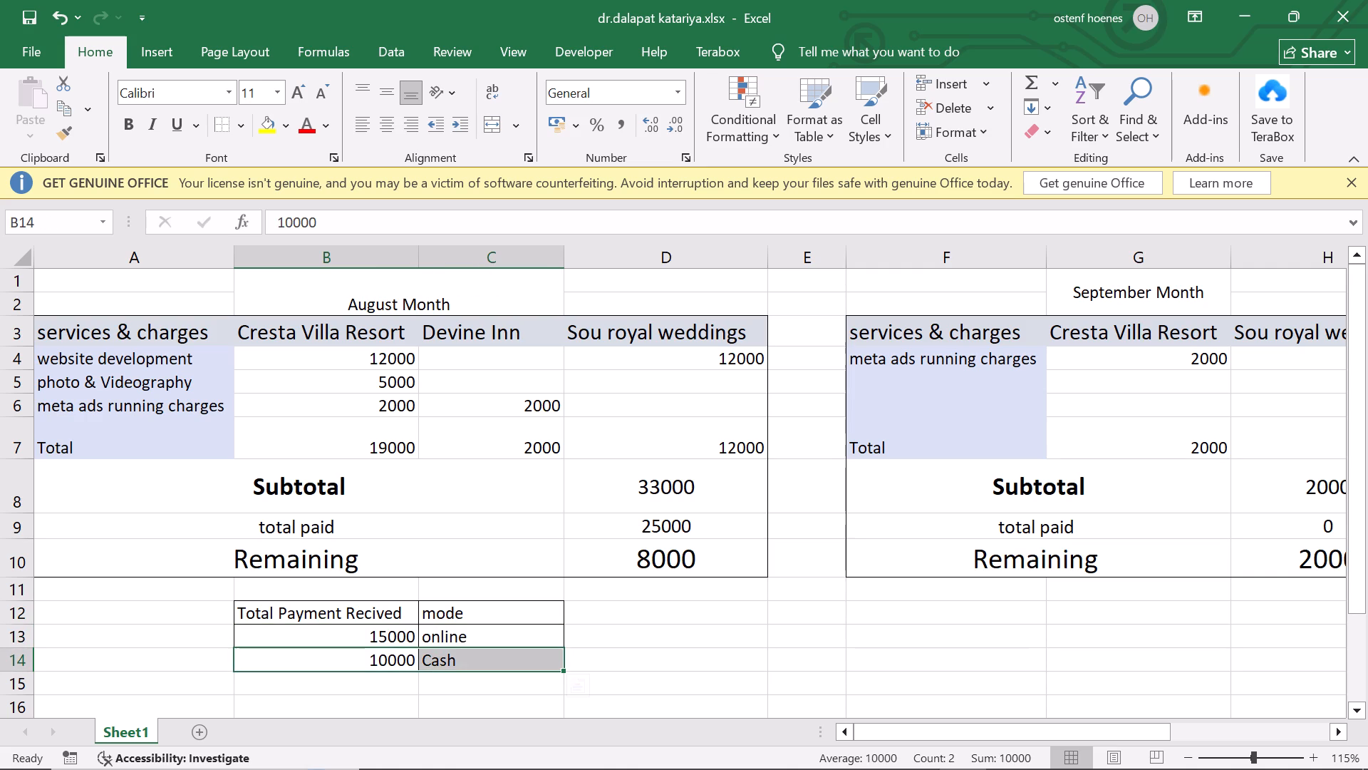
{"action": "left_click", "coordinate": [652, 486]}
{"action": "left_click", "coordinate": [662, 526]}
{"action": "left_click", "coordinate": [681, 576]}
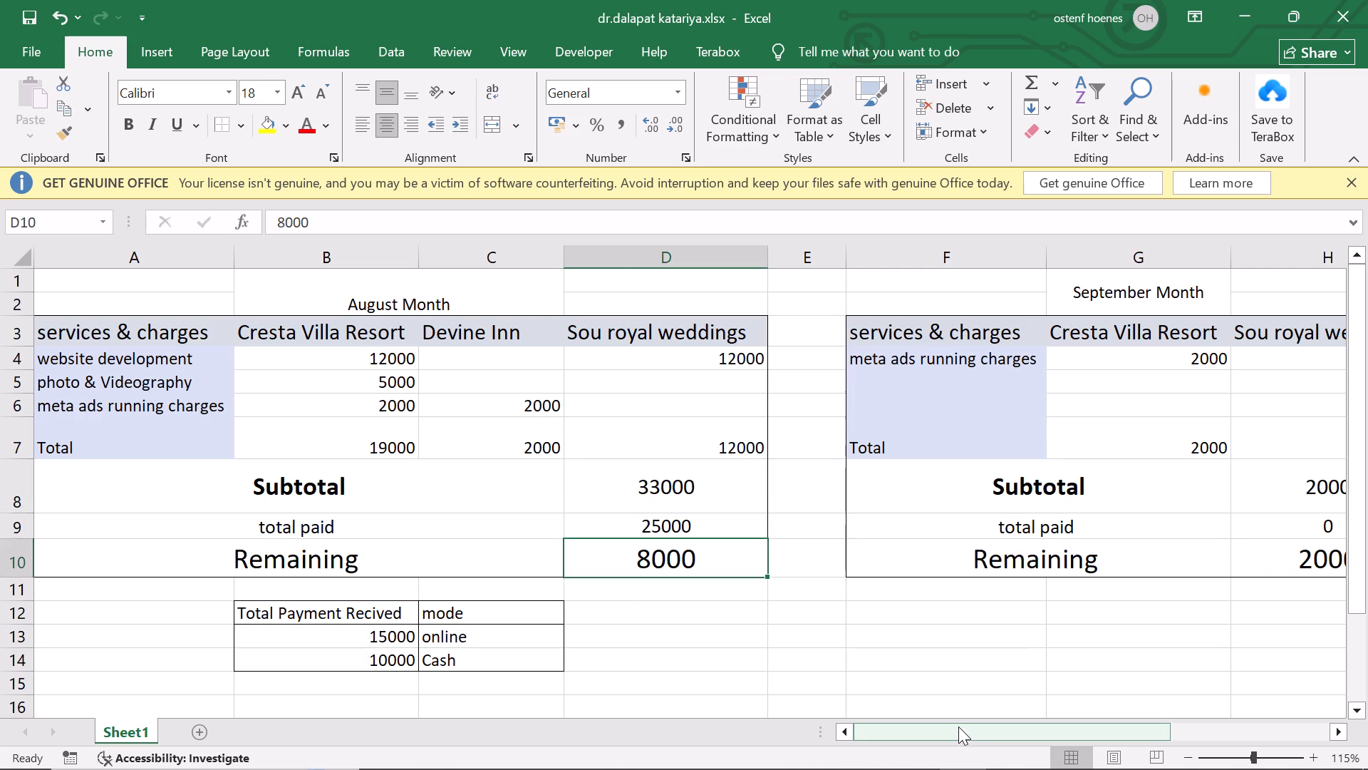
{"action": "left_click_drag", "start_coordinate": [958, 727], "coordinate": [1048, 714]}
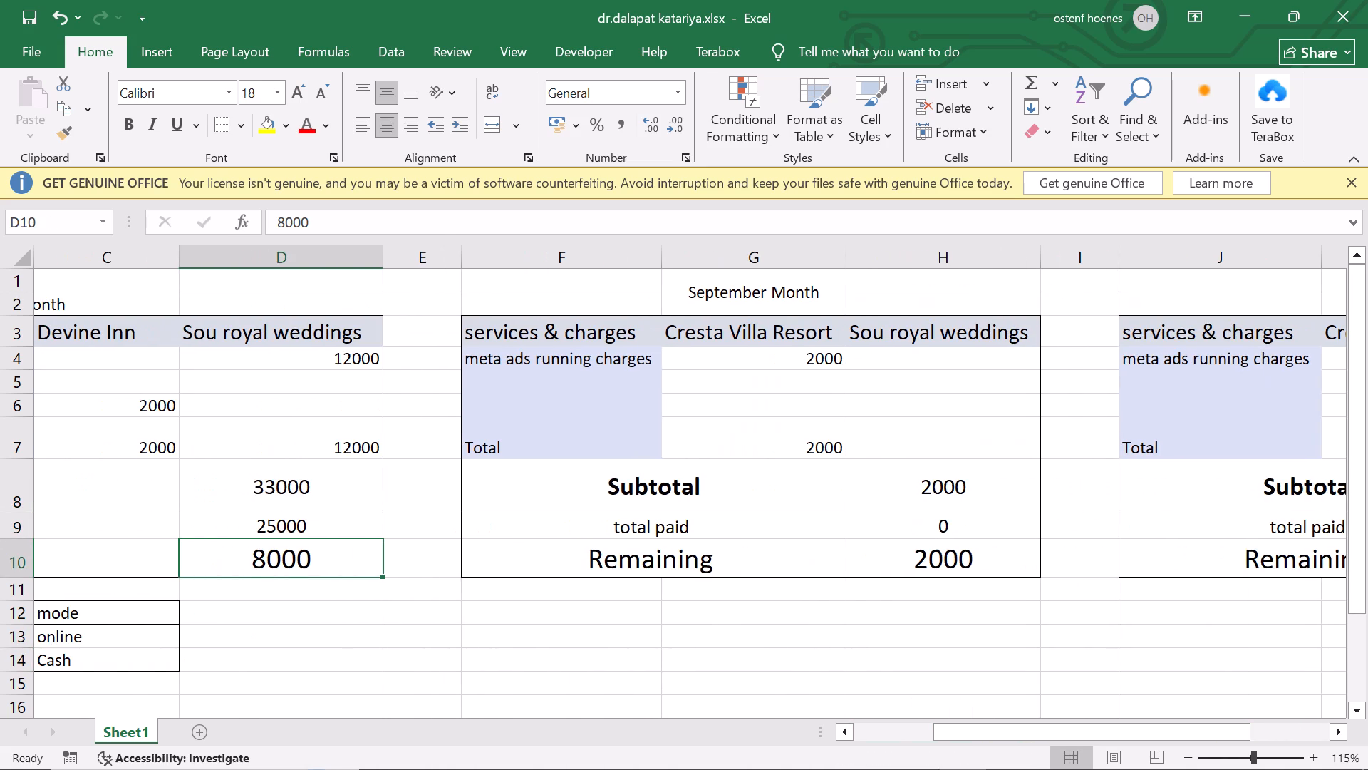
{"action": "left_click", "coordinate": [606, 365]}
{"action": "left_click", "coordinate": [787, 356]}
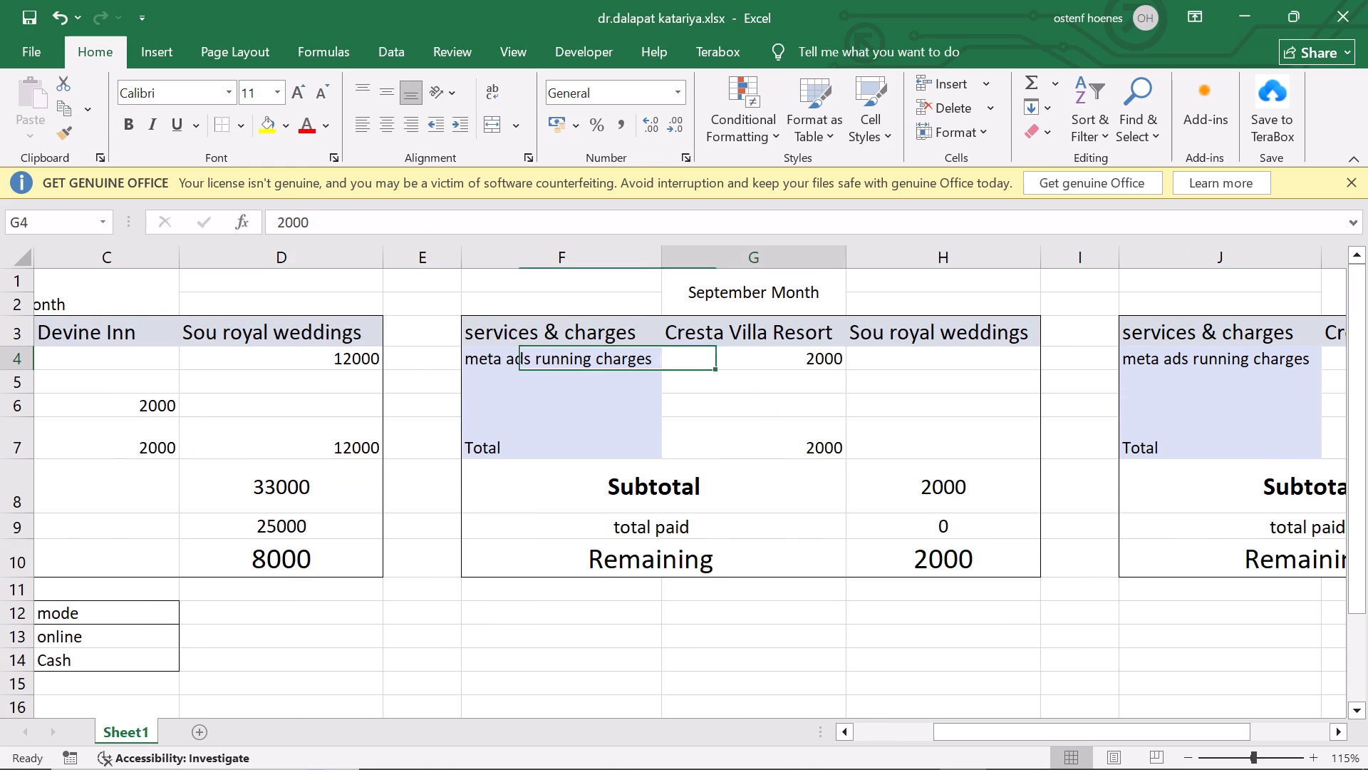
{"action": "left_click_drag", "start_coordinate": [966, 726], "coordinate": [953, 726]}
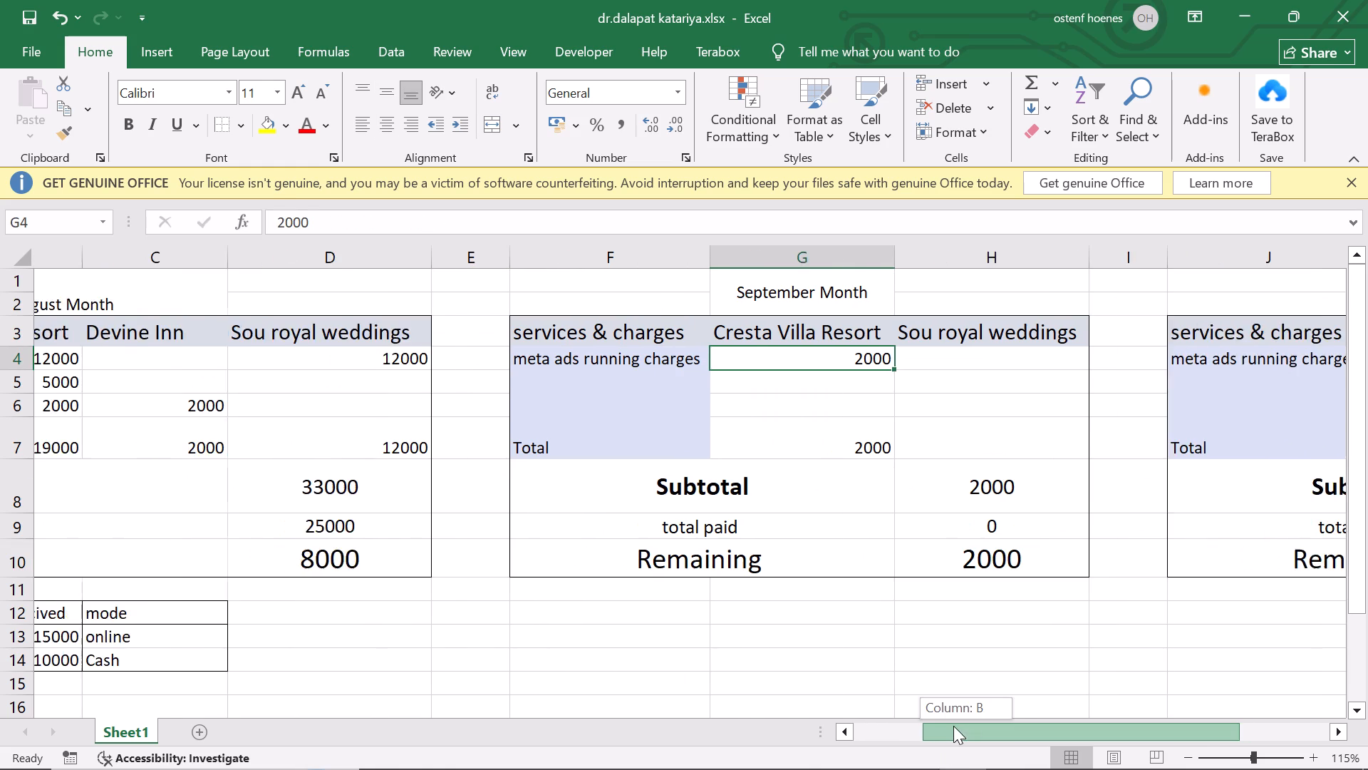
{"action": "left_click_drag", "start_coordinate": [953, 726], "coordinate": [895, 732]}
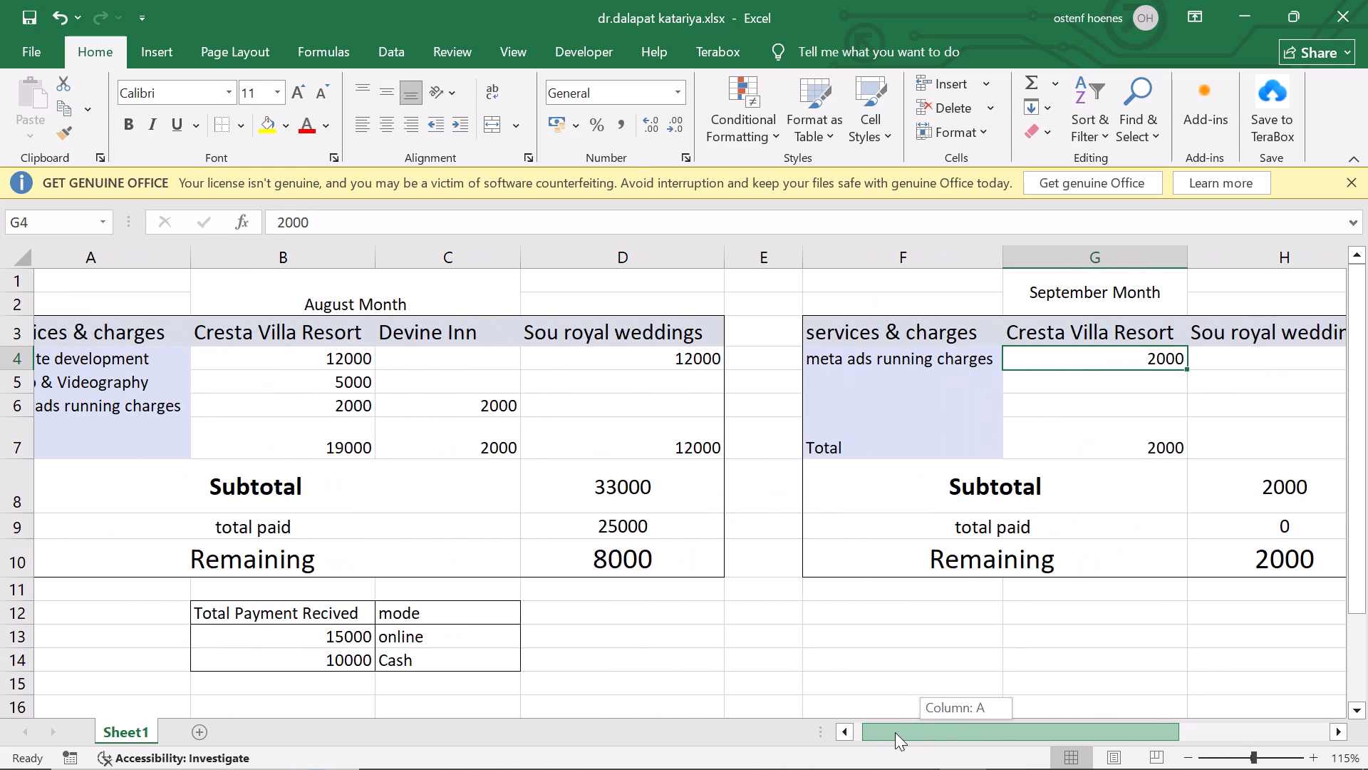
{"action": "left_click_drag", "start_coordinate": [895, 732], "coordinate": [943, 740]}
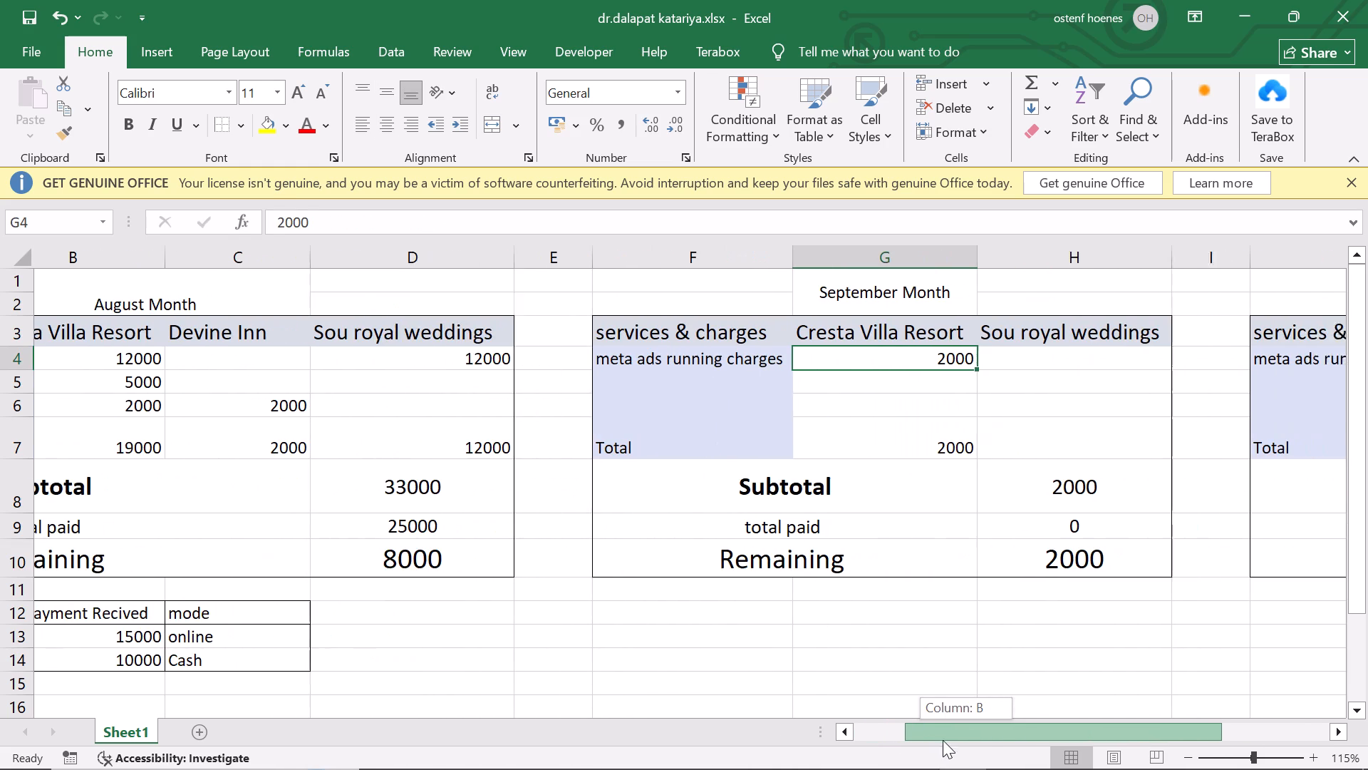
{"action": "left_click_drag", "start_coordinate": [943, 740], "coordinate": [1025, 736]}
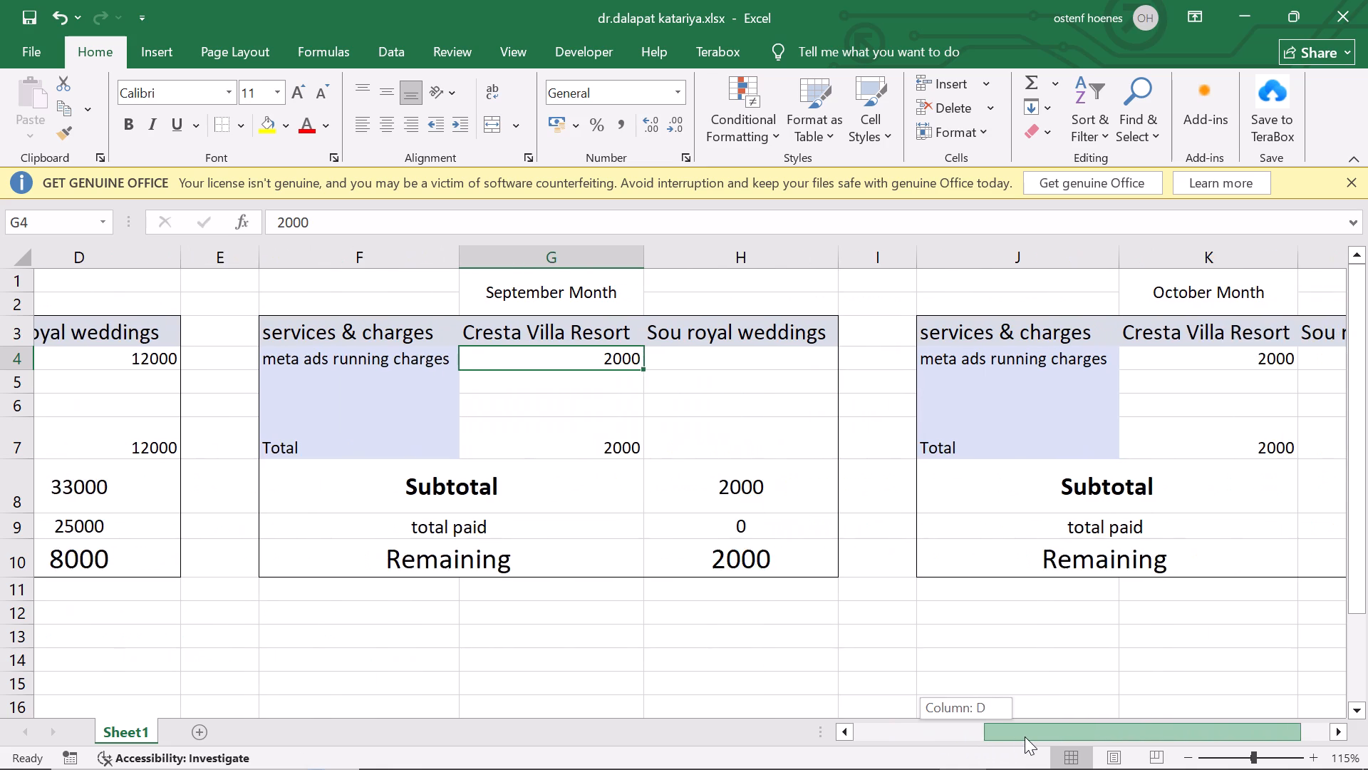
{"action": "left_click_drag", "start_coordinate": [1025, 736], "coordinate": [1076, 727]}
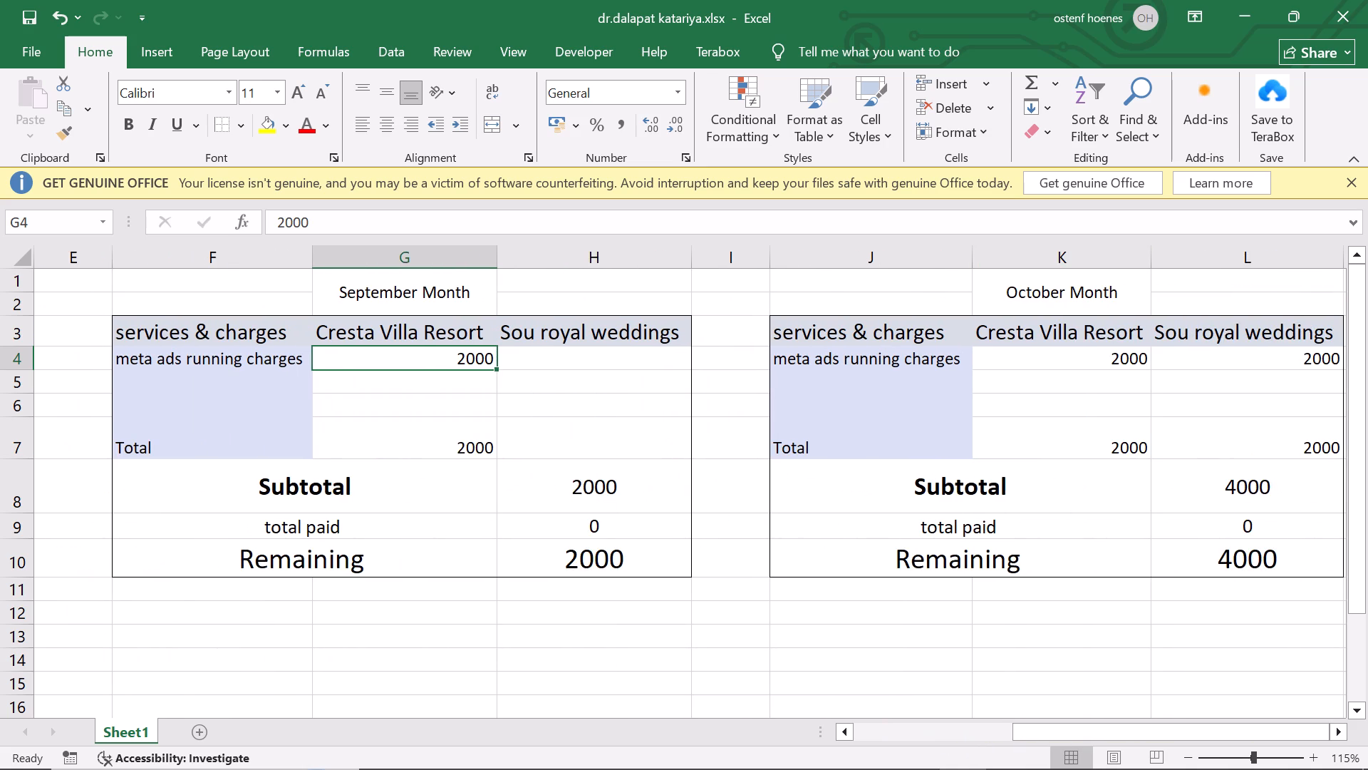
{"action": "left_click", "coordinate": [1062, 364]}
{"action": "left_click", "coordinate": [1333, 348]}
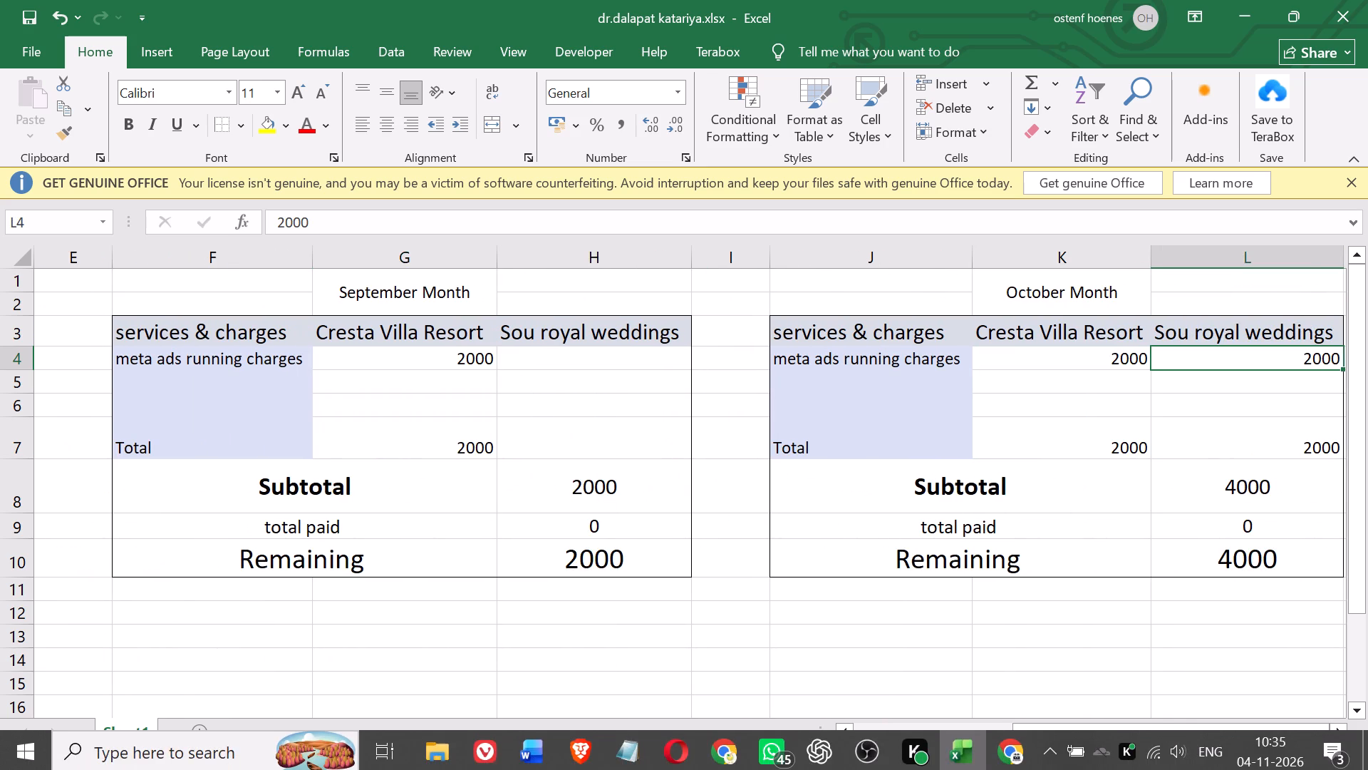
{"action": "left_click_drag", "start_coordinate": [1203, 728], "coordinate": [763, 730]}
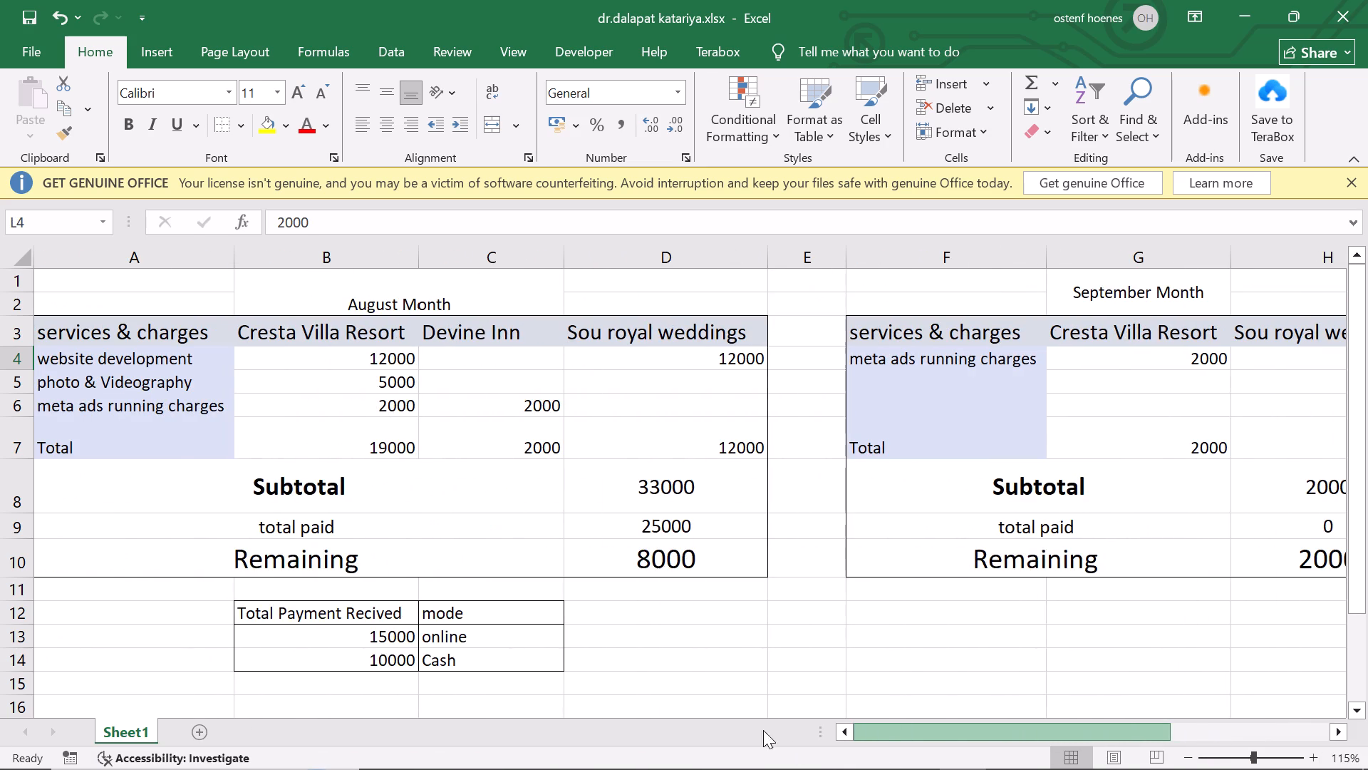
{"action": "left_click_drag", "start_coordinate": [763, 730], "coordinate": [782, 741]}
{"action": "left_click", "coordinate": [630, 612]}
{"action": "left_click", "coordinate": [779, 640]}
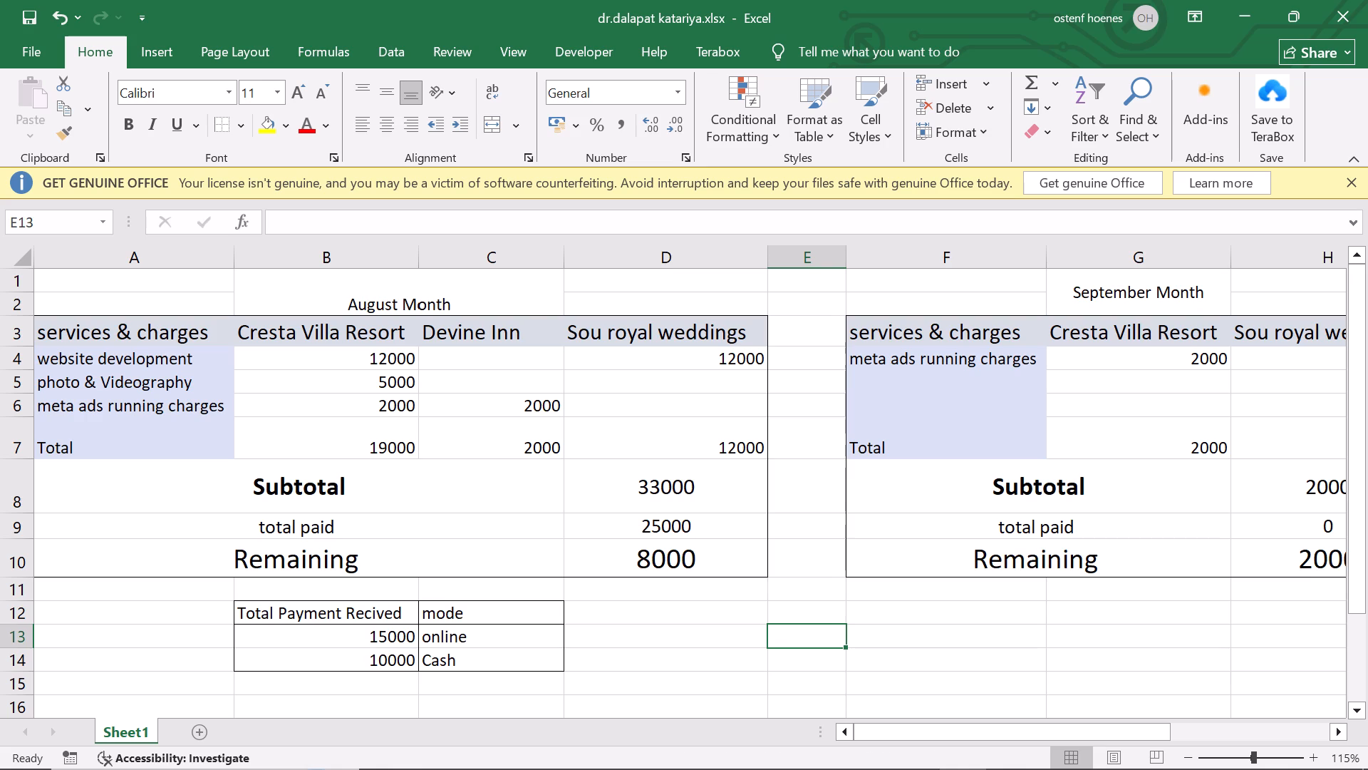
Save the workbook.
{"action": "key", "text": "ctrl+s"}
{"action": "key", "text": "ctrl+s"}
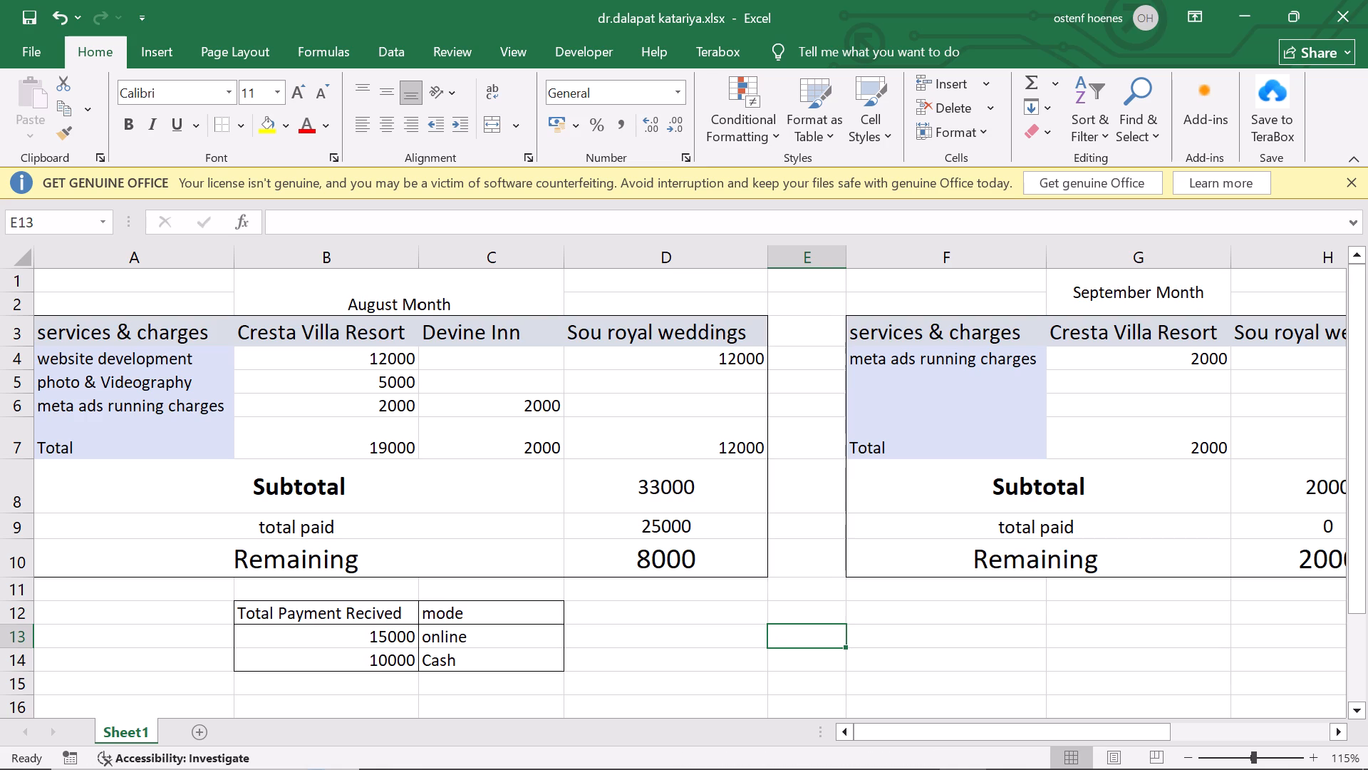
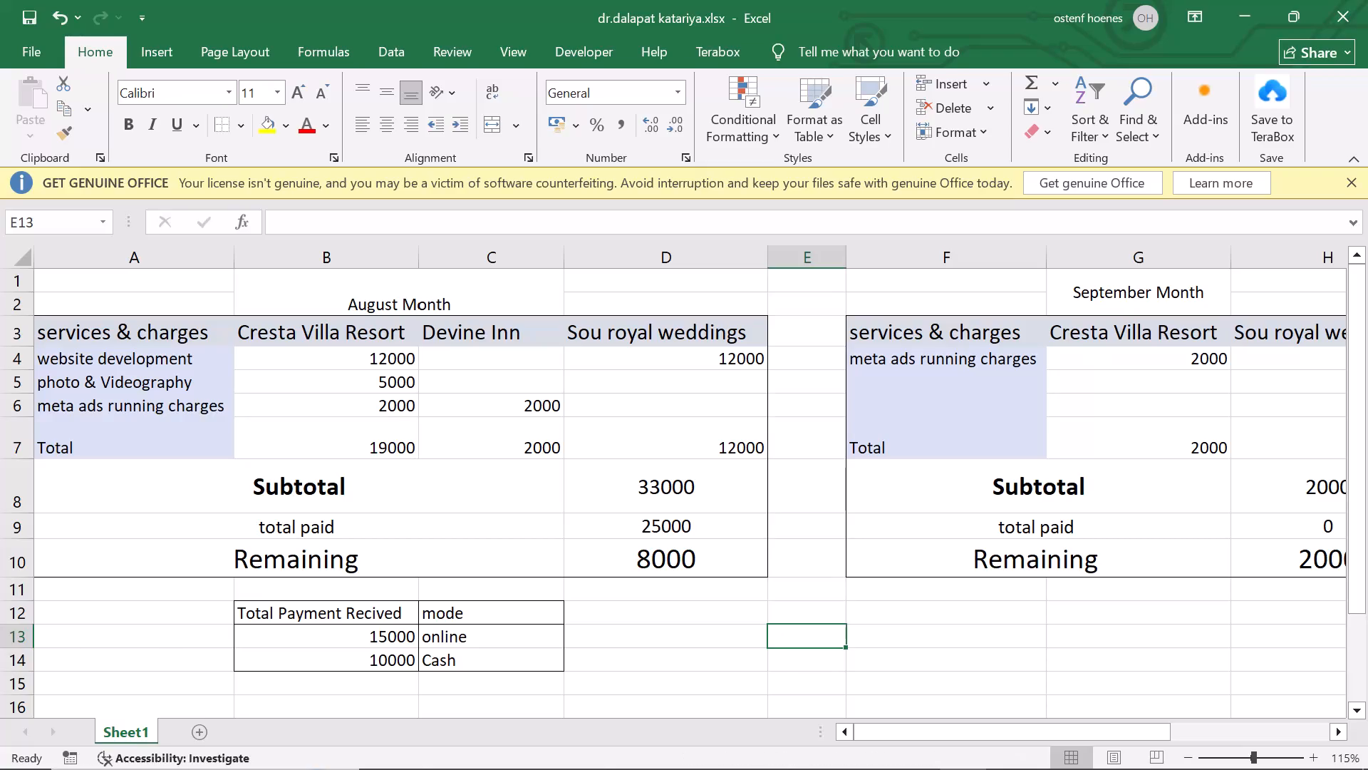
Save the workbook again.
{"action": "key", "text": "ctrl+s"}
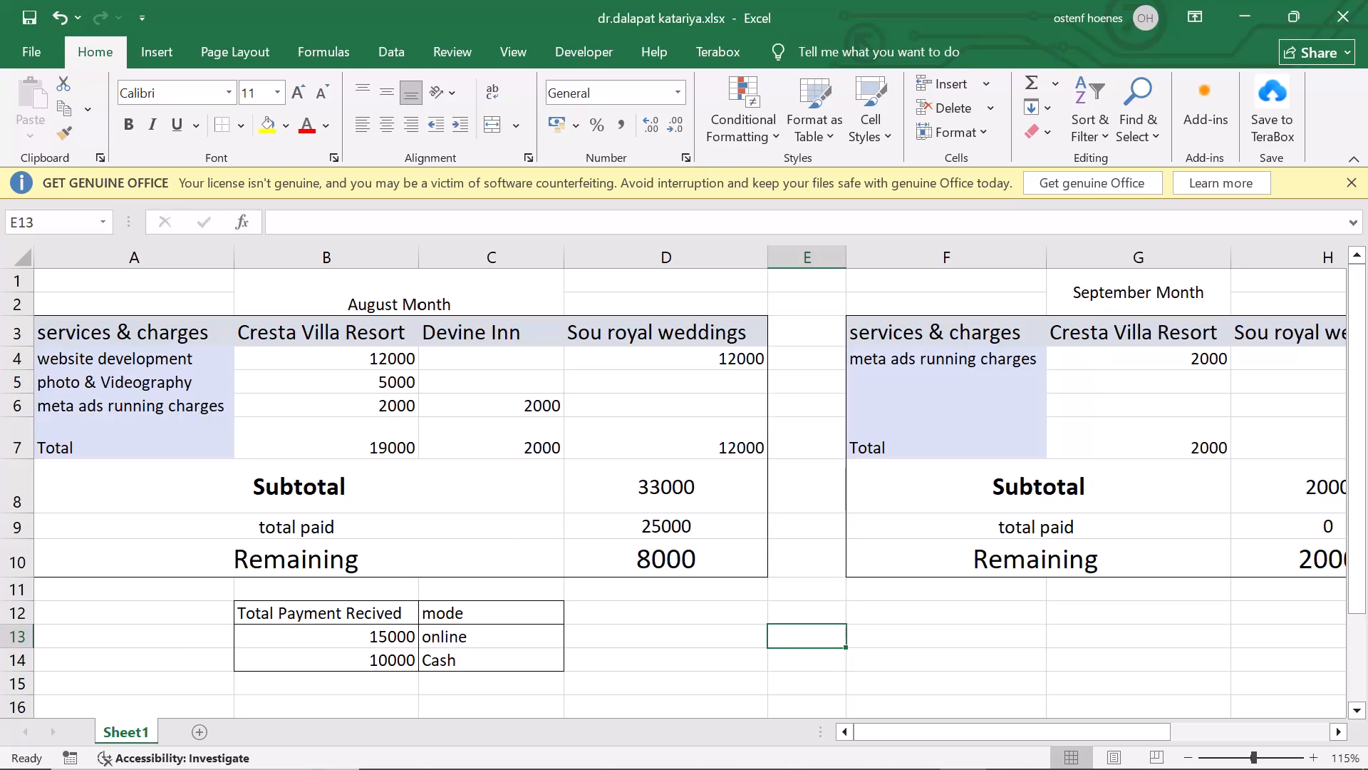
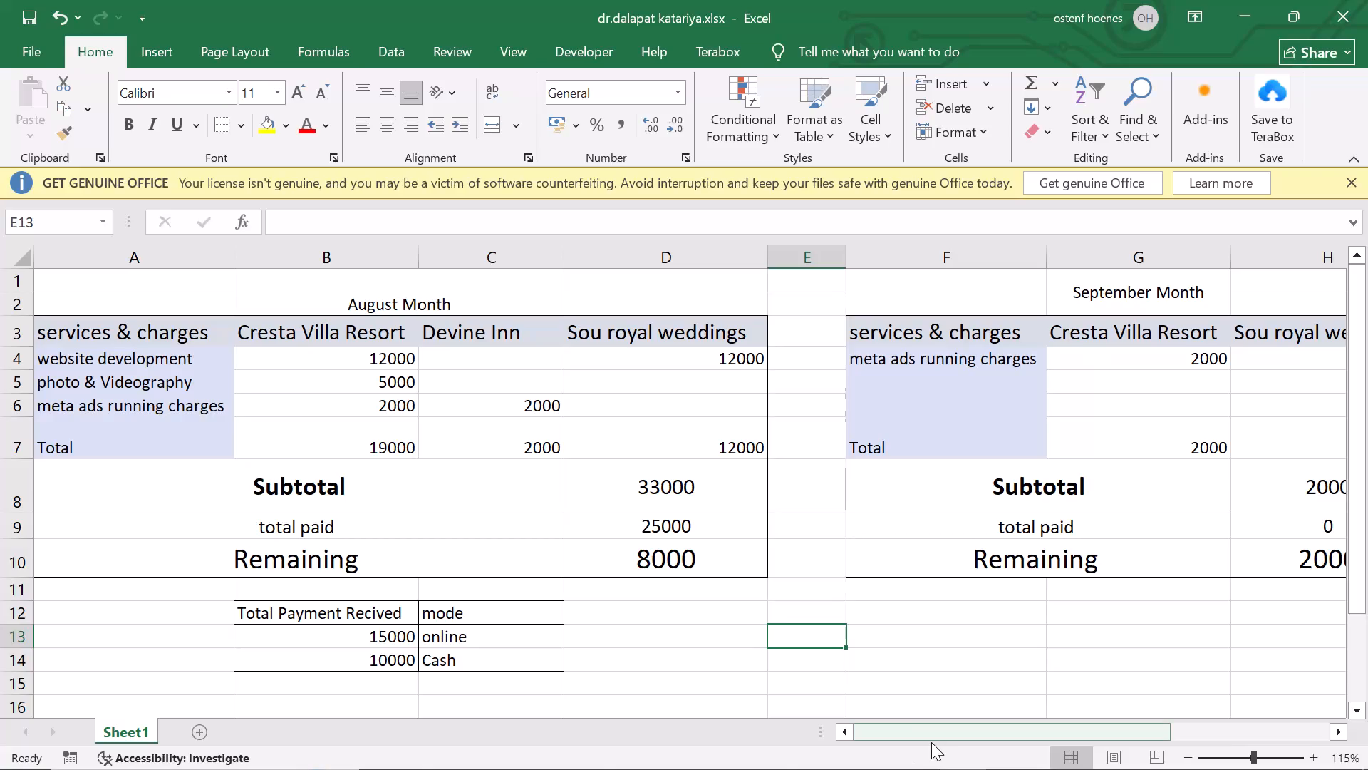
Close the client services and charges workbook after a final look across its September and October tables.
{"action": "left_click_drag", "start_coordinate": [926, 737], "coordinate": [1070, 706]}
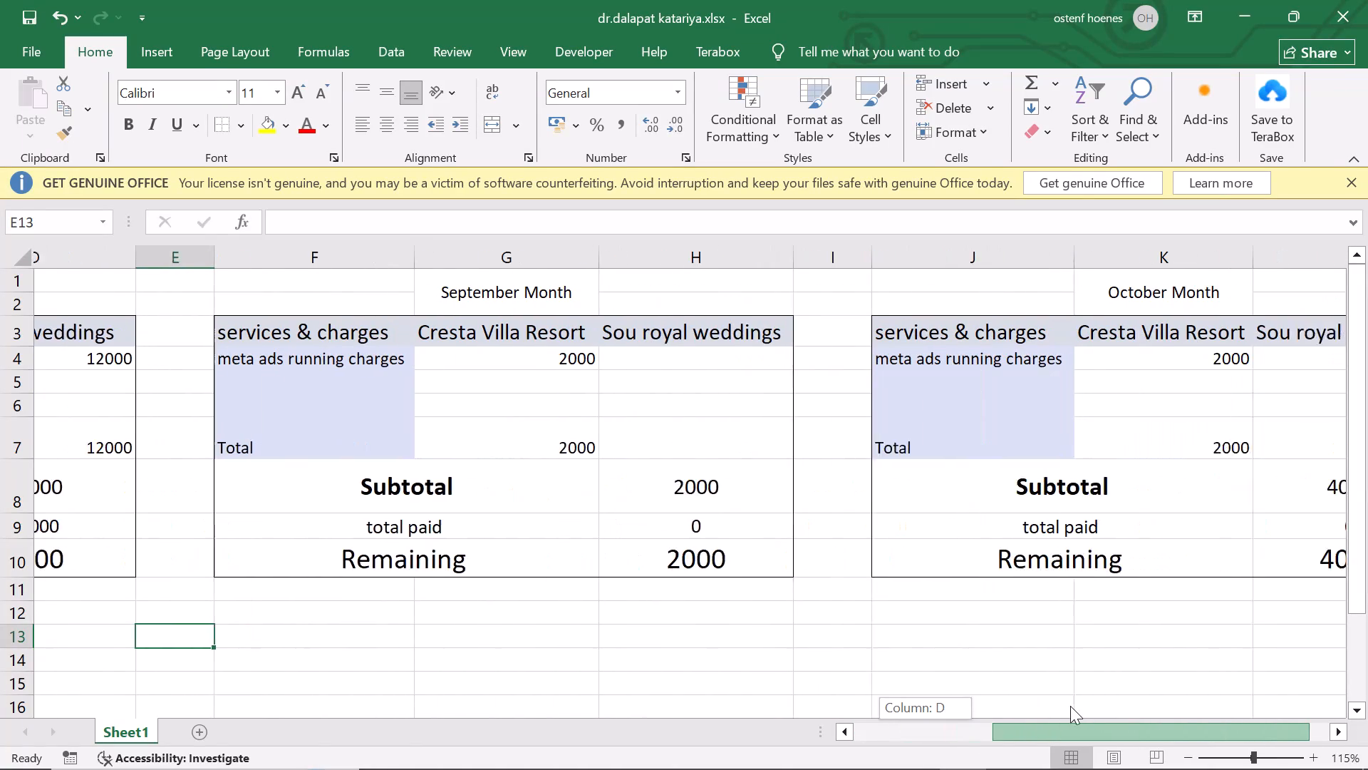
{"action": "left_click_drag", "start_coordinate": [1070, 706], "coordinate": [1136, 699]}
{"action": "left_click", "coordinate": [1367, 0]}
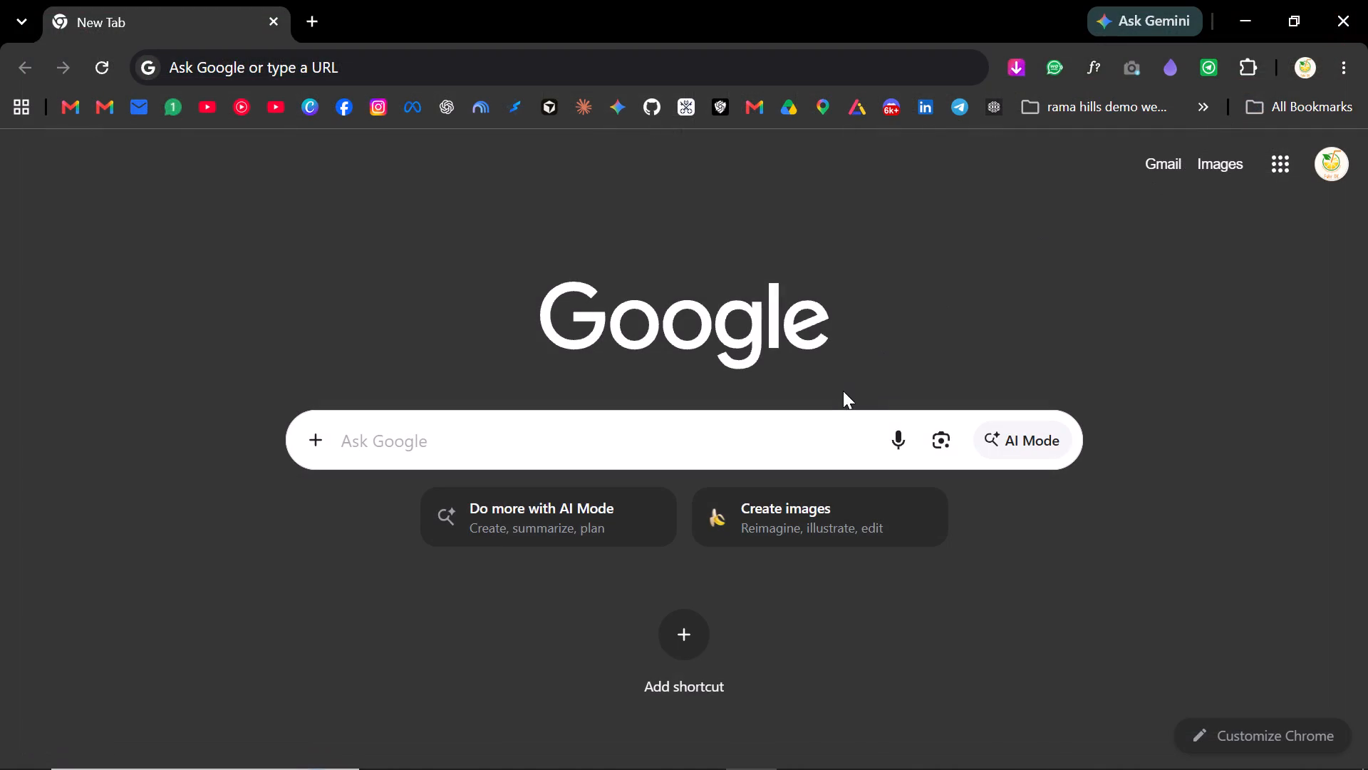